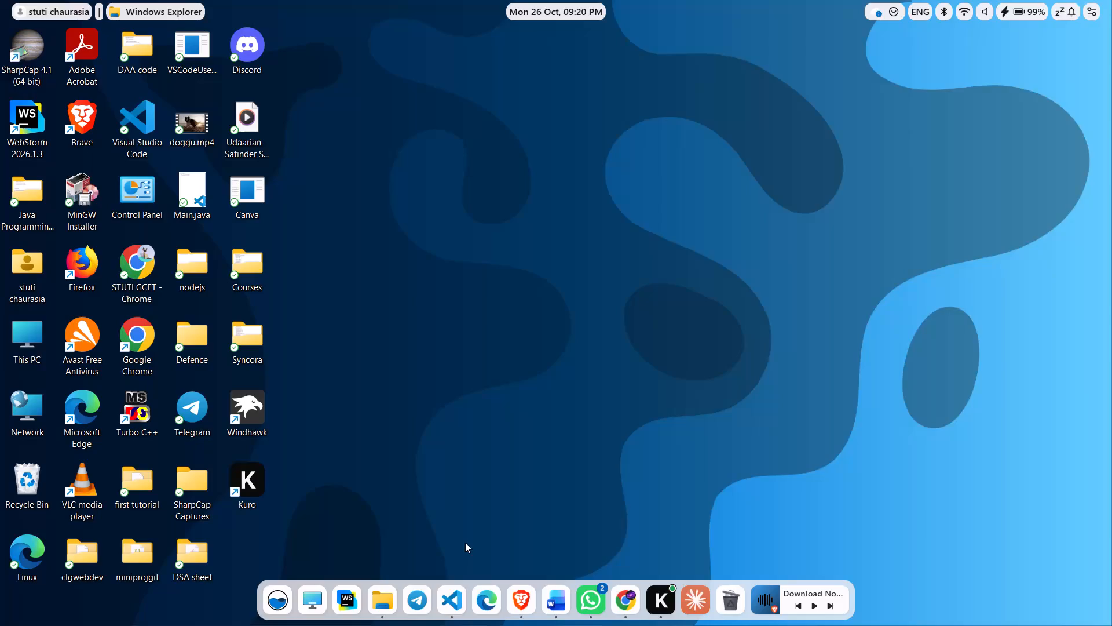
Open the Downloads folder in File Explorer.
left_click(389, 598)
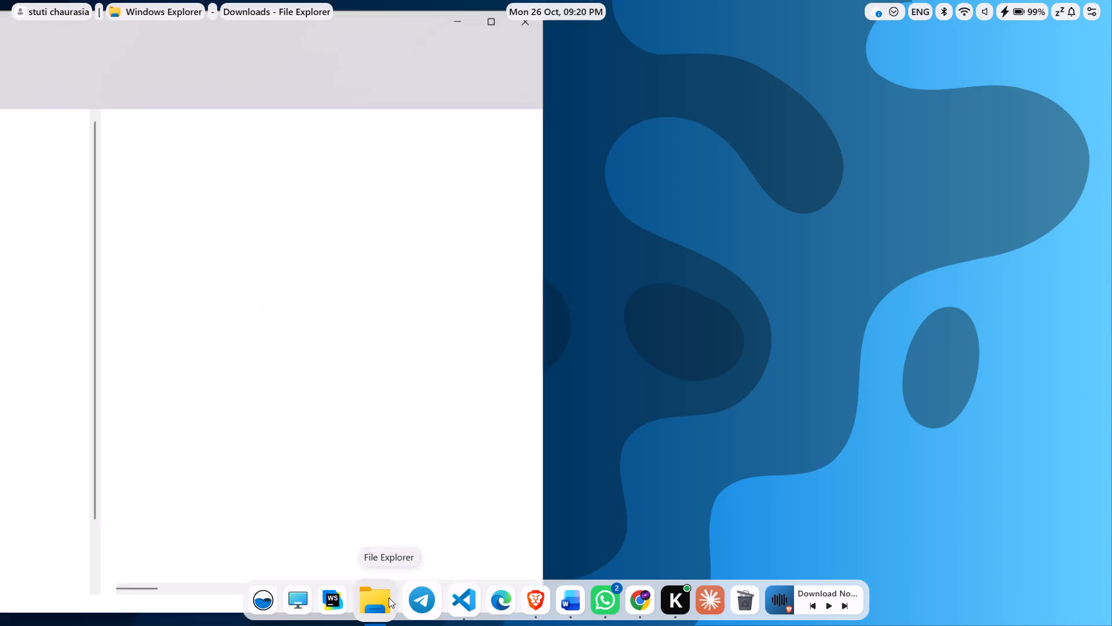
left_click(540, 39)
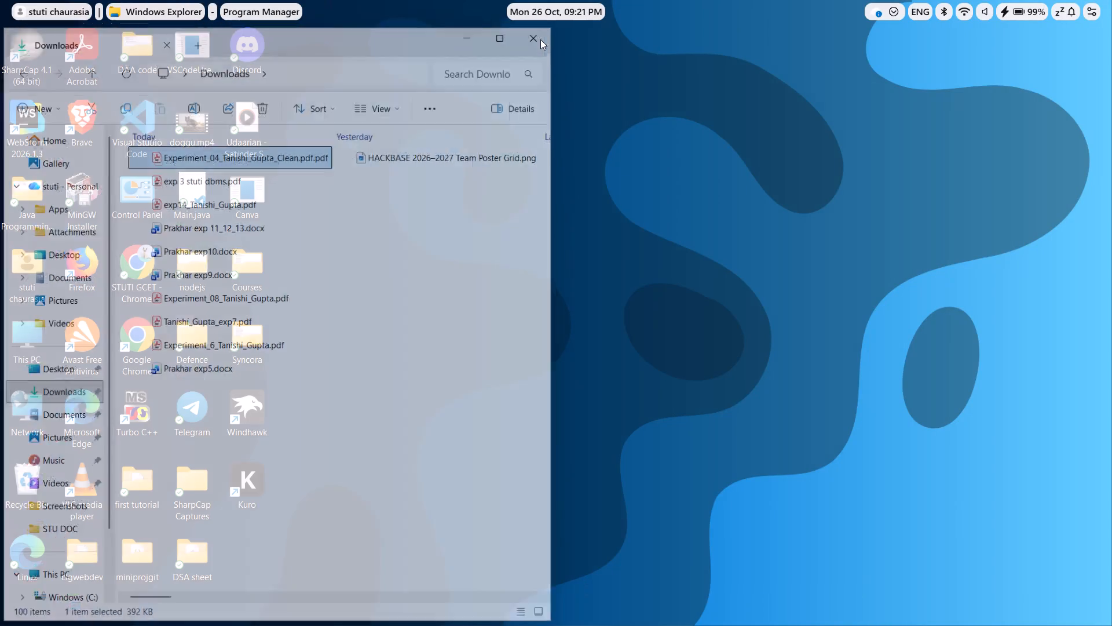
left_click(369, 600)
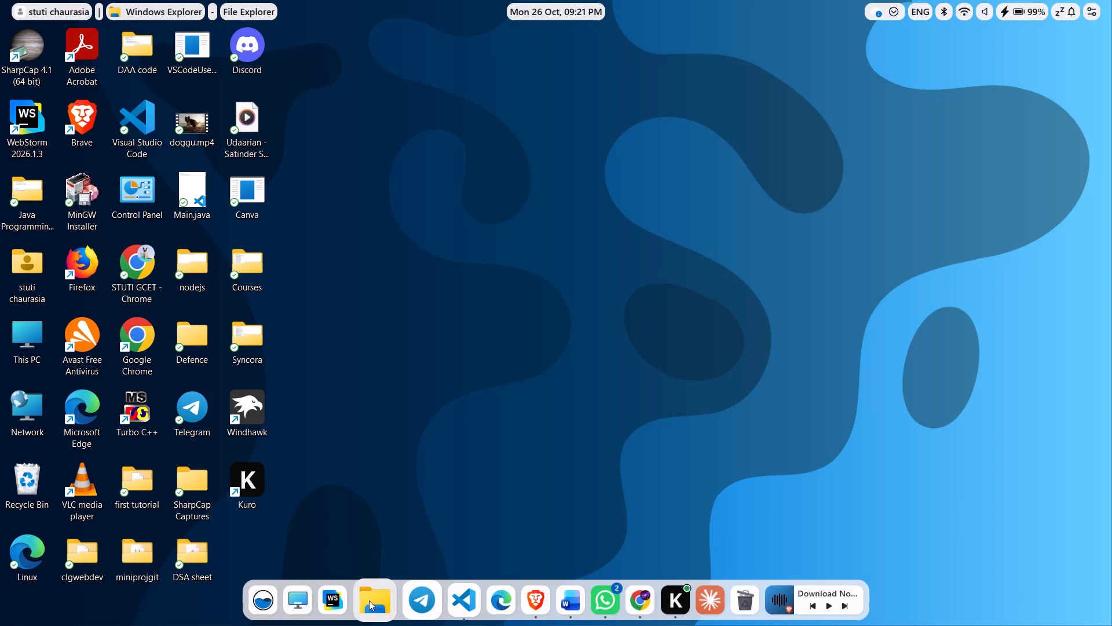
left_click_drag(369, 600, 406, 525)
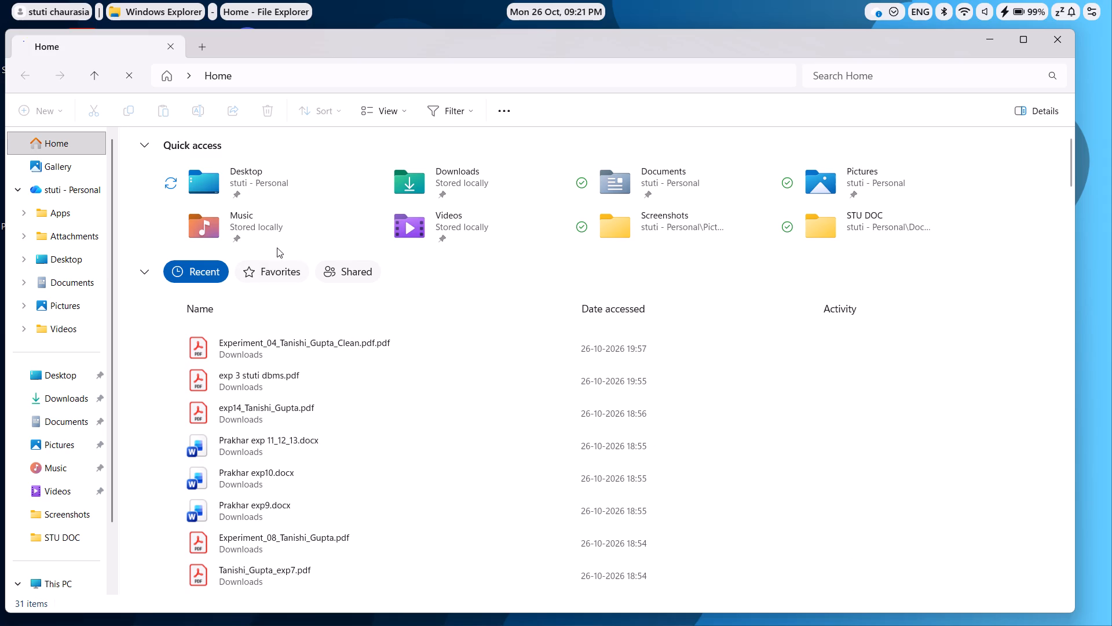
left_click(68, 401)
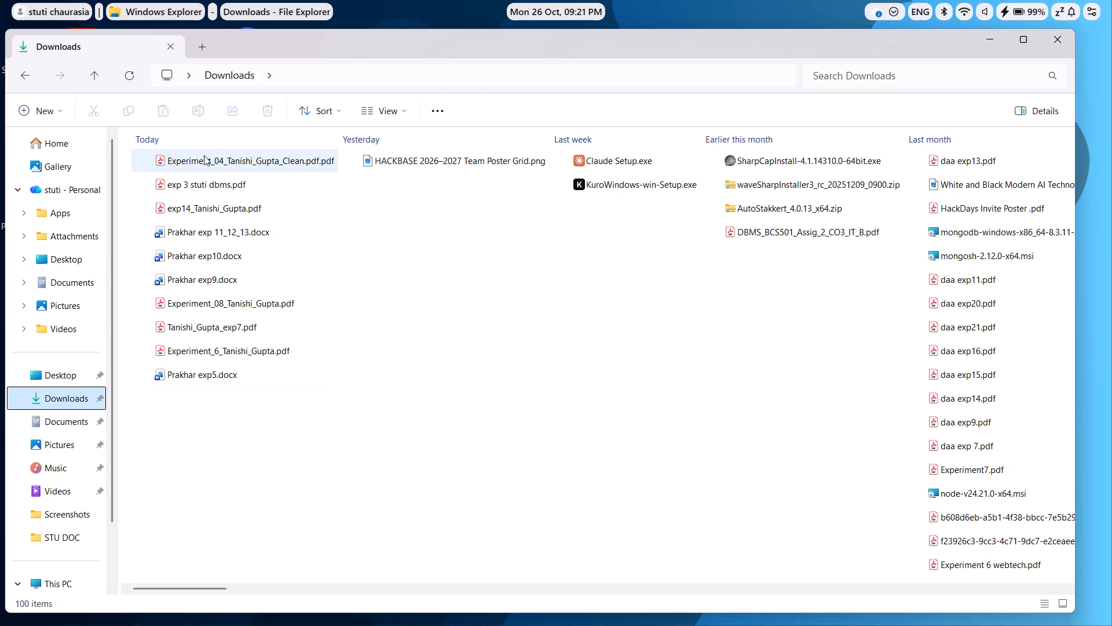
Rename the Experiment 04 PDF in Downloads as exp 4 stuti dbms, keeping the .pdf extension, and put the window away.
right_click(204, 155)
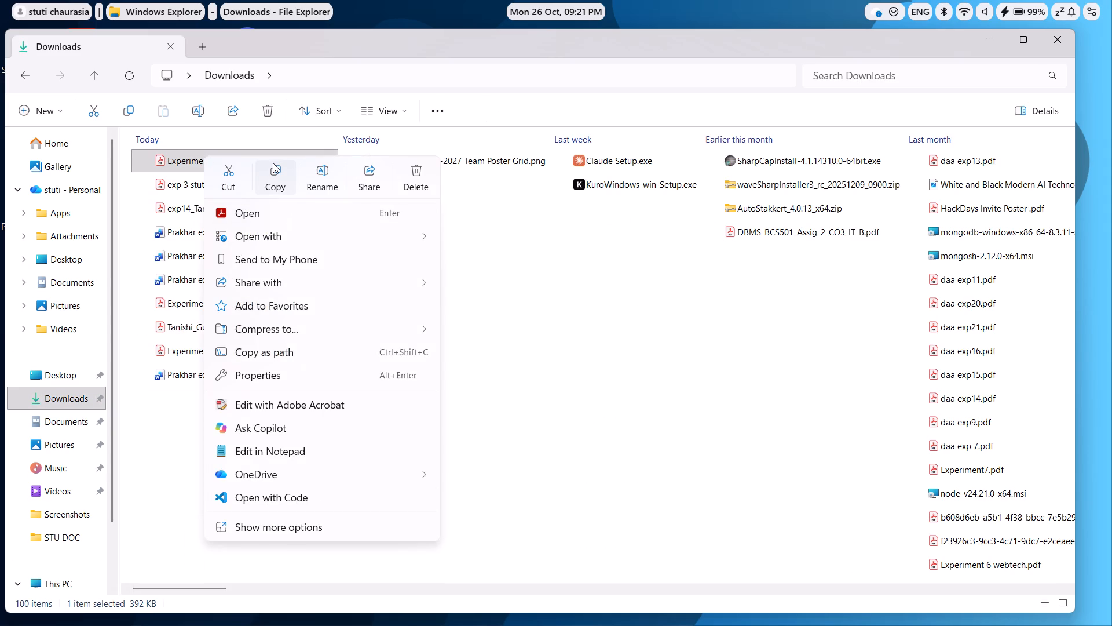
left_click(321, 177)
key("BackSpace")
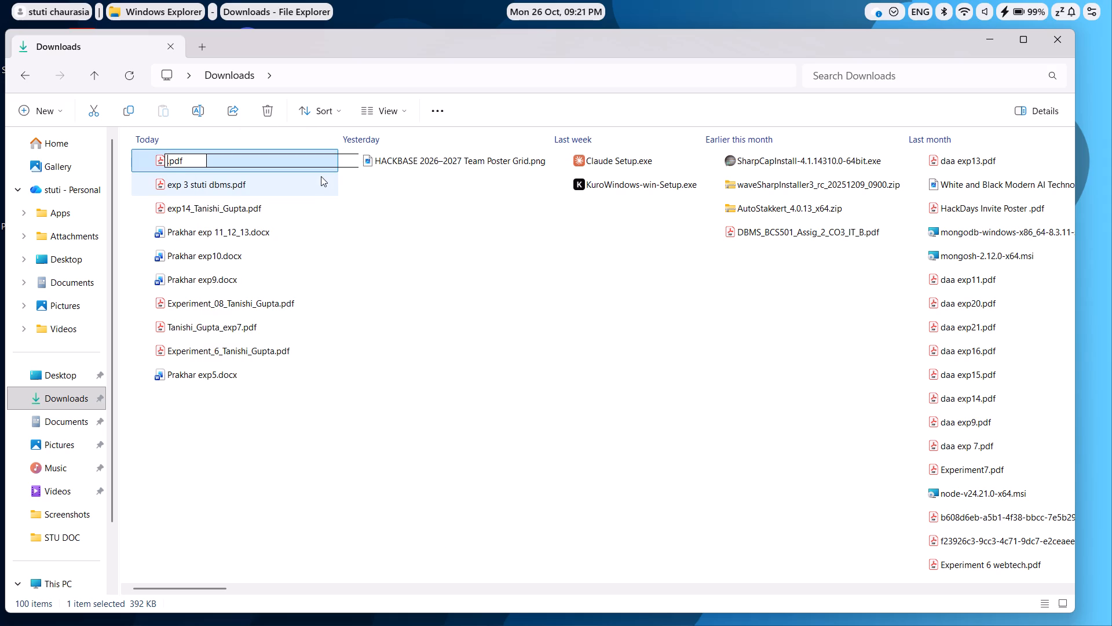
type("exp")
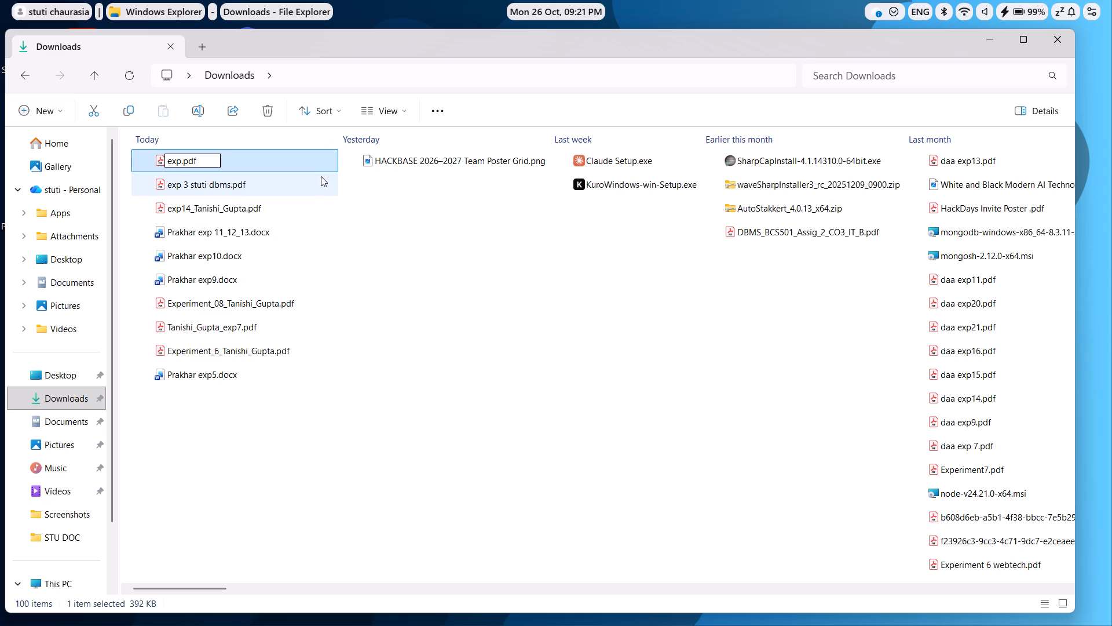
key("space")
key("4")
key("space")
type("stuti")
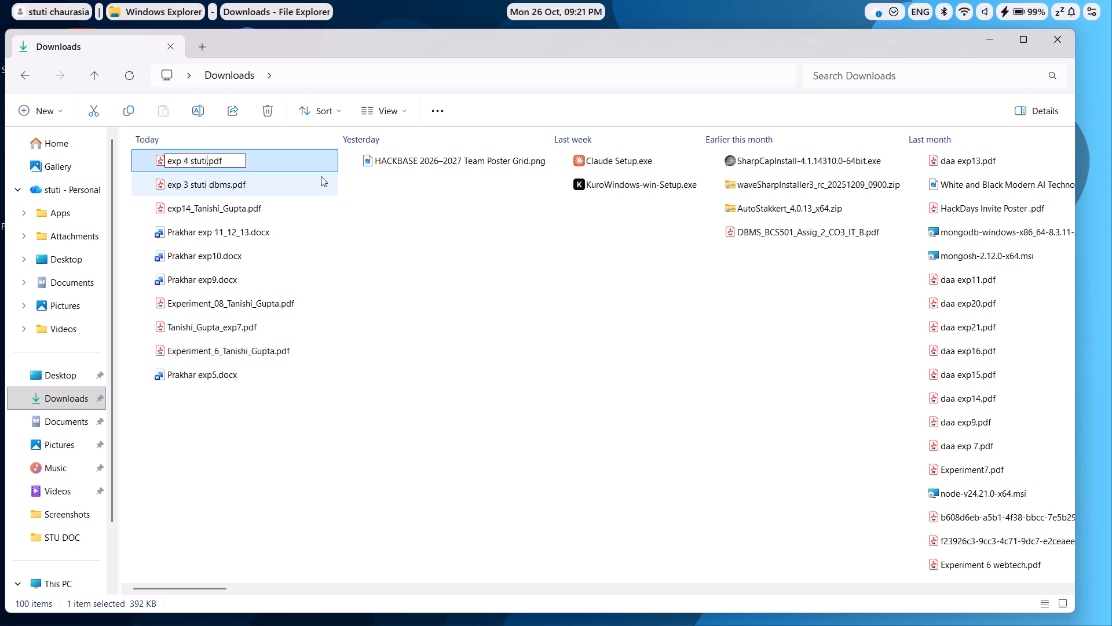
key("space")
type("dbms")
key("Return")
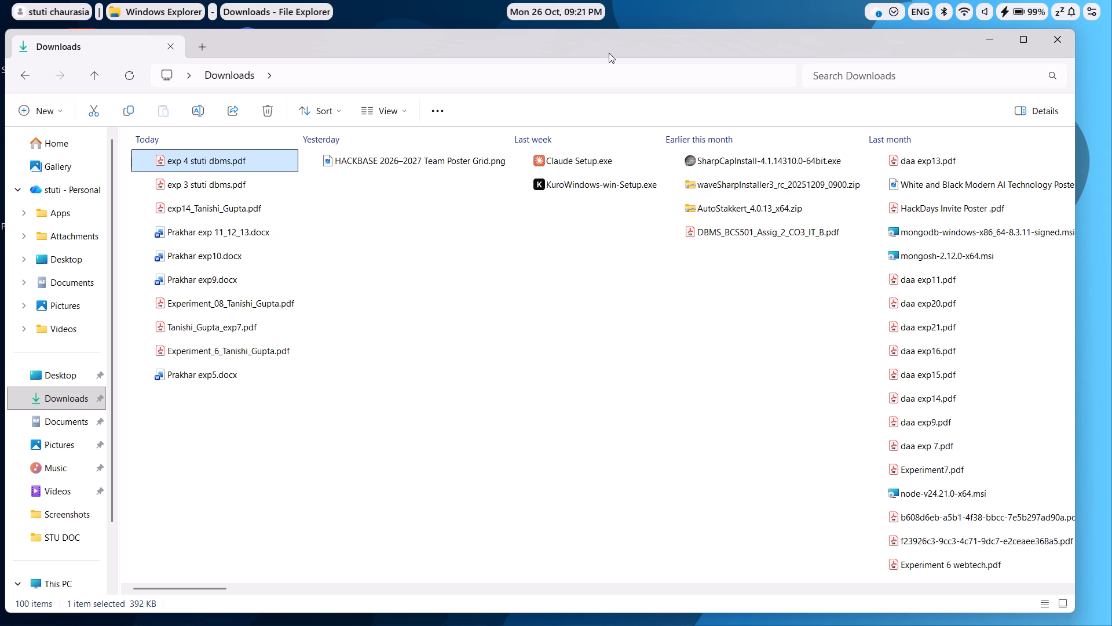
left_click(988, 38)
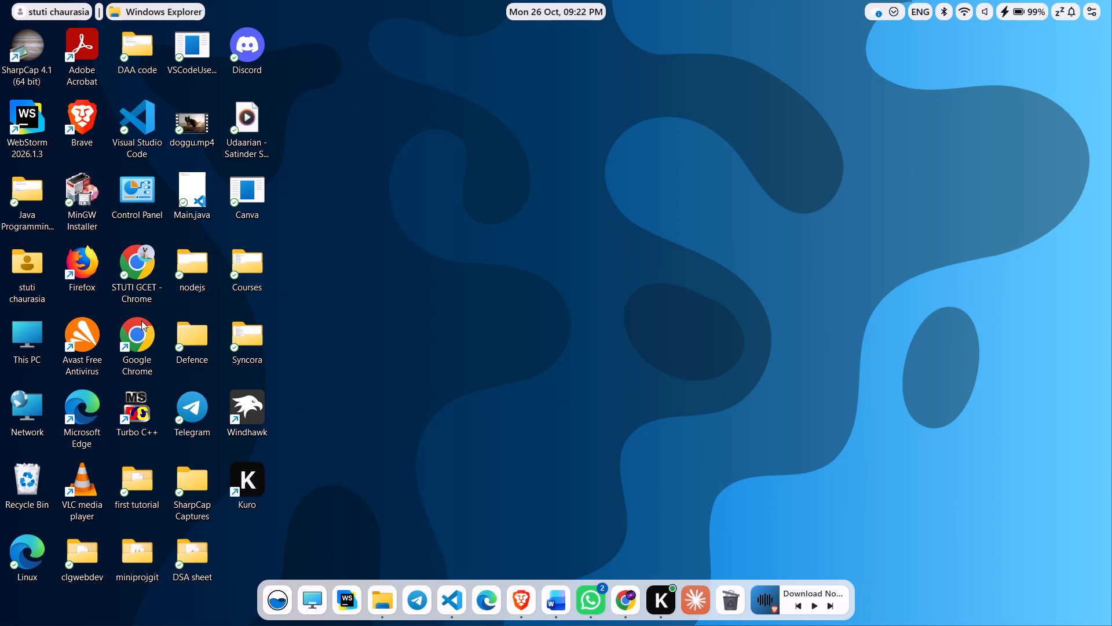
Switch to Chrome, look over the open Experiment 04 design in Canva, and close it.
left_click(623, 591)
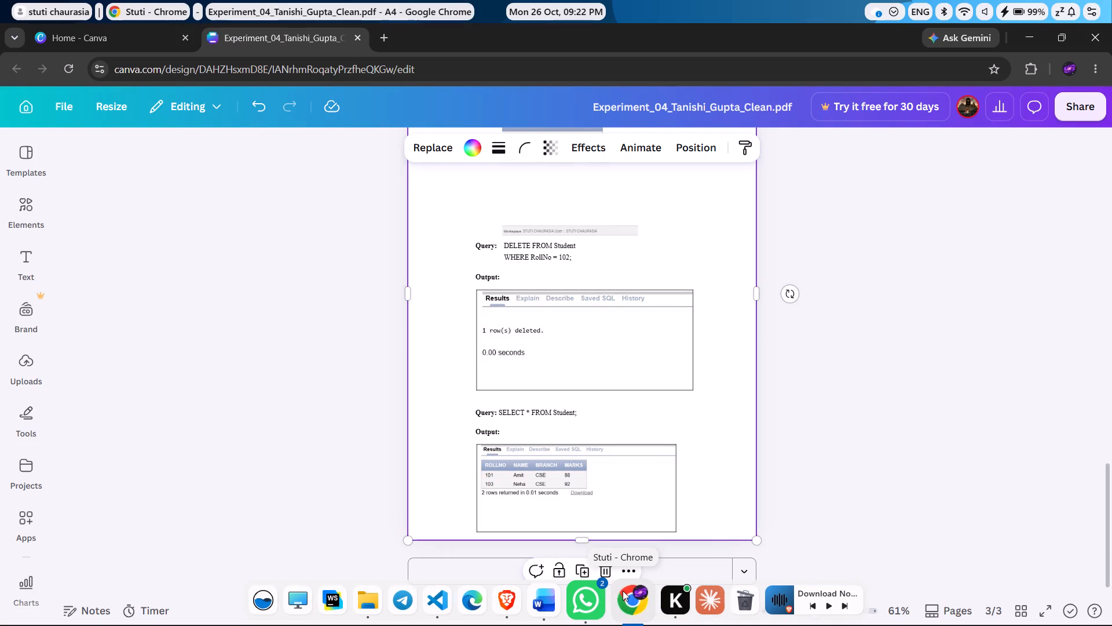
scroll(623, 591, "down", 8)
scroll(629, 387, "down", 3)
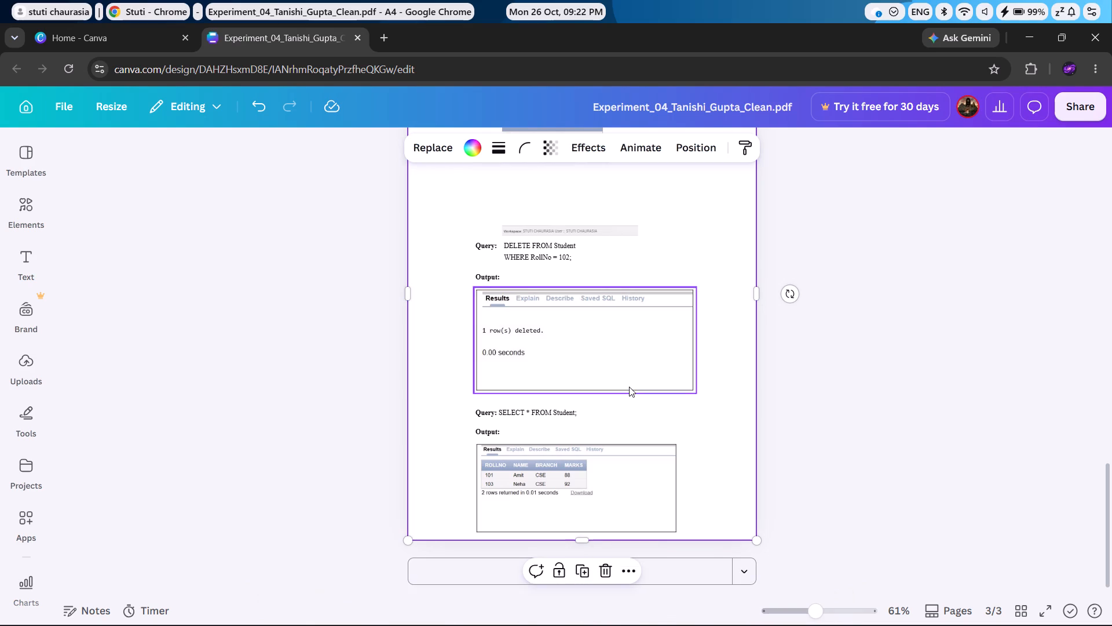
scroll(629, 387, "up", 14)
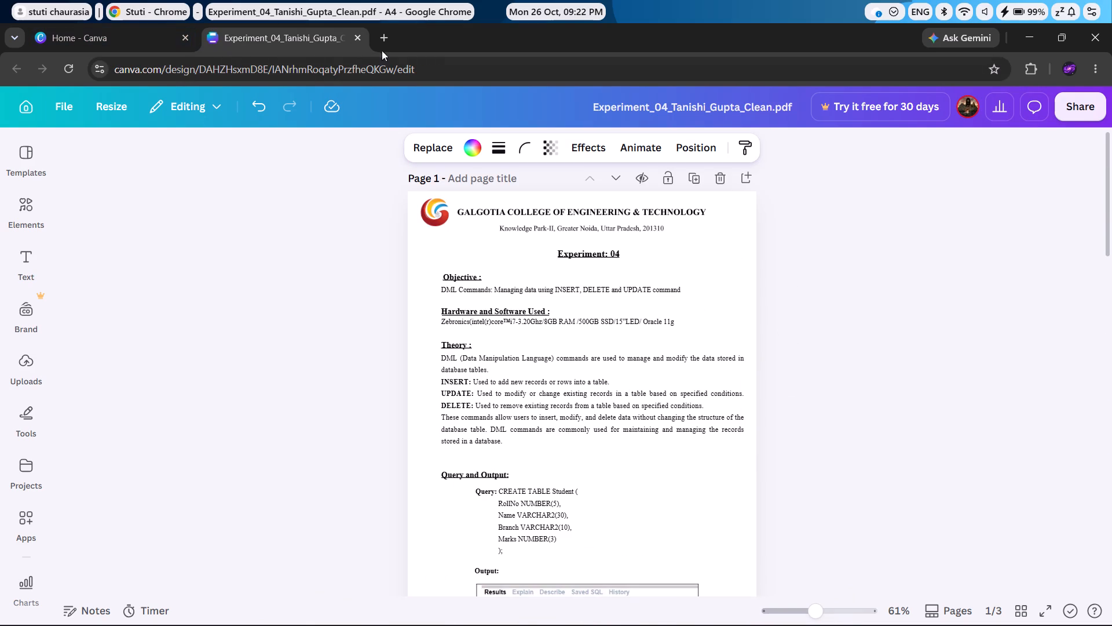
left_click(357, 40)
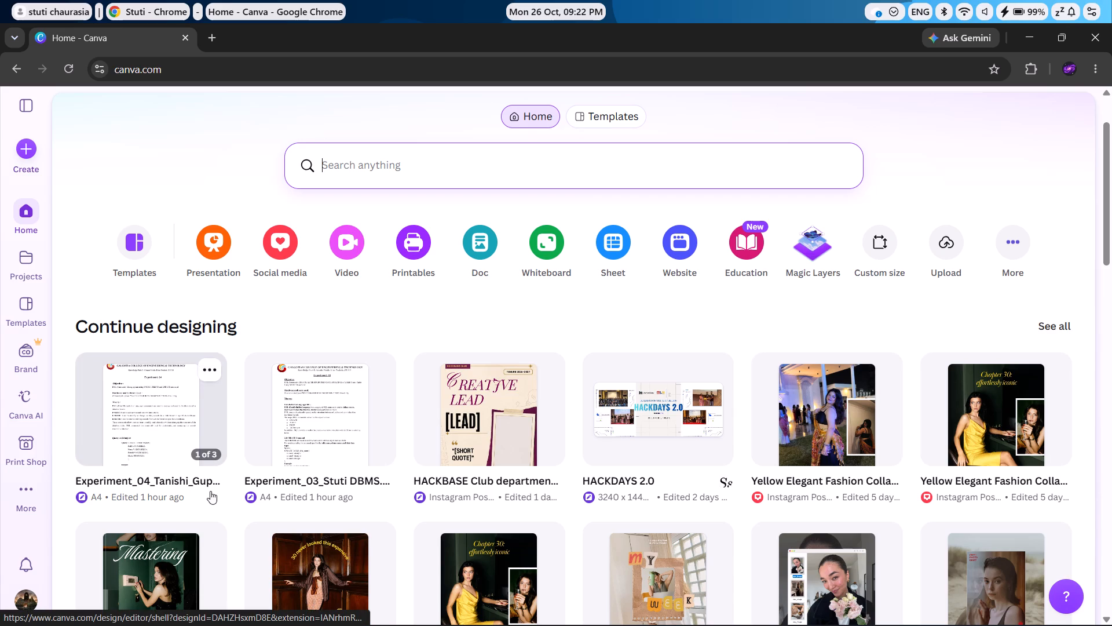
Rename the Experiment_04 design on the Canva home page, replacing the person's name in the title with STUTI DBMS.
left_click(211, 375)
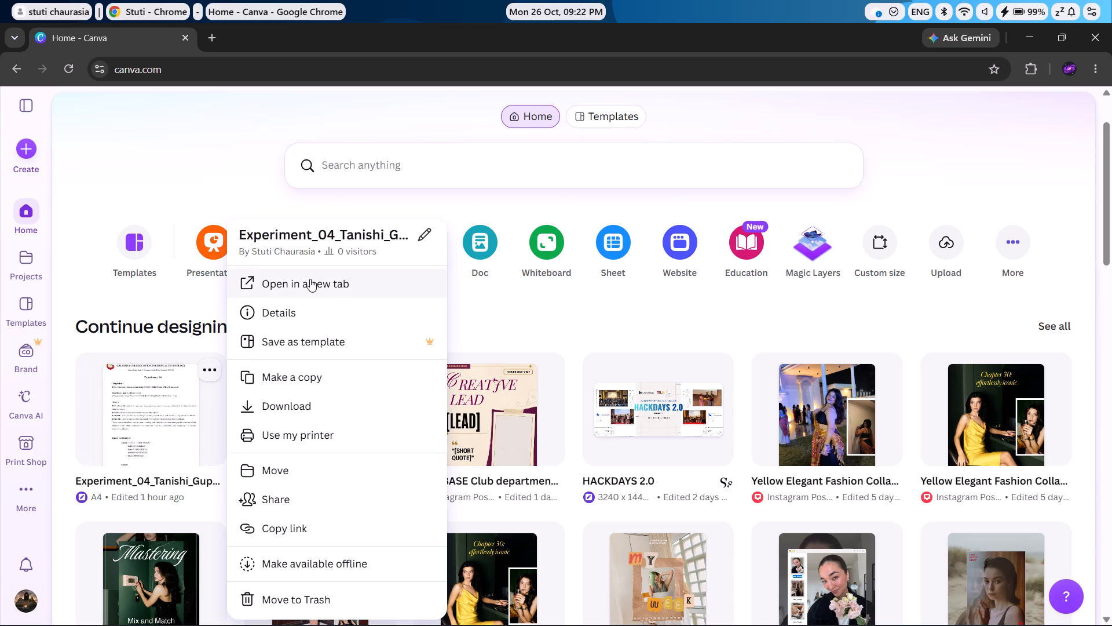
left_click(423, 229)
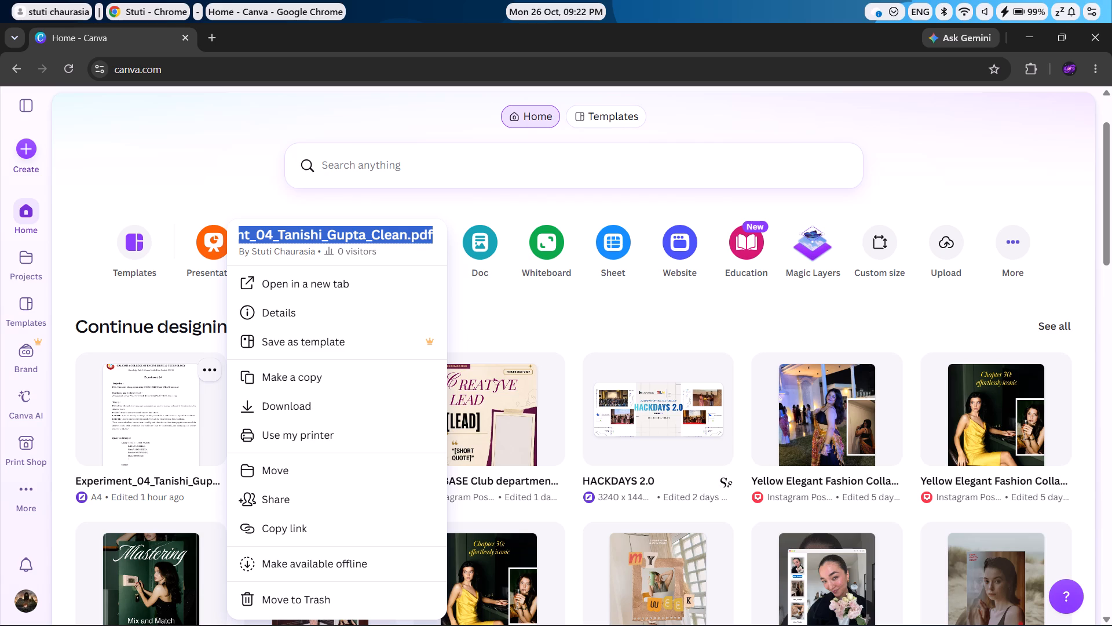
key("Left")
left_click(409, 235)
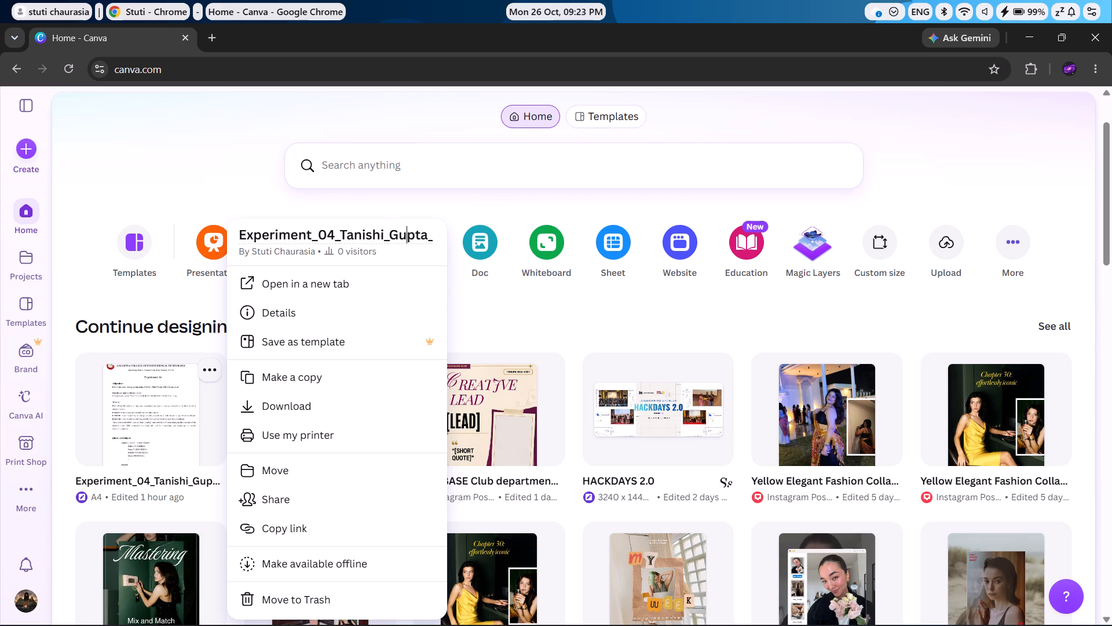
key("Right")
key("Right")
key("Right")
key("BackSpace")
key("BackSpace")
key("BackSpace")
key("BackSpace")
key("BackSpace")
key("BackSpace")
key("BackSpace")
key("BackSpace")
key("BackSpace")
key("BackSpace")
key("BackSpace")
key("BackSpace")
key("BackSpace")
key("BackSpace")
key("BackSpace")
key("BackSpace")
key("ctrl+z")
key("BackSpace")
key("BackSpace")
key("BackSpace")
key("BackSpace")
key("BackSpace")
key("BackSpace")
key("BackSpace")
key("BackSpace")
key("BackSpace")
key("BackSpace")
key("BackSpace")
key("BackSpace")
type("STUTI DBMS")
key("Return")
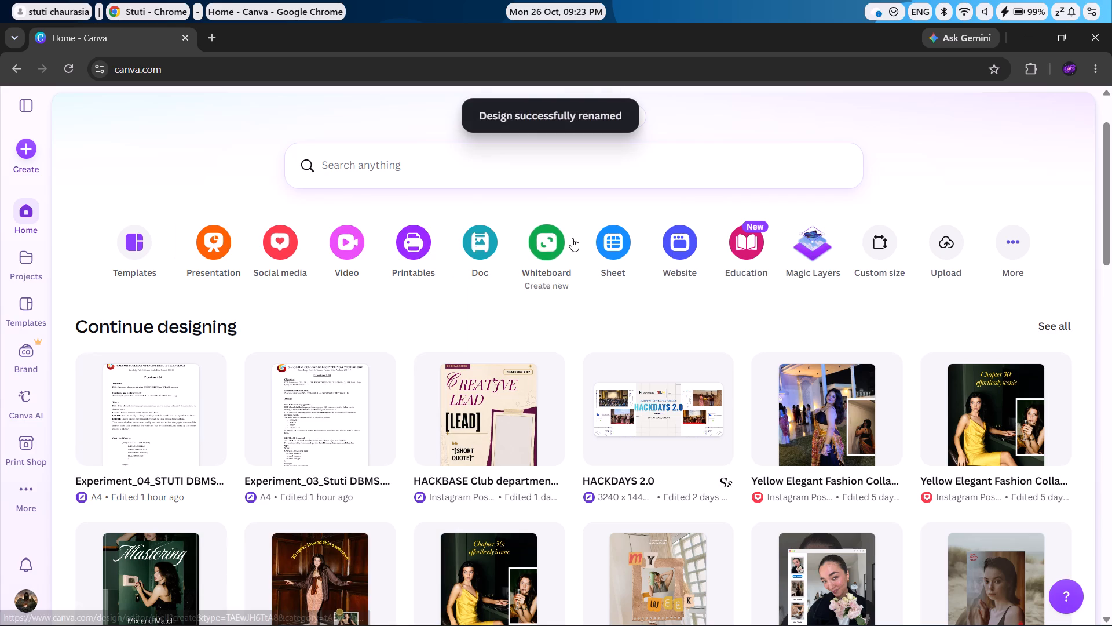
Upload Prakhar exp5.docx from the Downloads folder to Canva and open the uploaded document.
left_click(944, 243)
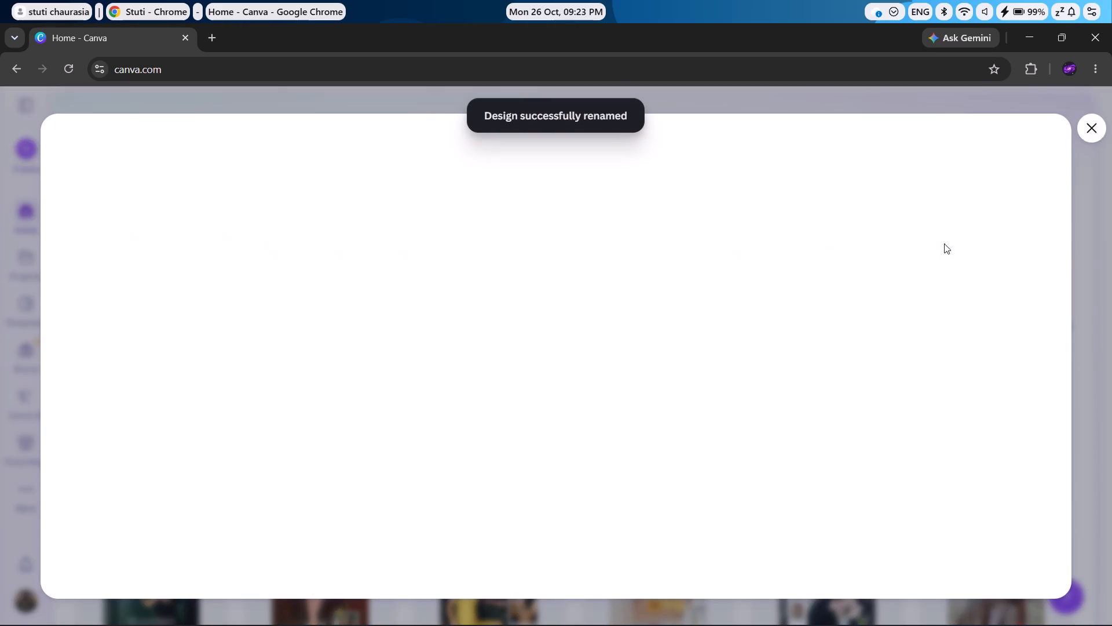
left_click(606, 438)
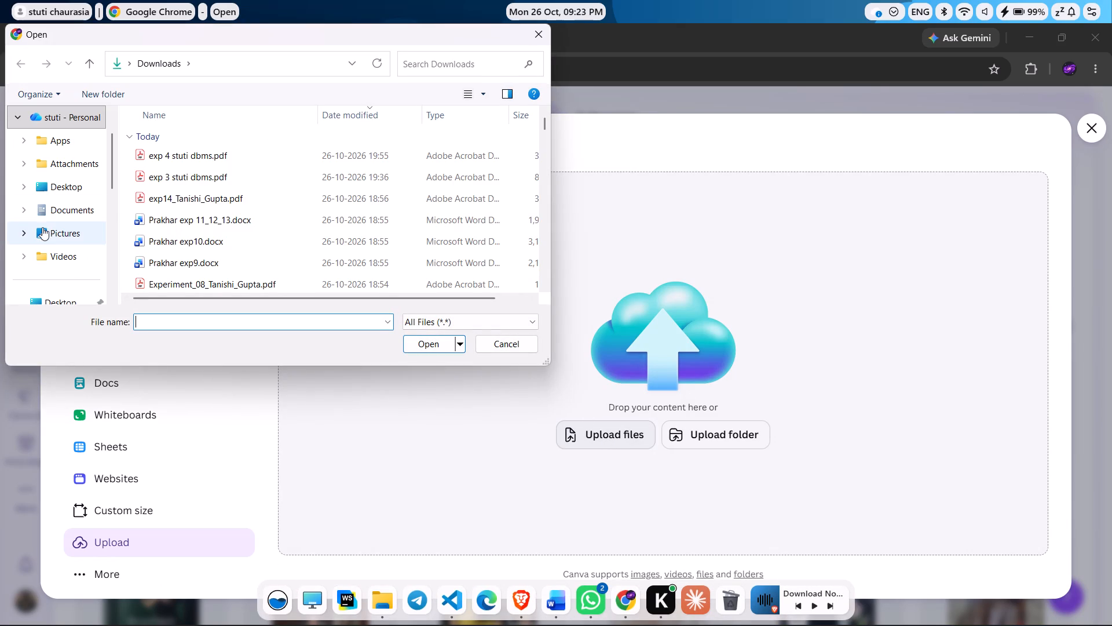
scroll(49, 236, "down", 1)
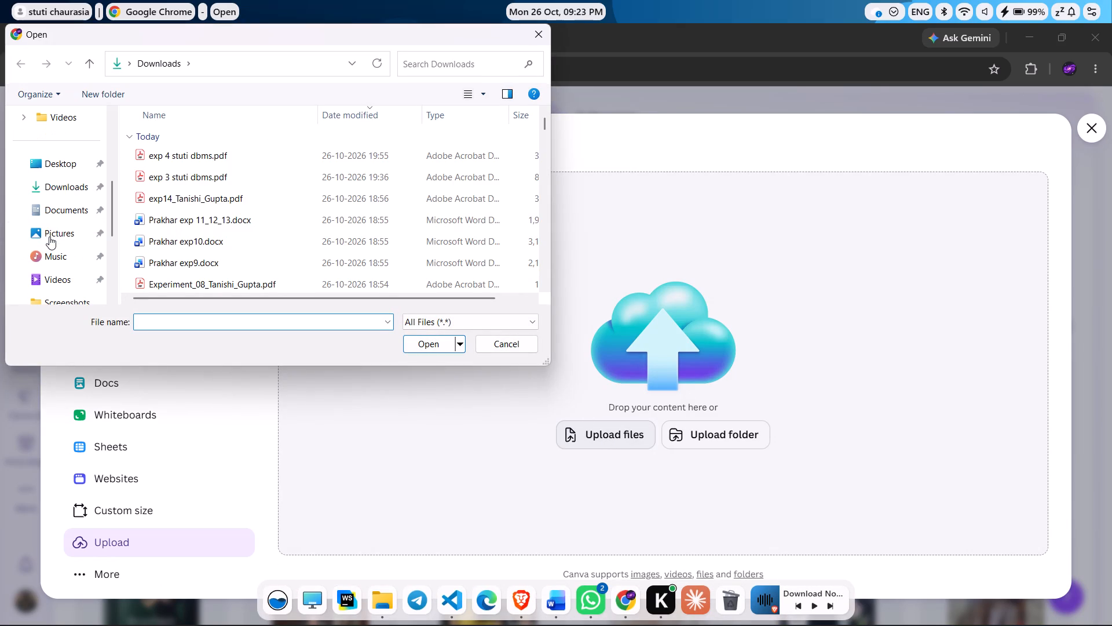
left_click(52, 190)
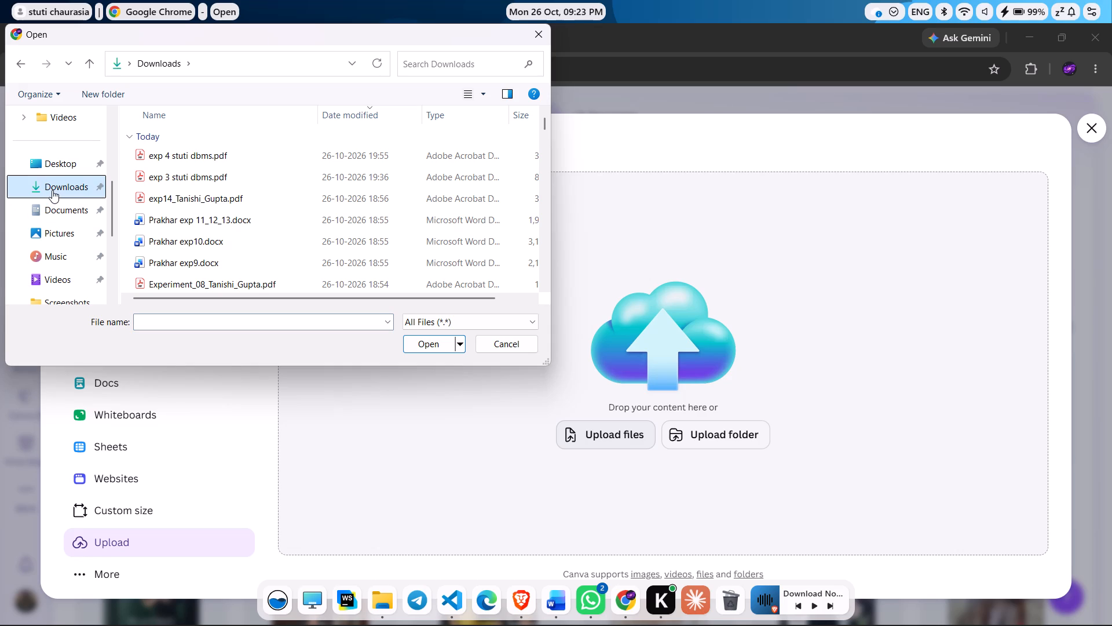
scroll(178, 231, "down", 1)
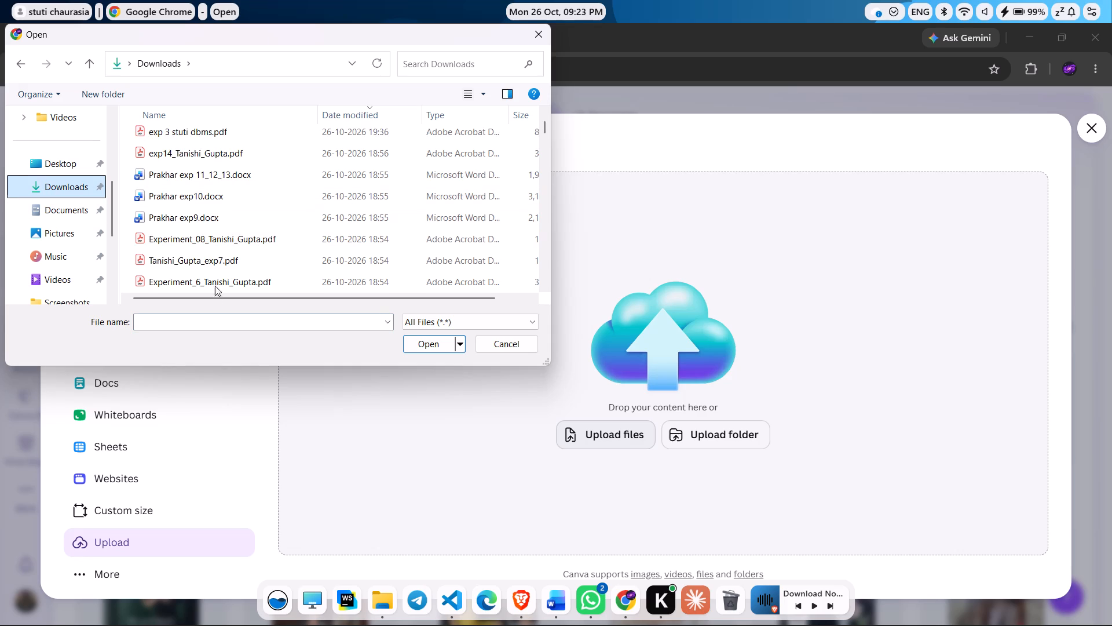
scroll(202, 249, "down", 1)
scroll(202, 249, "up", 1)
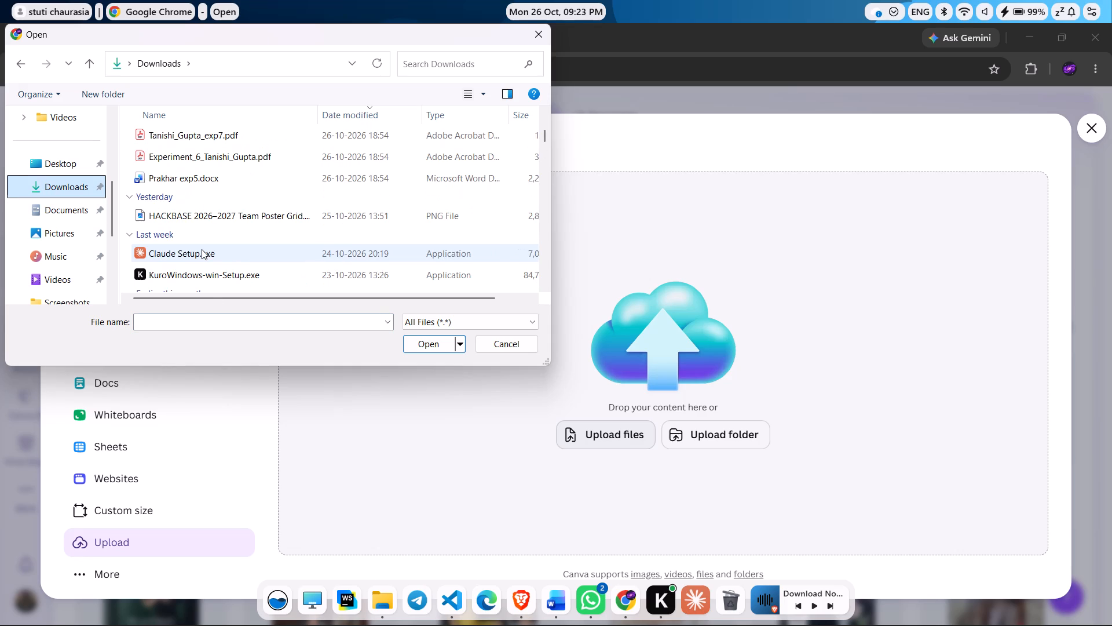
scroll(202, 249, "up", 1)
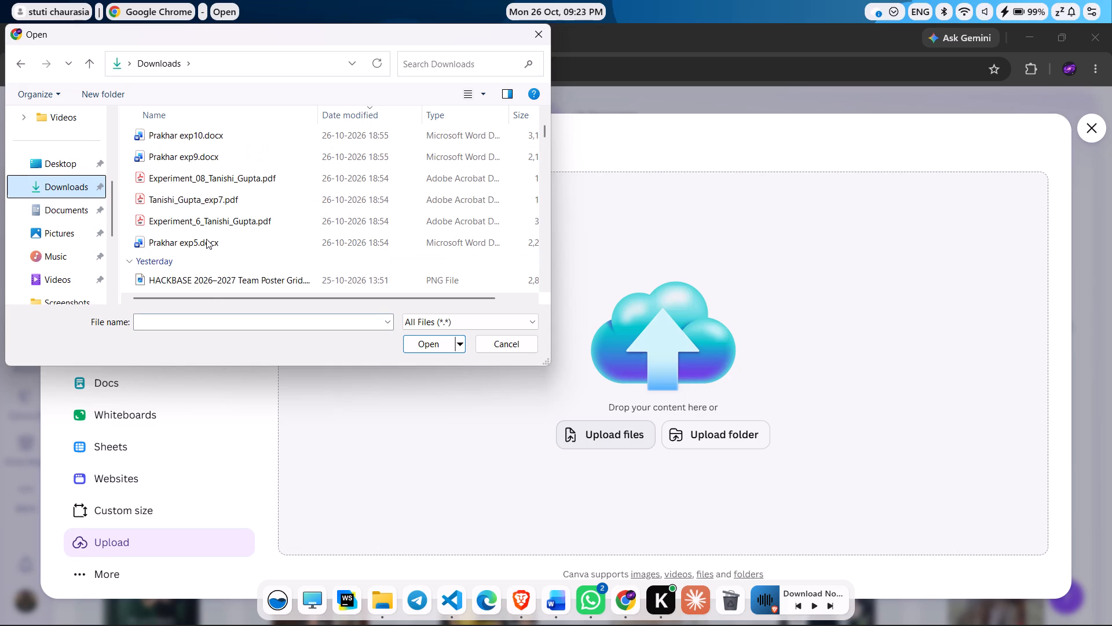
left_click(206, 241)
left_click(429, 337)
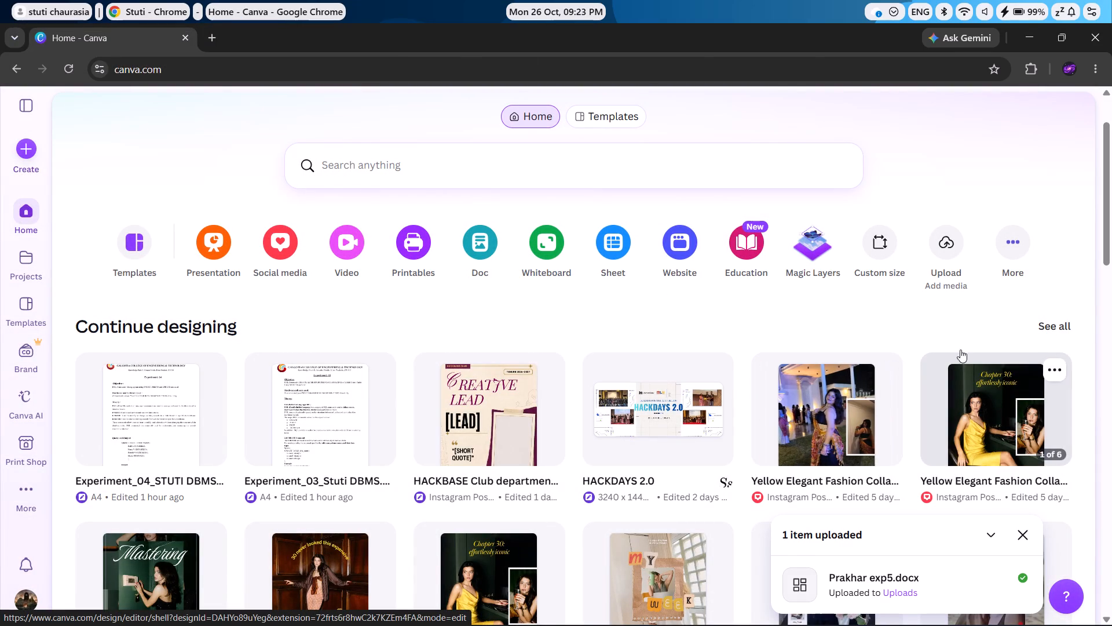
left_click(1018, 583)
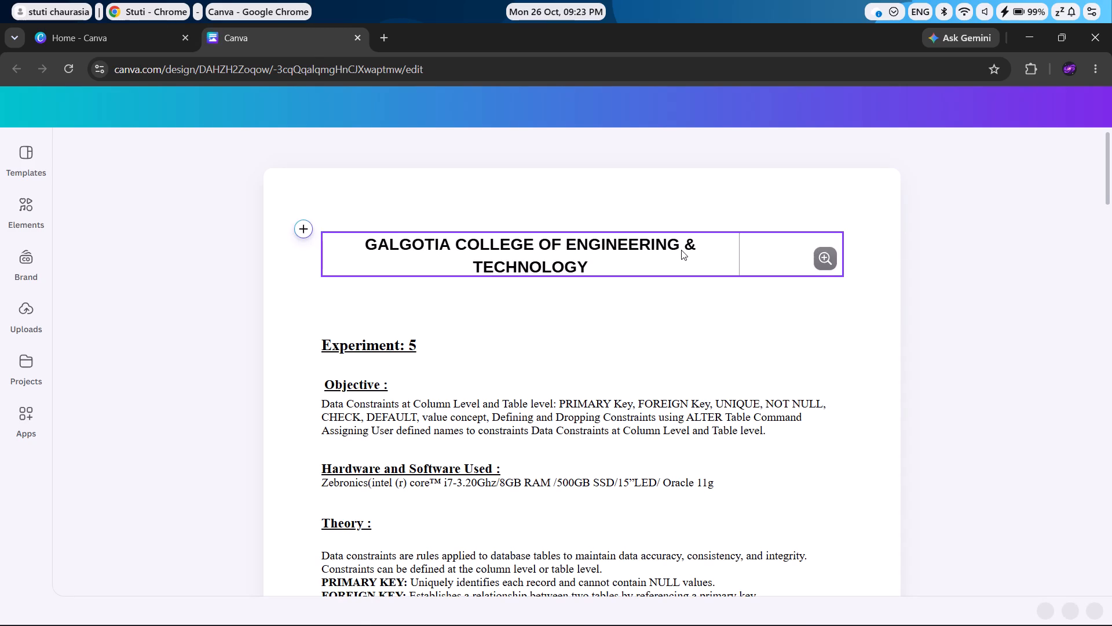
Look through the imported Experiment 5 document, checking its college header table, theory, queries and output screenshots, and return to the beginning.
left_click(760, 283)
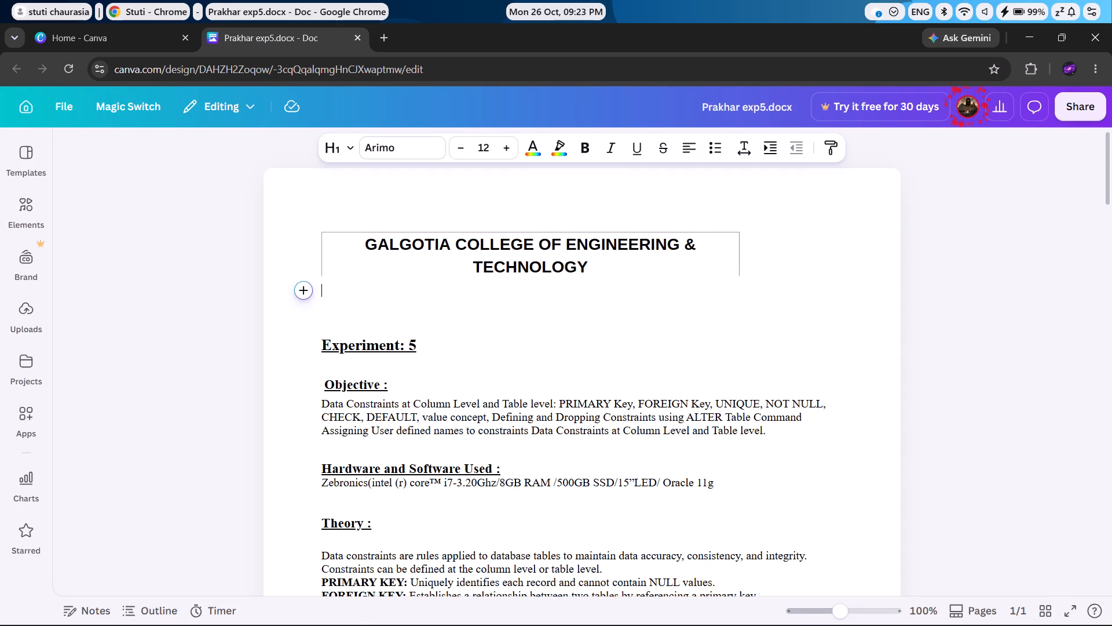
left_click(737, 259)
scroll(627, 304, "left", 1)
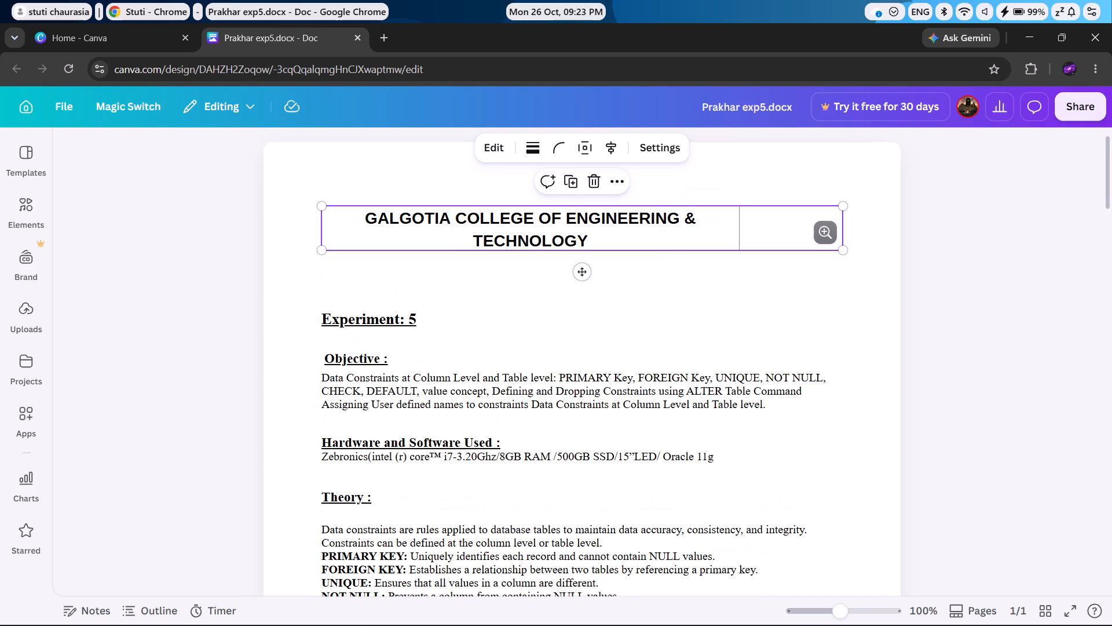
scroll(401, 276, "down", 5)
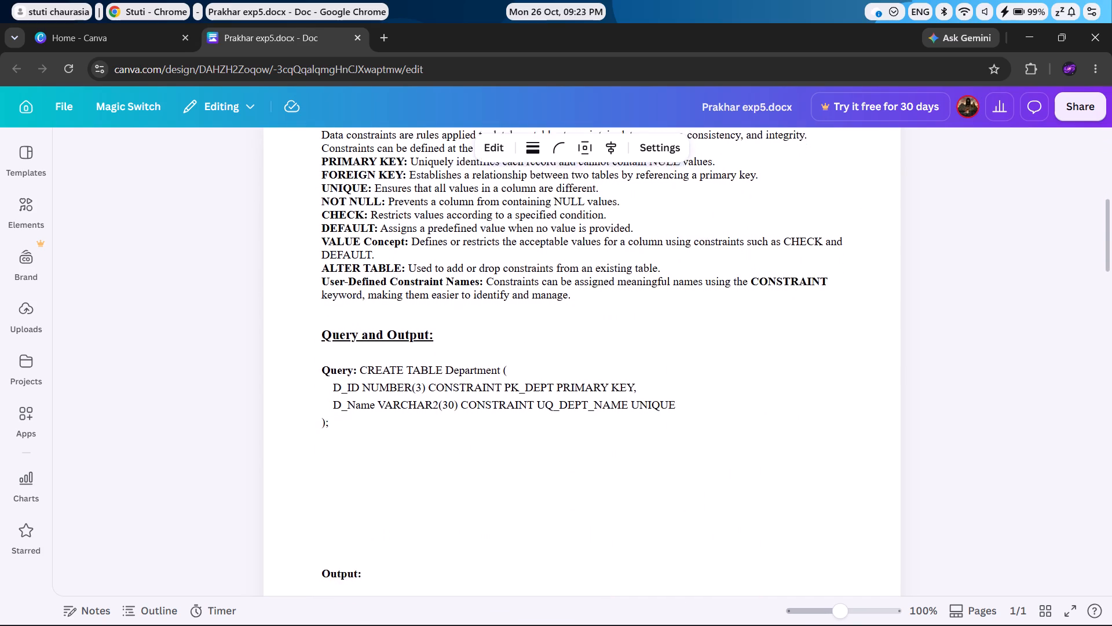
scroll(401, 276, "down", 4)
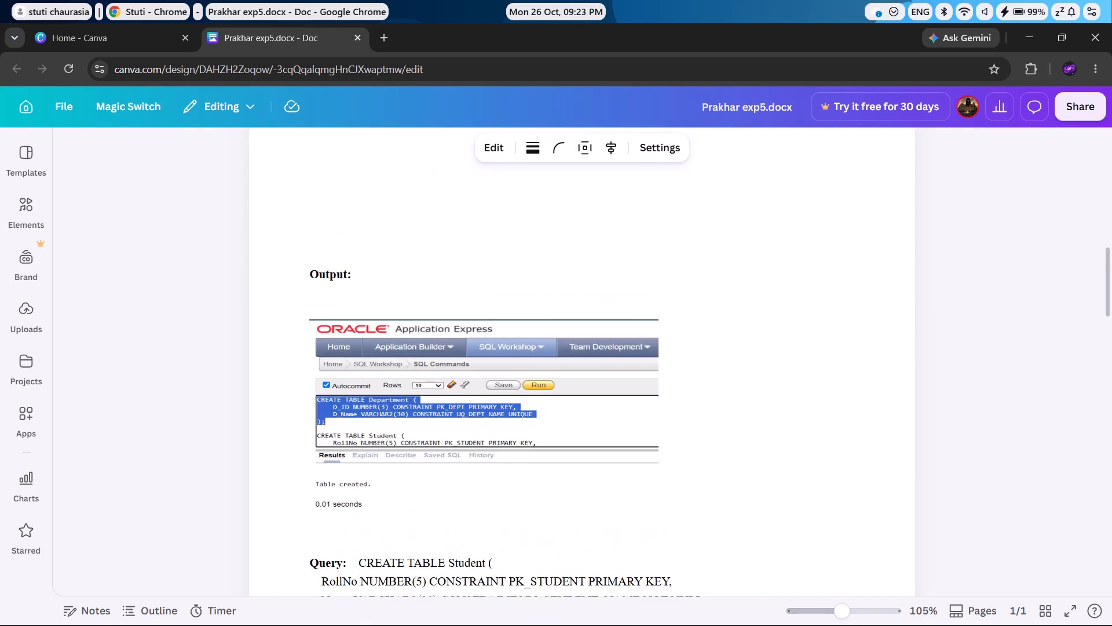
scroll(401, 276, "down", 3)
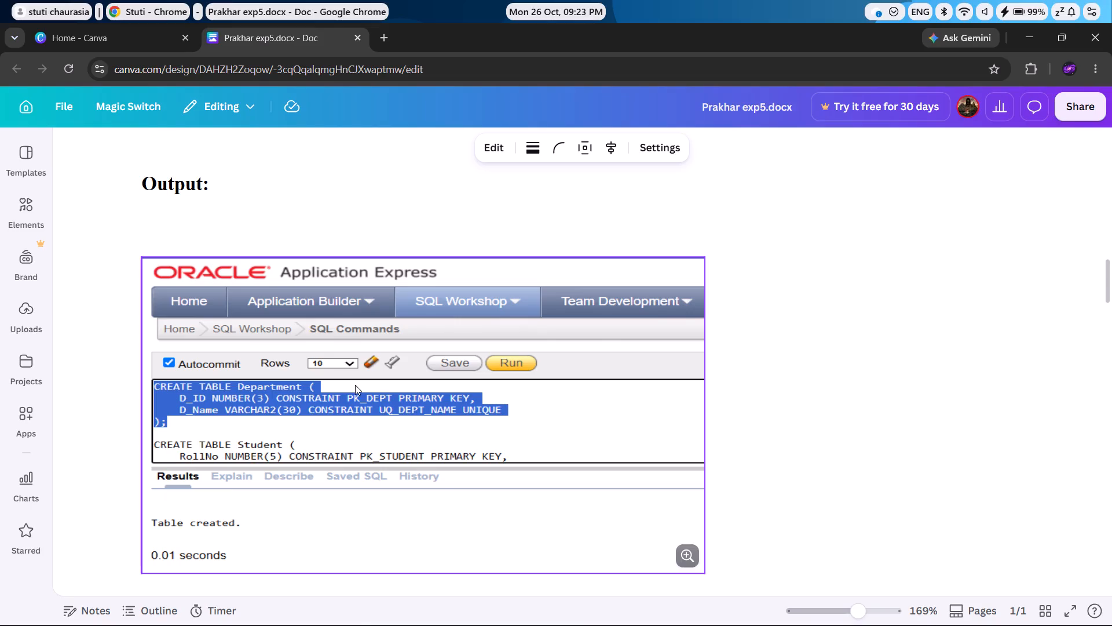
scroll(333, 439, "down", 3)
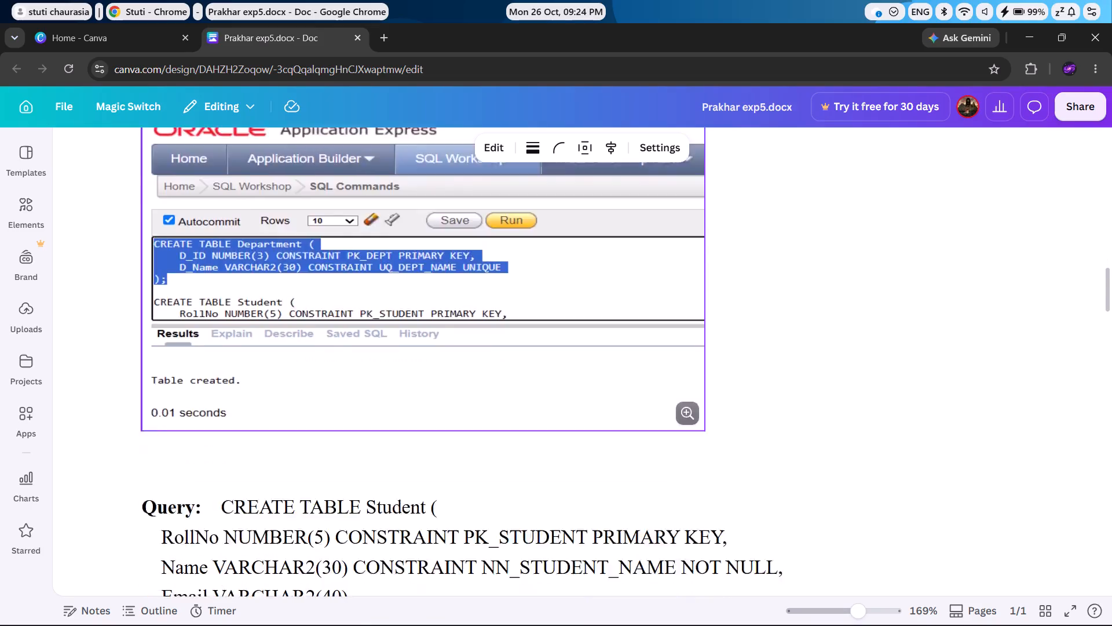
scroll(333, 439, "down", 2)
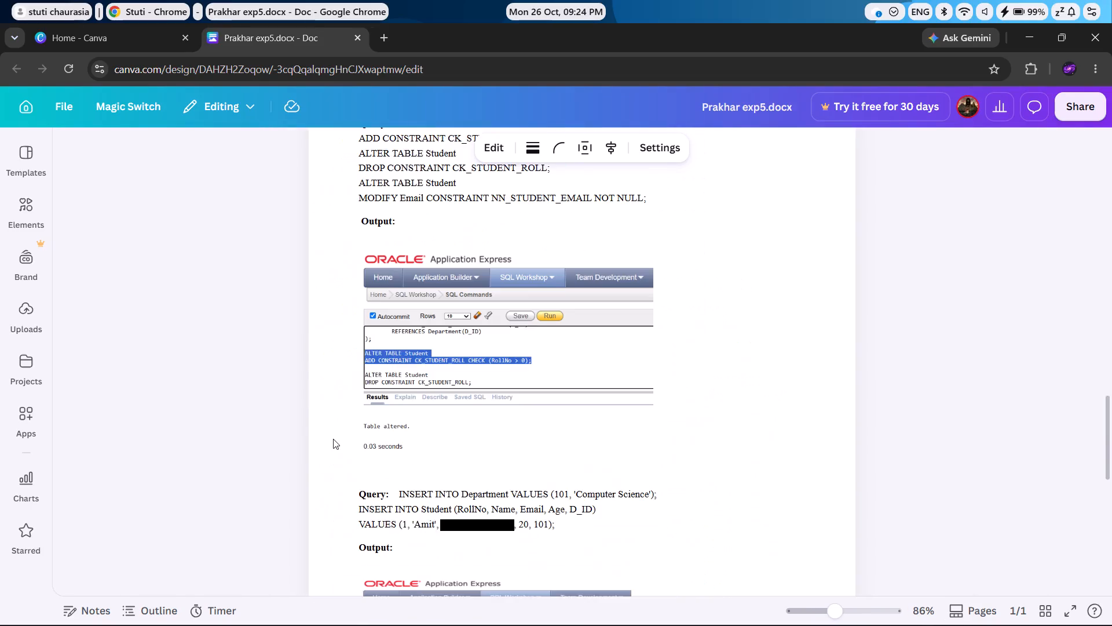
scroll(333, 439, "down", 8)
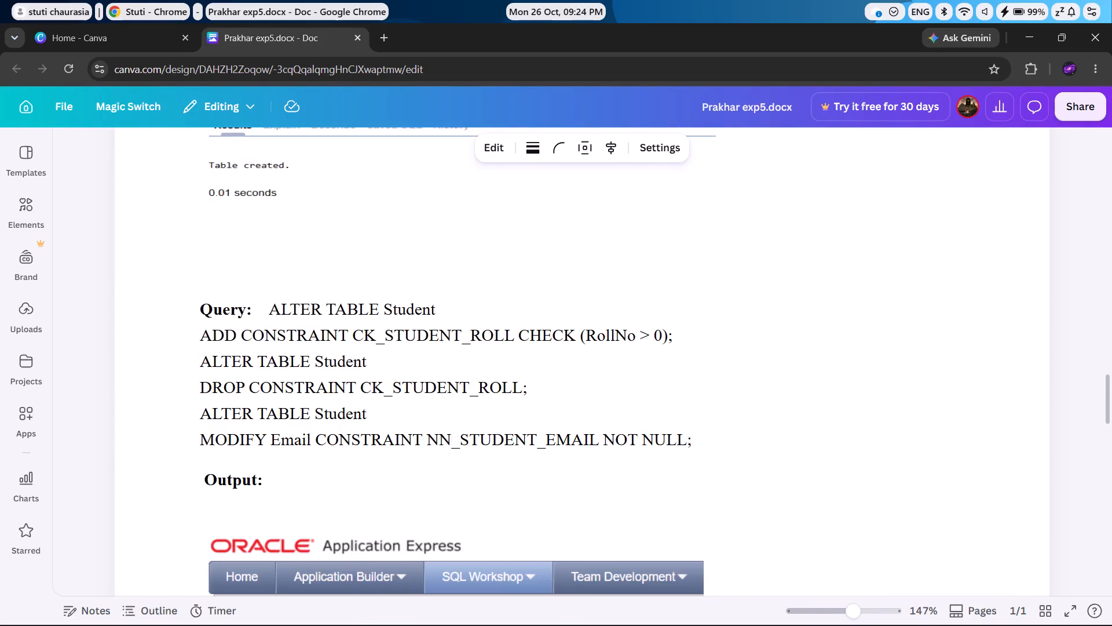
scroll(513, 491, "up", 18)
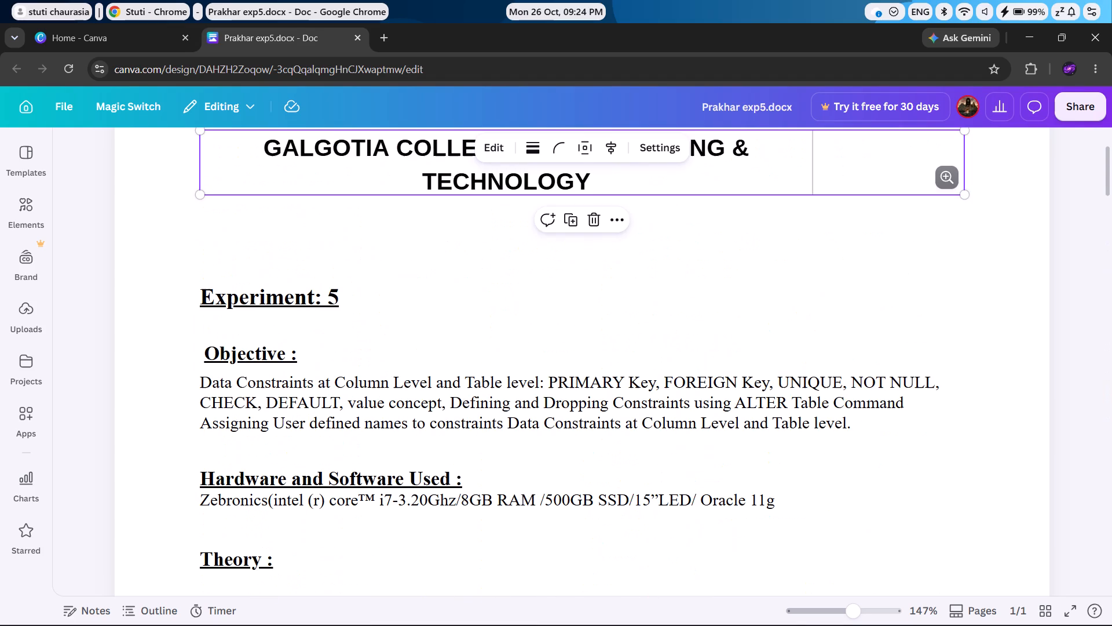
Open the Experiment_04_STUTI DBMS_Clean.pdf design from the Canva home page alongside the Experiment 5 document.
left_click(382, 37)
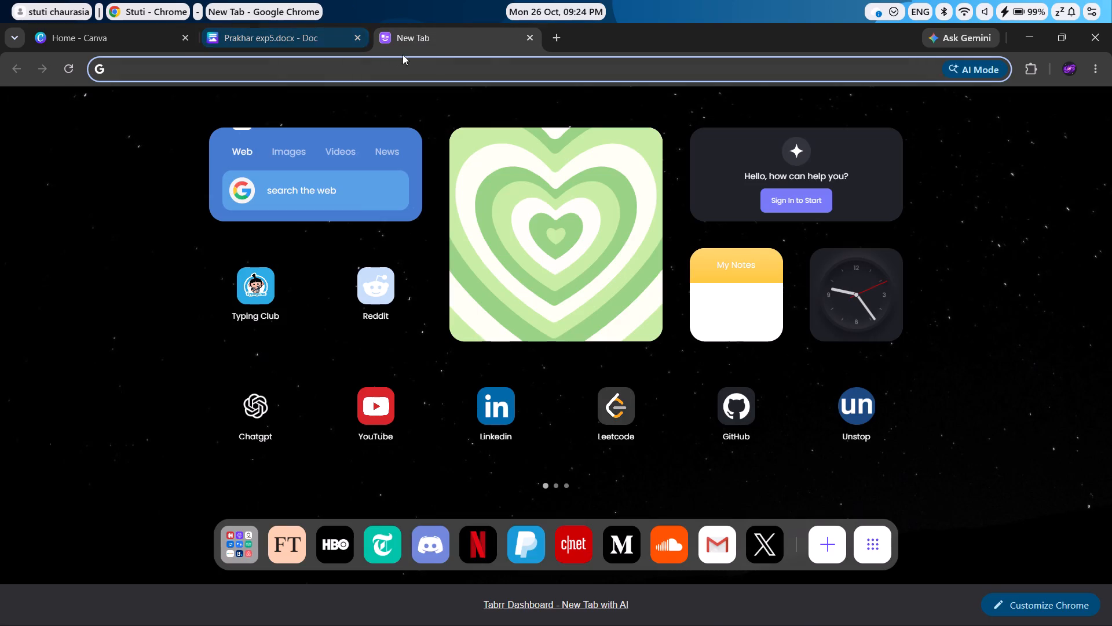
left_click(532, 34)
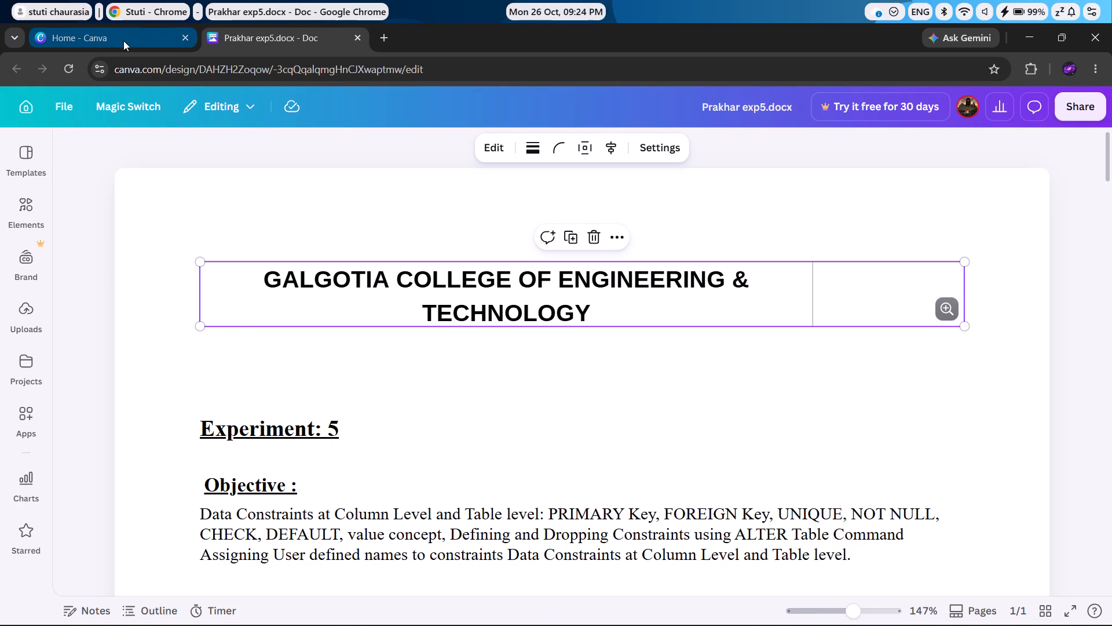
left_click(123, 41)
left_click(174, 435)
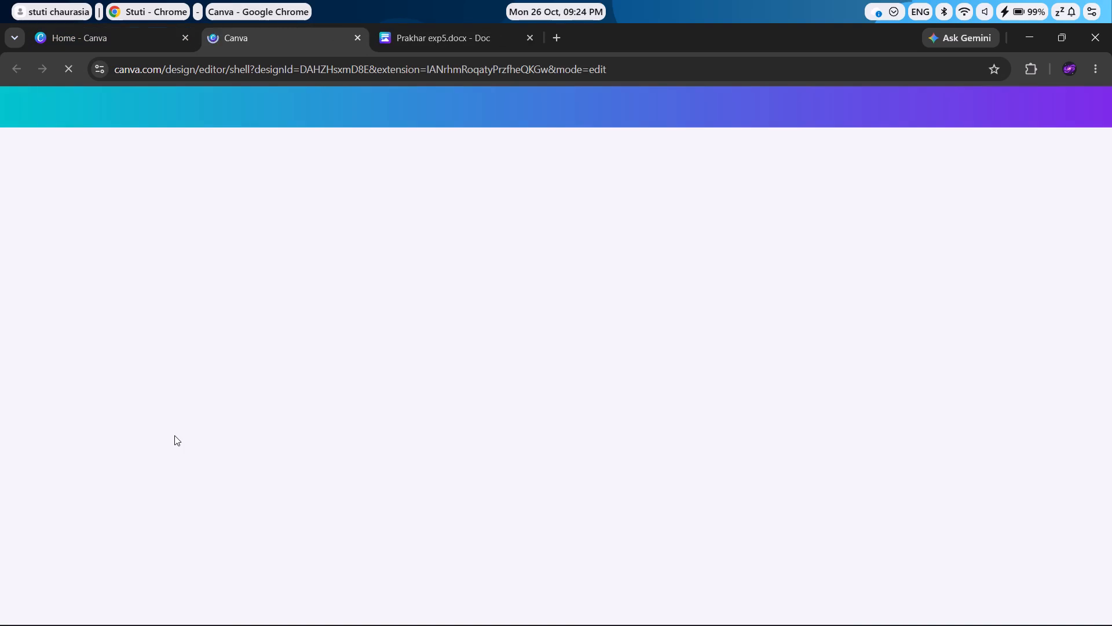
left_click(247, 38)
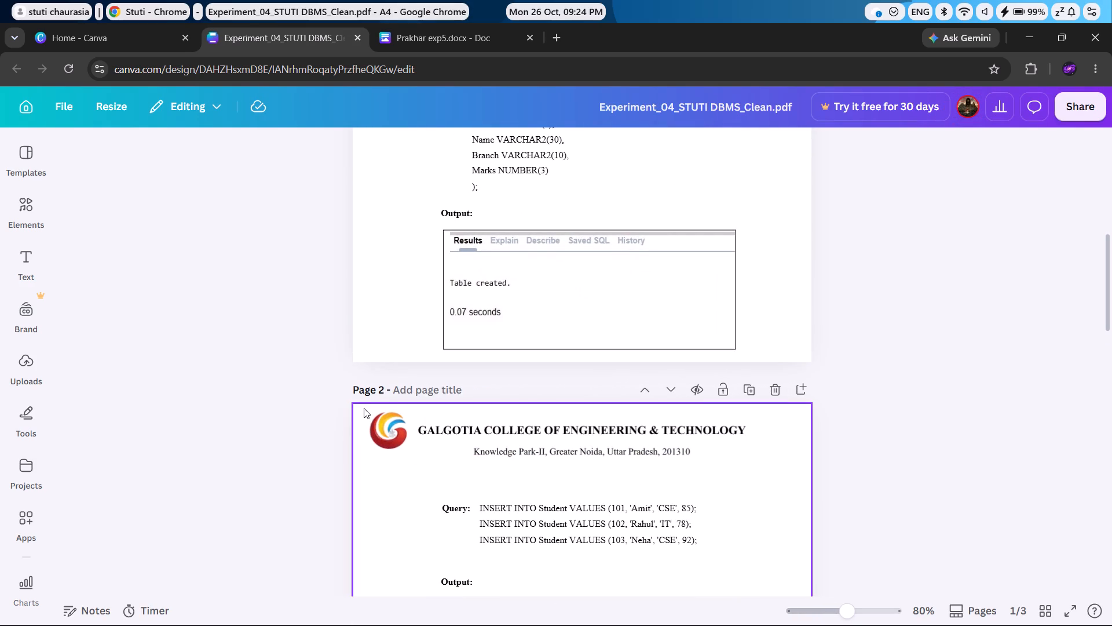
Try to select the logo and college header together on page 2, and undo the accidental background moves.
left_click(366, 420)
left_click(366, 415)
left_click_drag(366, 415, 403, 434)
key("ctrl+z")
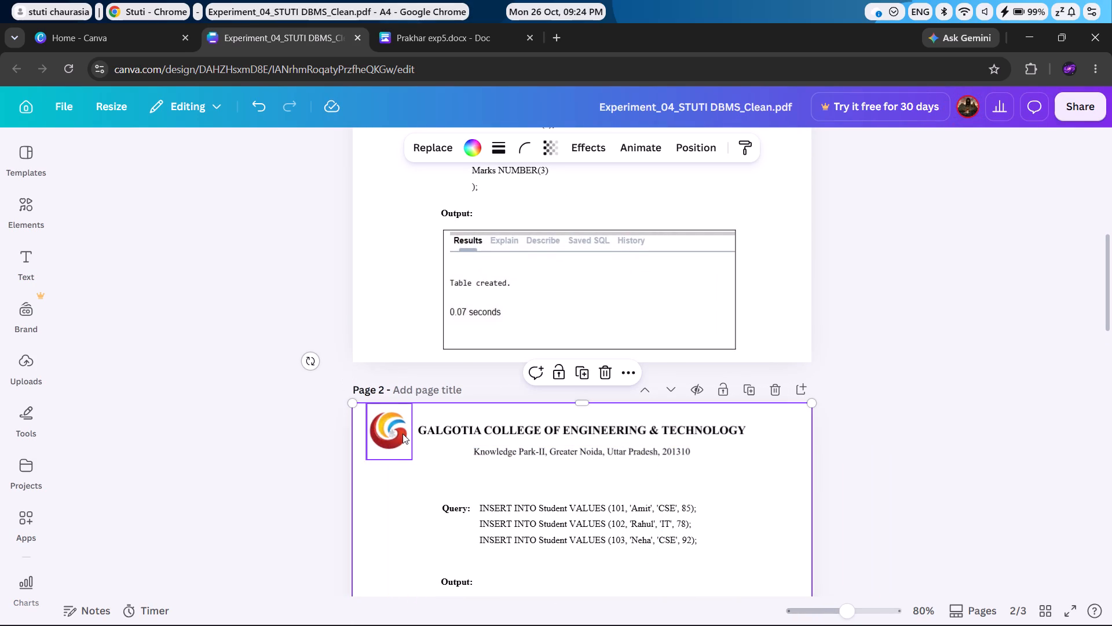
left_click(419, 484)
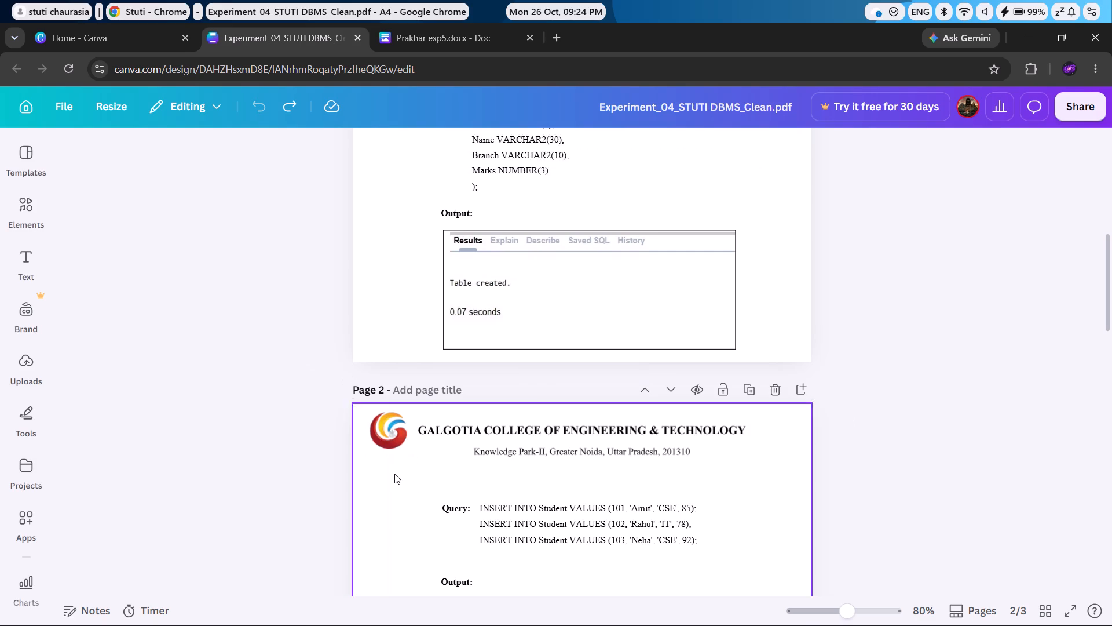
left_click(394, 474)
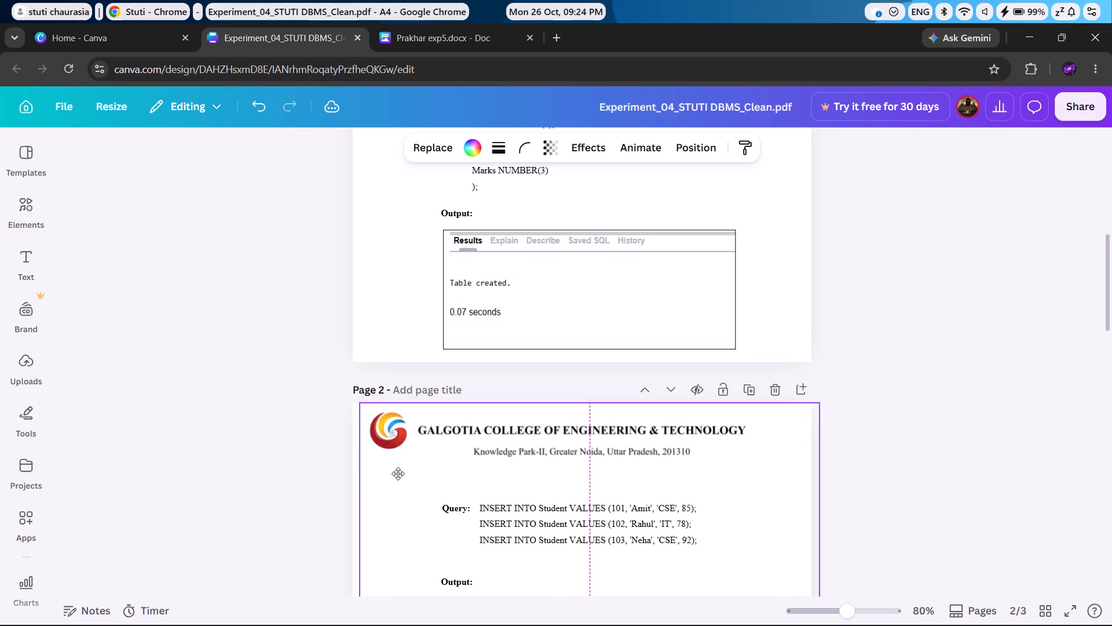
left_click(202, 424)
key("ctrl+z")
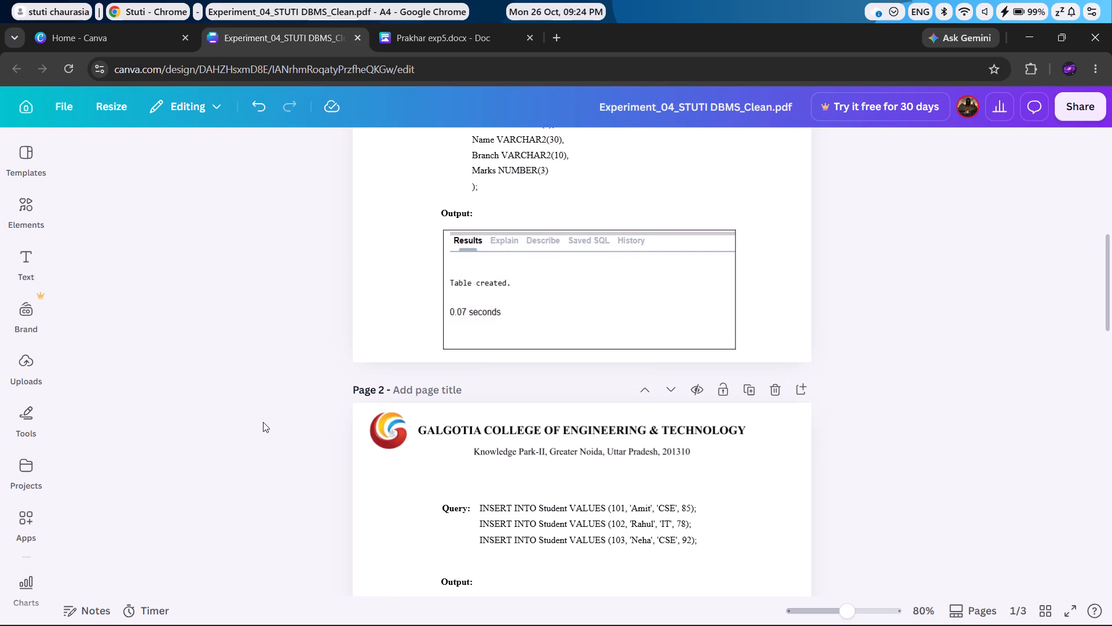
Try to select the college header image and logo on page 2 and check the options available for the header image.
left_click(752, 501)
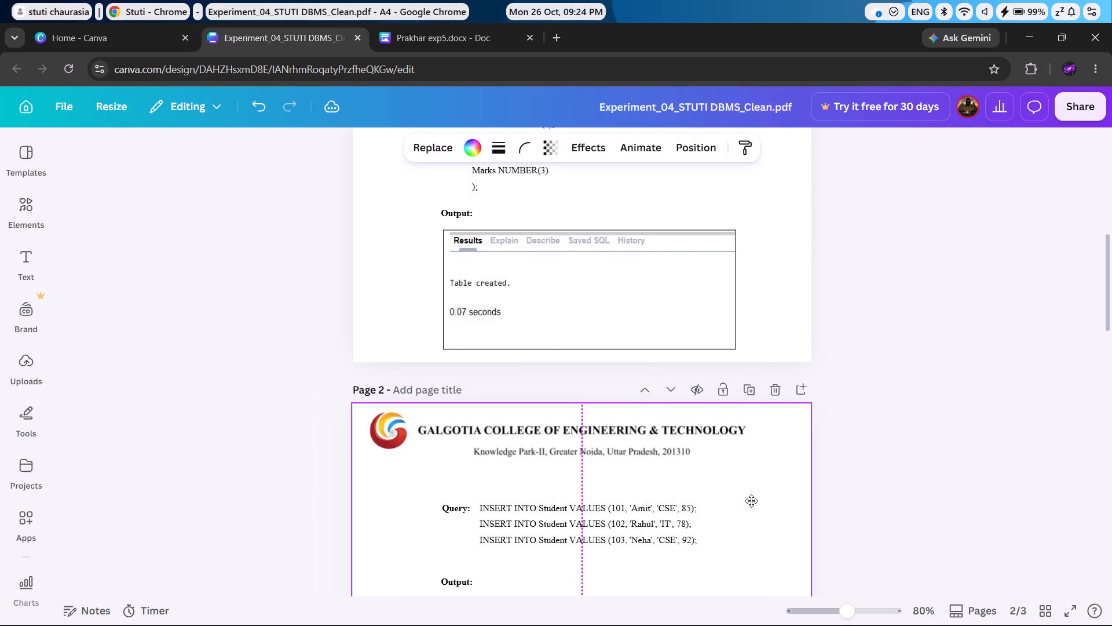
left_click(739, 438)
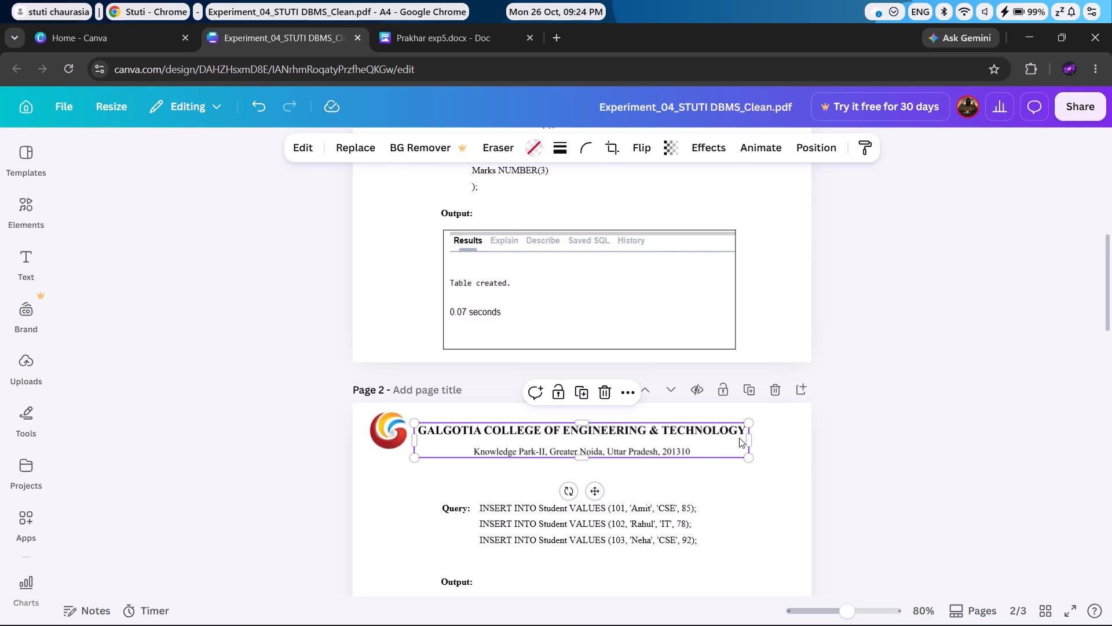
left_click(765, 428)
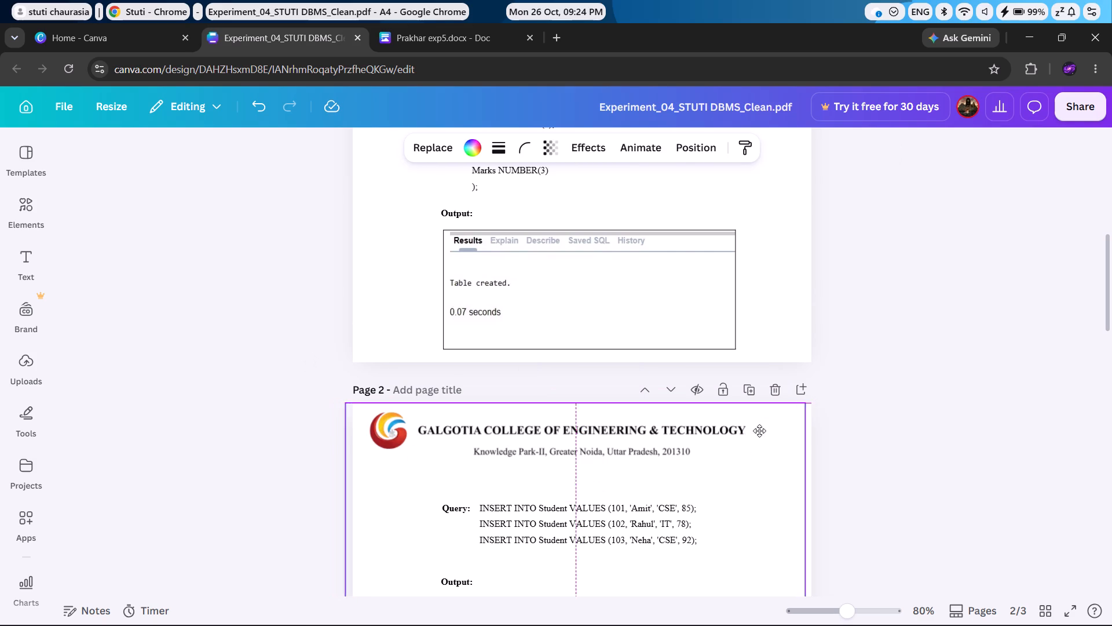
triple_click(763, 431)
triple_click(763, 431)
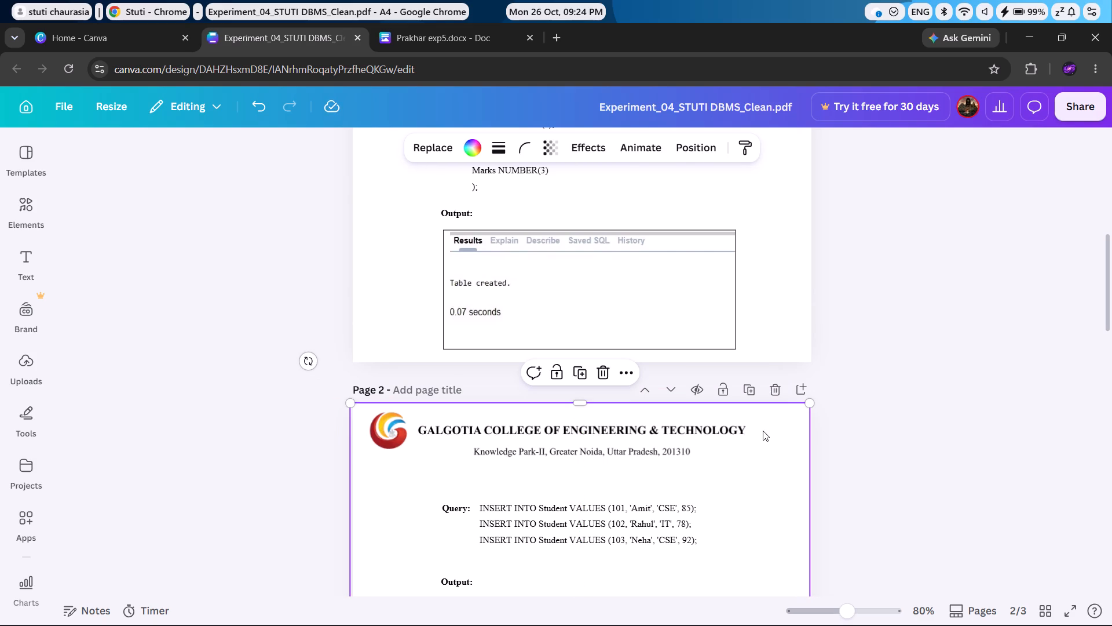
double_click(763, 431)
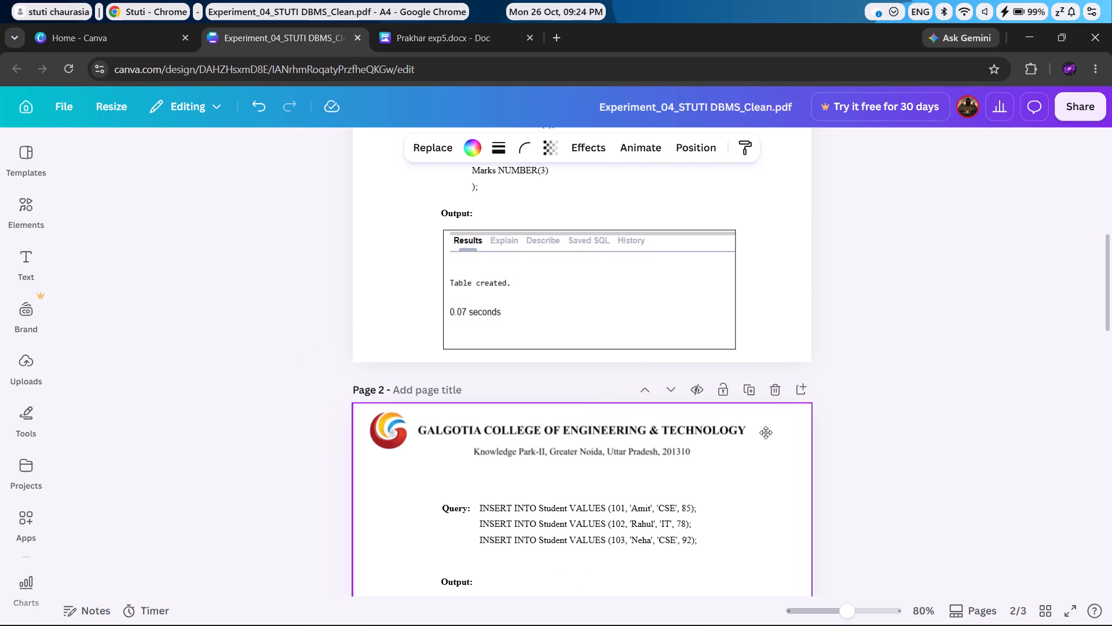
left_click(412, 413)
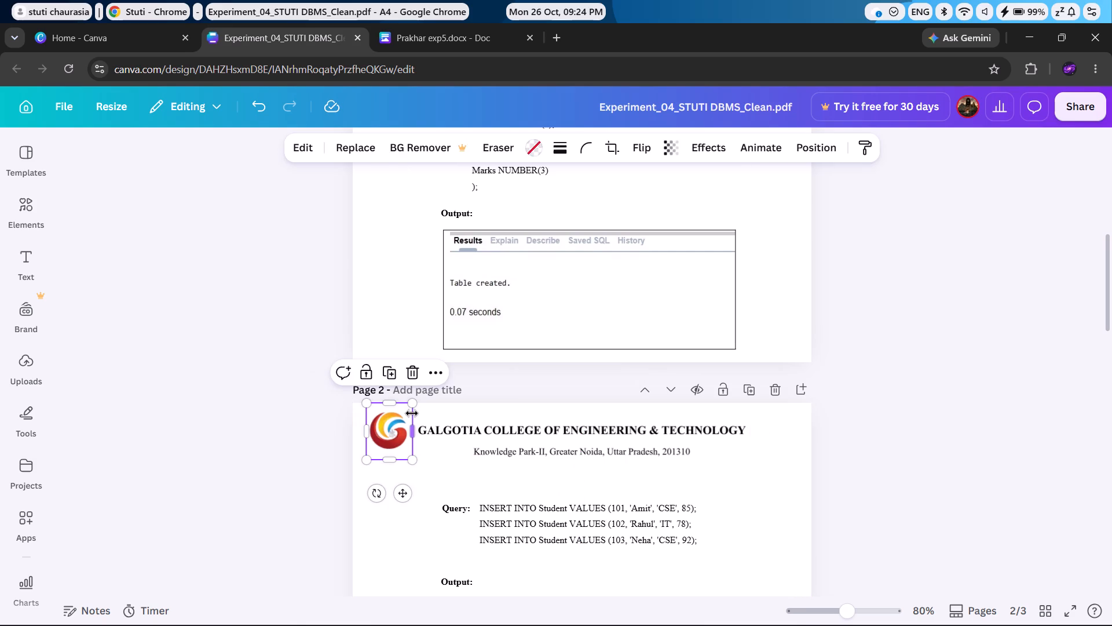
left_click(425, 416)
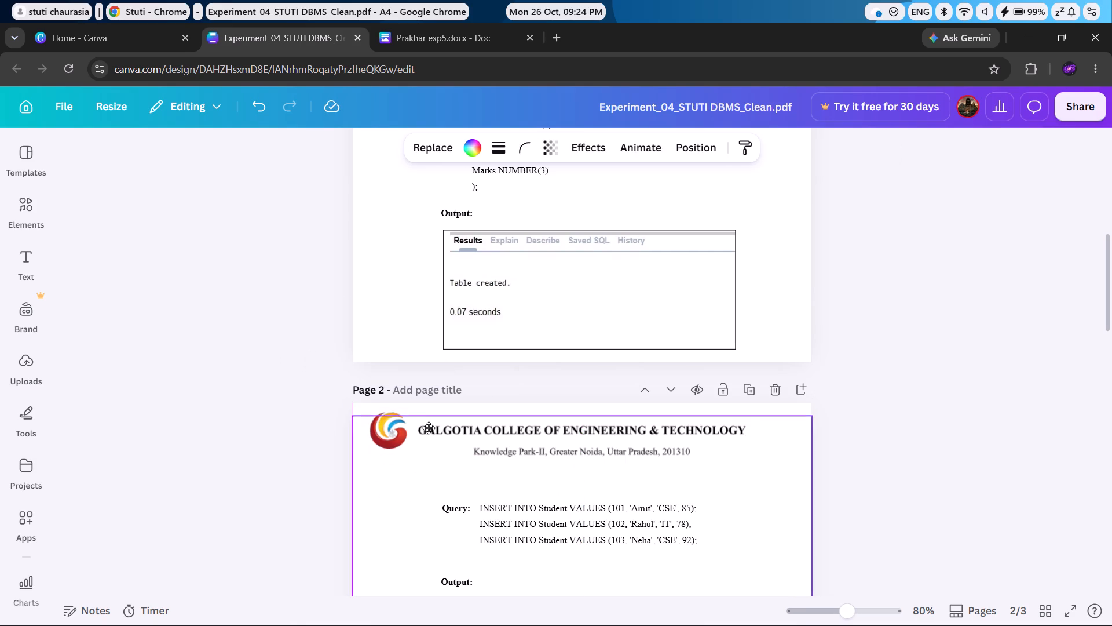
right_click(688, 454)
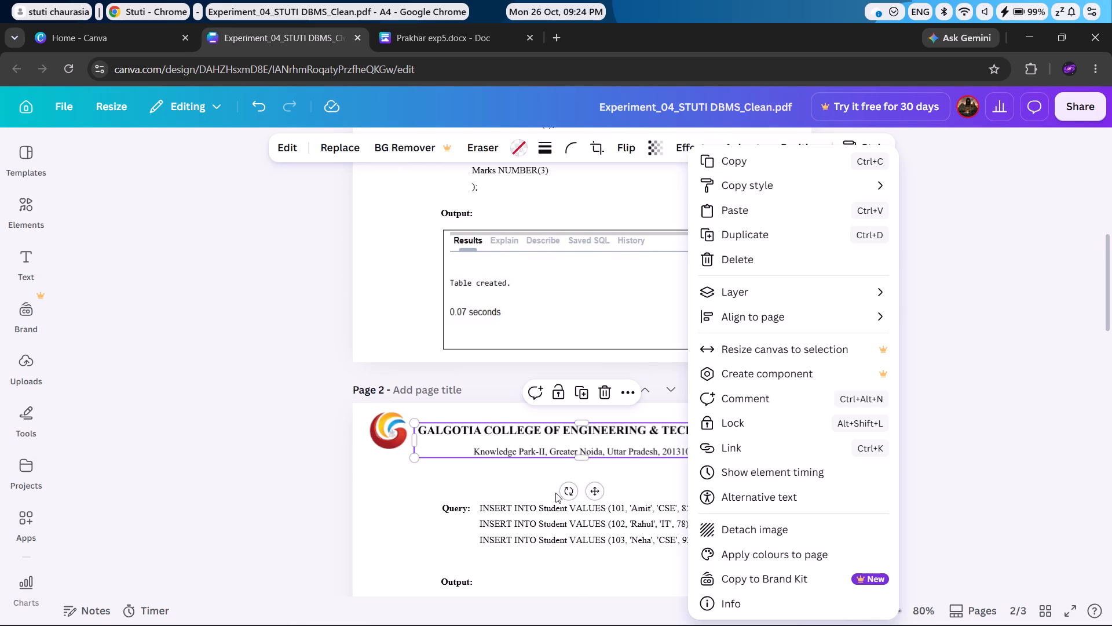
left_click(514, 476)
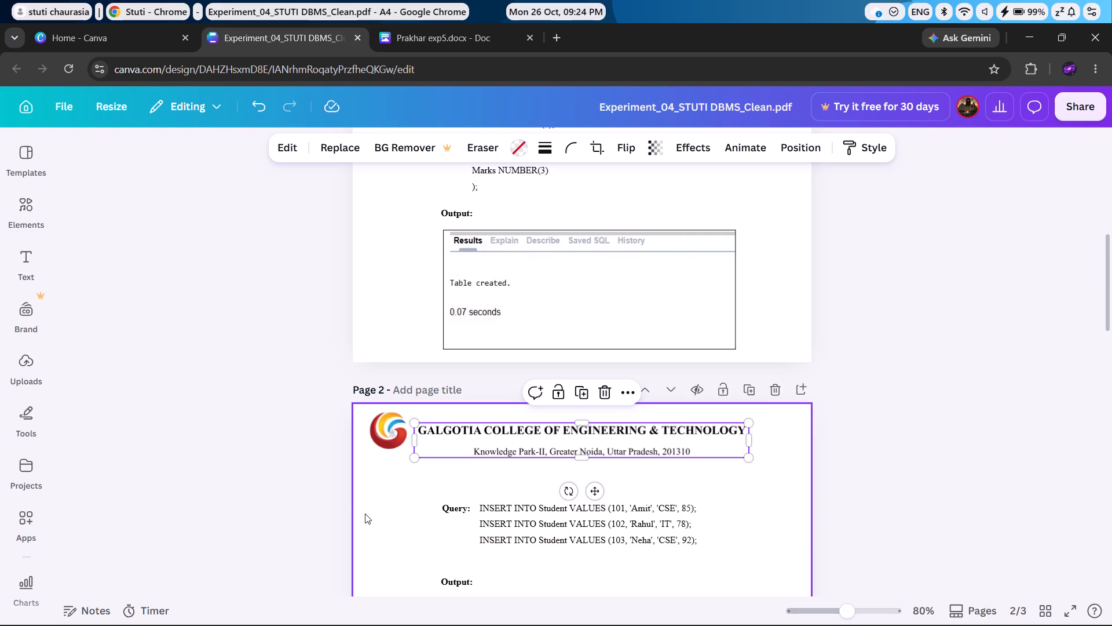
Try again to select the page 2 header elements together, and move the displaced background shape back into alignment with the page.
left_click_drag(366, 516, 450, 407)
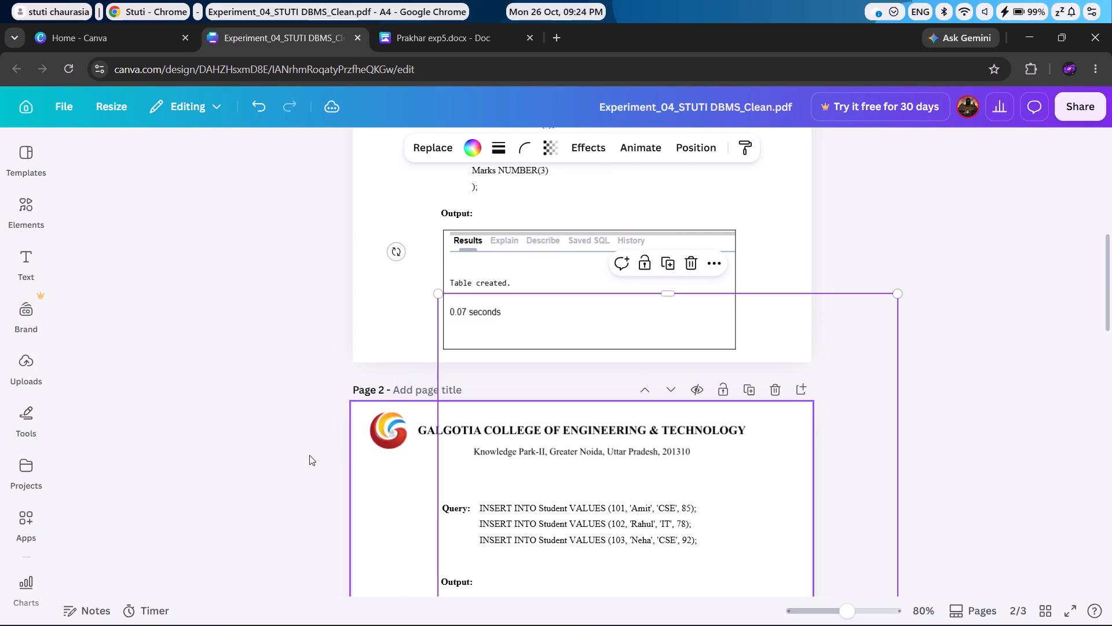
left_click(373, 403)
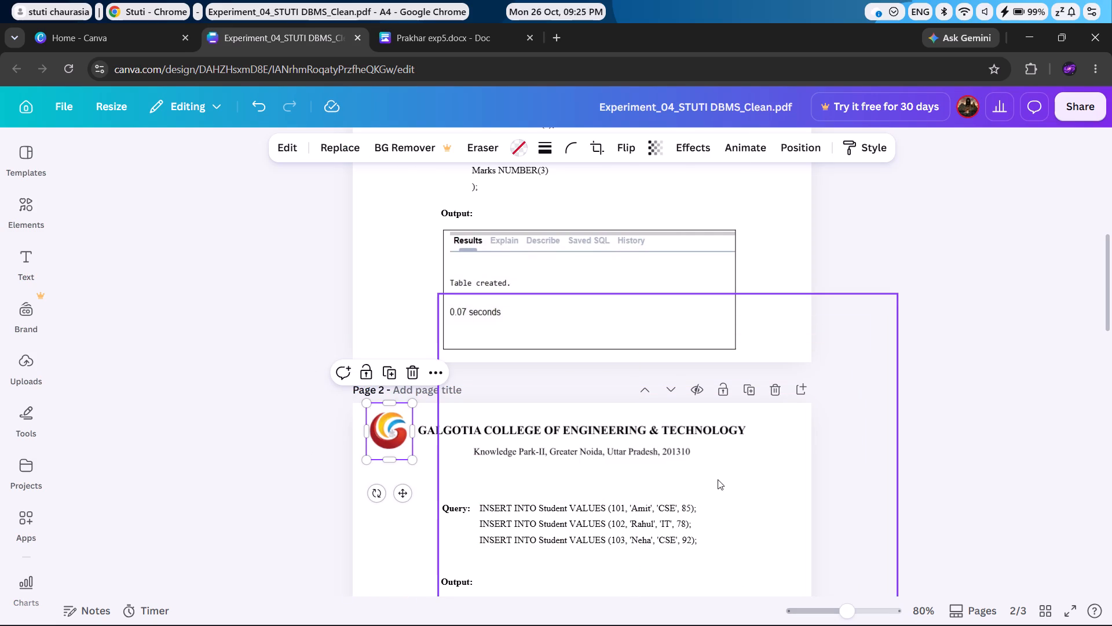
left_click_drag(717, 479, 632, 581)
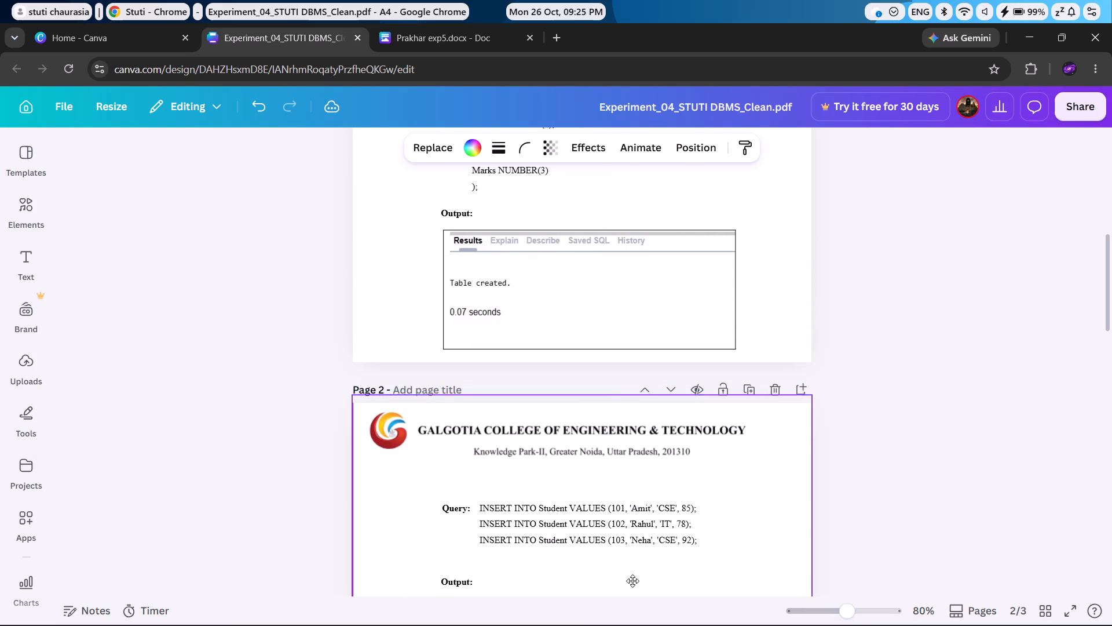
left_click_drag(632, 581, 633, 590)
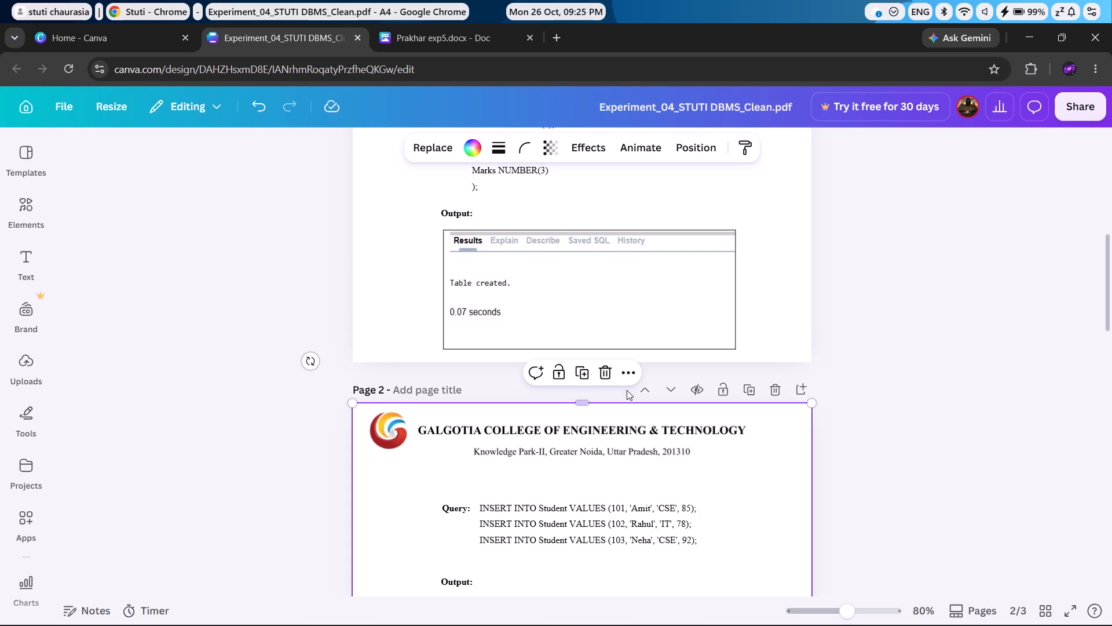
Copy the college name and address header image from page 2 of the Experiment 4 design.
left_click(738, 487)
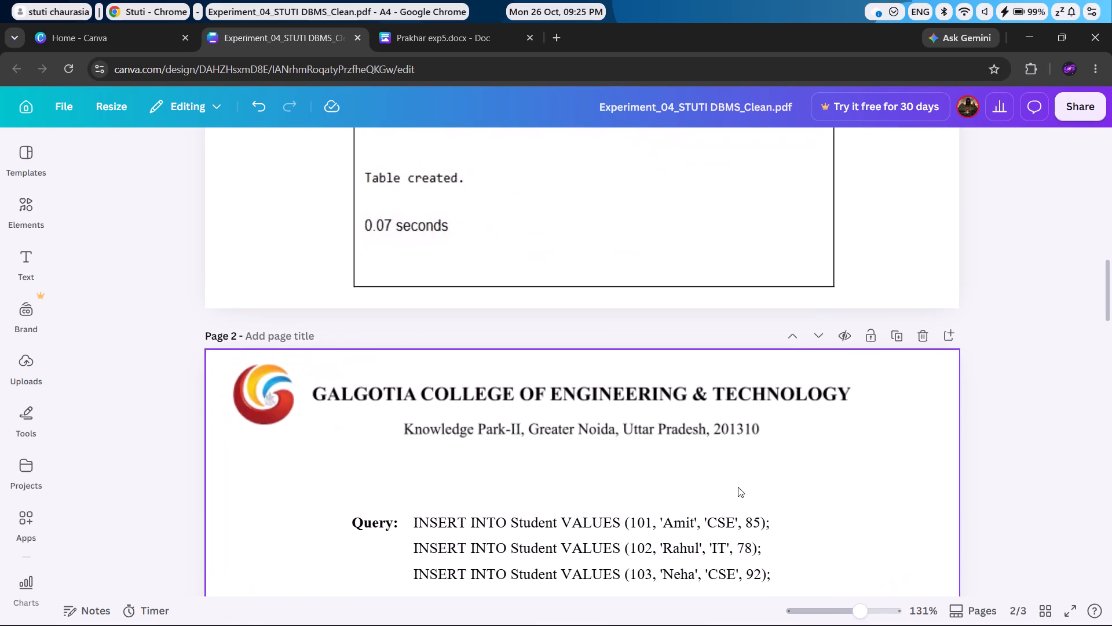
scroll(738, 487, "down", 1)
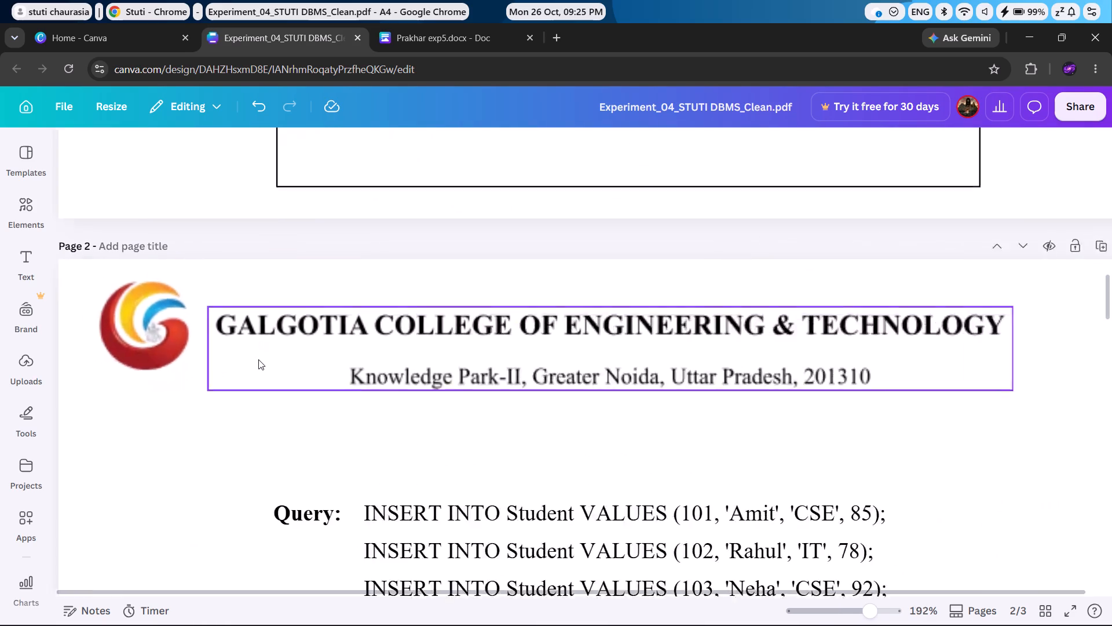
left_click(312, 324)
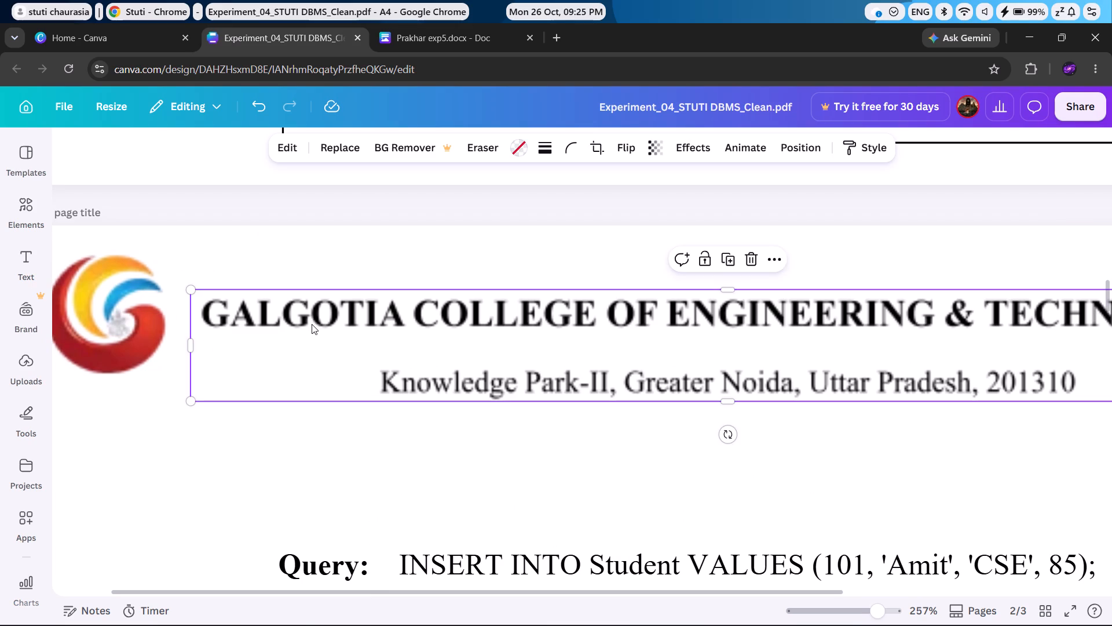
key("ctrl+c")
triple_click(469, 327)
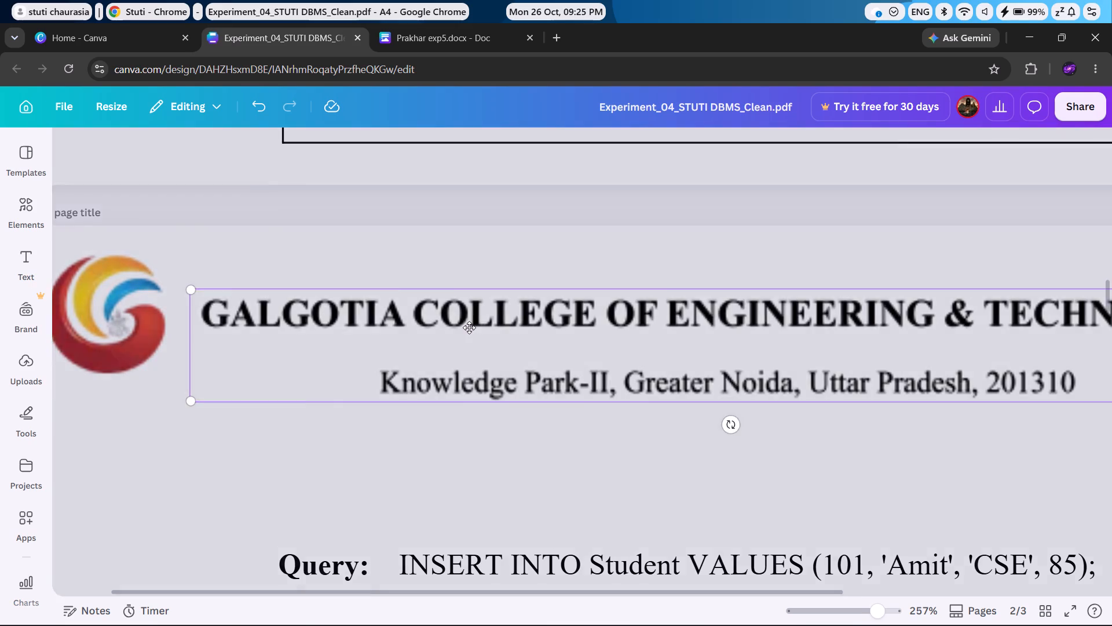
left_click(297, 184)
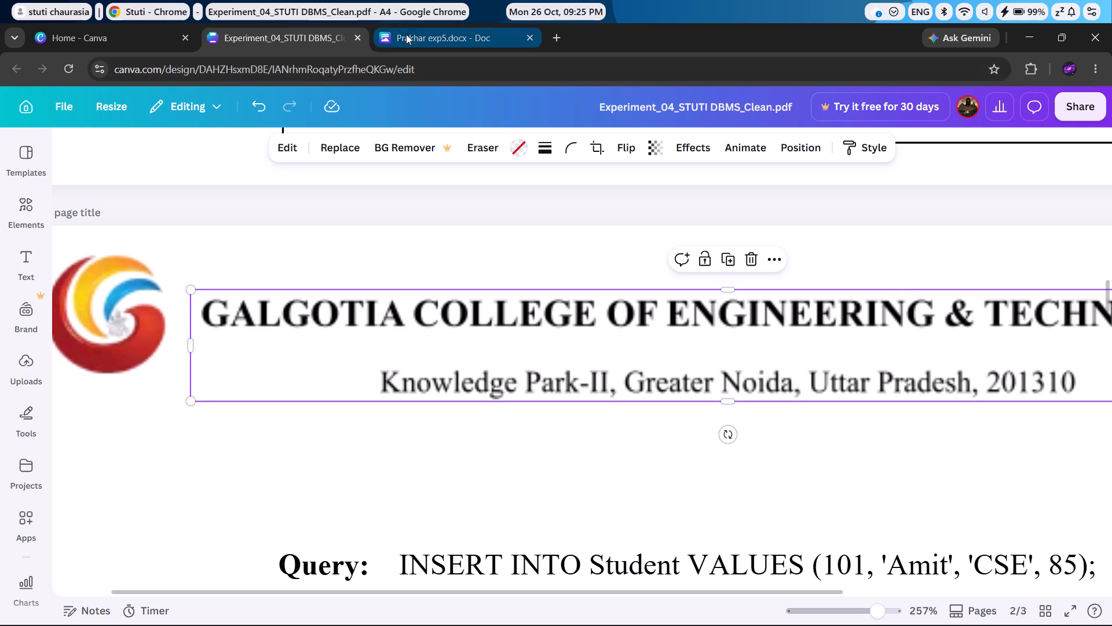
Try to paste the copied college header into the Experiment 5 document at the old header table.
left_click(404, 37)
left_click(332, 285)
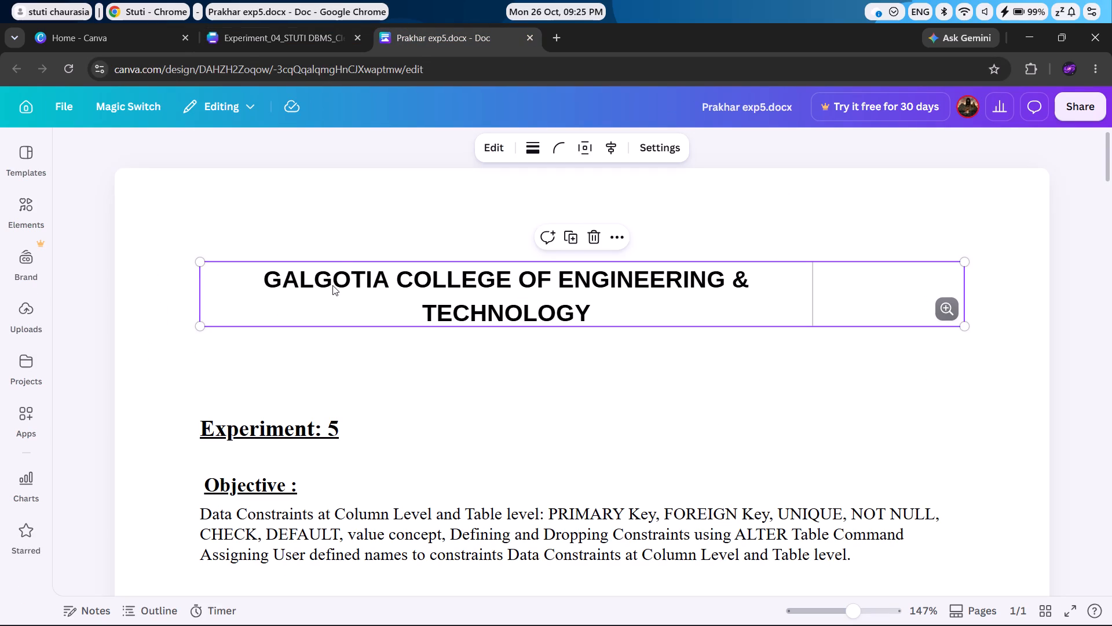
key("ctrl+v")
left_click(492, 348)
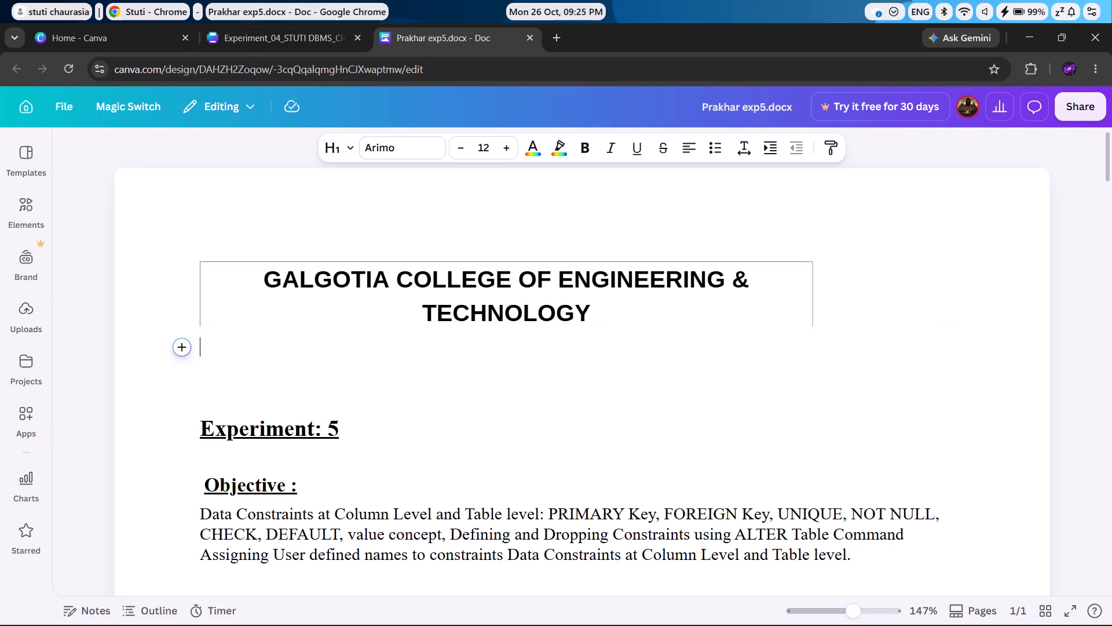
Delete the old college name header table at the top of the Experiment 5 document.
left_click(399, 302)
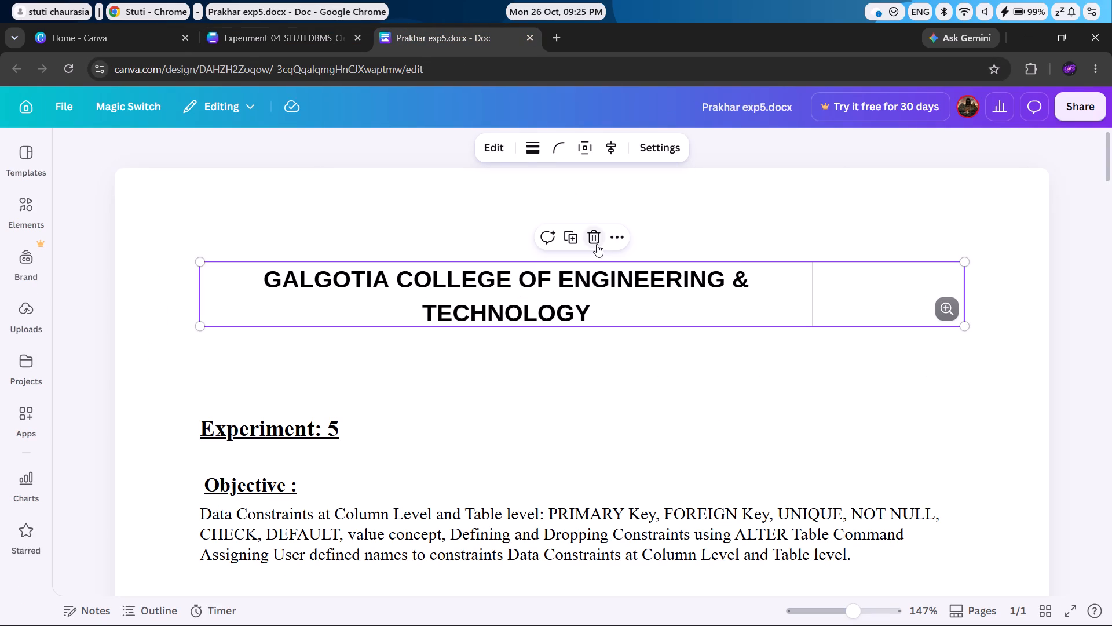
left_click(597, 244)
Examine the page 1 header and title layout in the Experiment 4 design and compare it with the Experiment 5 document.
left_click(301, 32)
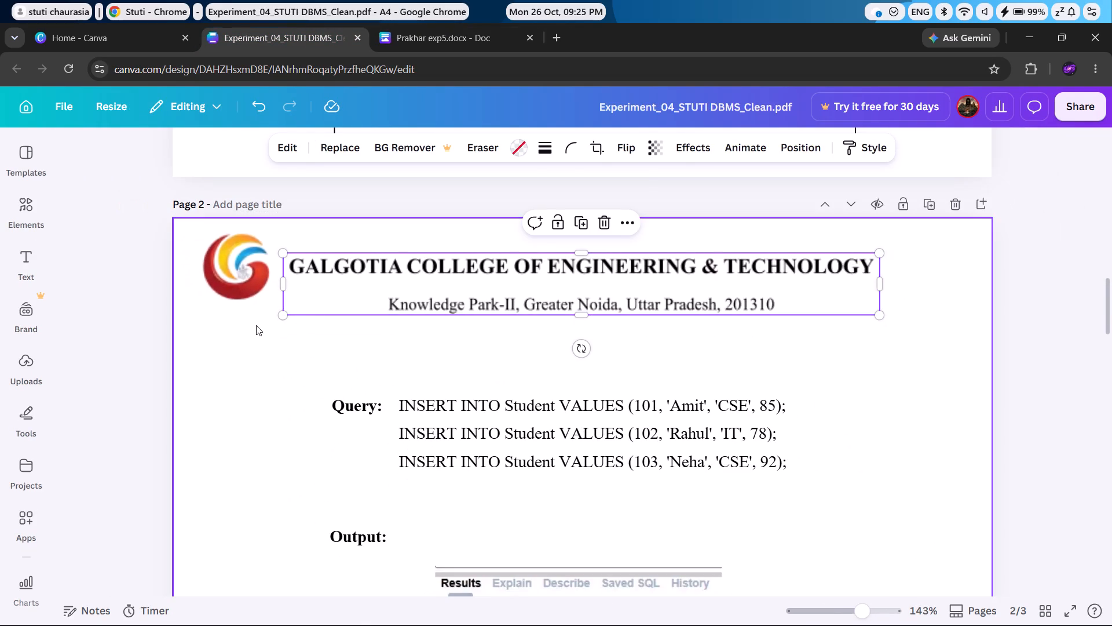
left_click(255, 333)
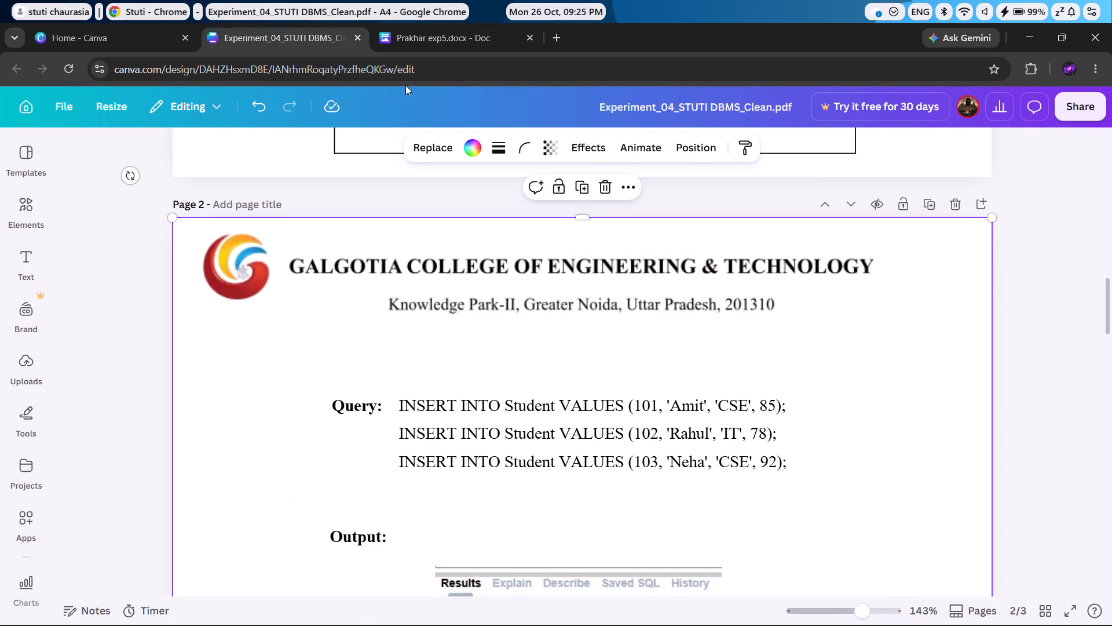
scroll(370, 253, "up", 11)
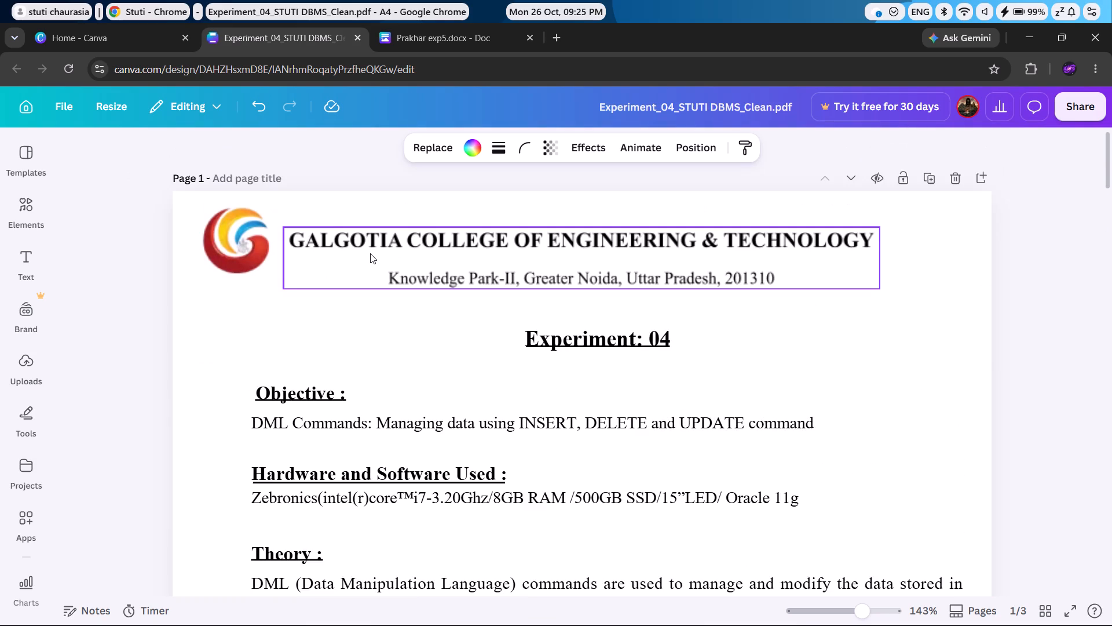
left_click(479, 29)
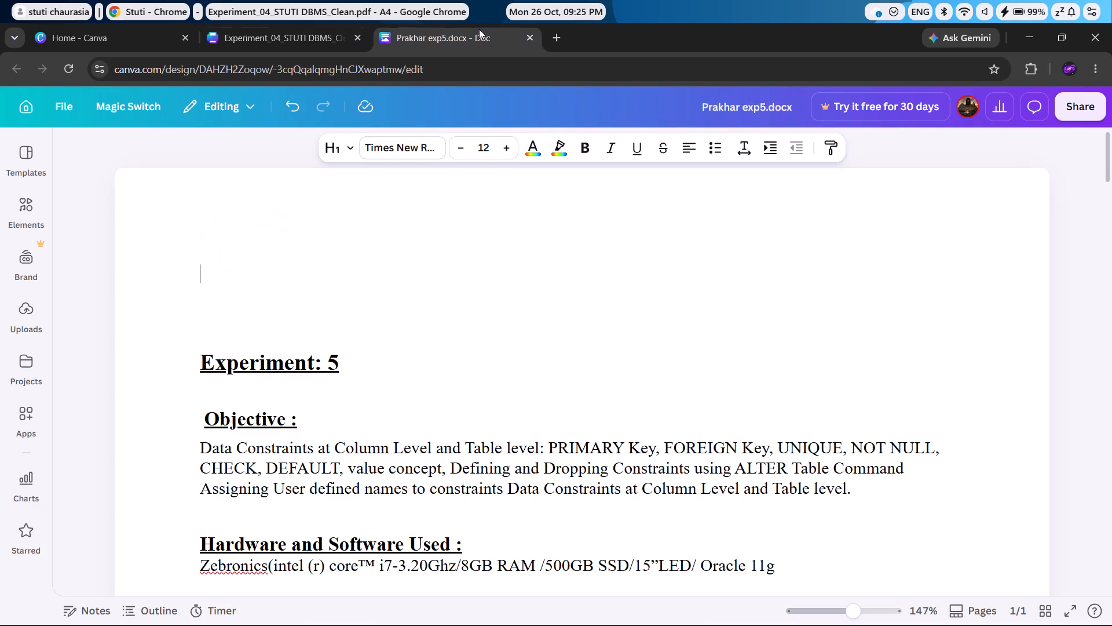
scroll(415, 348, "down", 7)
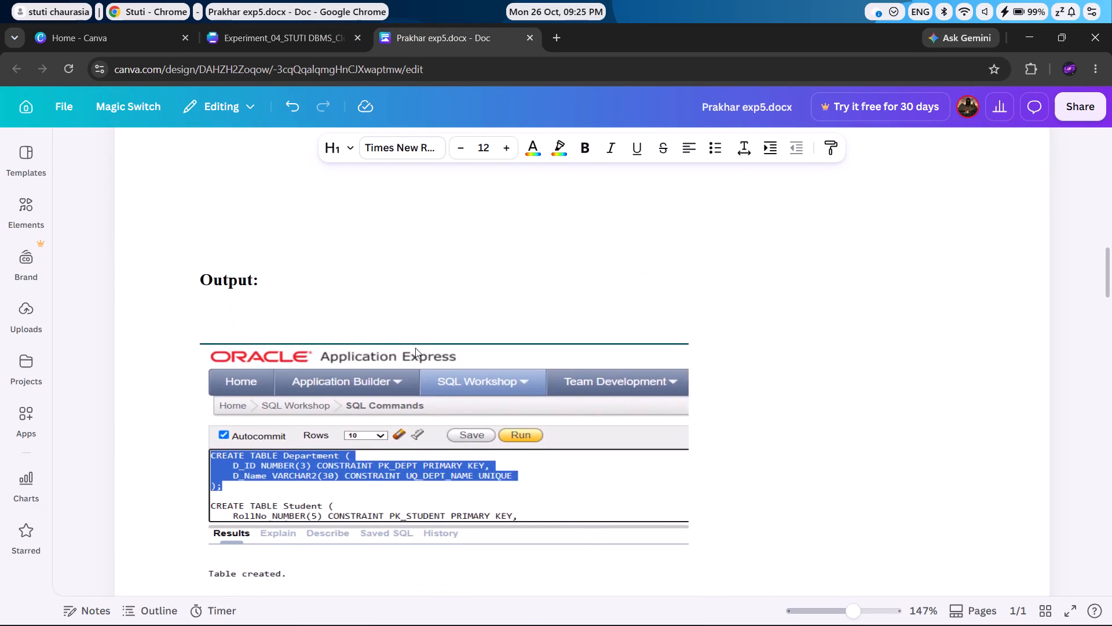
scroll(415, 348, "up", 8)
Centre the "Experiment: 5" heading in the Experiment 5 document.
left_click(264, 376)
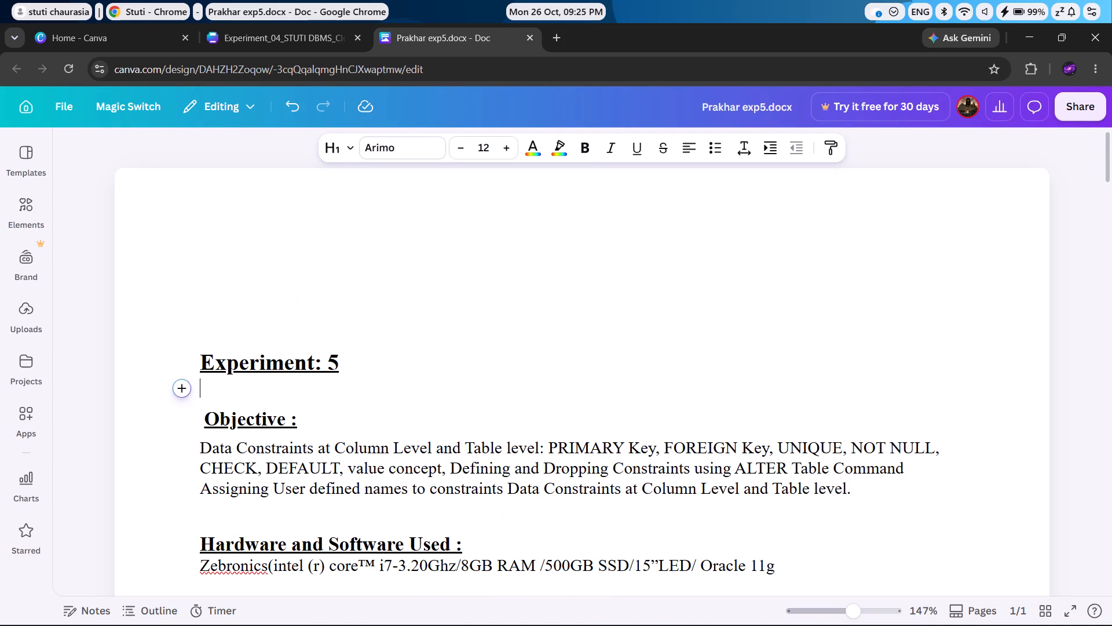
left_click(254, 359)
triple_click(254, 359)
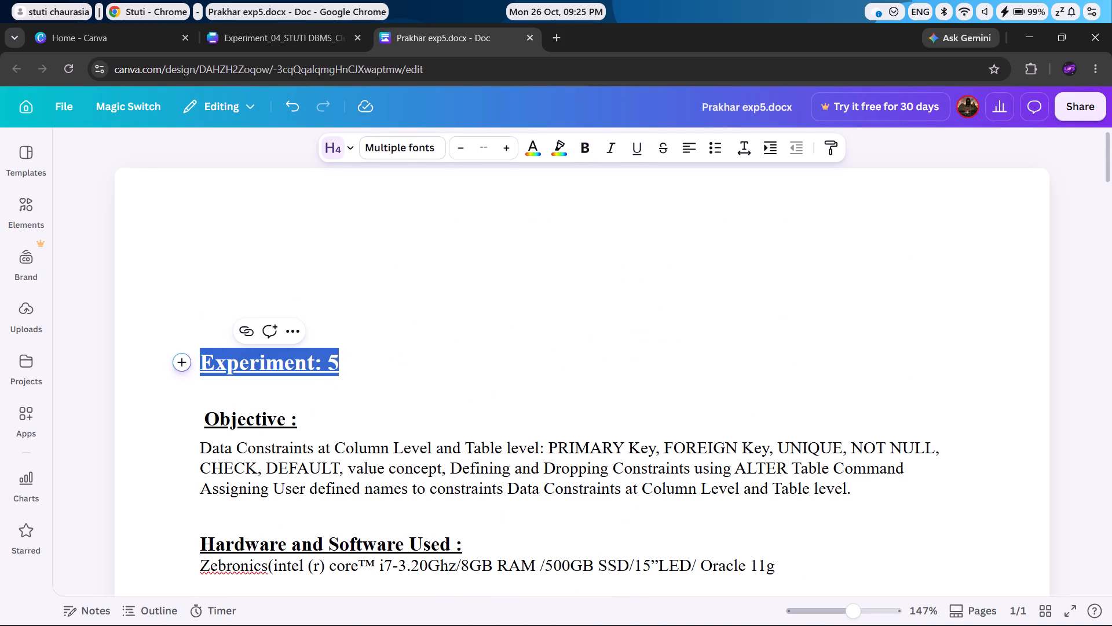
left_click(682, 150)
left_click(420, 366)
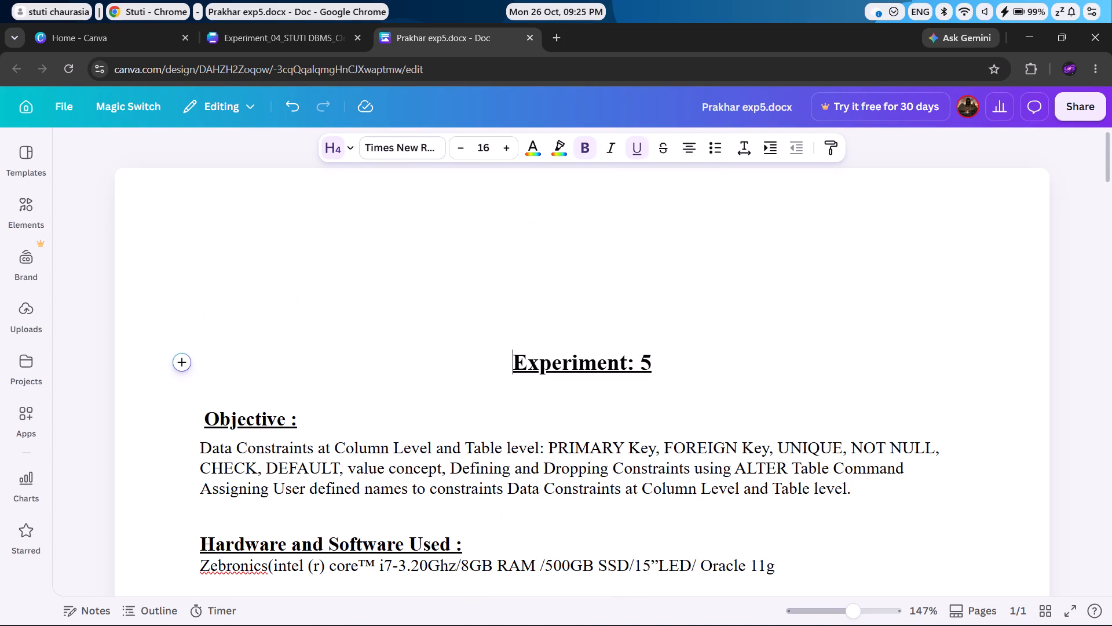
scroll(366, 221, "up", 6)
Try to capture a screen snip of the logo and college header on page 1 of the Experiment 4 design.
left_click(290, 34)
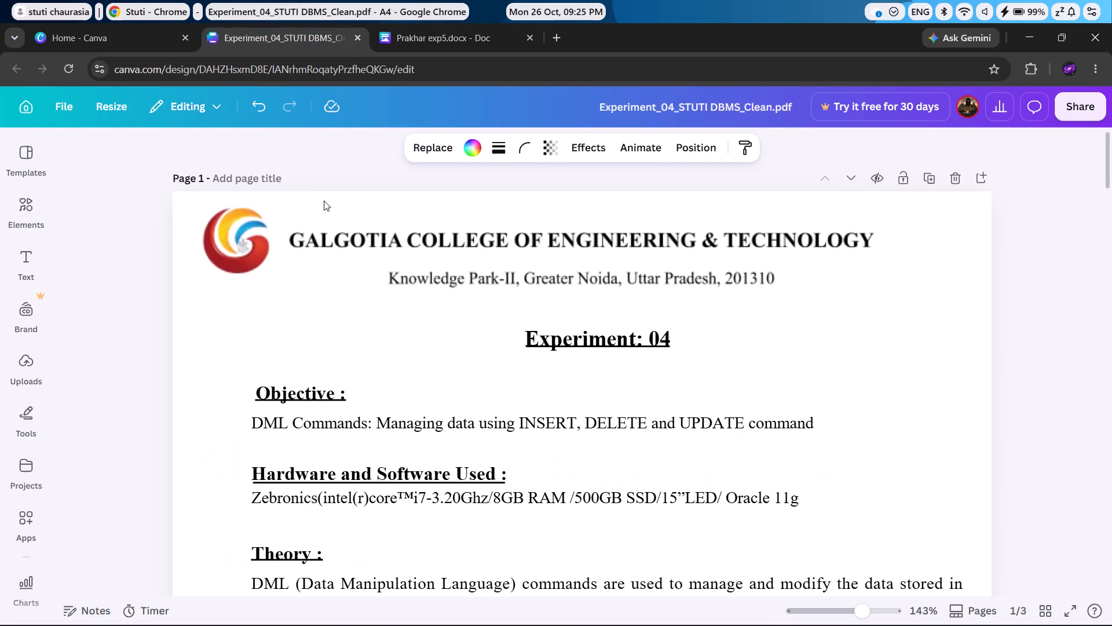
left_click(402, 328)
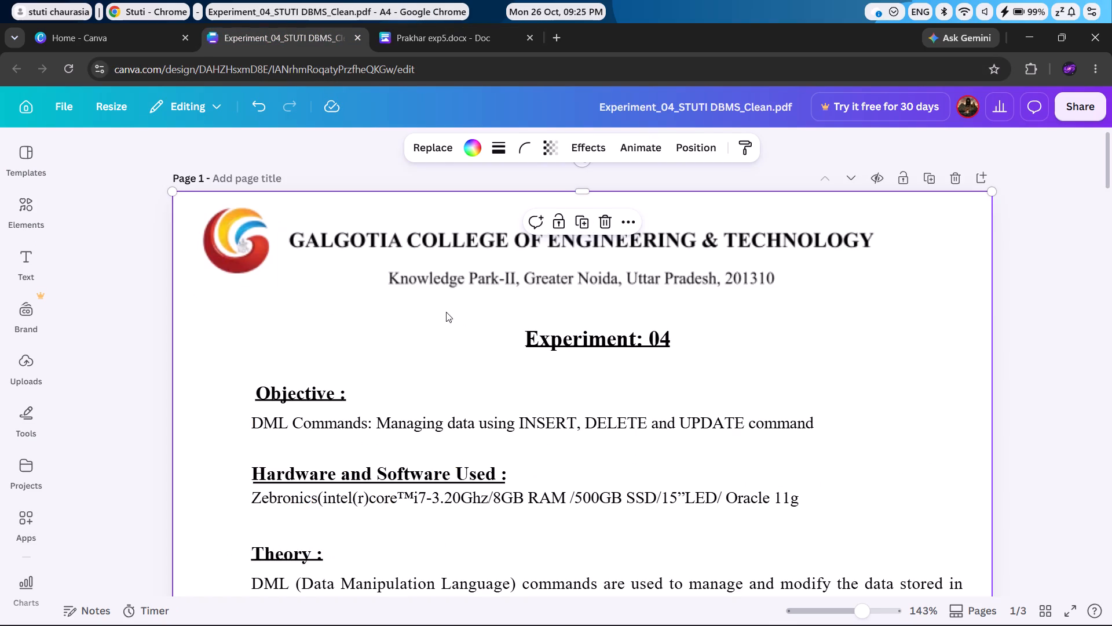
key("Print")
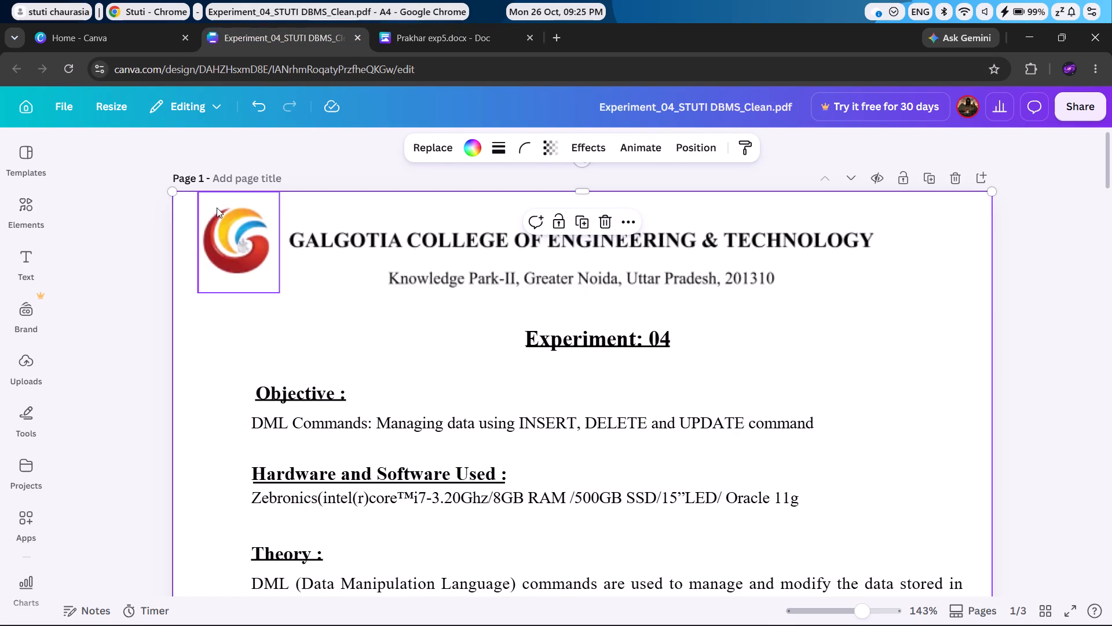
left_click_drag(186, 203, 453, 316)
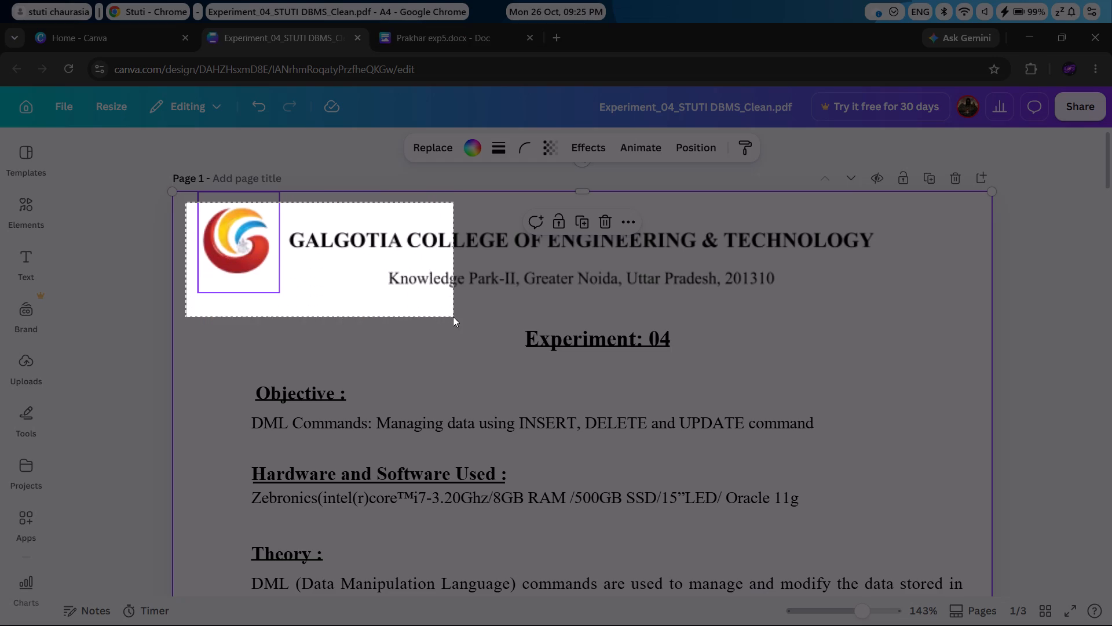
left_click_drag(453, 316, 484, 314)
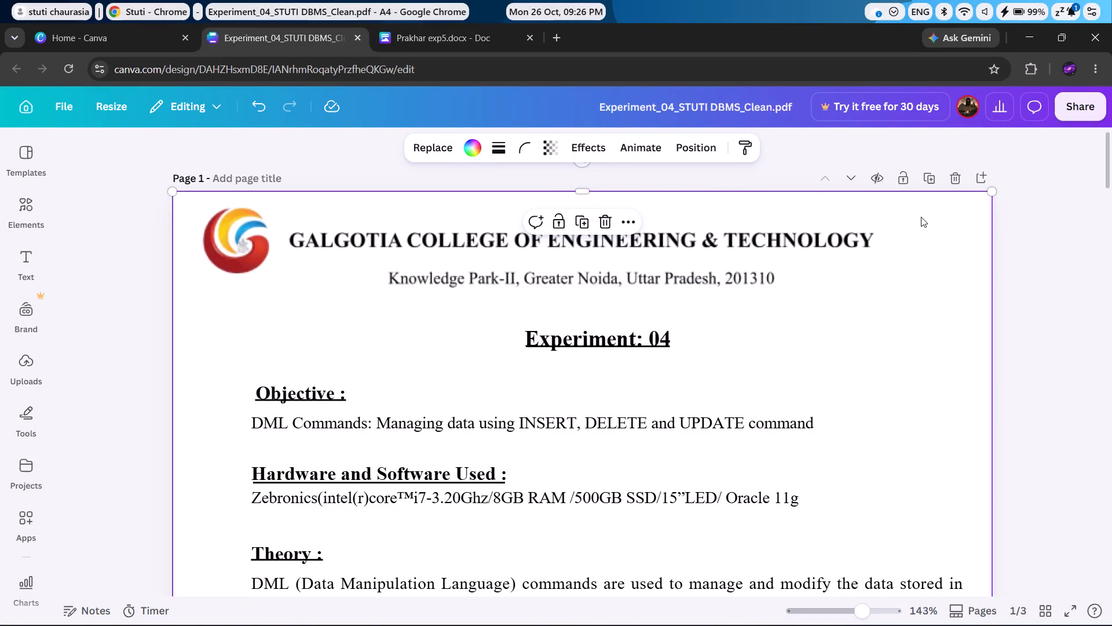
Capture a screen snip of the full header strip with logo, college name and address on page 1 of the Experiment 4 design.
left_click(905, 301)
key("Print")
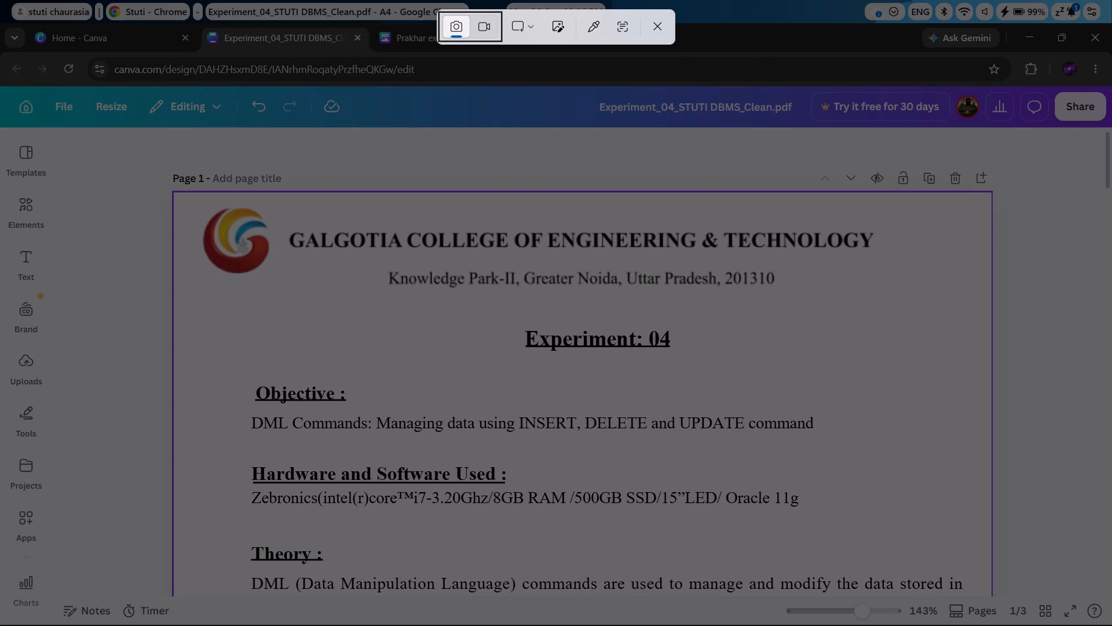
left_click_drag(185, 203, 385, 287)
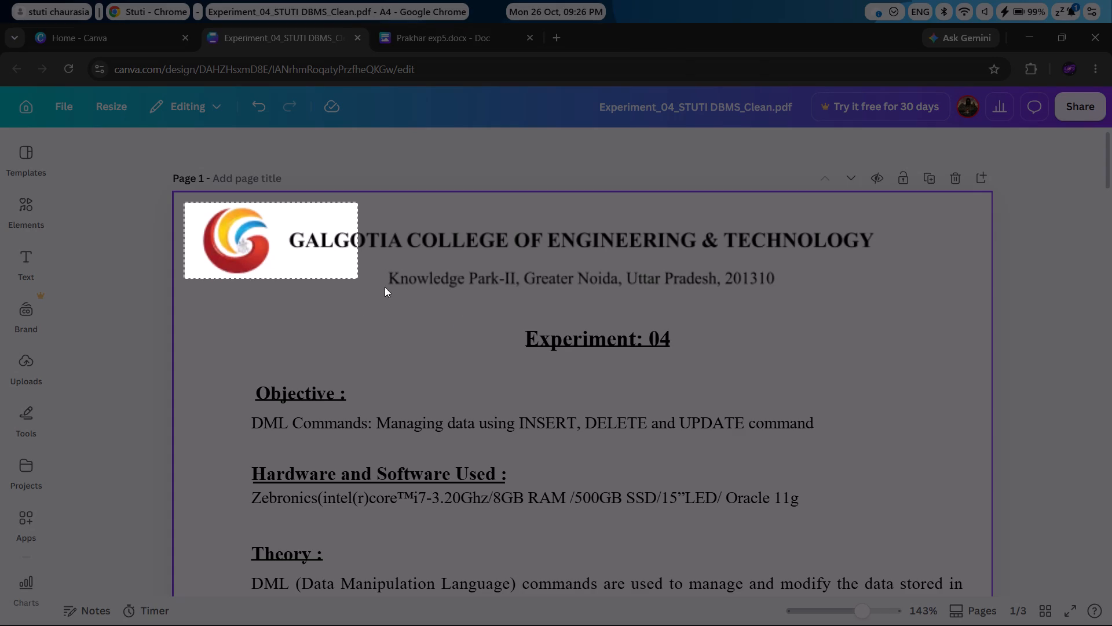
left_click_drag(385, 287, 961, 296)
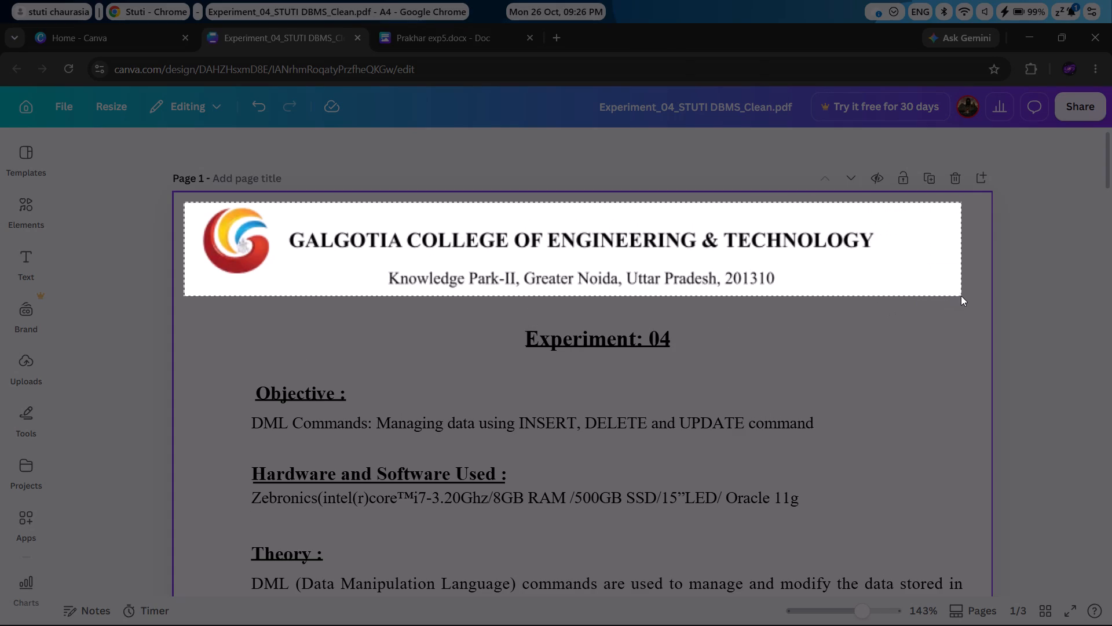
left_click_drag(961, 296, 979, 300)
Paste the captured college header image above the "Experiment: 5" heading in the Experiment 5 document.
left_click(448, 34)
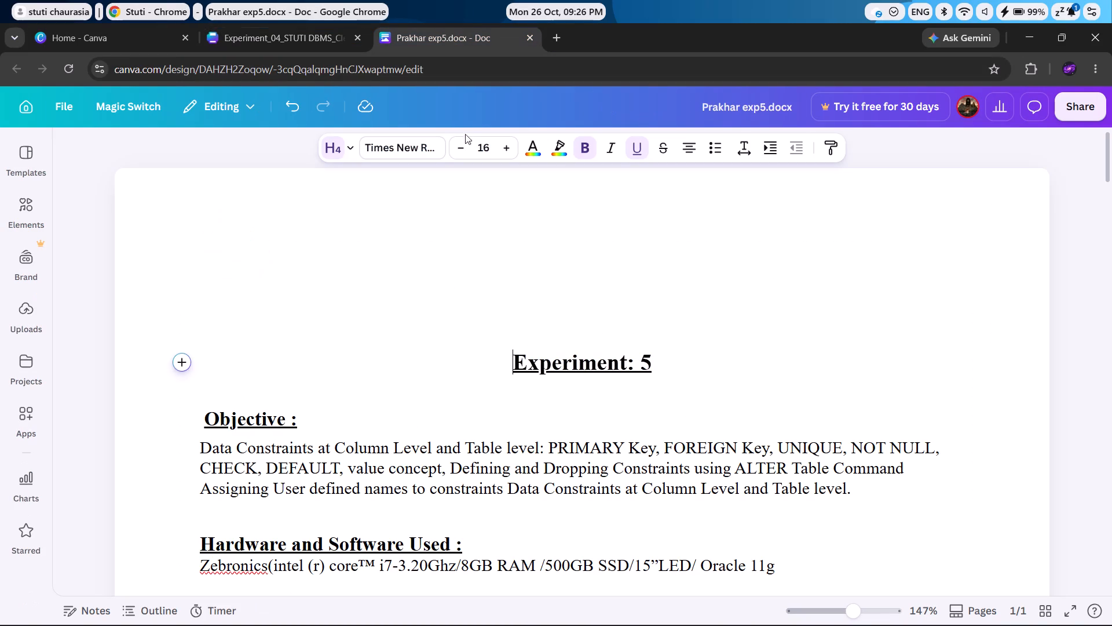
left_click(463, 254)
key("ctrl+v")
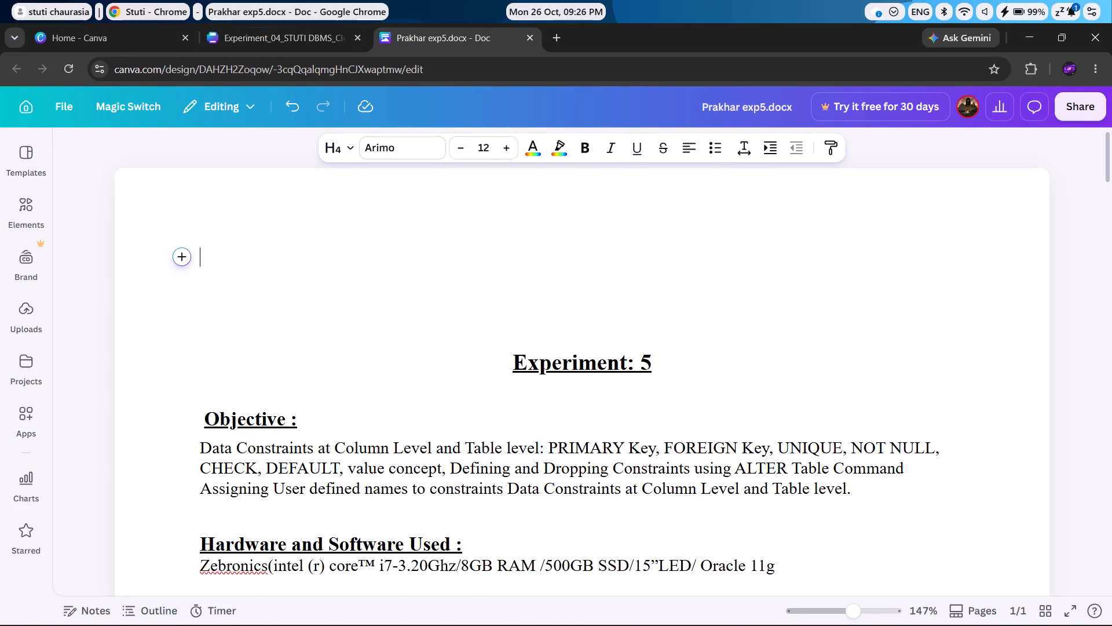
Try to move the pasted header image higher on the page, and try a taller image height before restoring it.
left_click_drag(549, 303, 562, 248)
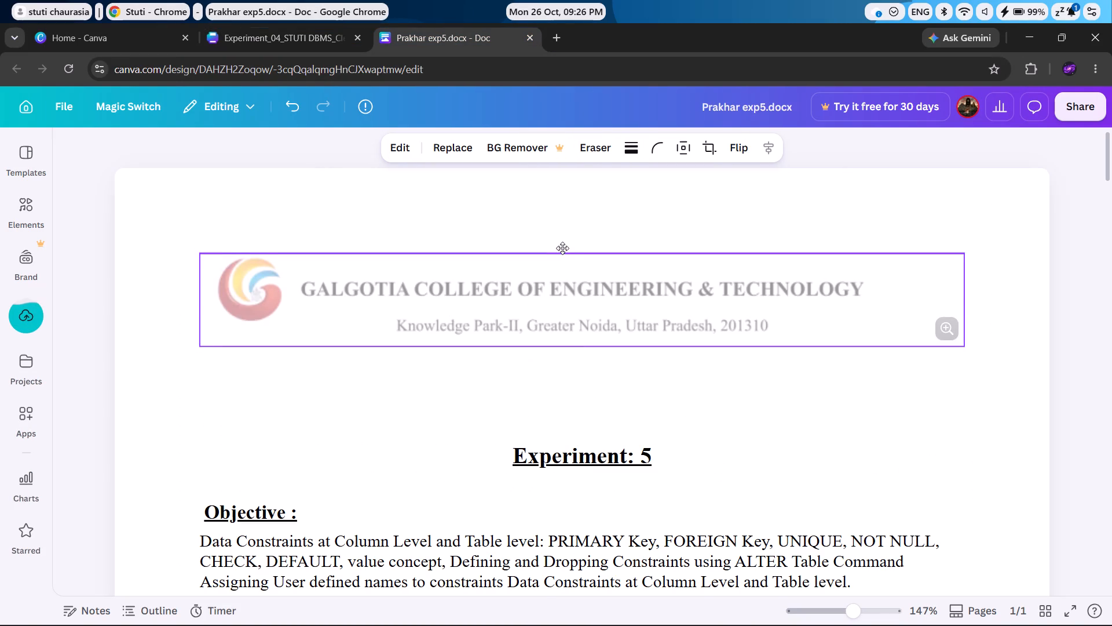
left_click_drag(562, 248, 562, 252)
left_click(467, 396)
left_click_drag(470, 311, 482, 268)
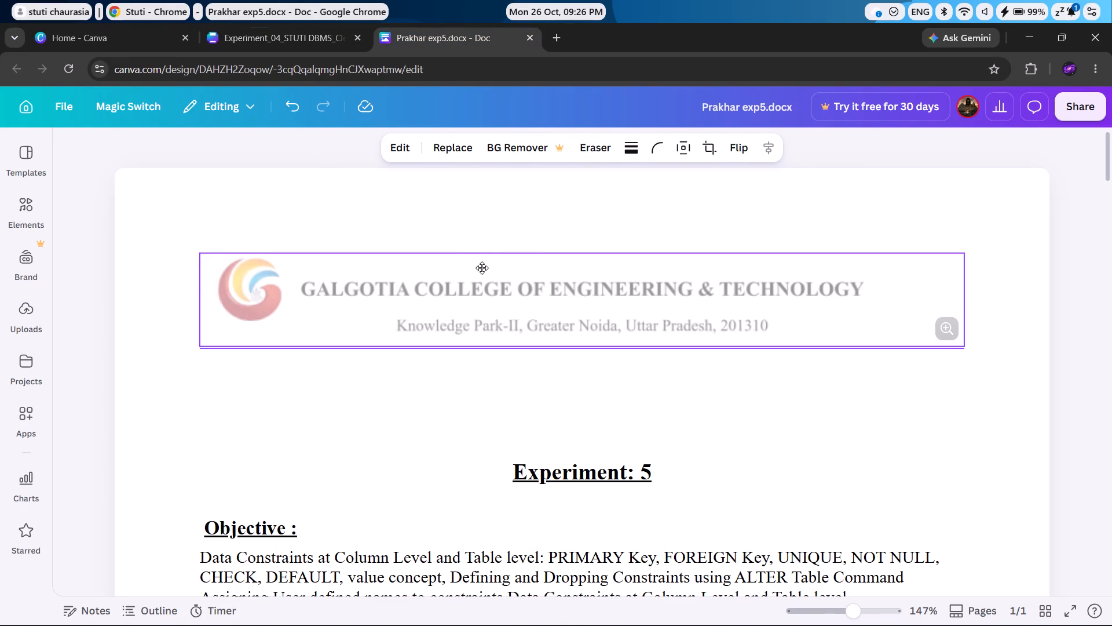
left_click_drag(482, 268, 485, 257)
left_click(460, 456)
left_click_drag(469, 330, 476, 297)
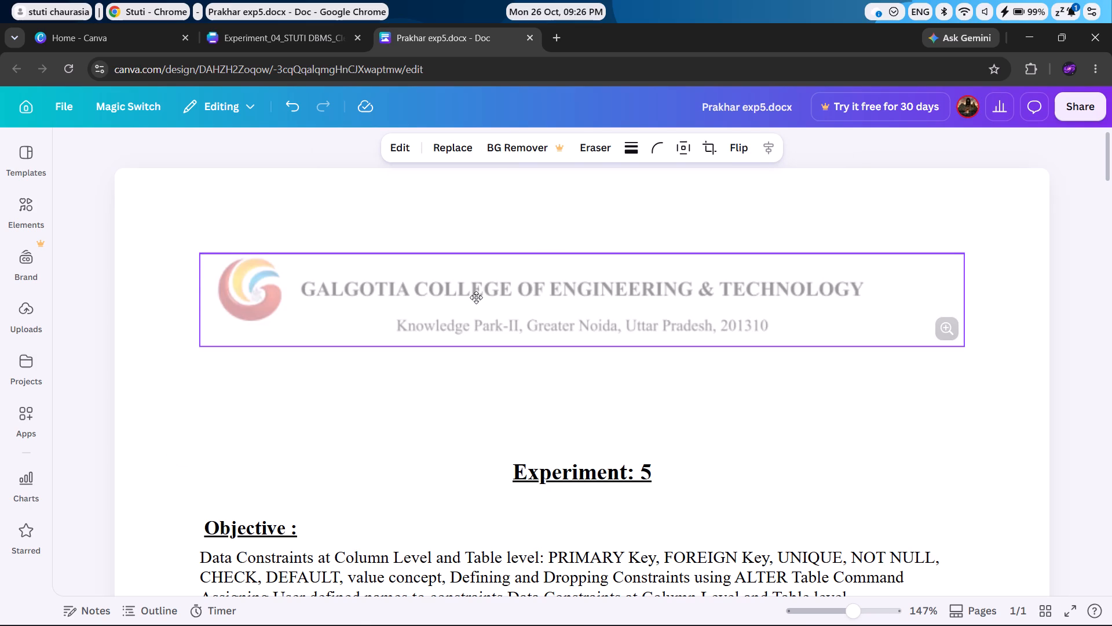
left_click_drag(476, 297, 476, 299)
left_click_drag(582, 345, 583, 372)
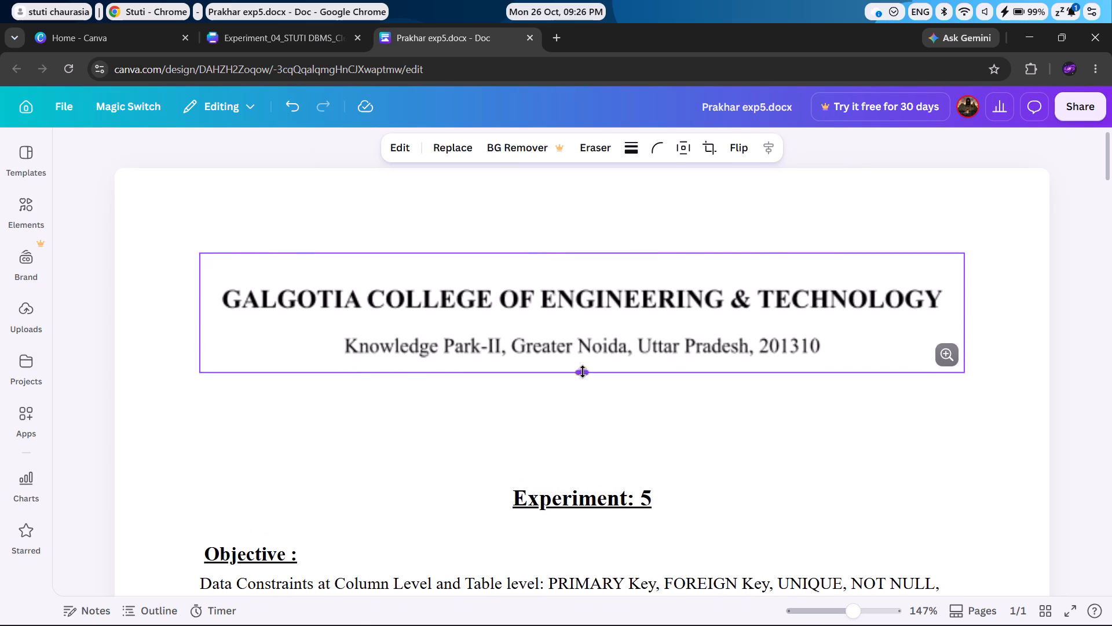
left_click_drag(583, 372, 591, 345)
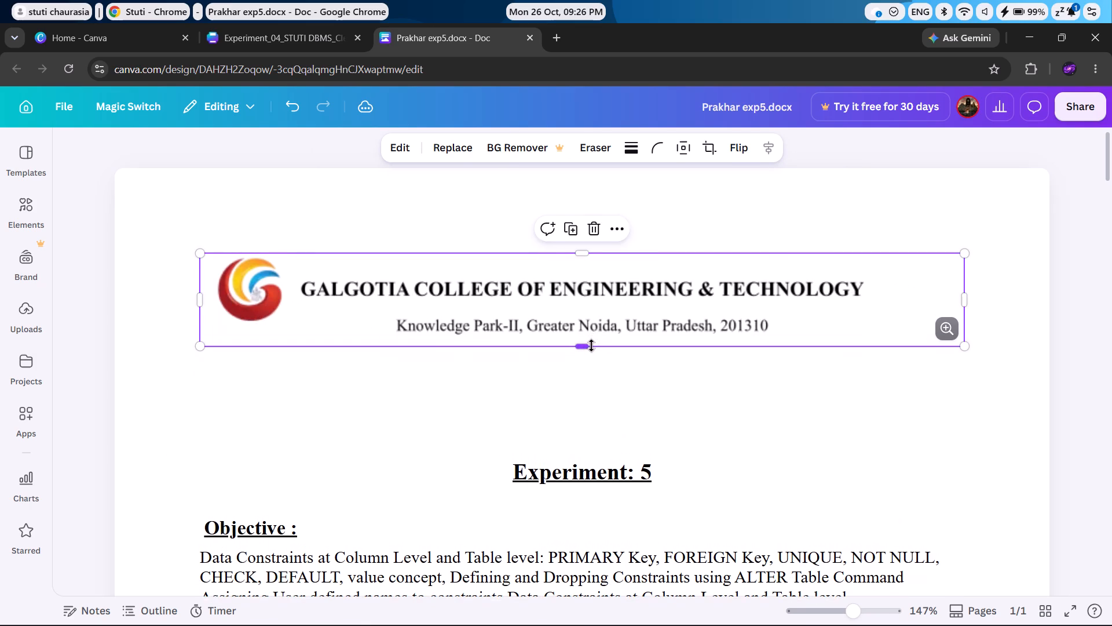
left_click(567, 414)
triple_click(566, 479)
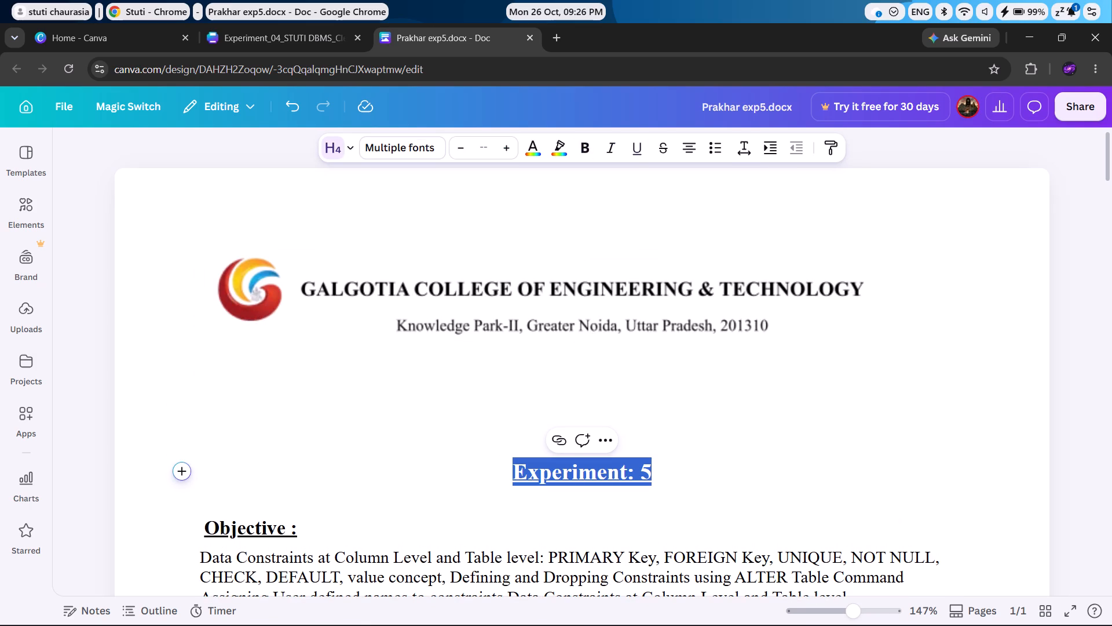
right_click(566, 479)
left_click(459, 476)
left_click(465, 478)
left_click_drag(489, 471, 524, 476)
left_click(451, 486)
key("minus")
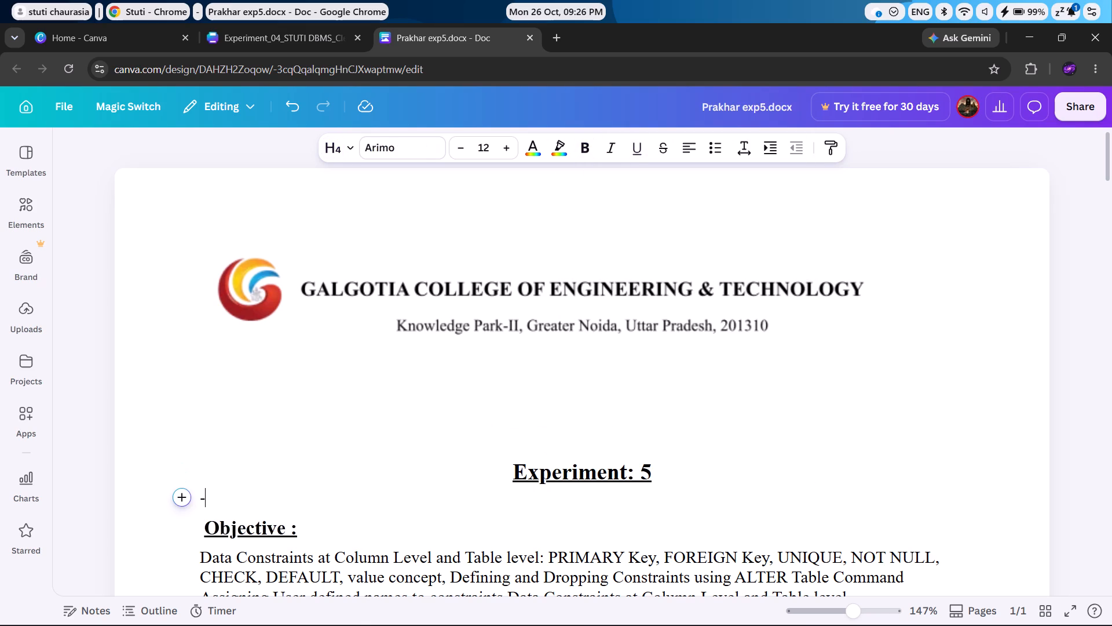
Remove the blank lines between the college header image and the "Experiment: 5" heading.
left_click(511, 472)
key("BackSpace")
key("BackSpace")
key("BackSpace")
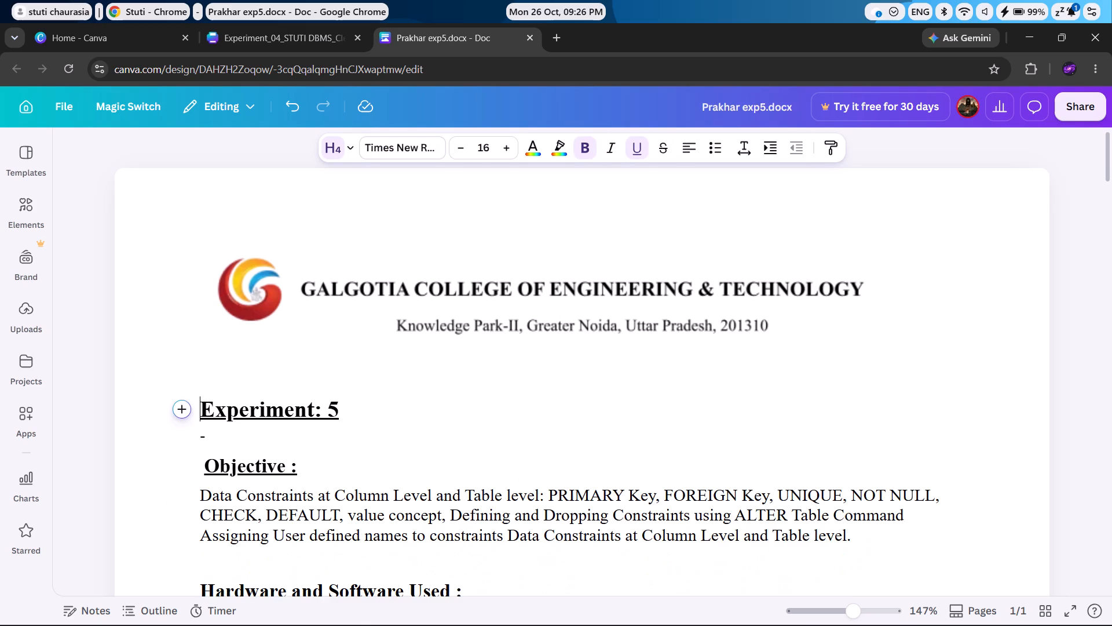
key("BackSpace")
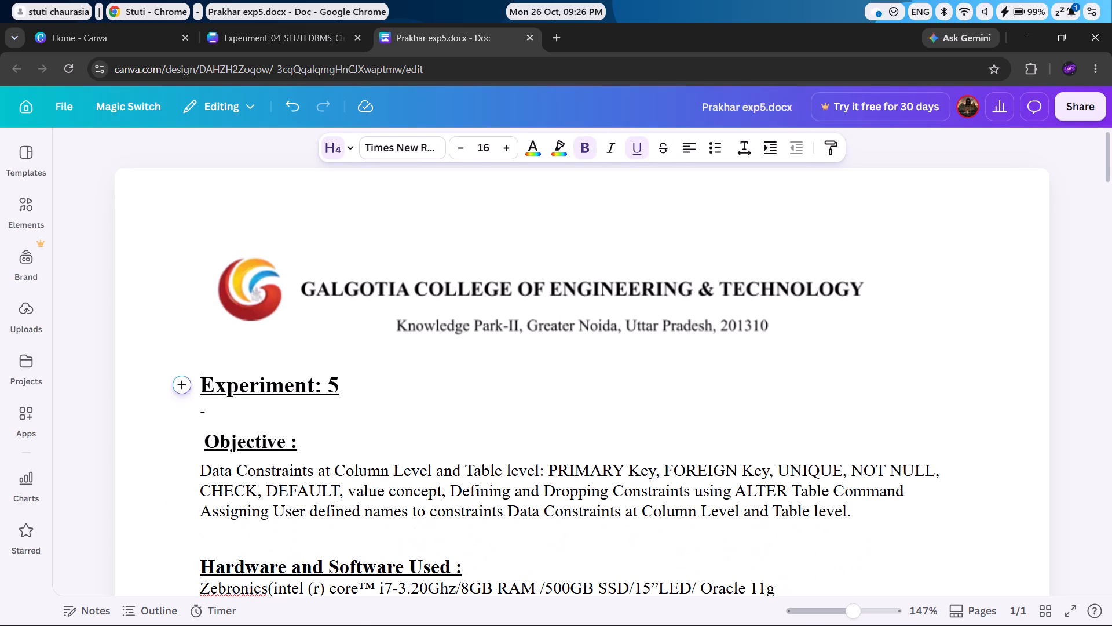
Centre the "Experiment: 5" heading below the college header image.
left_click_drag(354, 385, 171, 402)
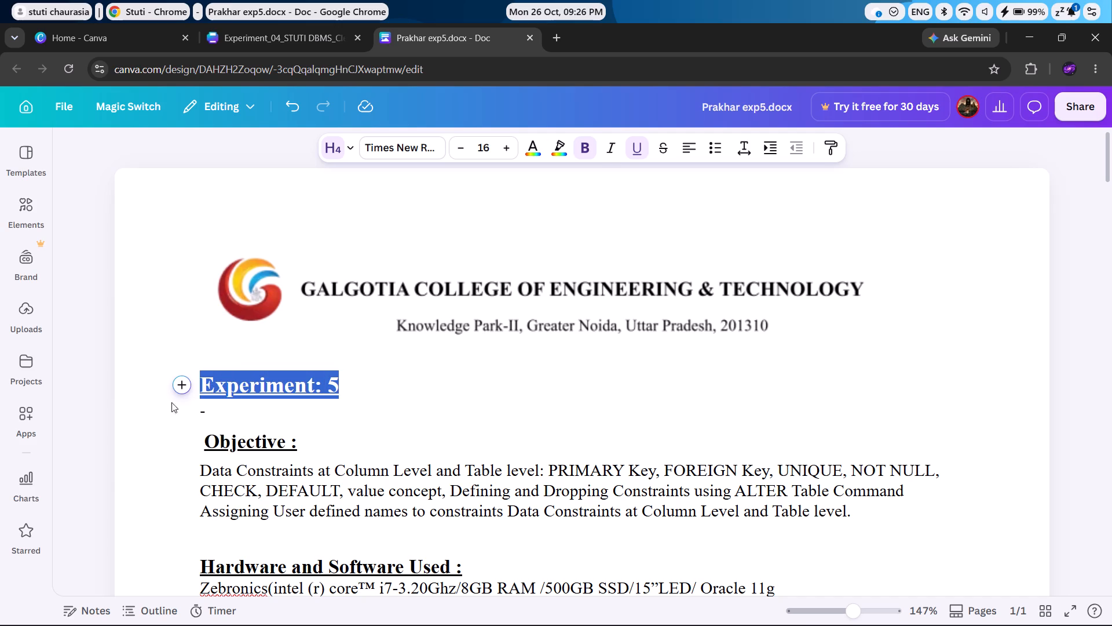
left_click_drag(171, 402, 179, 380)
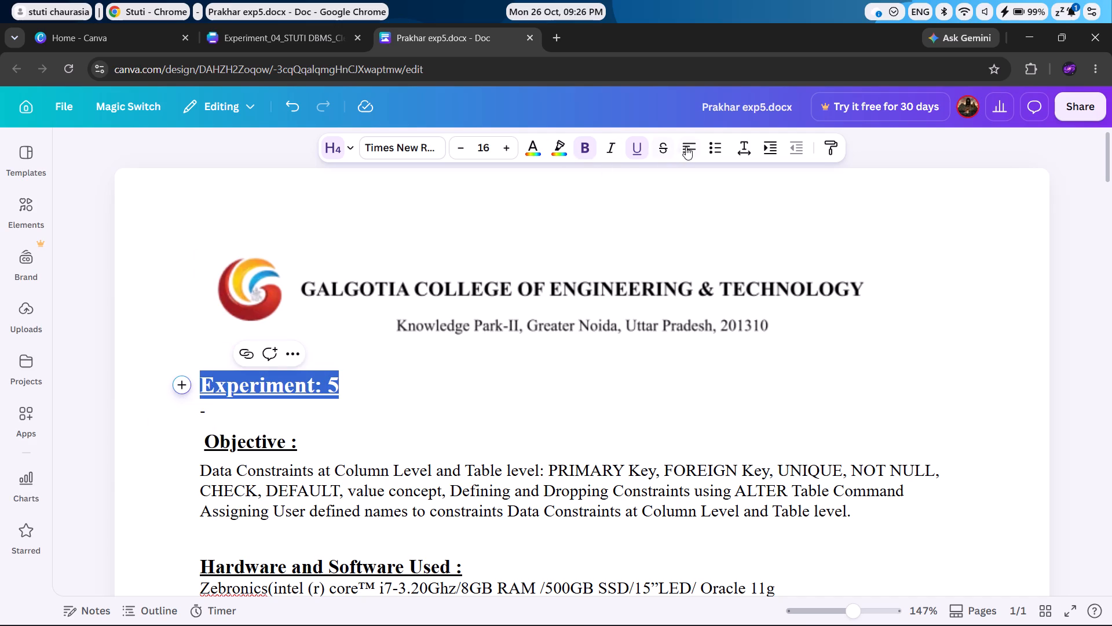
left_click(687, 147)
Delete the stray hyphen and its line between the "Experiment: 5" heading and the Objective heading.
left_click(274, 399)
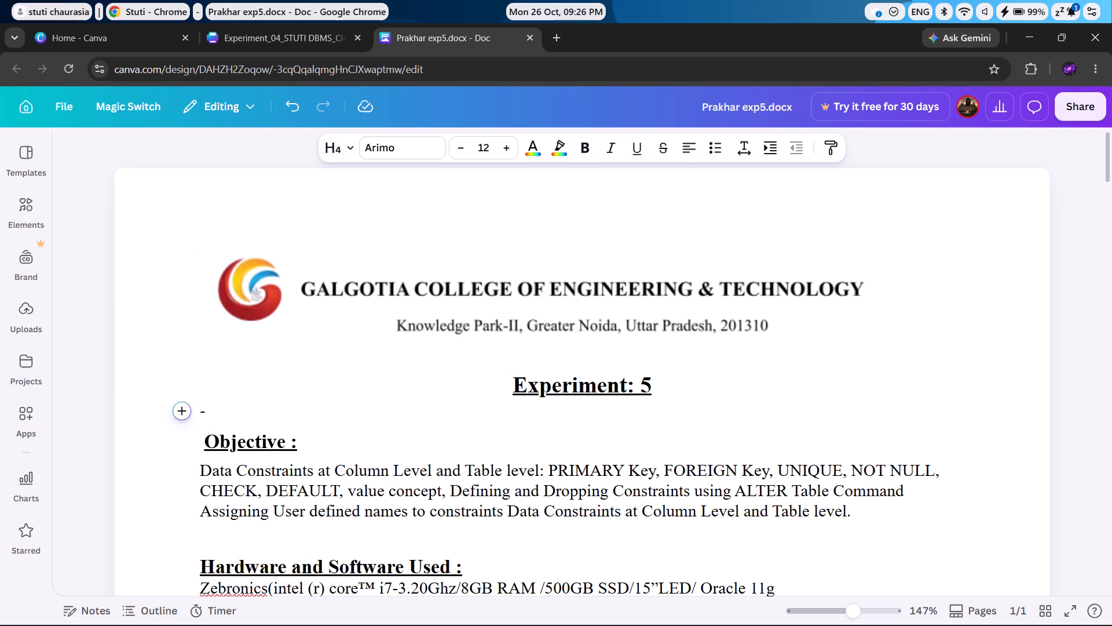
key("BackSpace")
key("BackSpace")
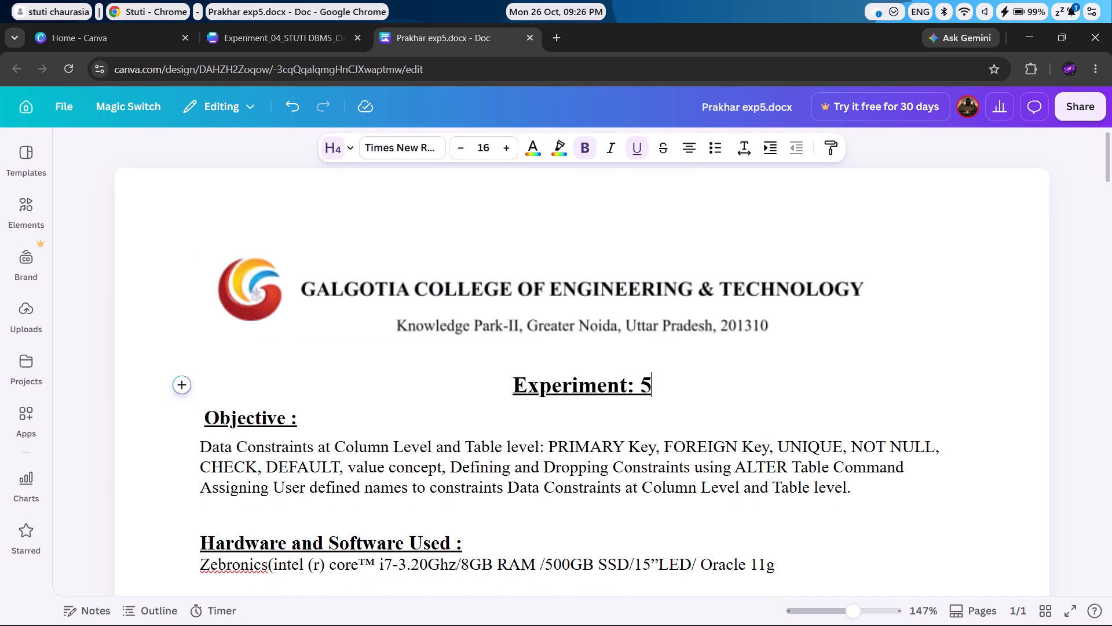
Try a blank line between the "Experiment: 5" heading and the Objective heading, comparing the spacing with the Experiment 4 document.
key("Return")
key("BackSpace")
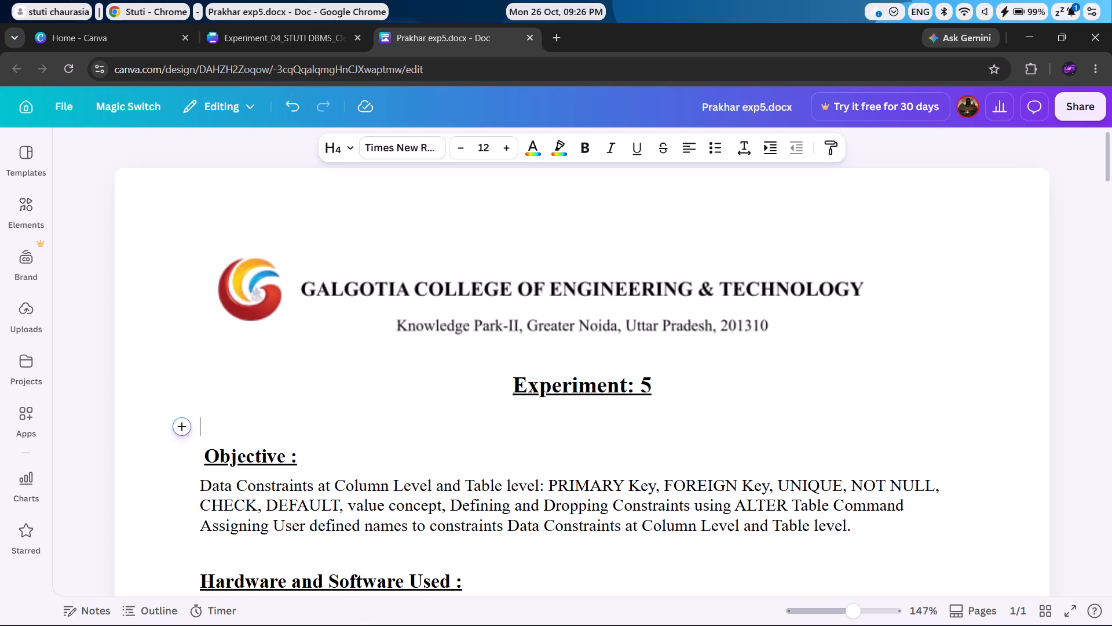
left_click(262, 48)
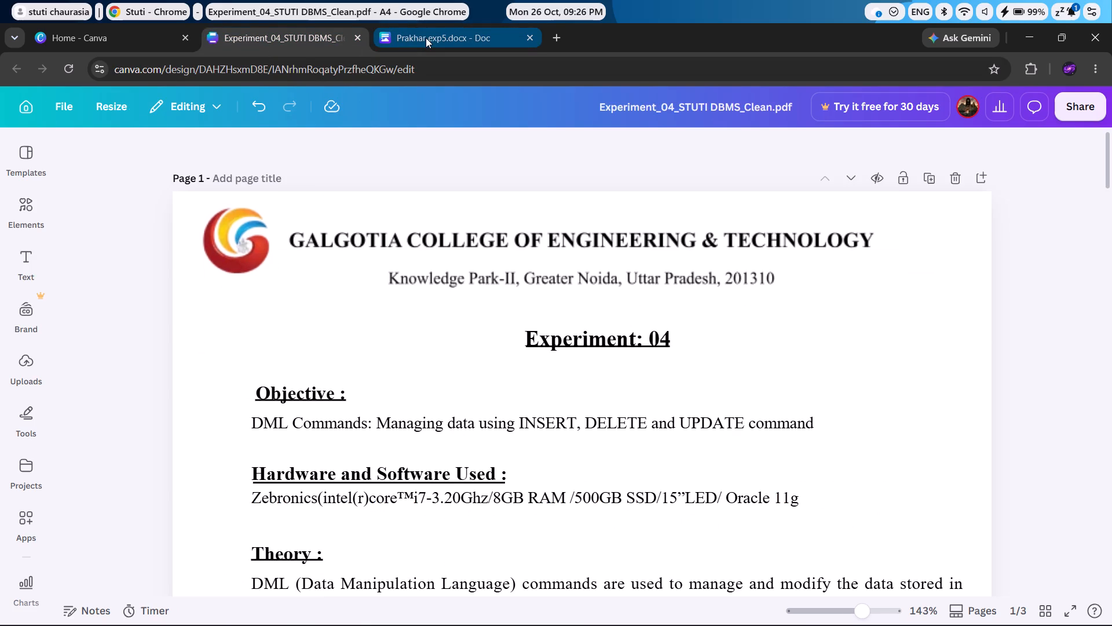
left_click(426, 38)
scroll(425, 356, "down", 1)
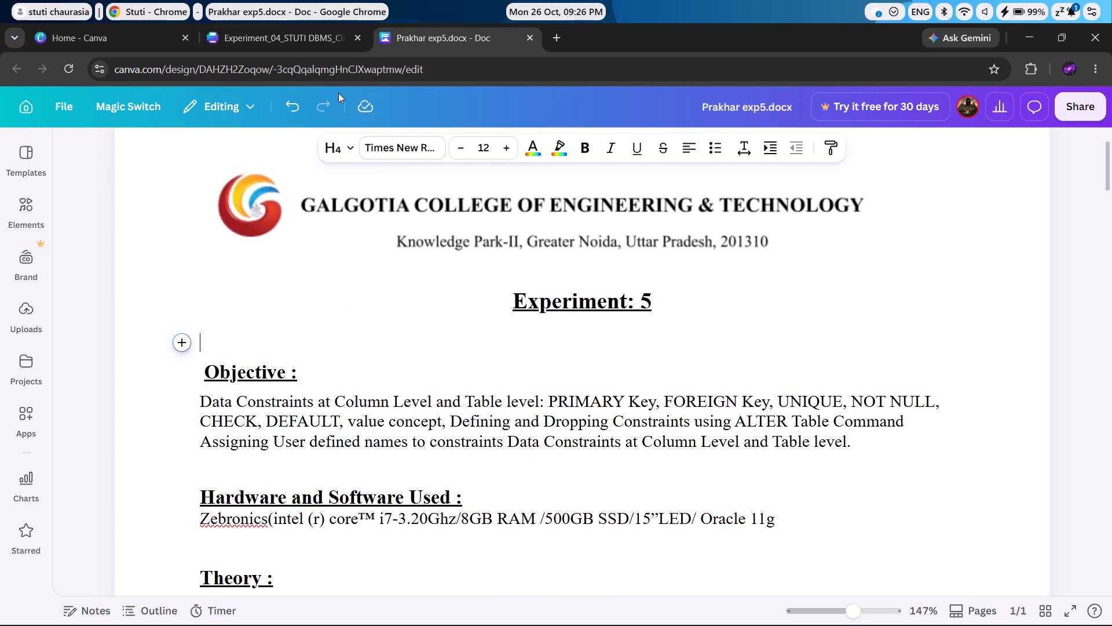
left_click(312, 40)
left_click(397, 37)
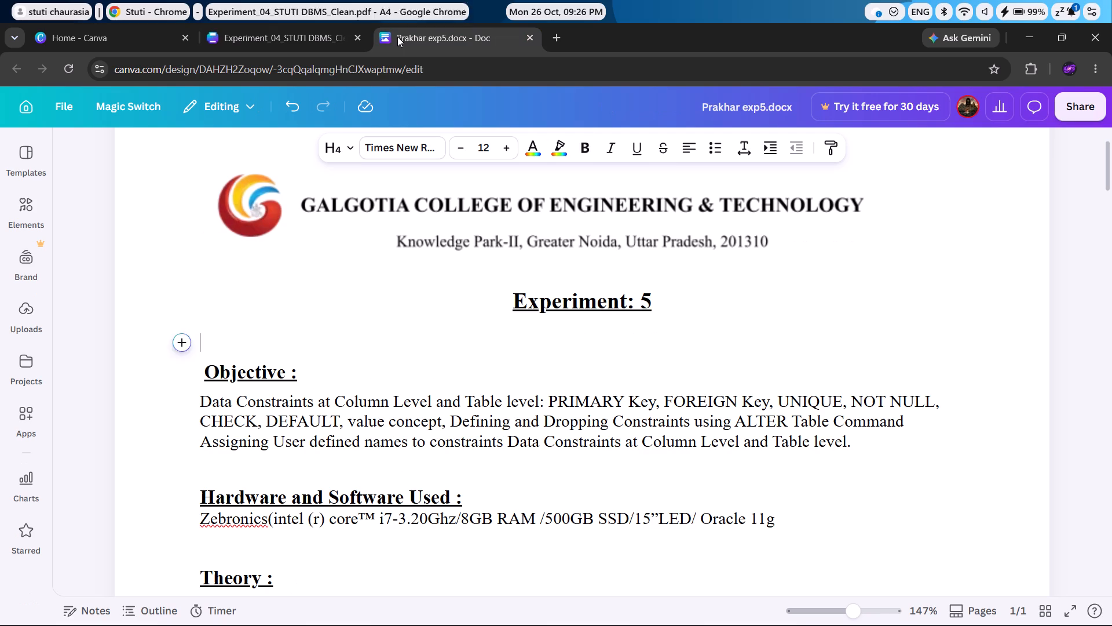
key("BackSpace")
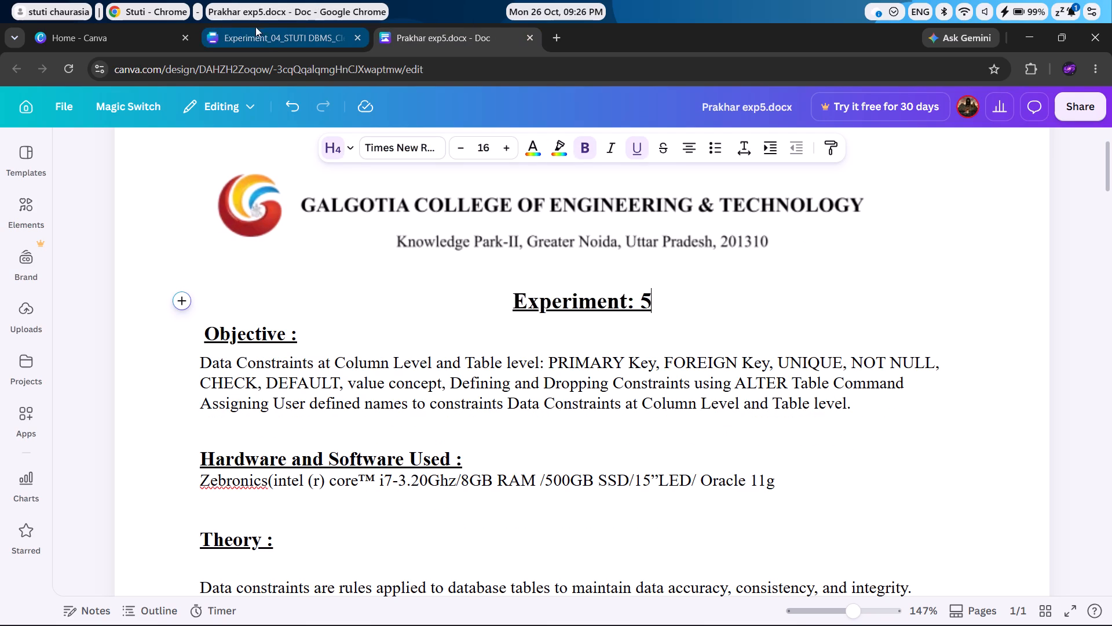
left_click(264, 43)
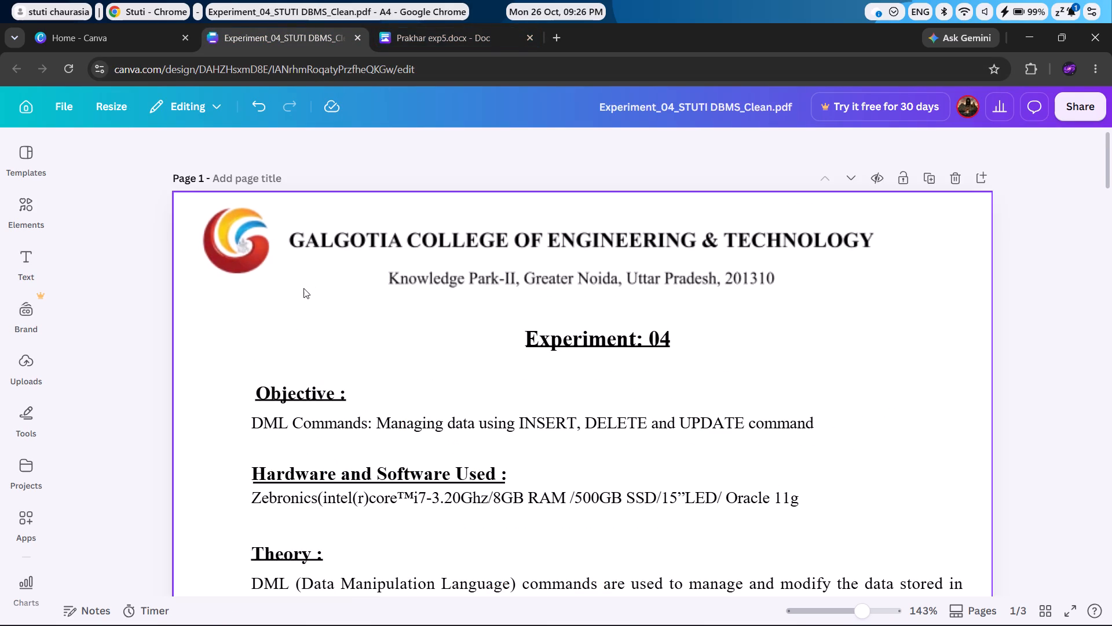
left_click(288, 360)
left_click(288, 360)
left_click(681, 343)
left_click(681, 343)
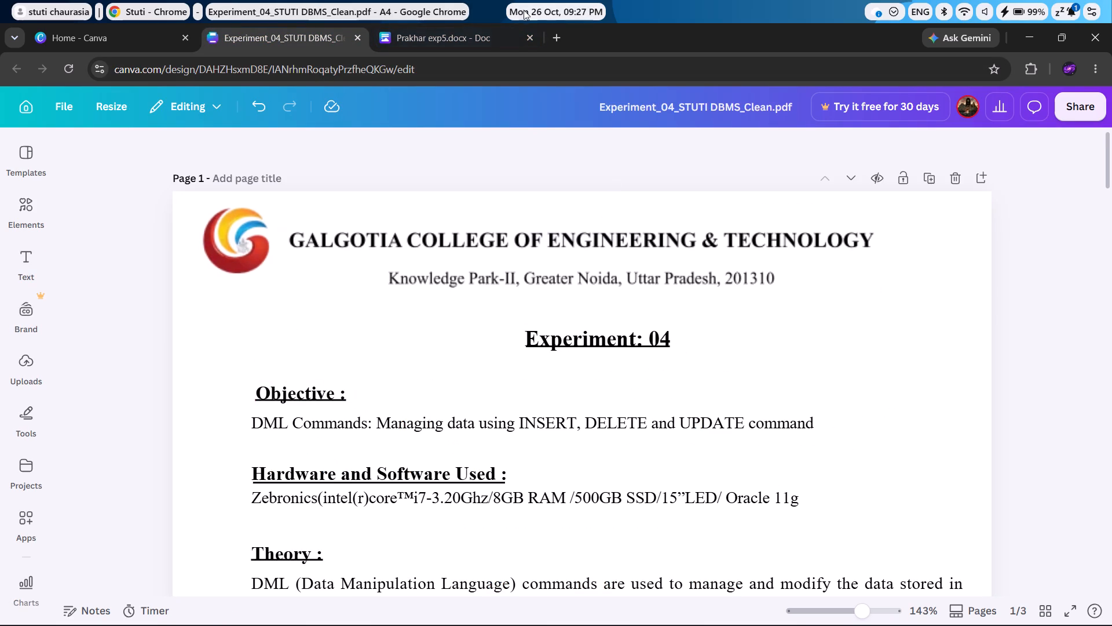
Remove the blank lines between the CREATE TABLE Department query and its Output label in the Experiment 5 document.
left_click(503, 41)
scroll(474, 328, "down", 5)
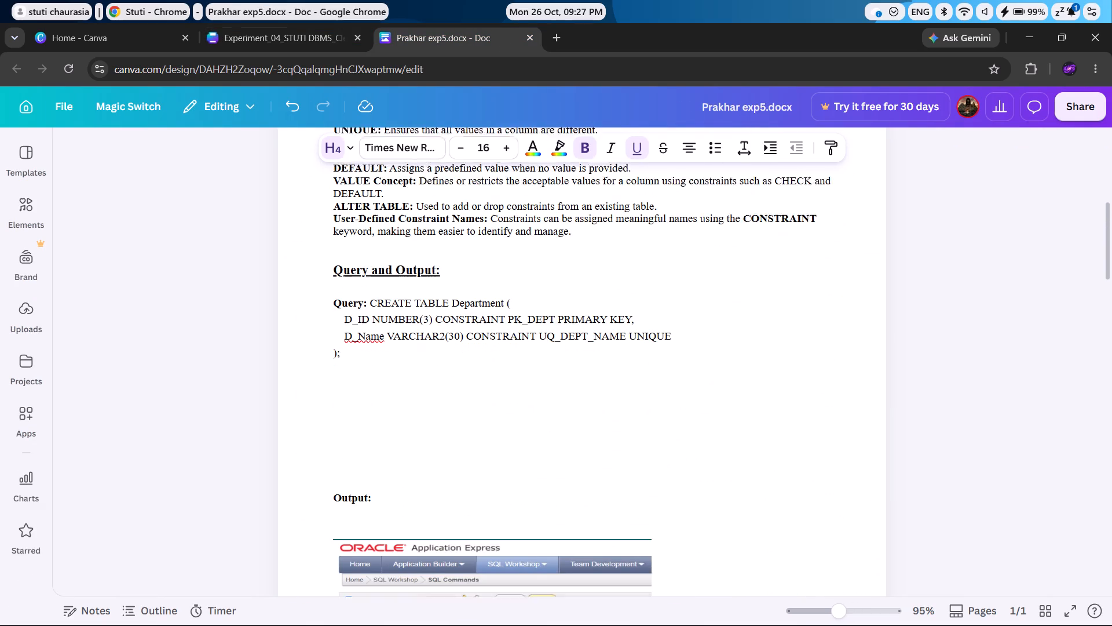
left_click(334, 435)
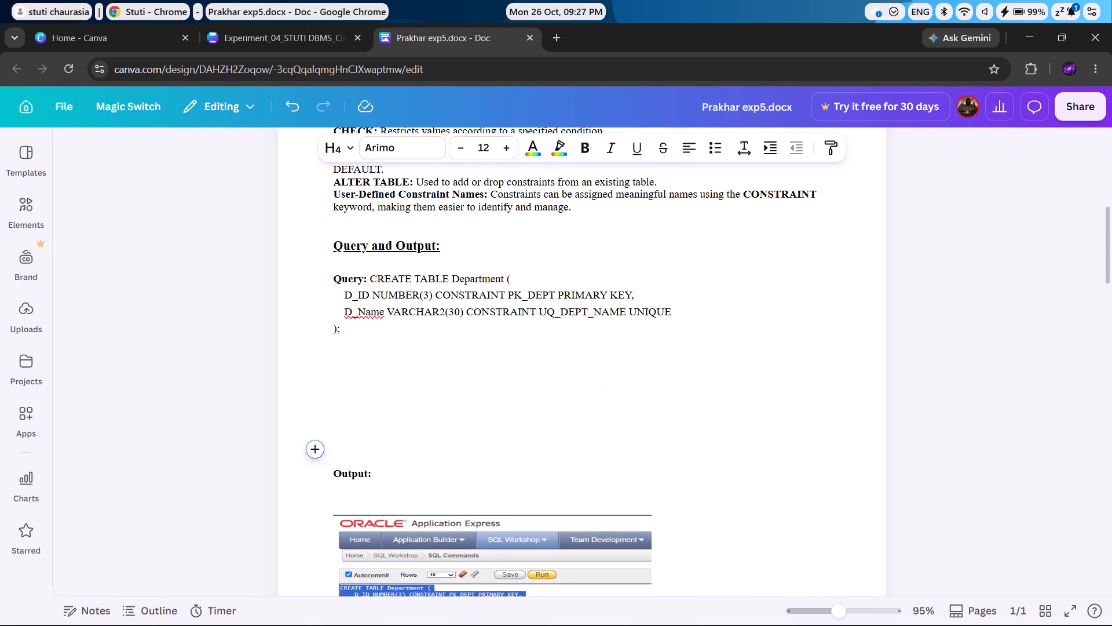
key("BackSpace")
key("BackSpace")
key("BackSpace")
key("BackSpace")
key("BackSpace")
key("BackSpace")
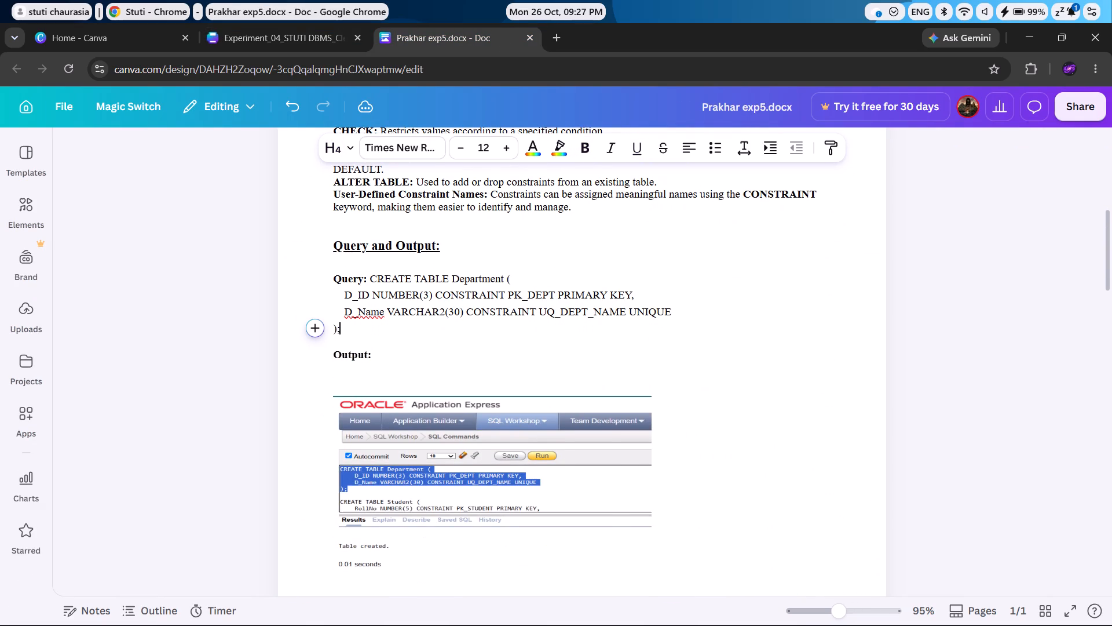
Examine the remaining queries and output screenshots through to the end of the Experiment 5 document.
scroll(417, 450, "down", 6)
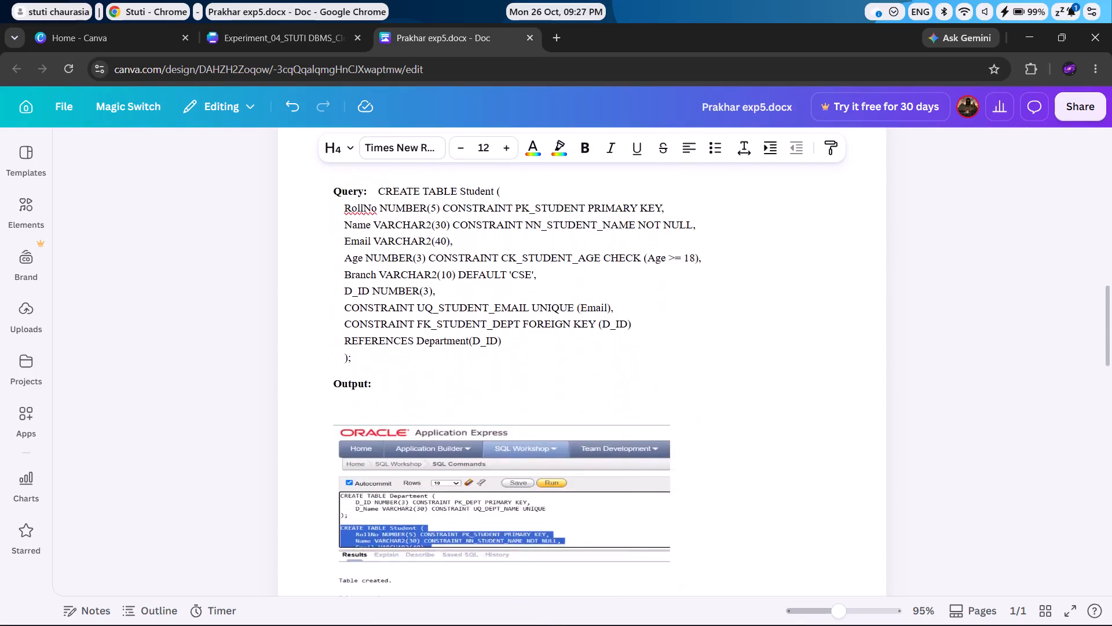
scroll(417, 450, "down", 9)
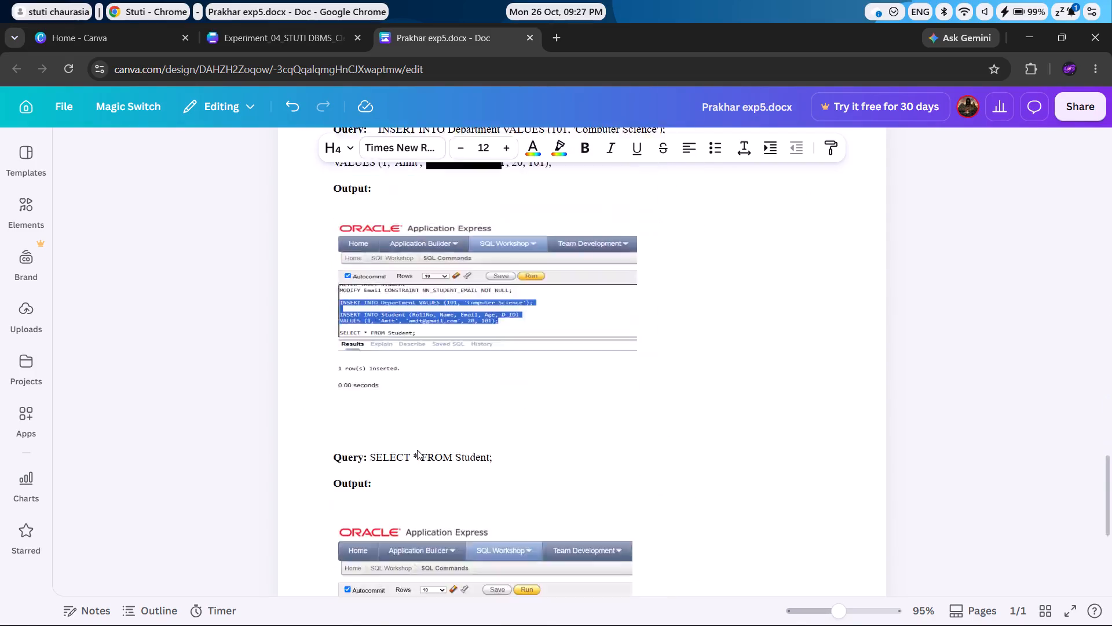
scroll(417, 450, "down", 7)
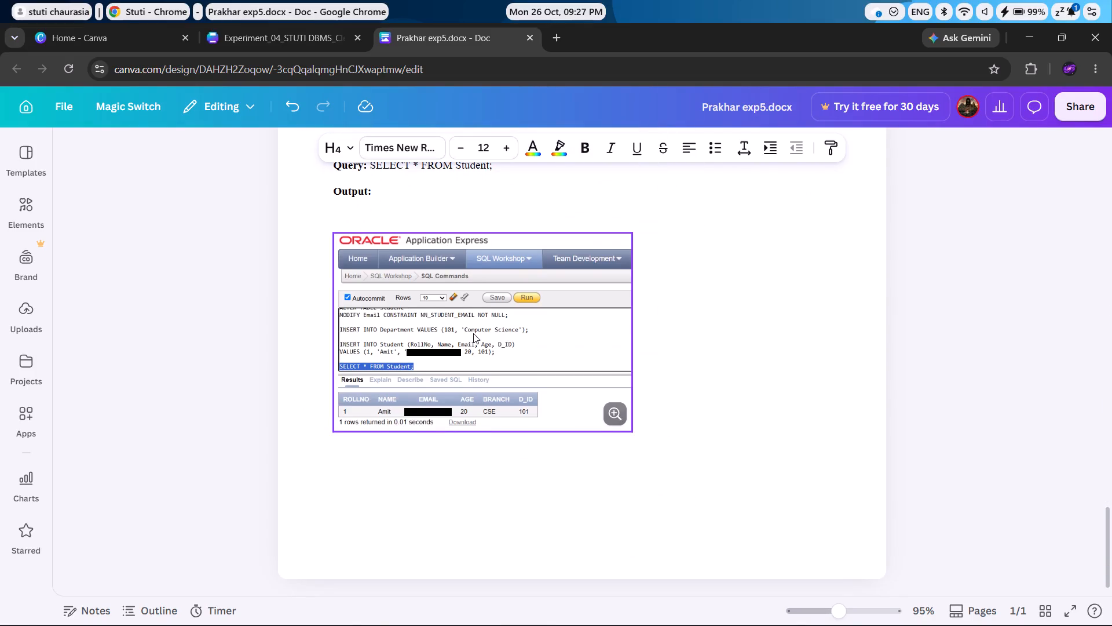
Review the overall layout of the Experiment 5 document from the college header to the last output screenshot.
scroll(473, 333, "up", 15)
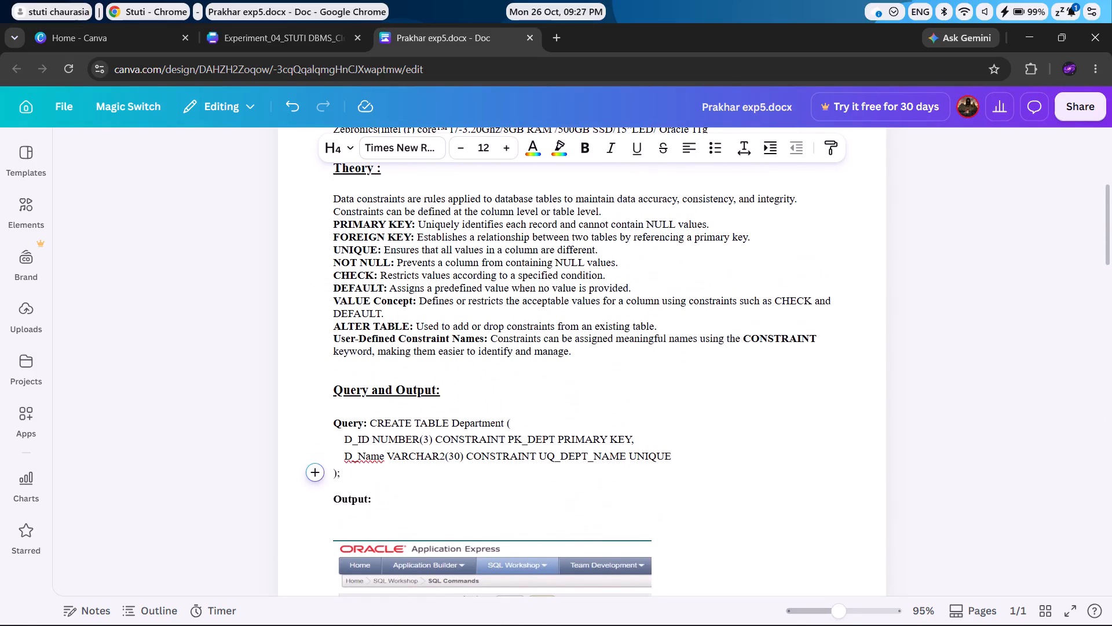
scroll(473, 333, "up", 2)
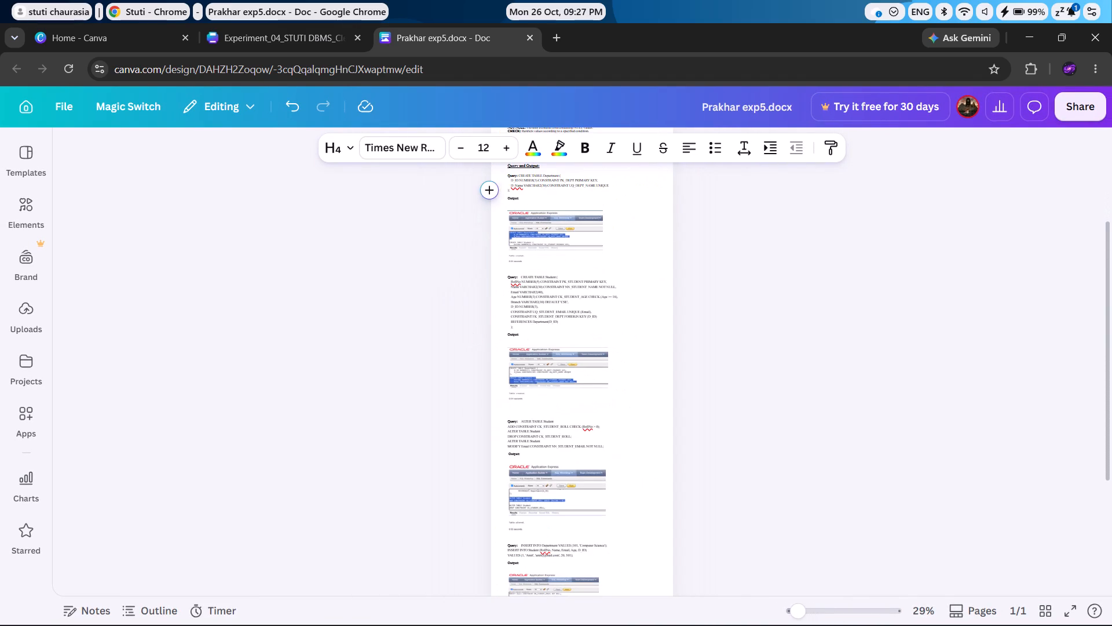
scroll(553, 343, "up", 8)
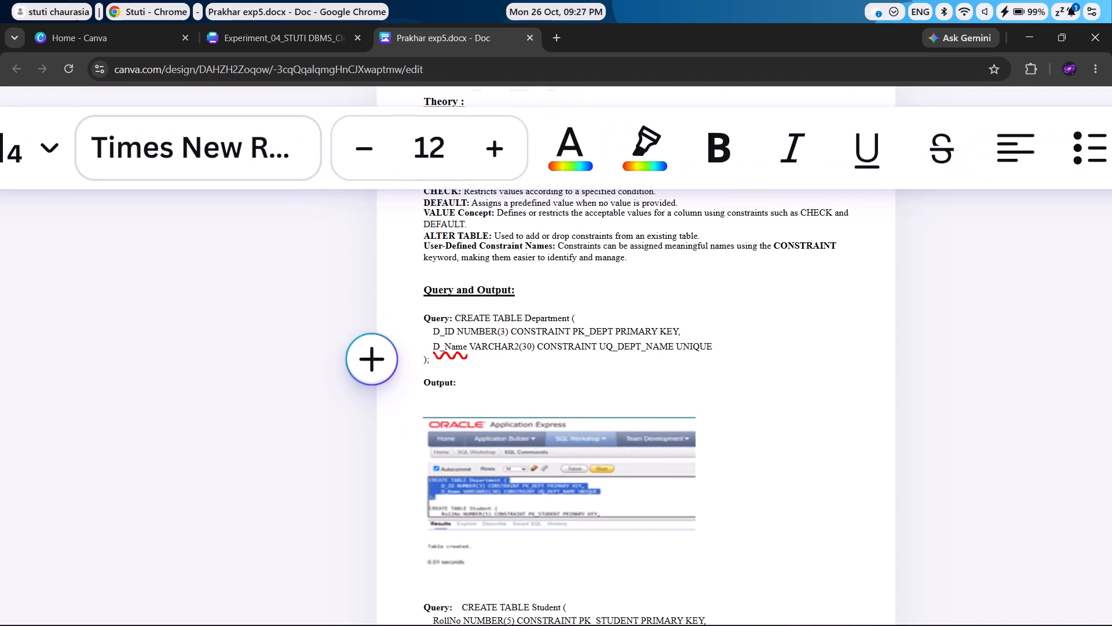
scroll(553, 343, "up", 3)
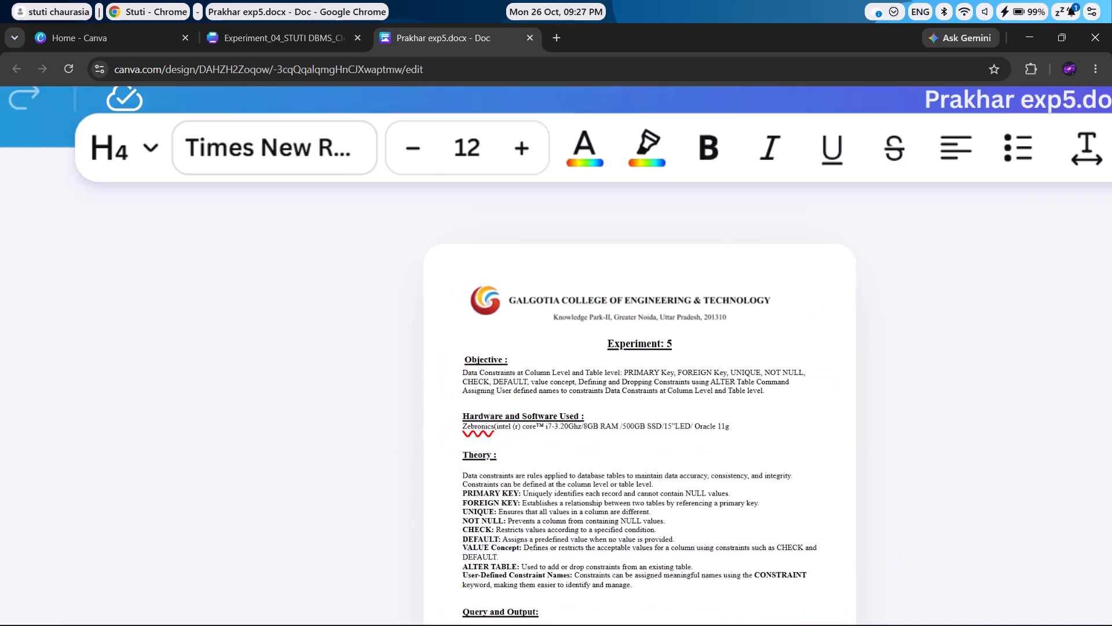
scroll(553, 343, "right", 1)
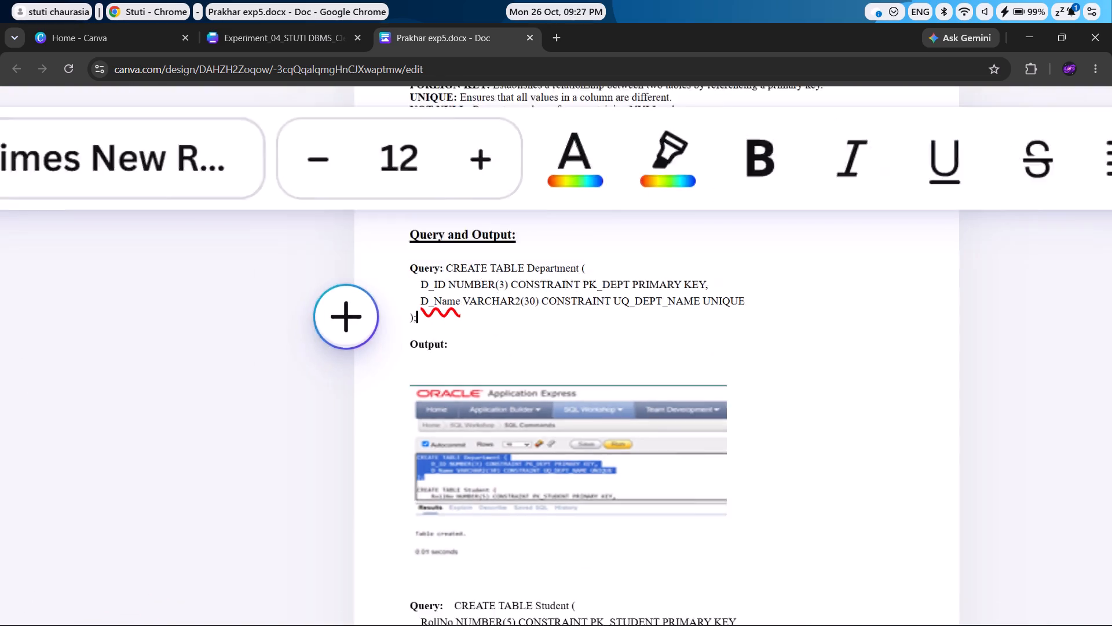
left_click(728, 383)
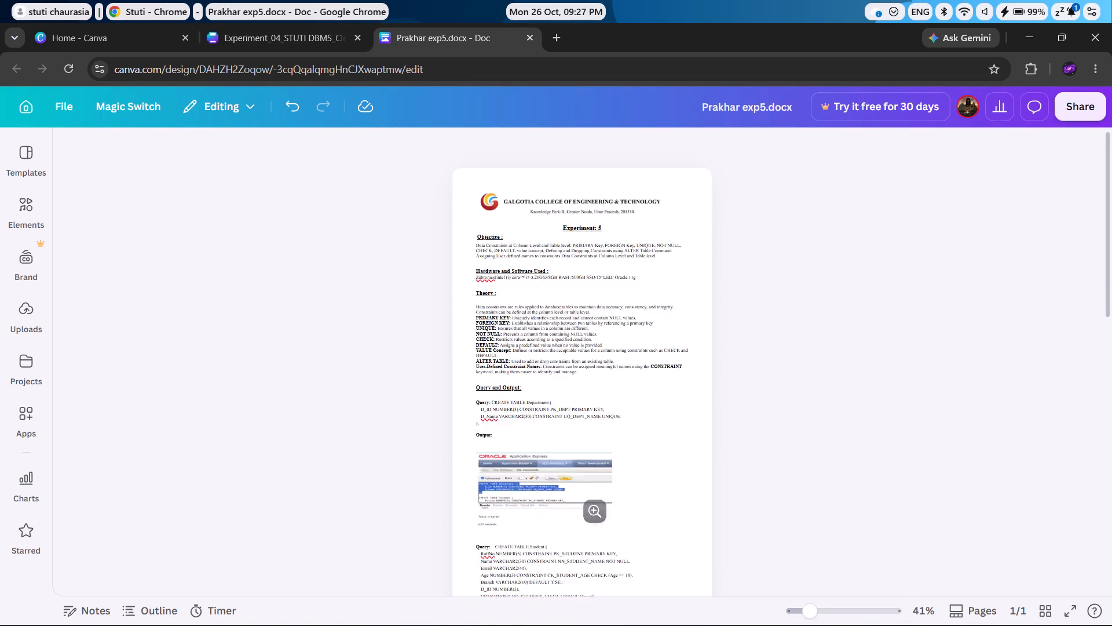
scroll(598, 356, "right", 1)
scroll(598, 356, "down", 1)
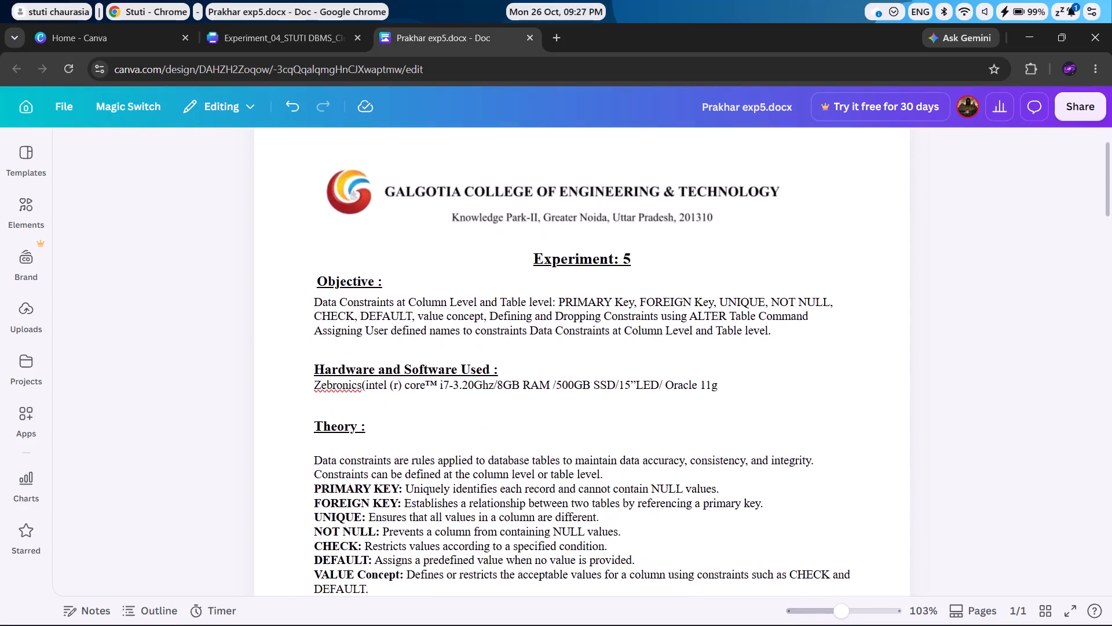
scroll(598, 356, "down", 8)
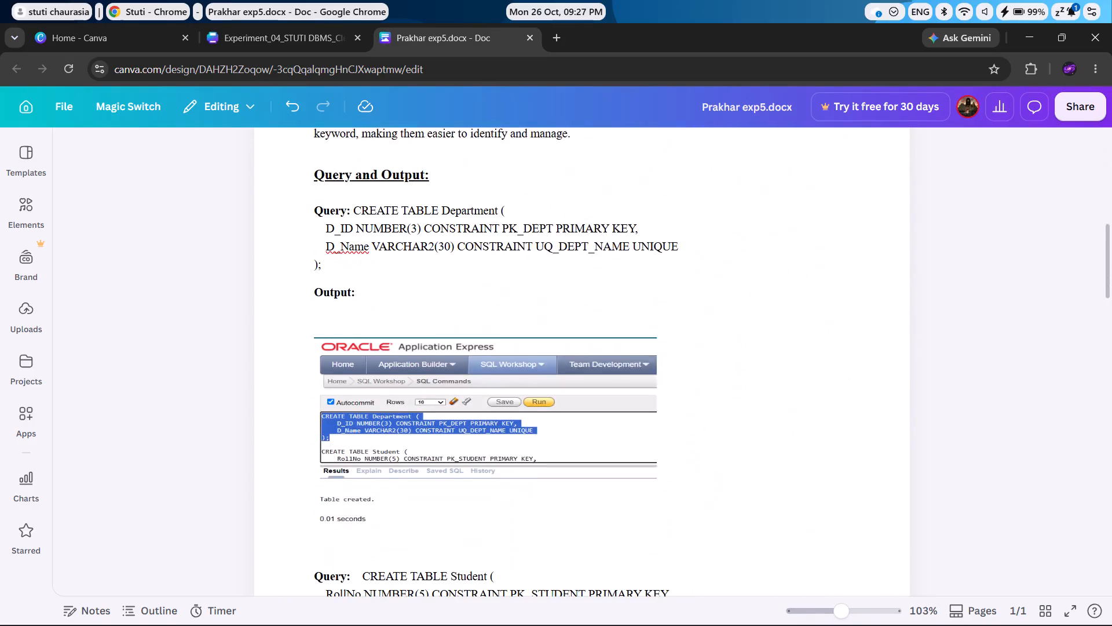
scroll(577, 352, "down", 18)
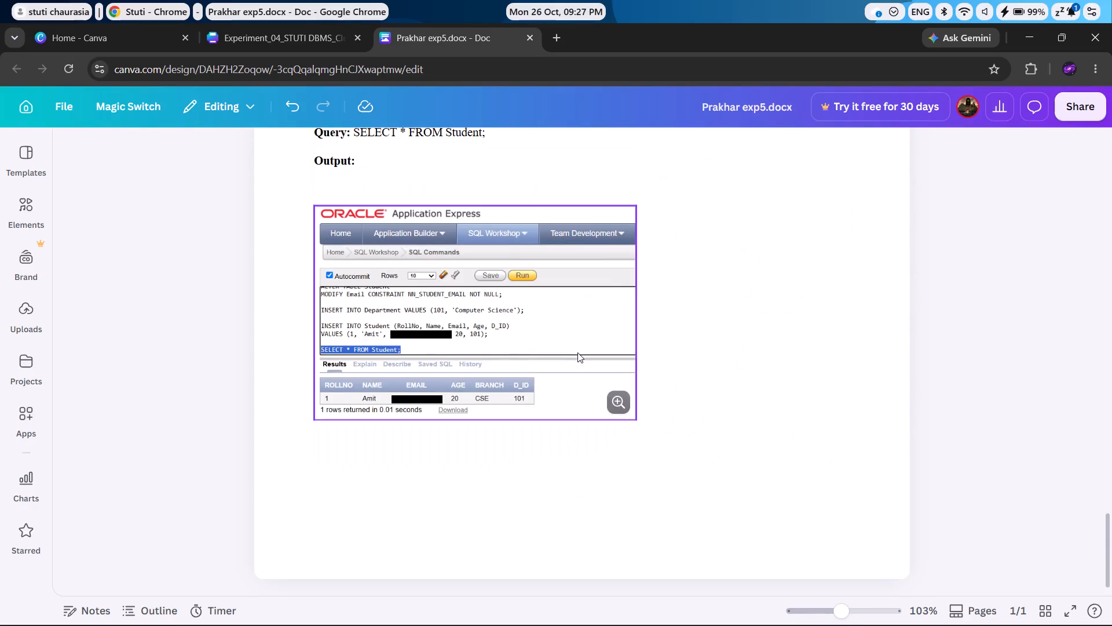
scroll(577, 352, "down", 6)
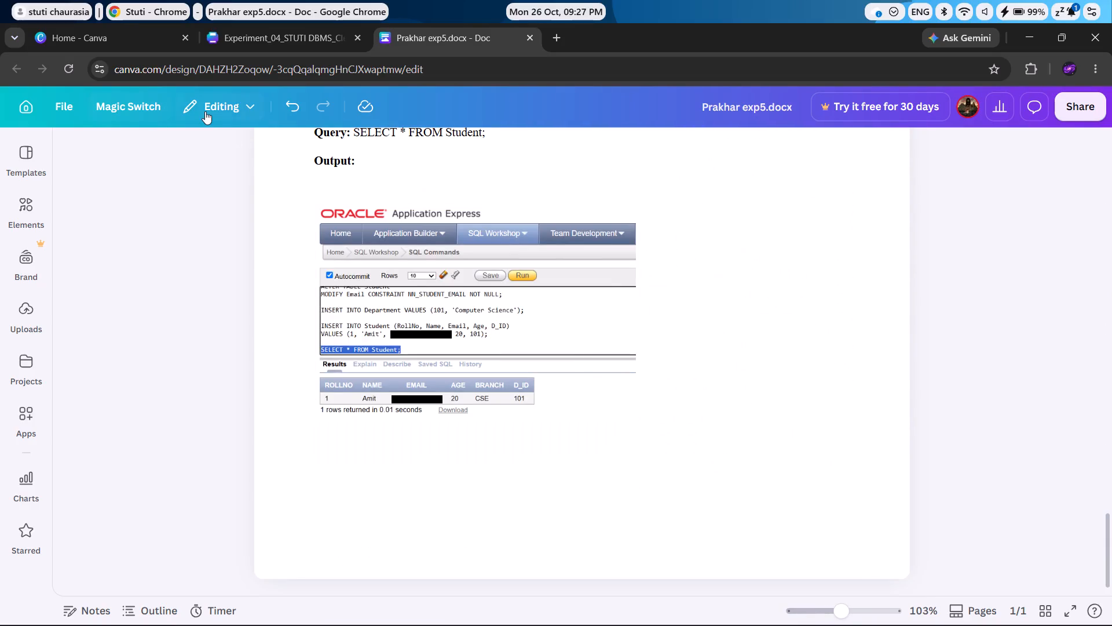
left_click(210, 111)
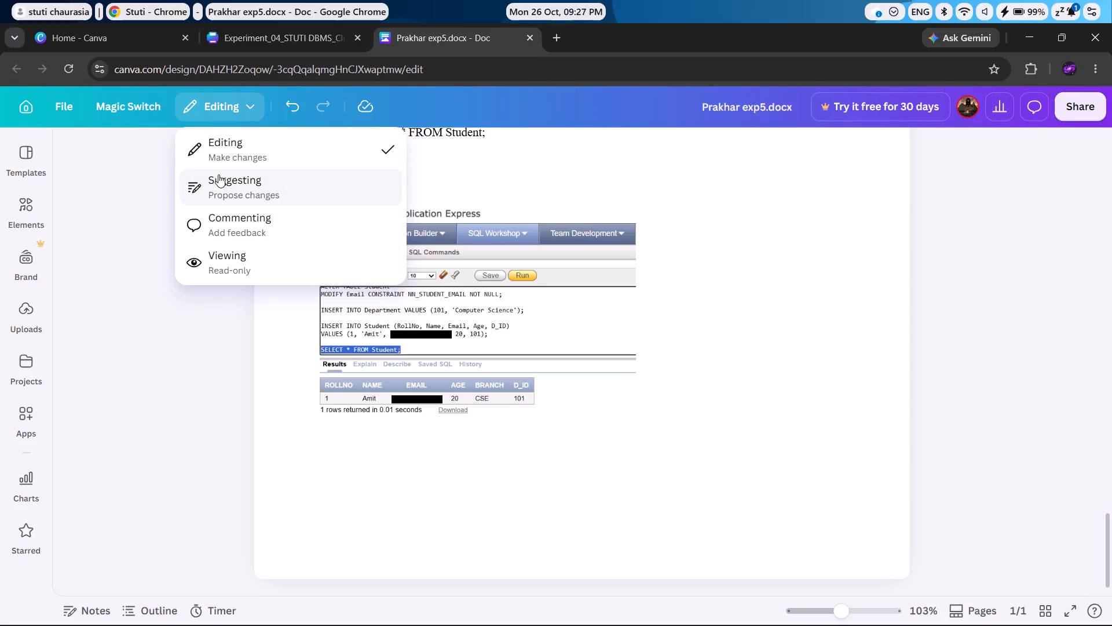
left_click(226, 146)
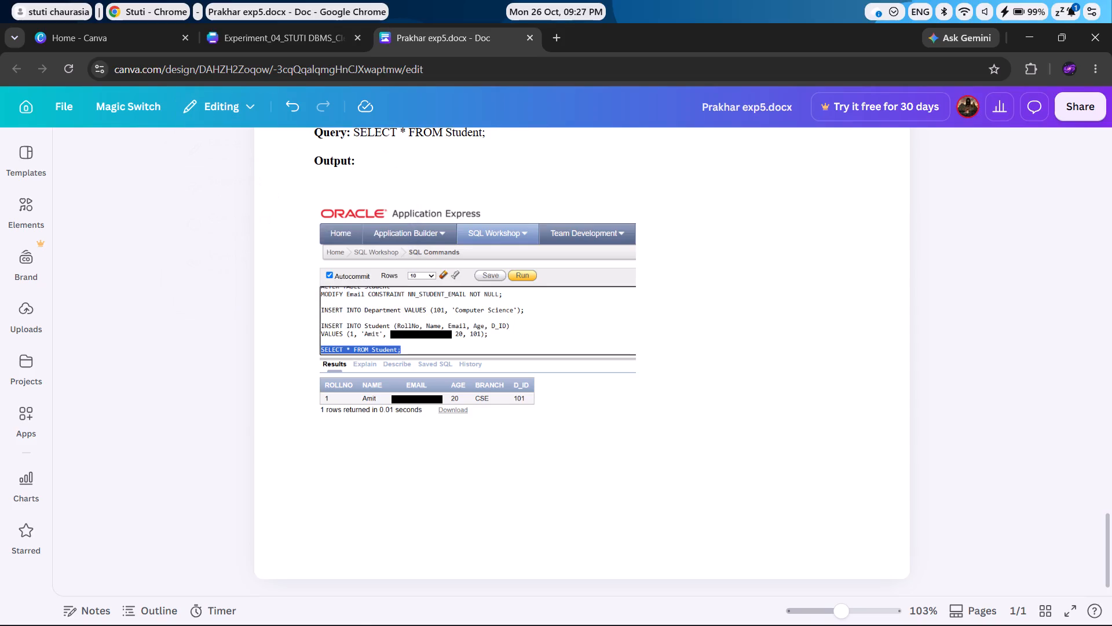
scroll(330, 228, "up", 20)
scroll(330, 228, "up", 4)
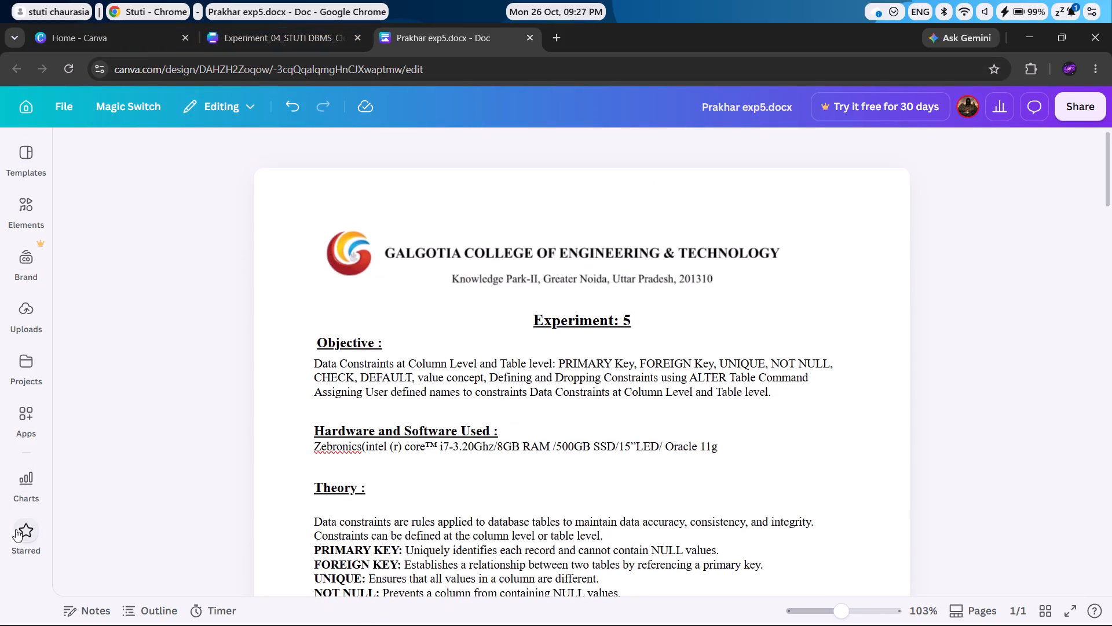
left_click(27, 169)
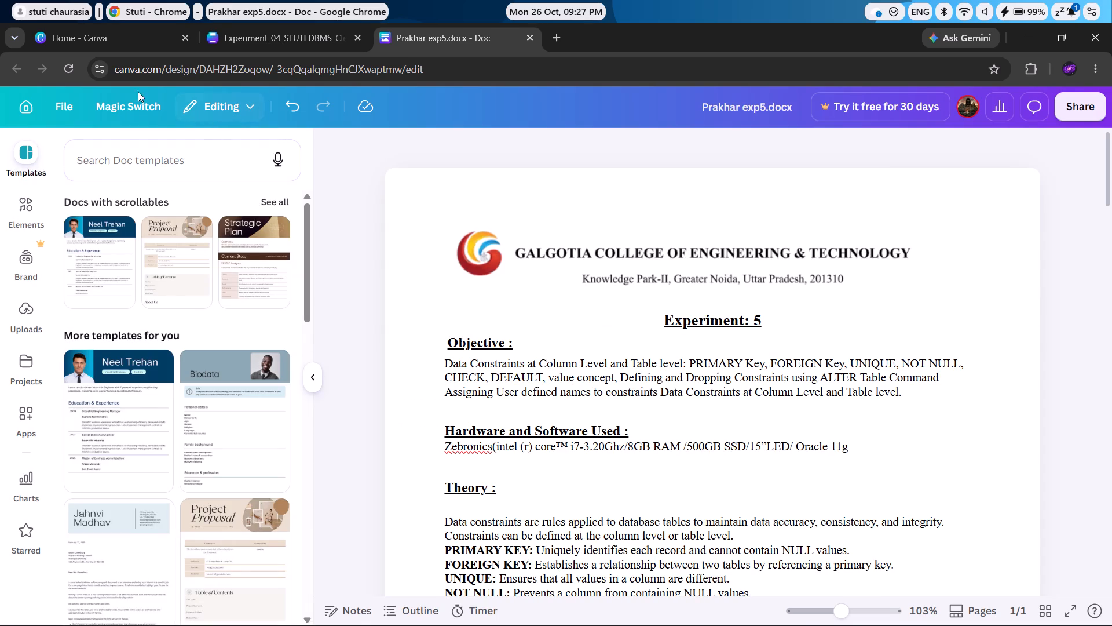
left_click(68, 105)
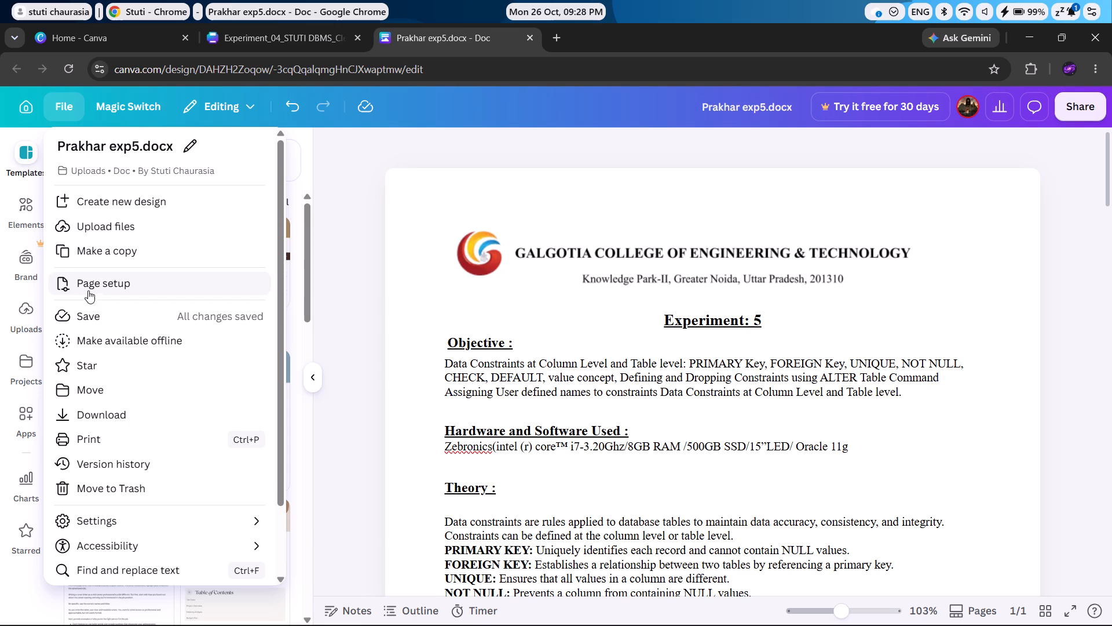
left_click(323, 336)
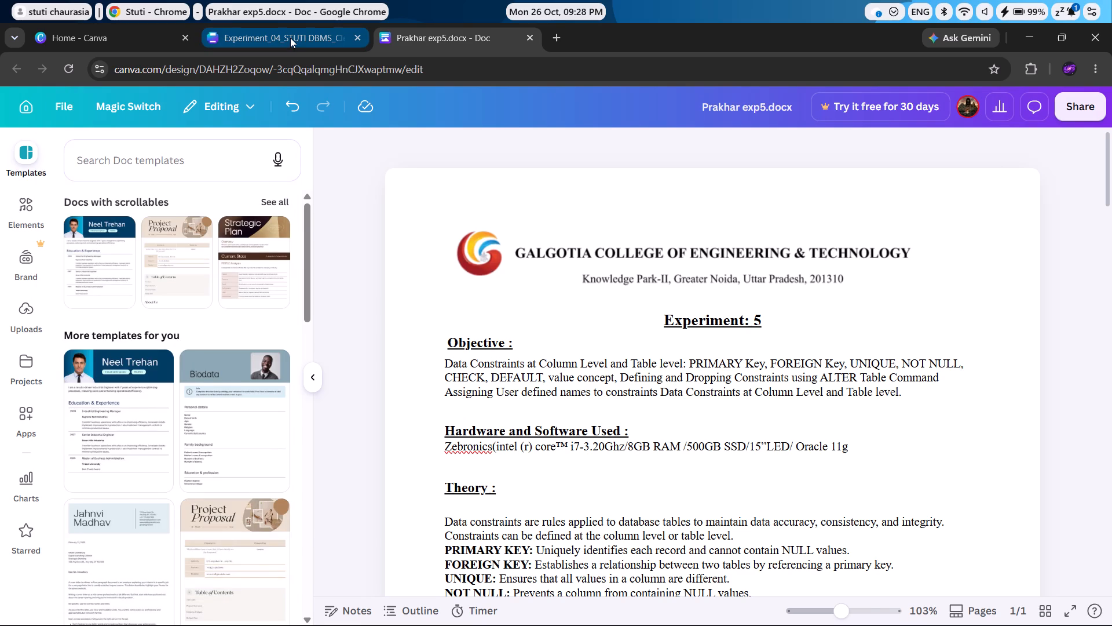
Examine the Experiment 4 document's header, section headings and query/output layout on its first two pages.
left_click(290, 38)
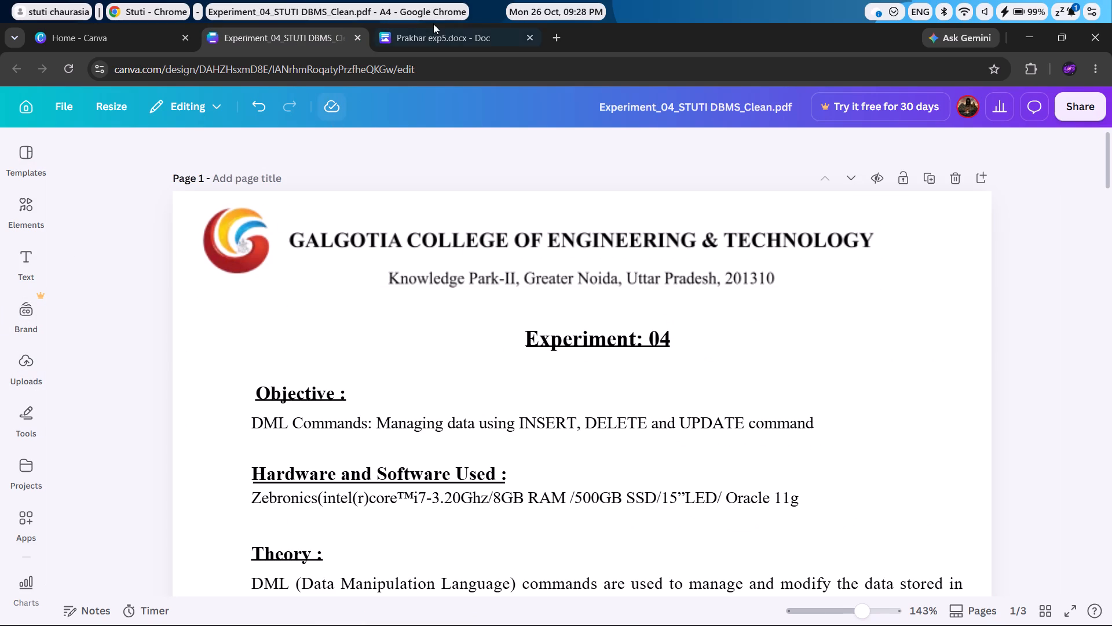
scroll(377, 339, "down", 2)
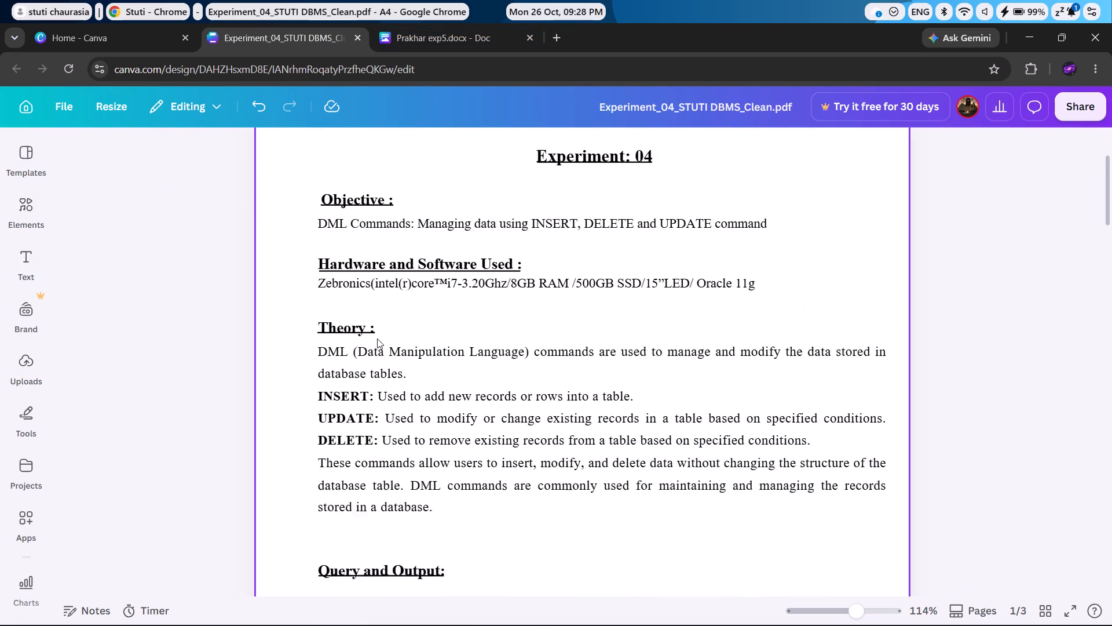
scroll(377, 339, "down", 4)
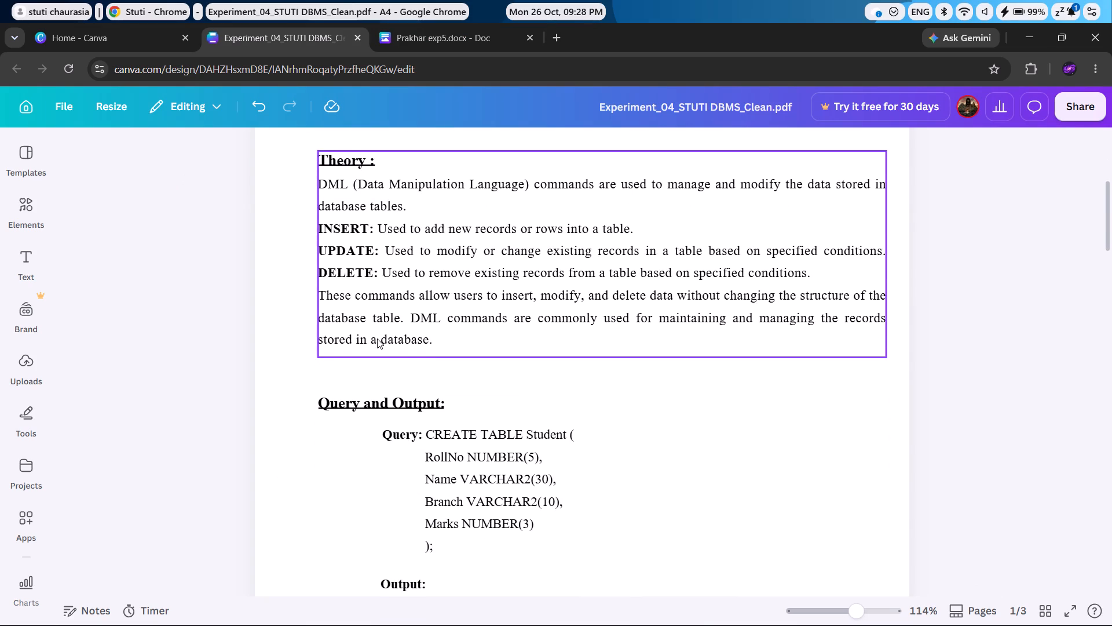
scroll(377, 339, "down", 5)
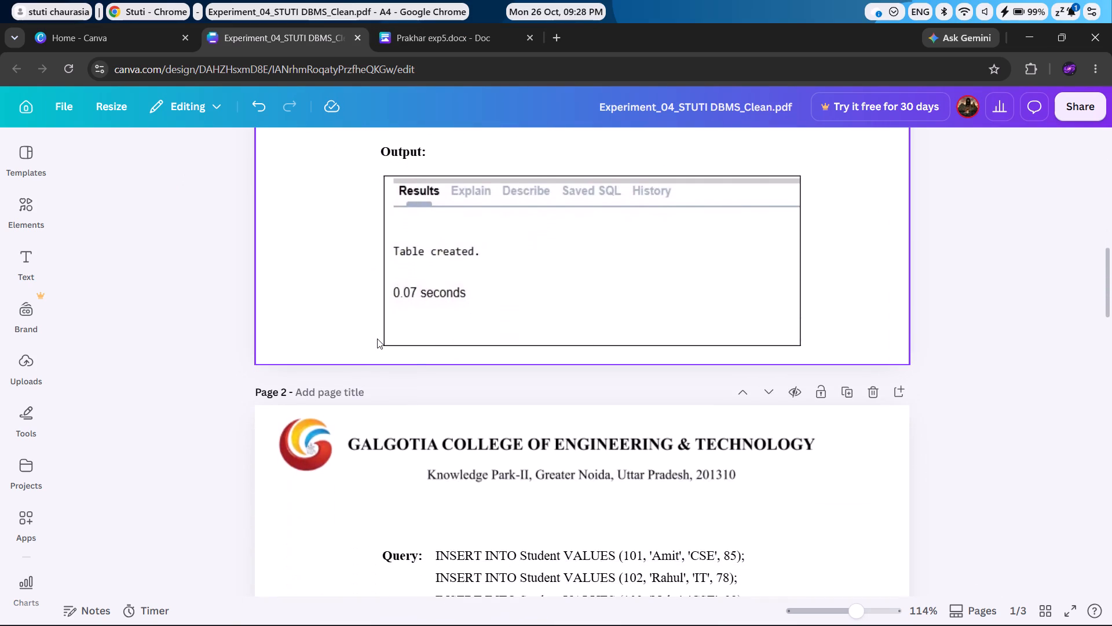
scroll(377, 339, "down", 1)
scroll(377, 339, "up", 2)
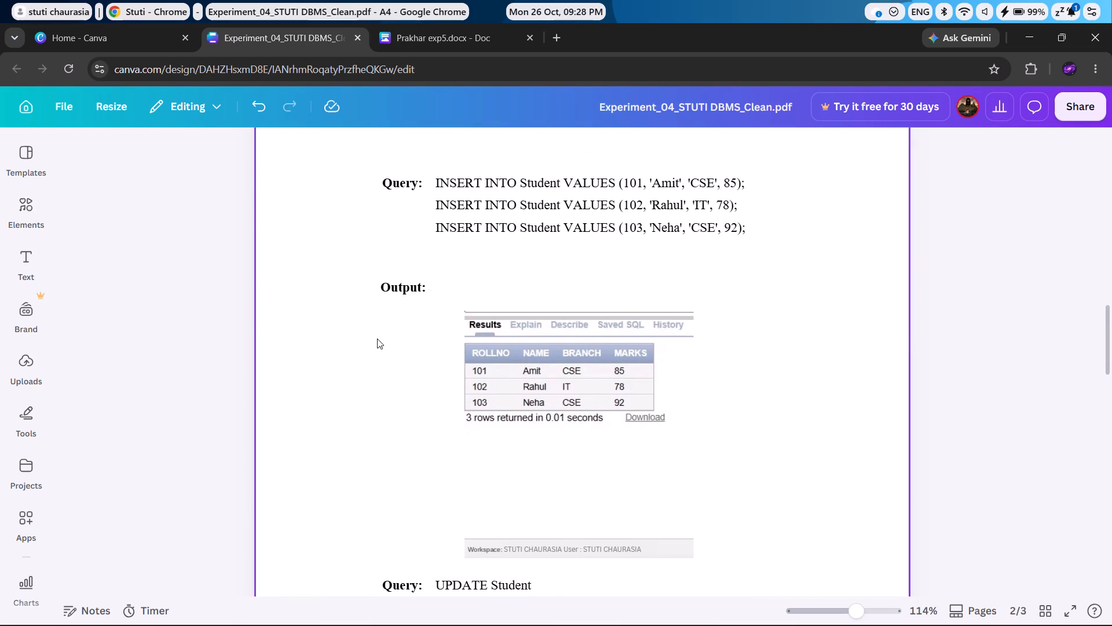
scroll(377, 339, "up", 2)
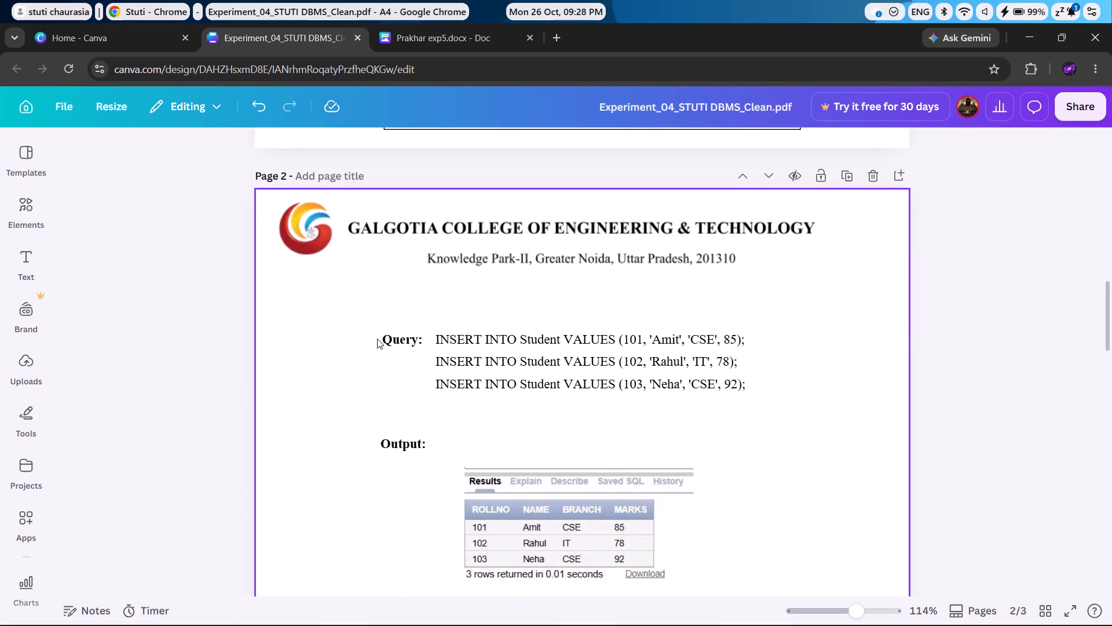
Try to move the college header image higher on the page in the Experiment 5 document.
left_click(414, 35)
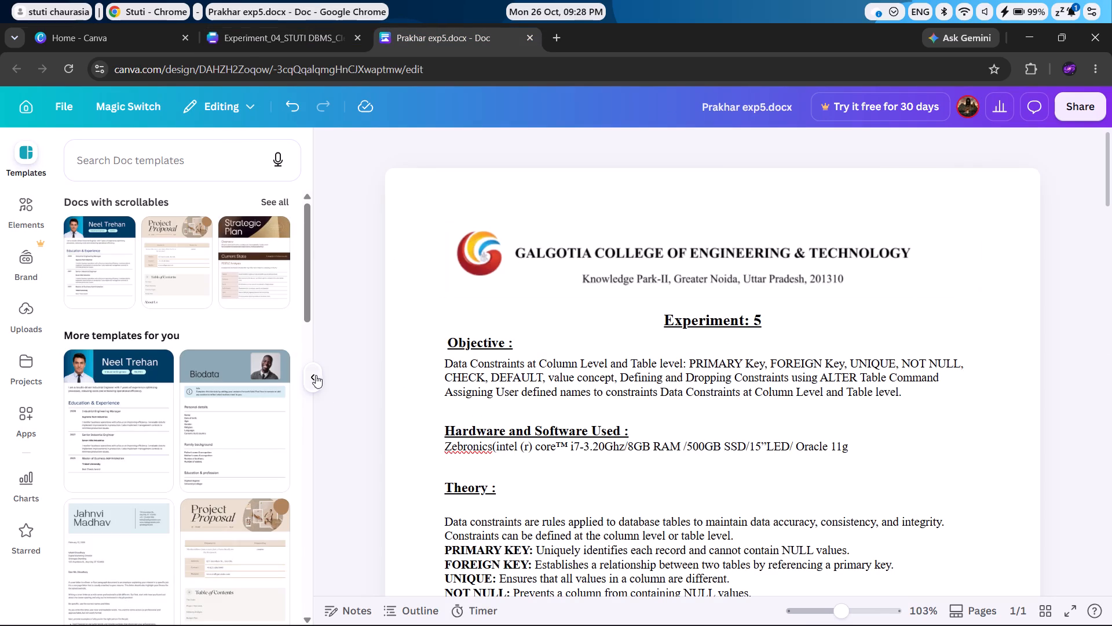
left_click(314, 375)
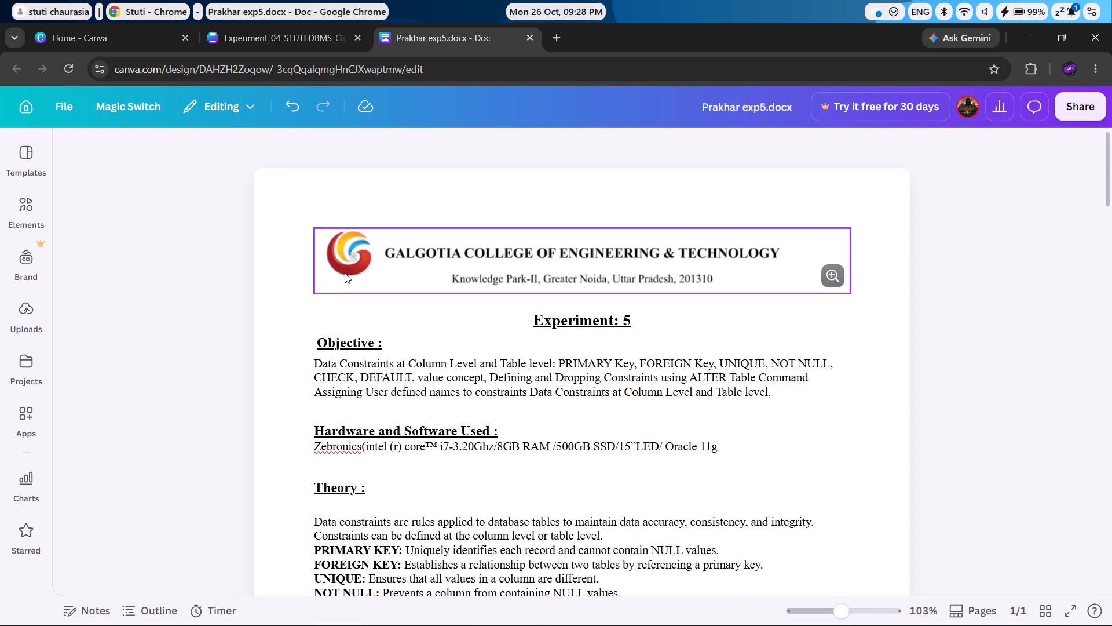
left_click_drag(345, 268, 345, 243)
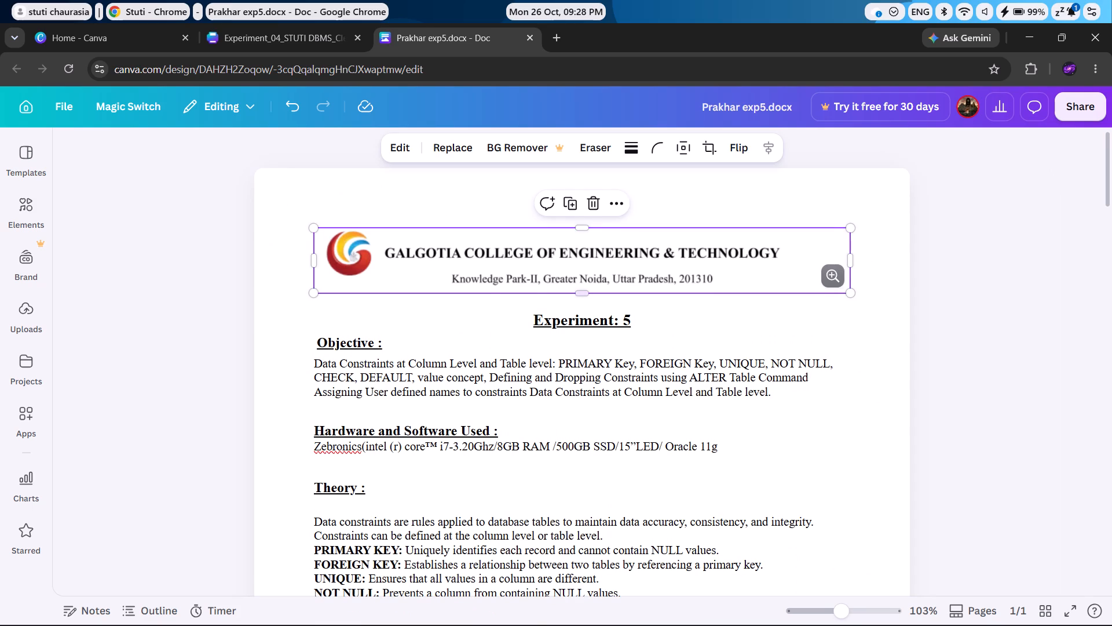
Review the Experiment 5 document's Theory section and the CREATE TABLE Department and Student queries with their output screenshots.
scroll(350, 331, "down", 3)
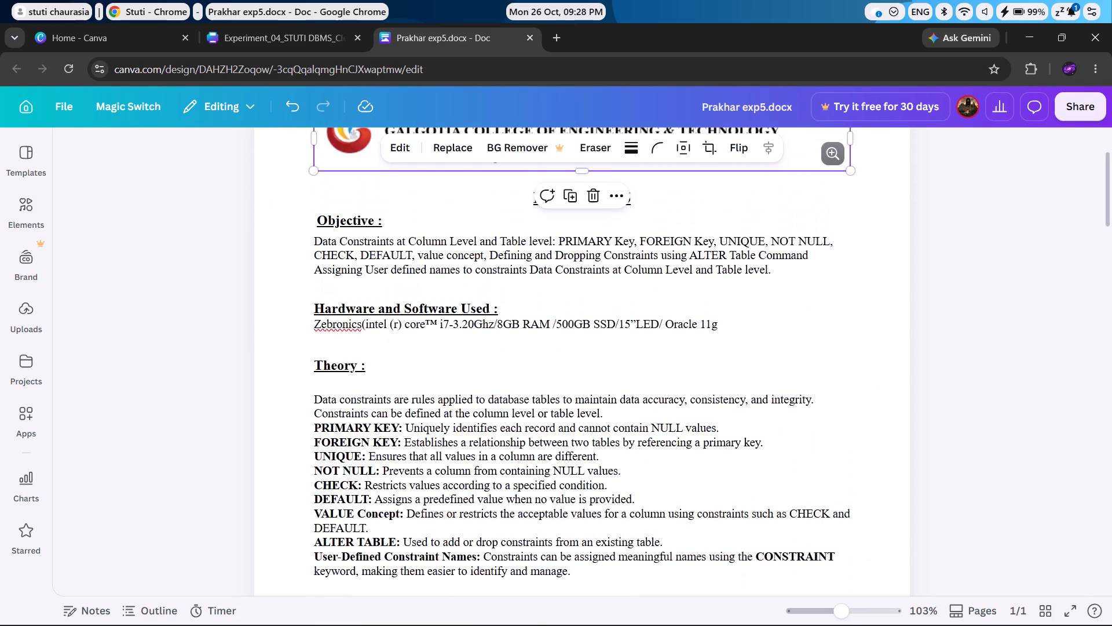
scroll(350, 331, "down", 7)
scroll(350, 331, "left", 1)
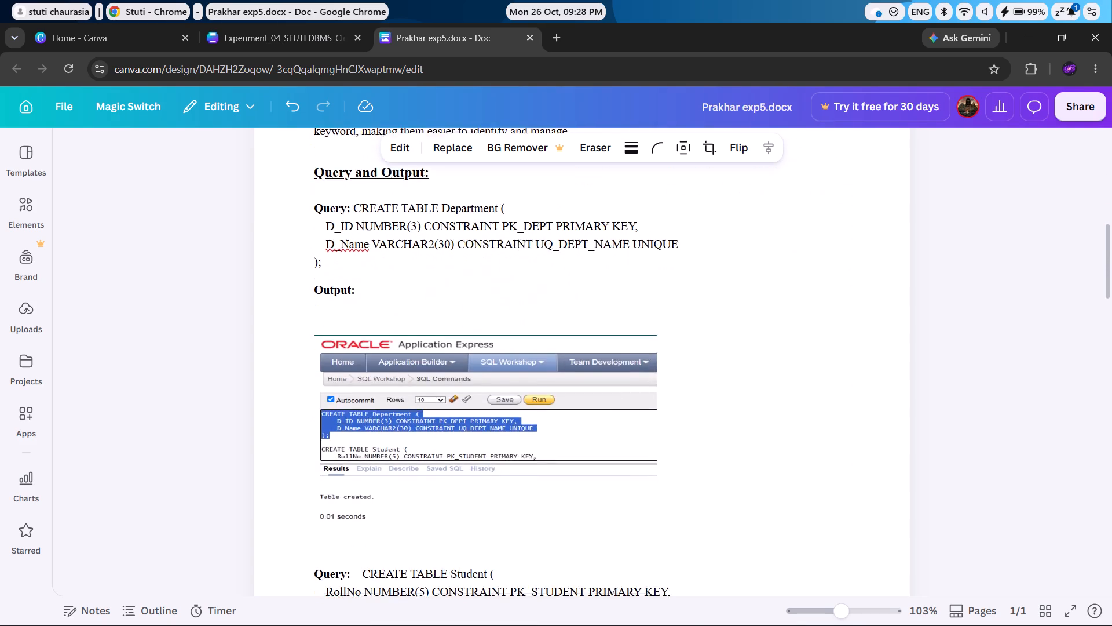
scroll(350, 331, "left", 1)
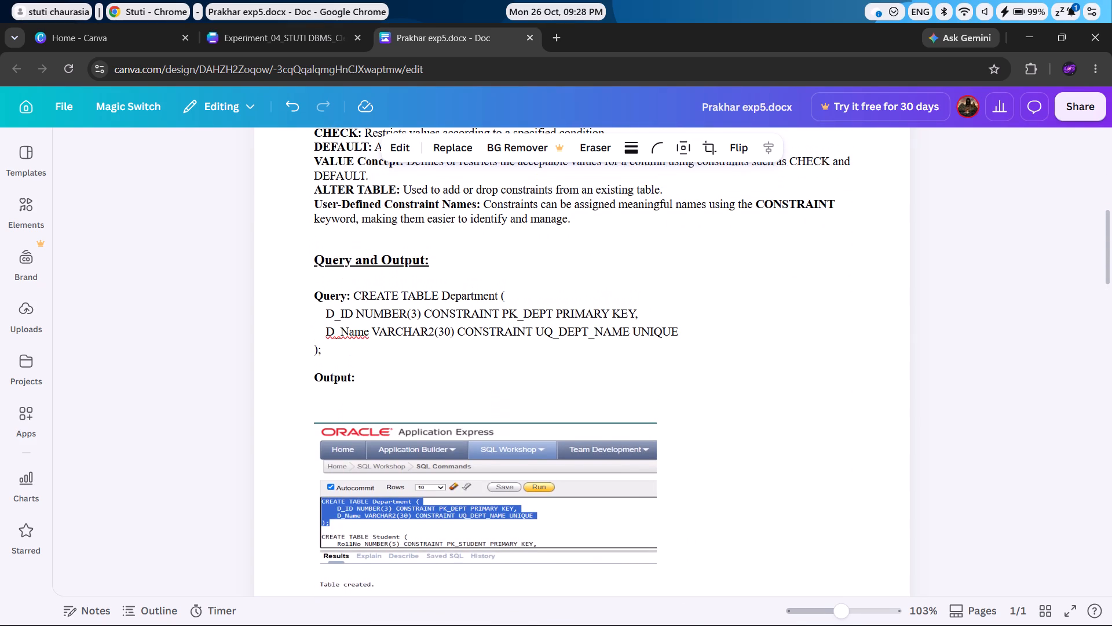
scroll(350, 331, "left", 1)
scroll(350, 331, "down", 4)
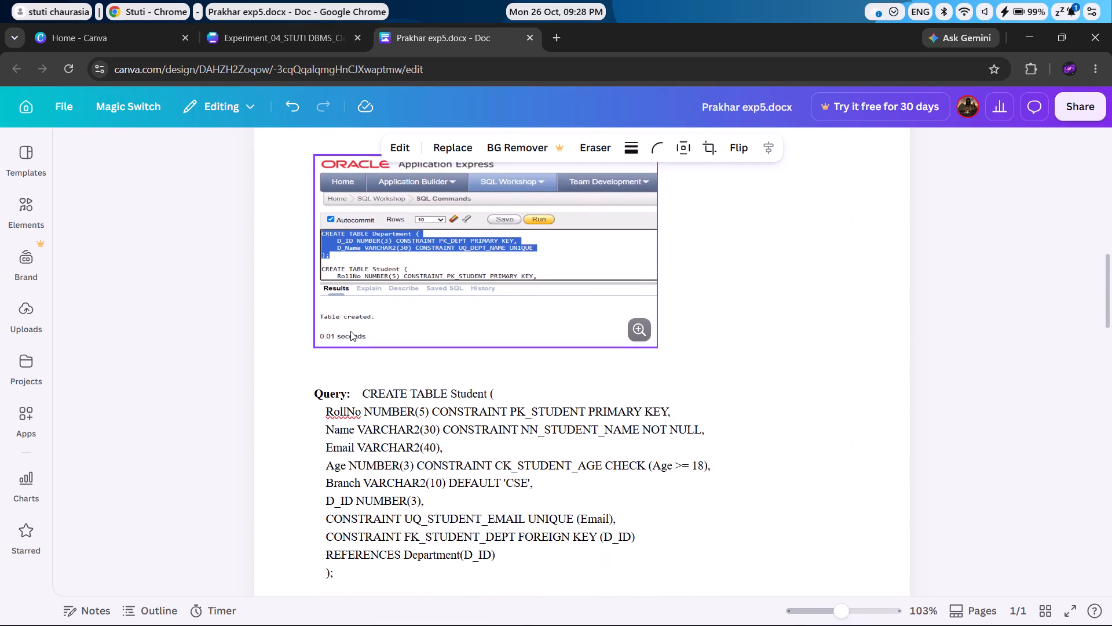
scroll(350, 331, "down", 2)
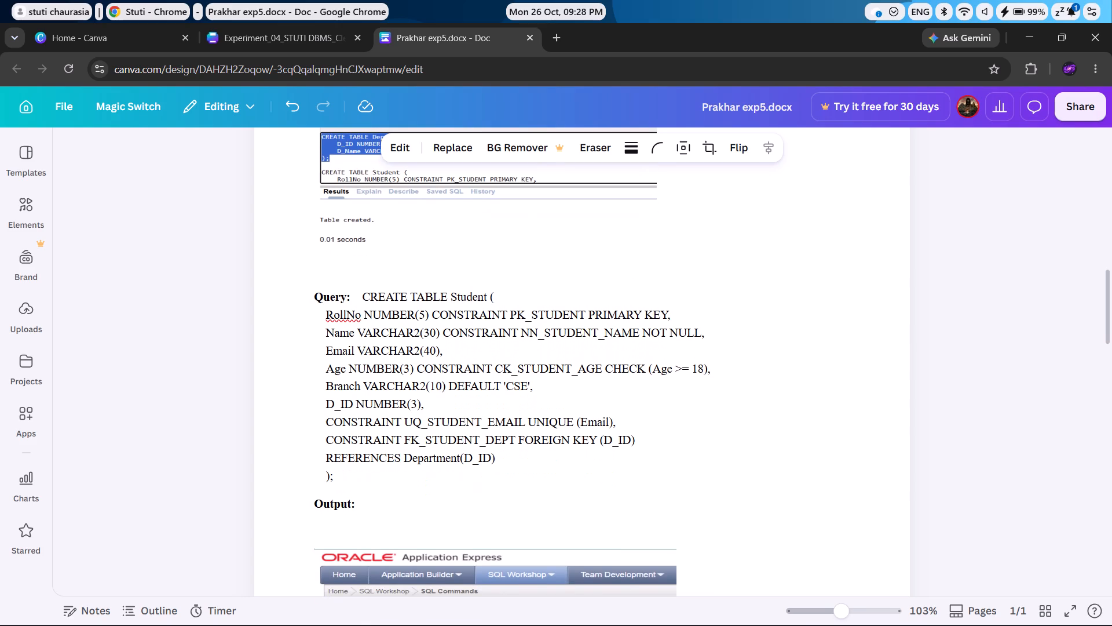
scroll(350, 331, "down", 4)
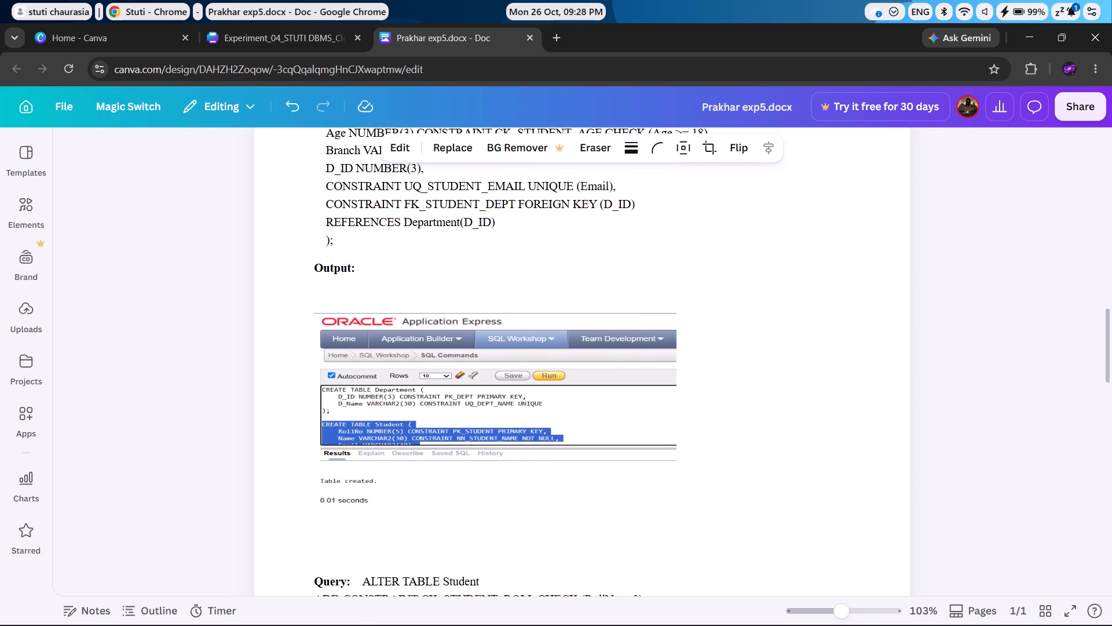
scroll(350, 331, "down", 4)
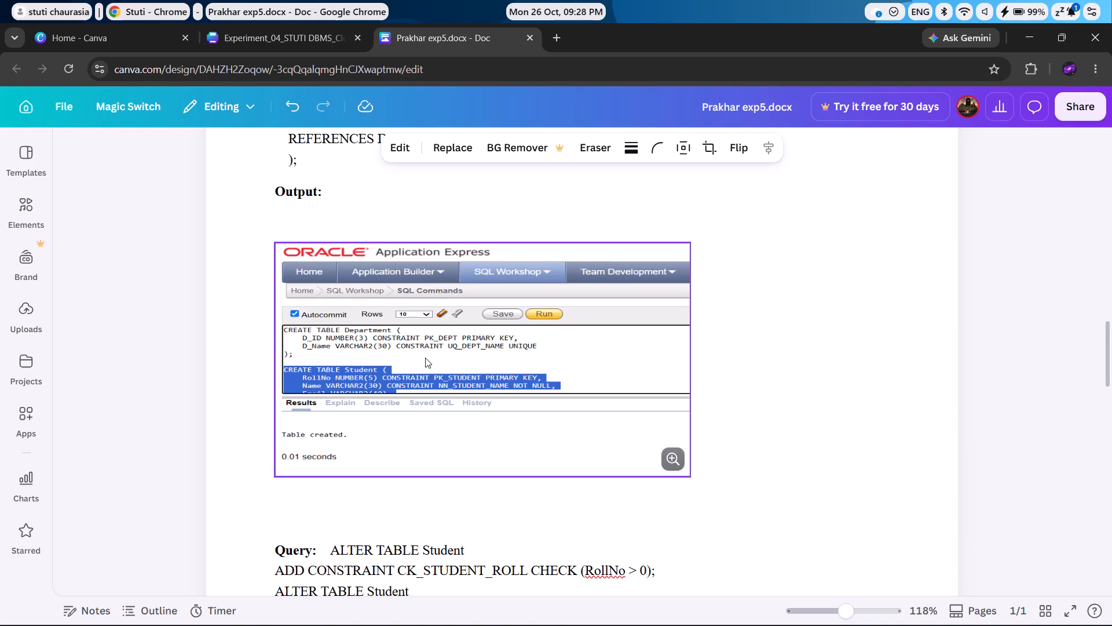
Review the ALTER TABLE, INSERT and SELECT queries with their output screenshots through to the end of the Experiment 5 document.
scroll(425, 358, "down", 4)
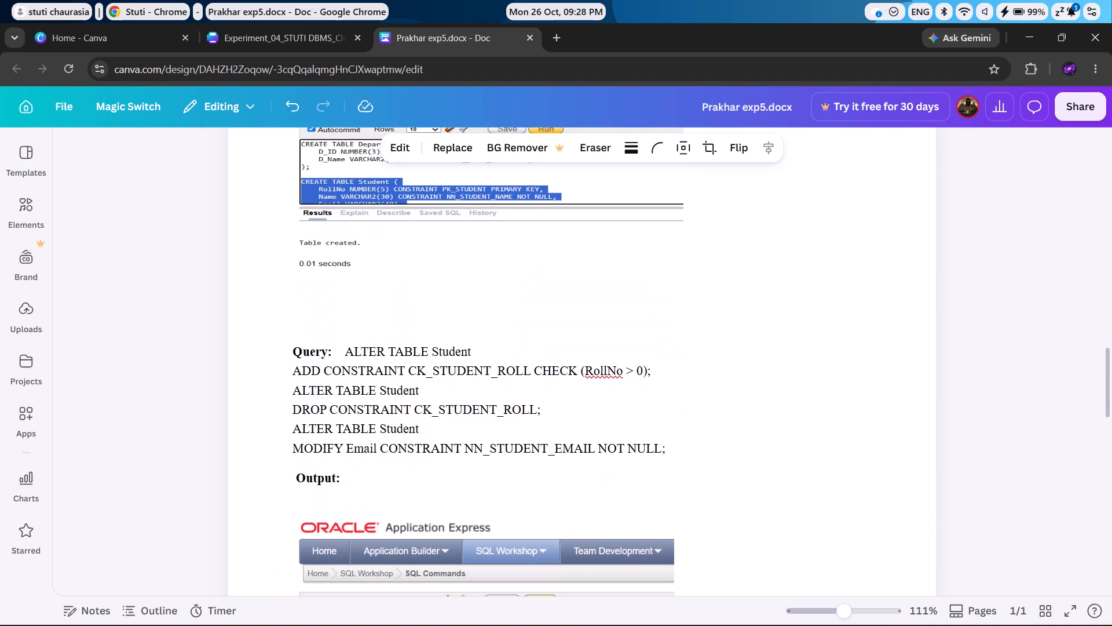
scroll(425, 358, "down", 3)
scroll(425, 358, "up", 1)
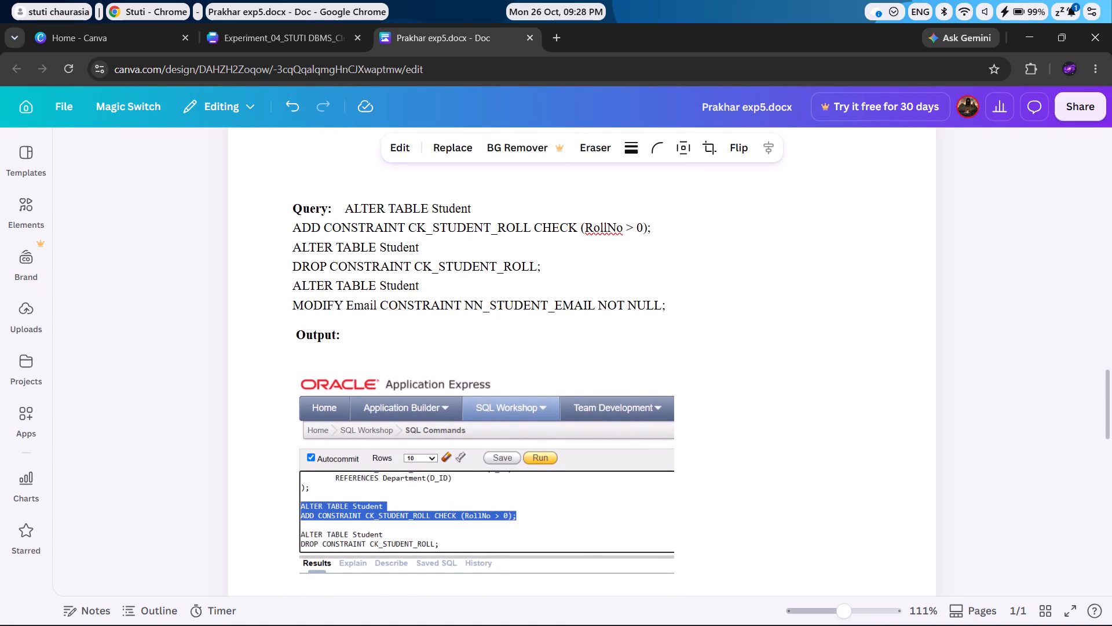
scroll(425, 358, "up", 1)
scroll(425, 358, "down", 1)
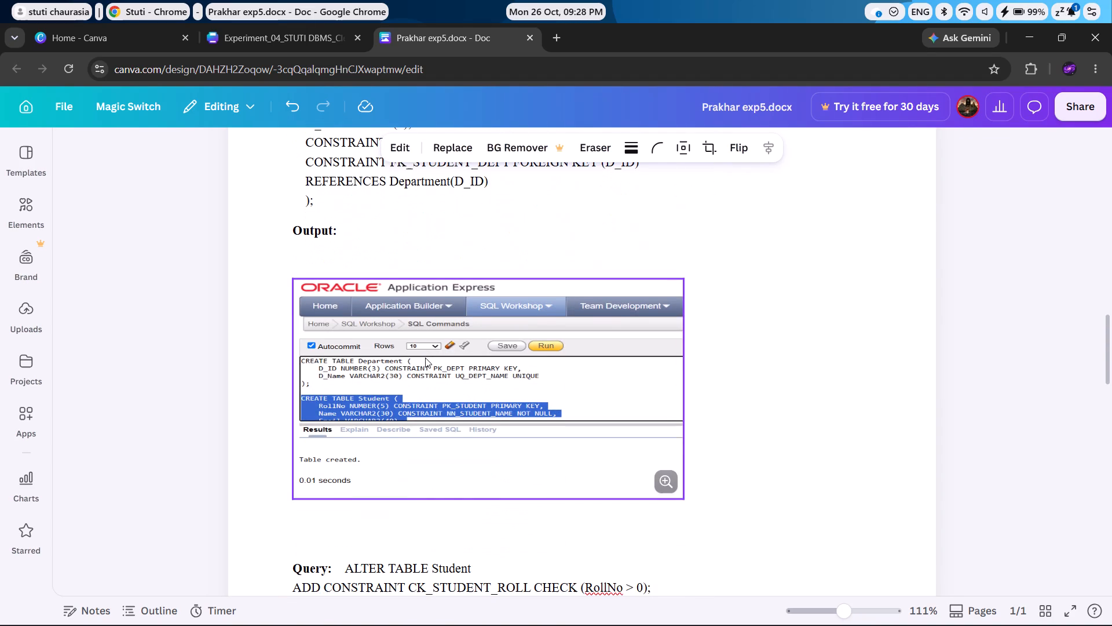
scroll(425, 358, "down", 2)
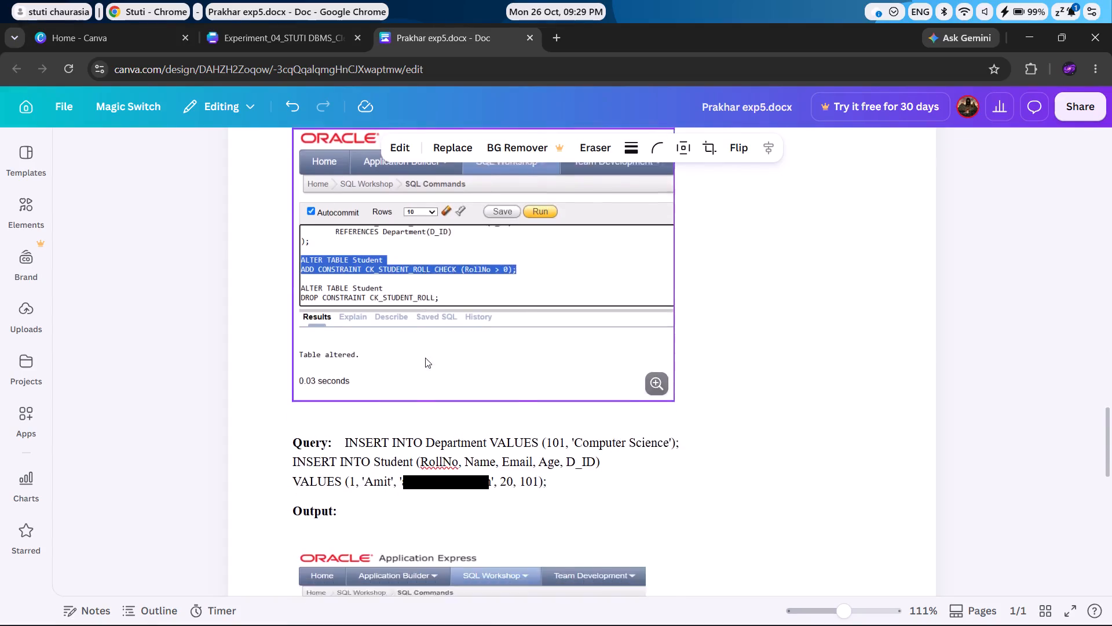
scroll(425, 358, "down", 1)
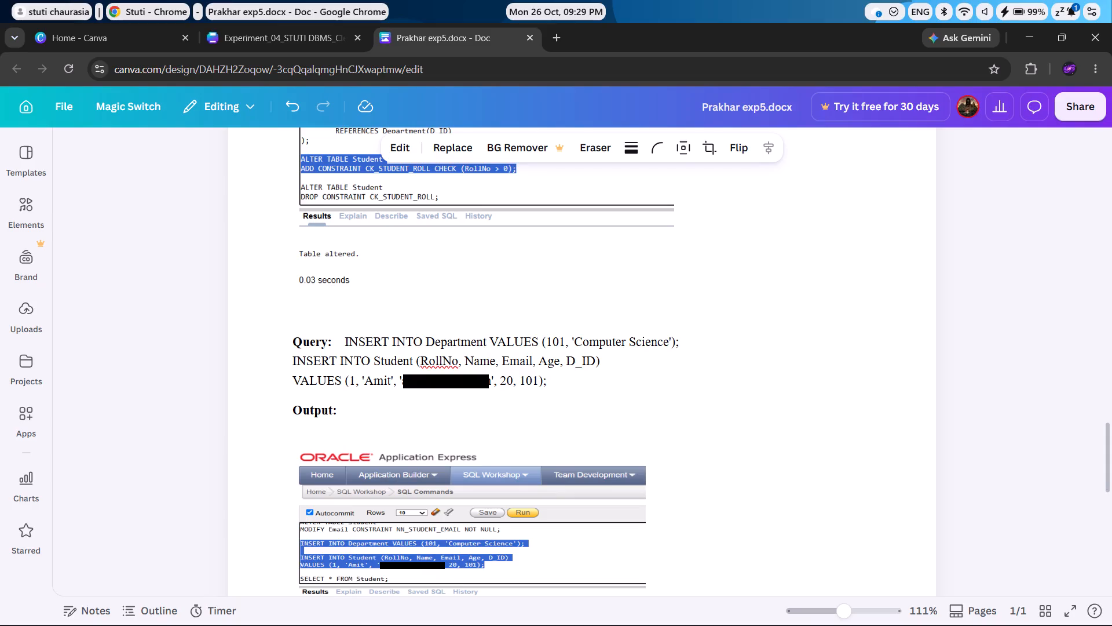
scroll(421, 403, "down", 4)
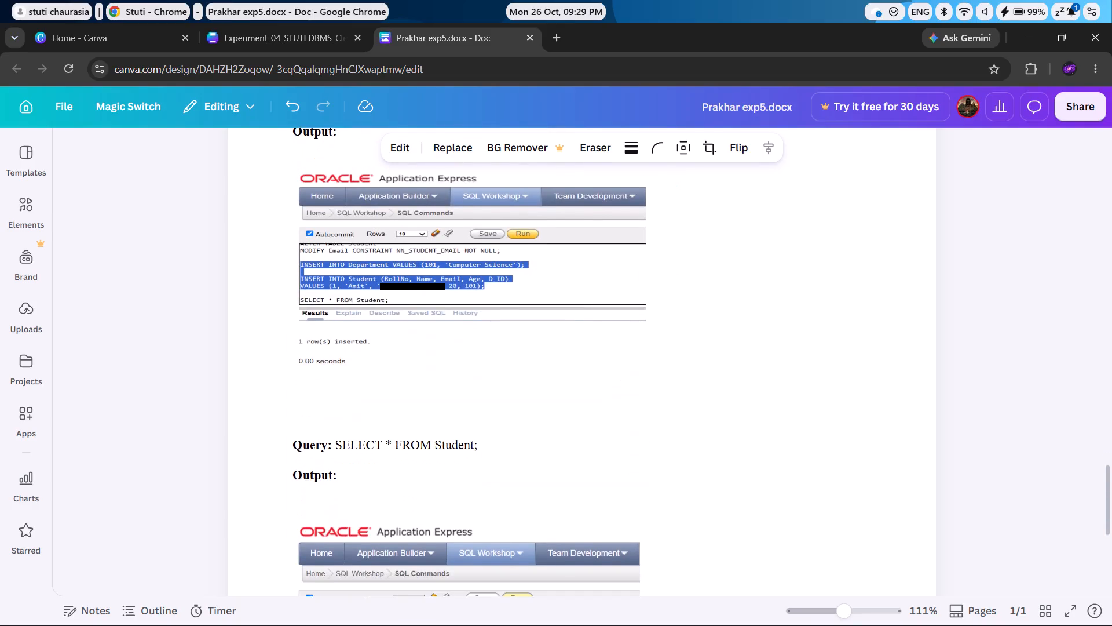
scroll(411, 372, "down", 4)
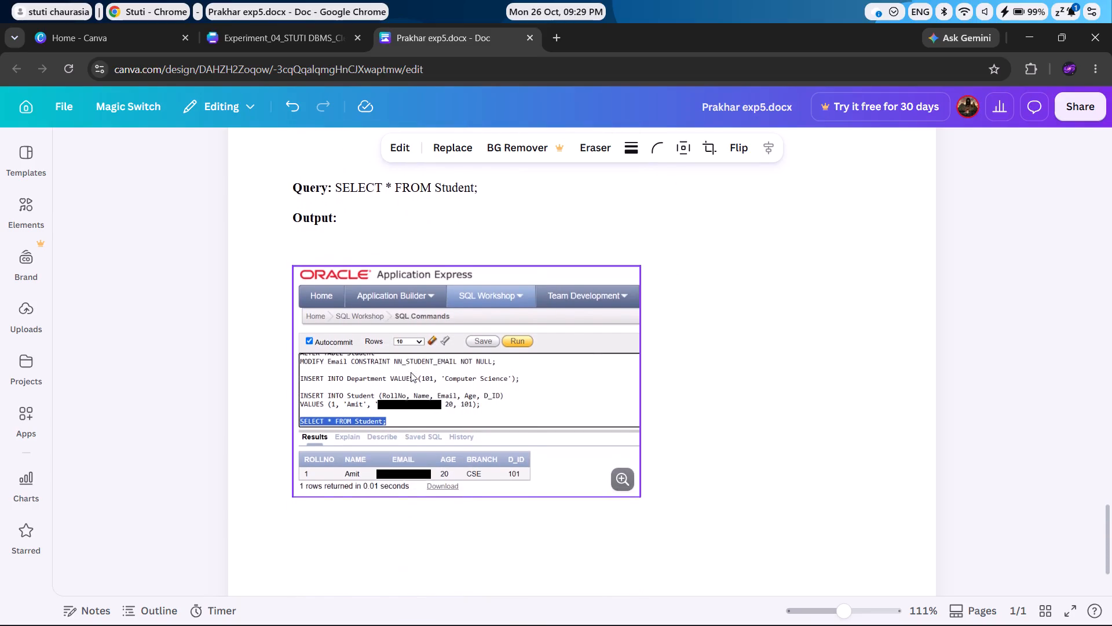
scroll(411, 372, "down", 1)
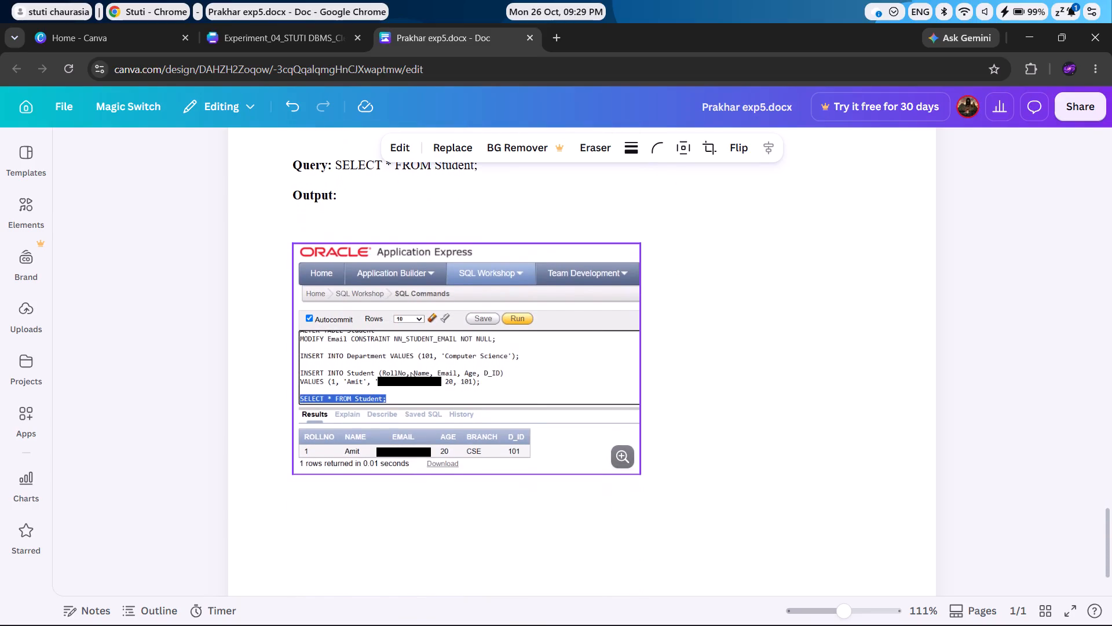
scroll(411, 372, "down", 6)
scroll(411, 372, "up", 5)
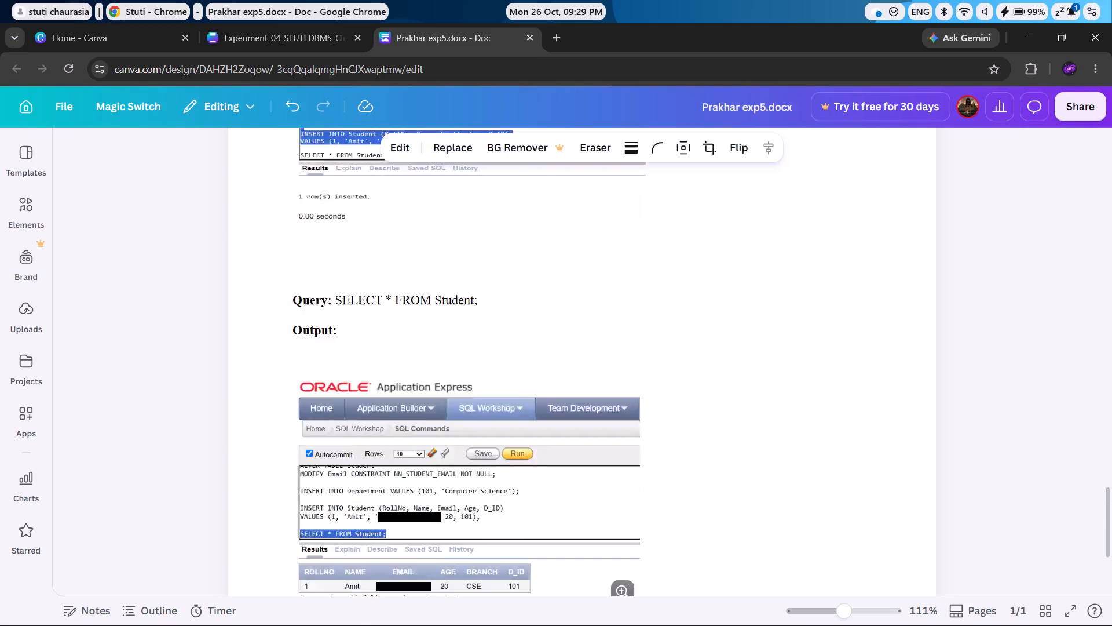
scroll(411, 372, "up", 17)
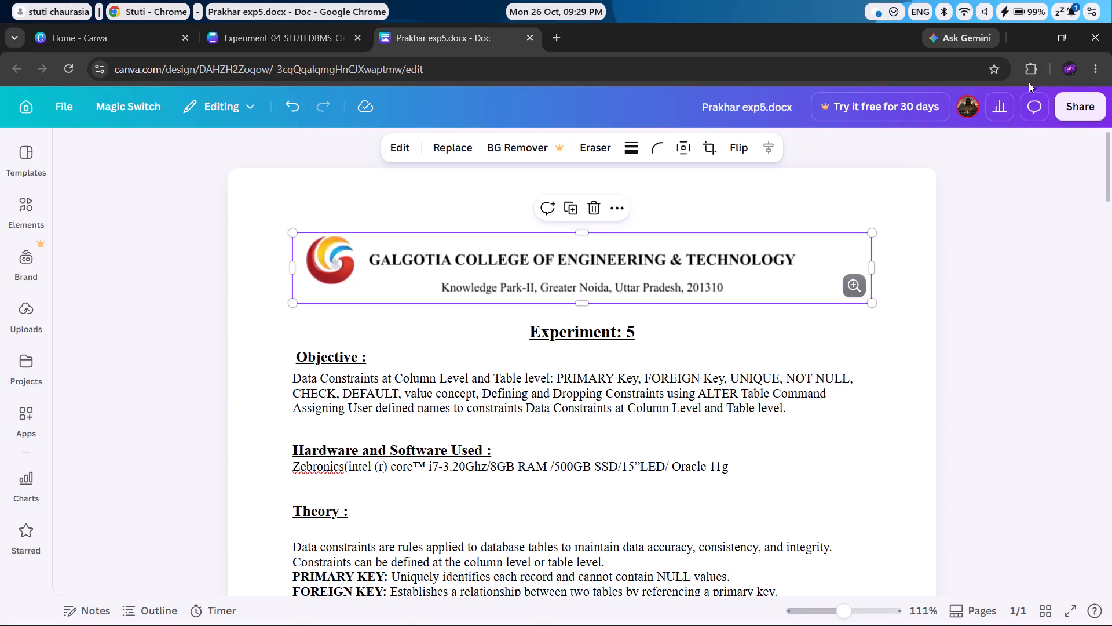
Download the Experiment 5 document as a PDF with the Digital preset.
left_click(1077, 104)
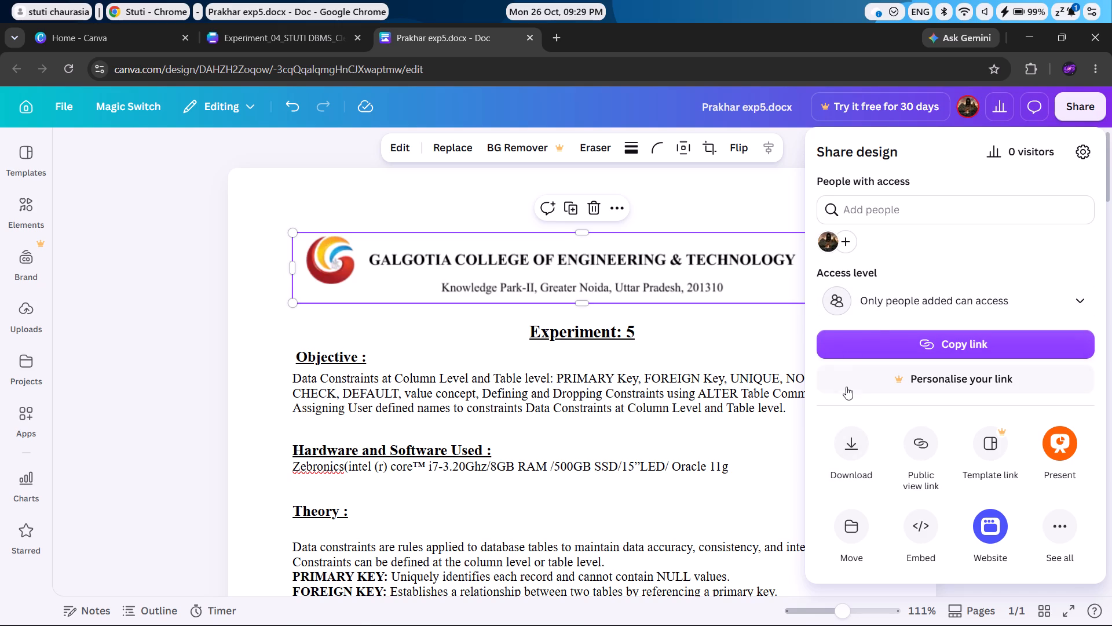
left_click(850, 442)
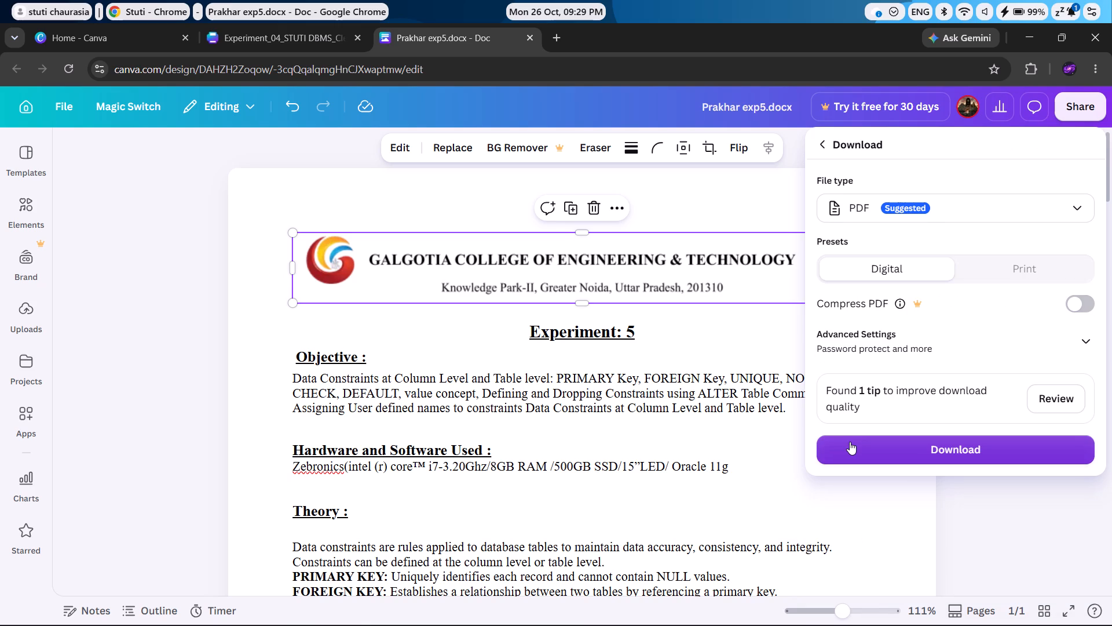
left_click(850, 442)
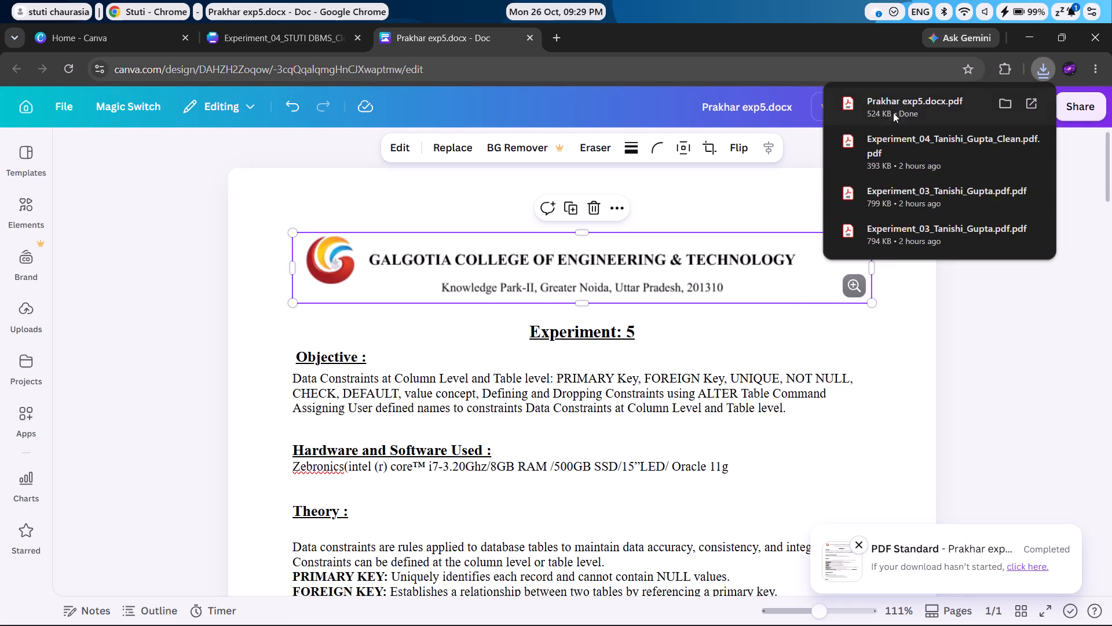
Upload Prakhar exp5.docx.pdf from Downloads into the Experiment_04_STUTI DBMS_Clean.pdf design.
left_click(279, 36)
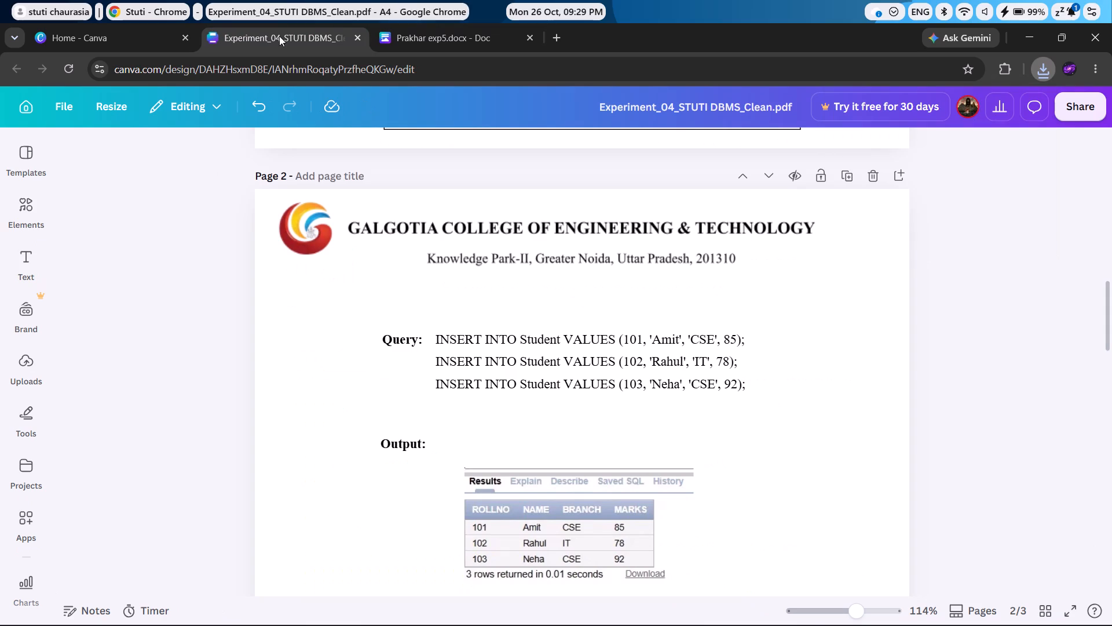
left_click(20, 218)
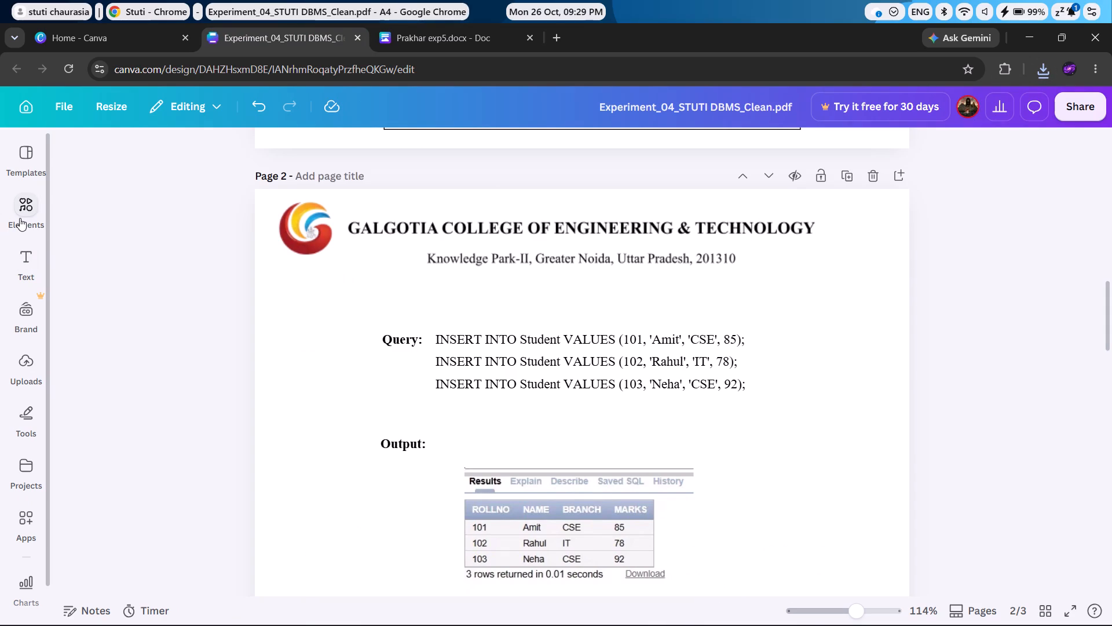
left_click(25, 167)
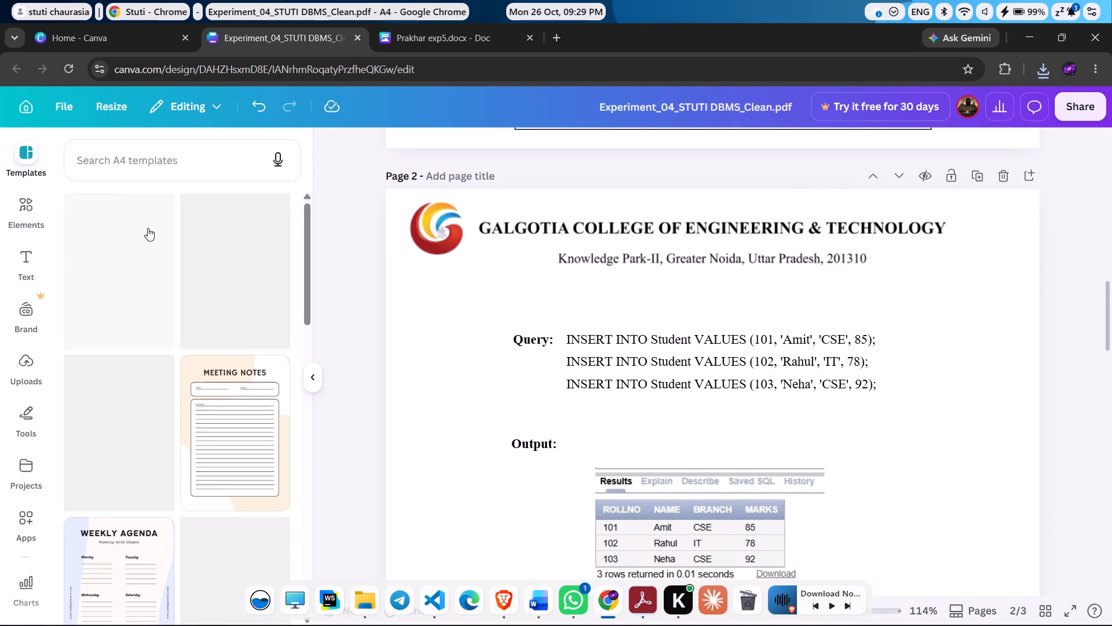
left_click(70, 108)
left_click(99, 241)
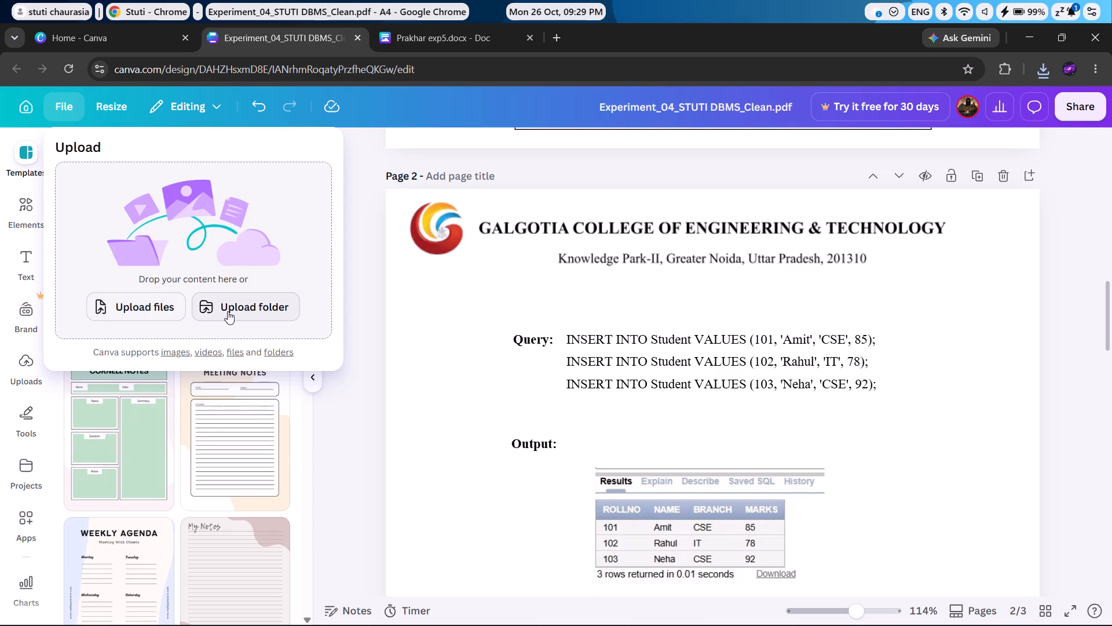
left_click(126, 307)
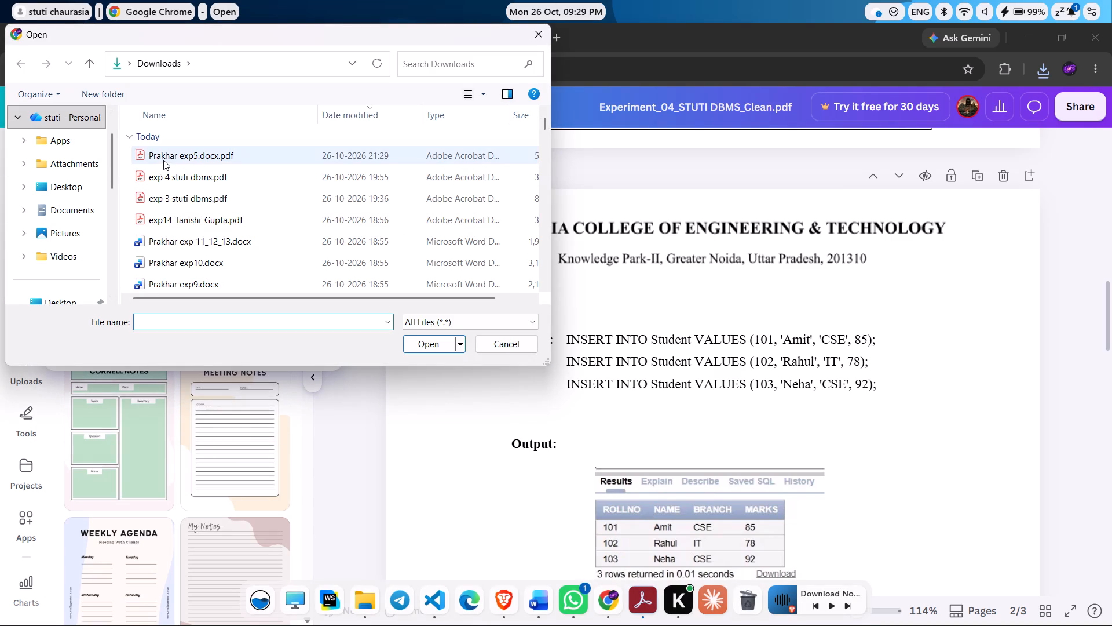
scroll(42, 223, "down", 1)
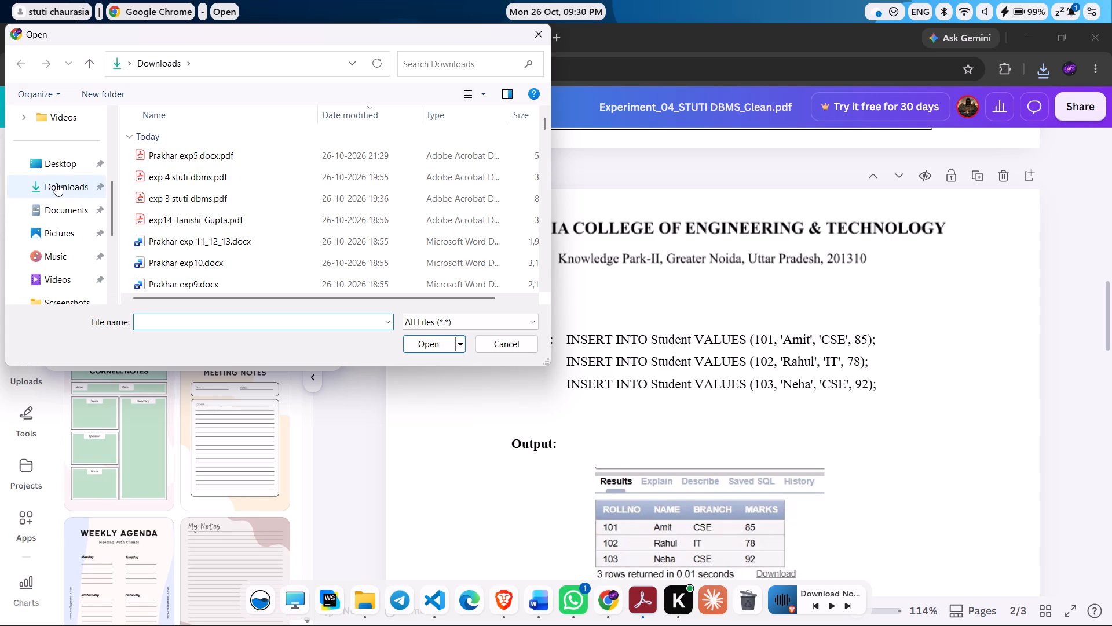
left_click(56, 183)
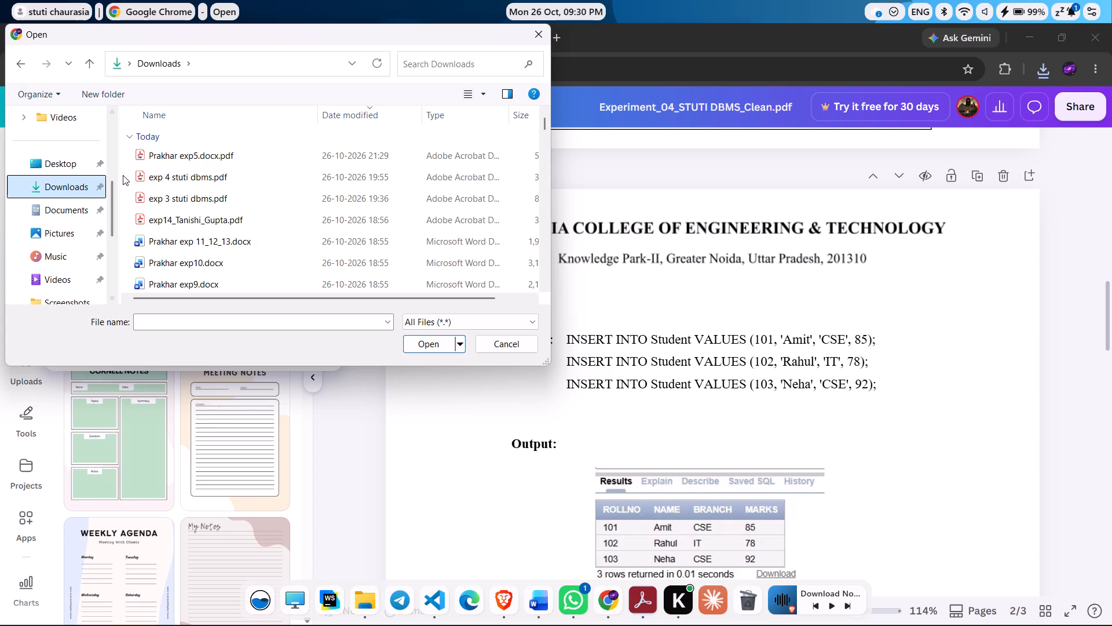
left_click(87, 189)
left_click(173, 154)
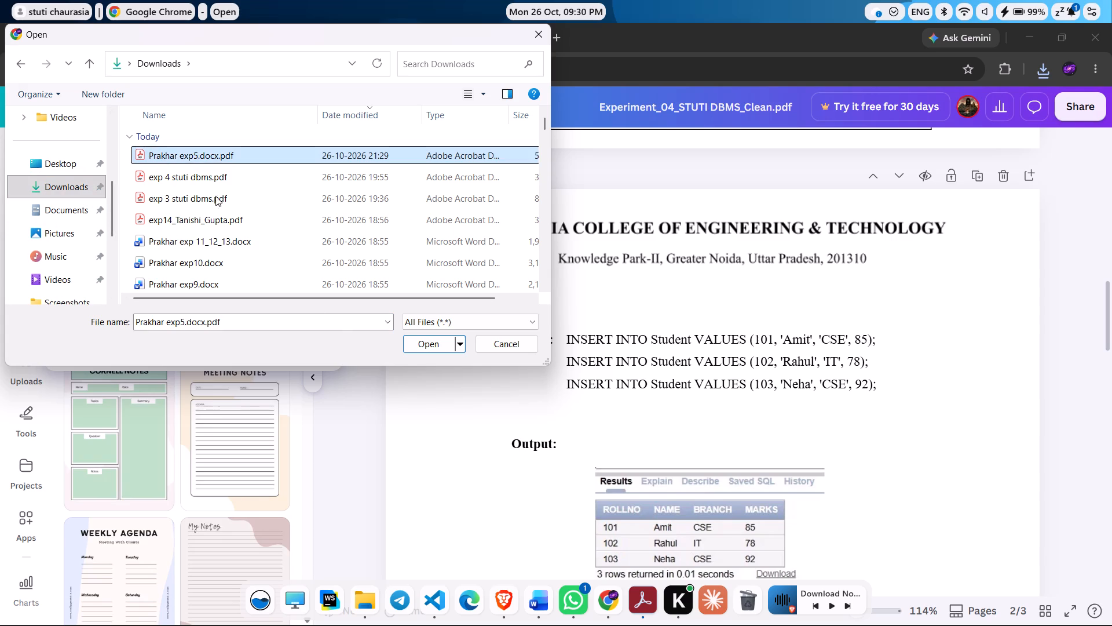
left_click(426, 347)
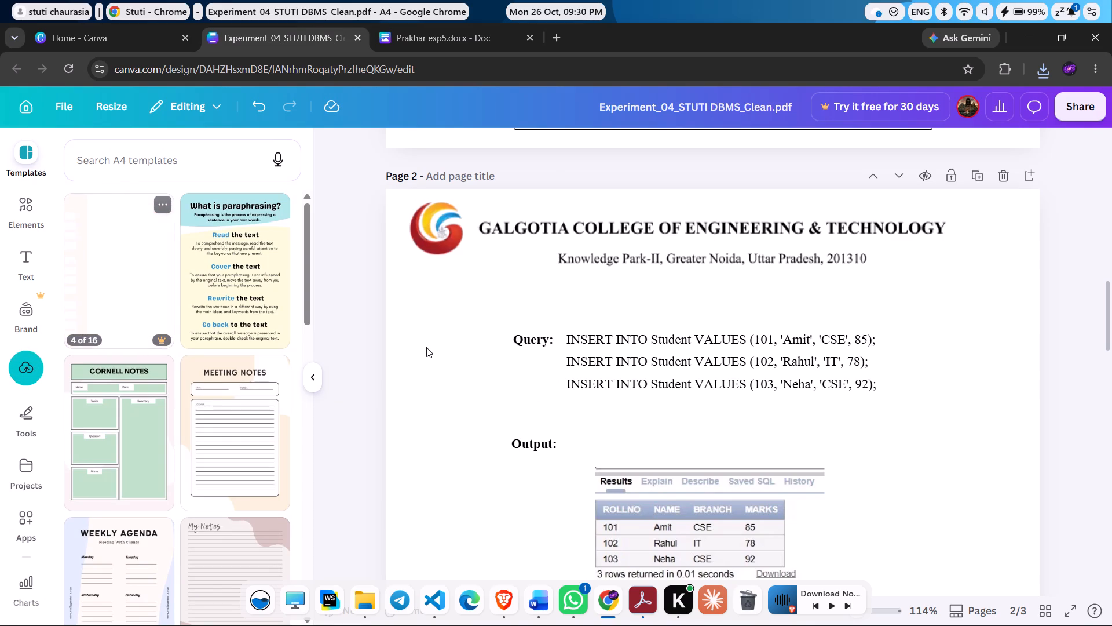
Replace page 2 of the Experiment 4 design with the uploaded Prakhar exp5.docx.pdf page.
left_click(21, 369)
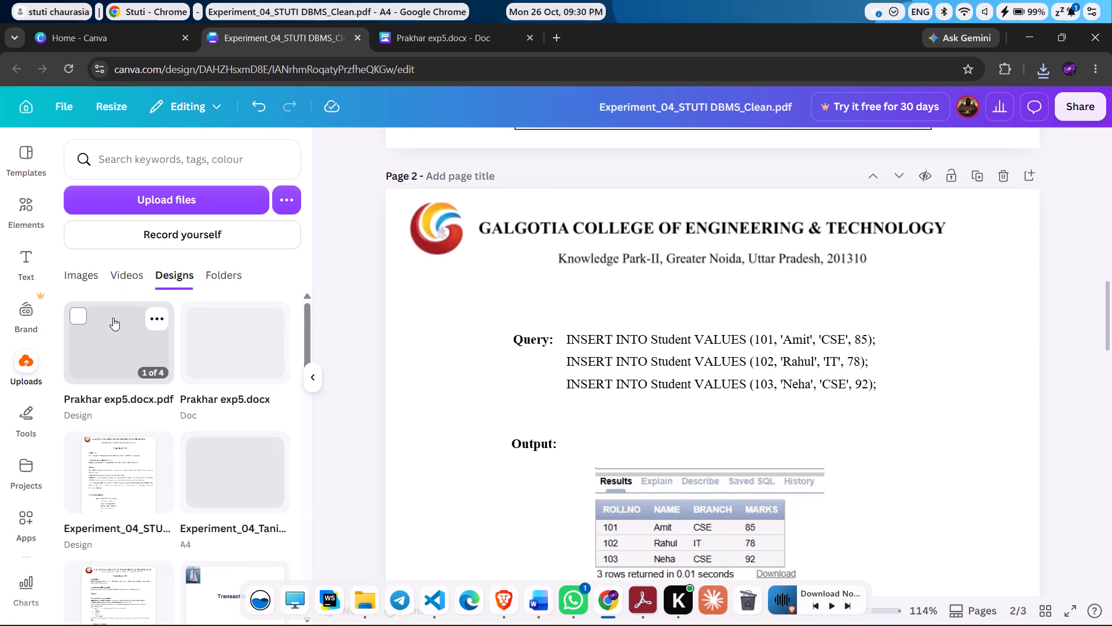
left_click_drag(110, 348, 436, 378)
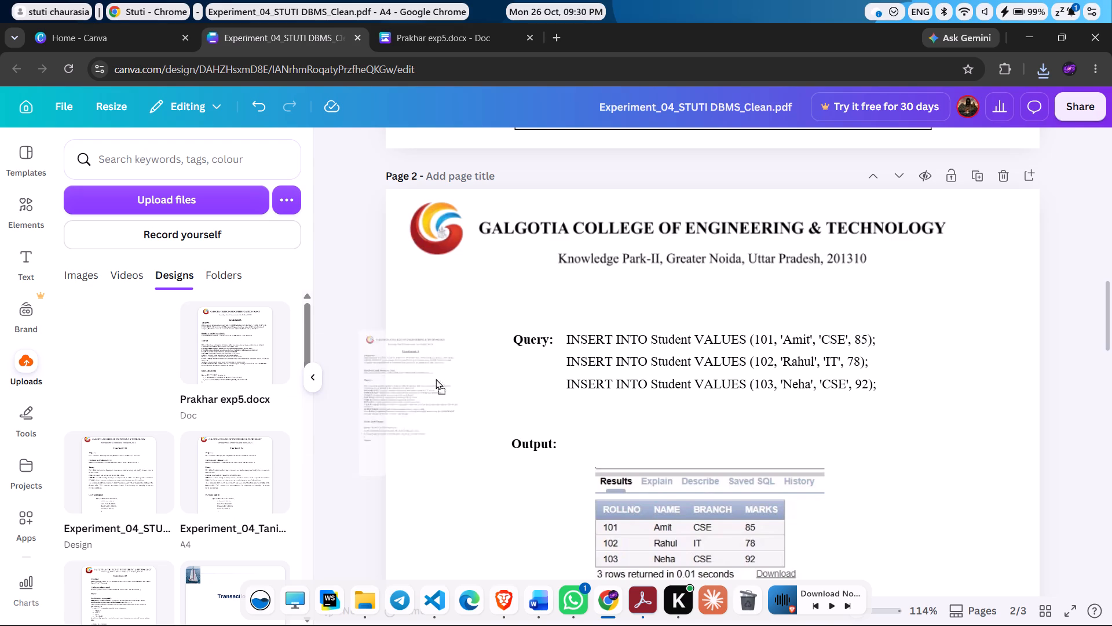
left_click_drag(436, 378, 528, 384)
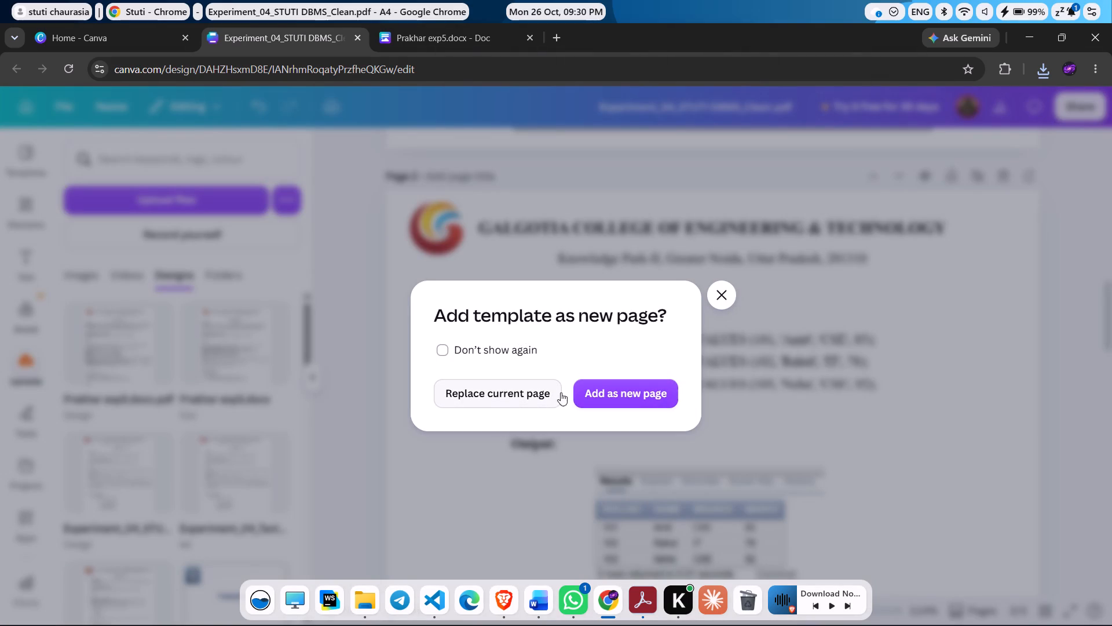
left_click(526, 392)
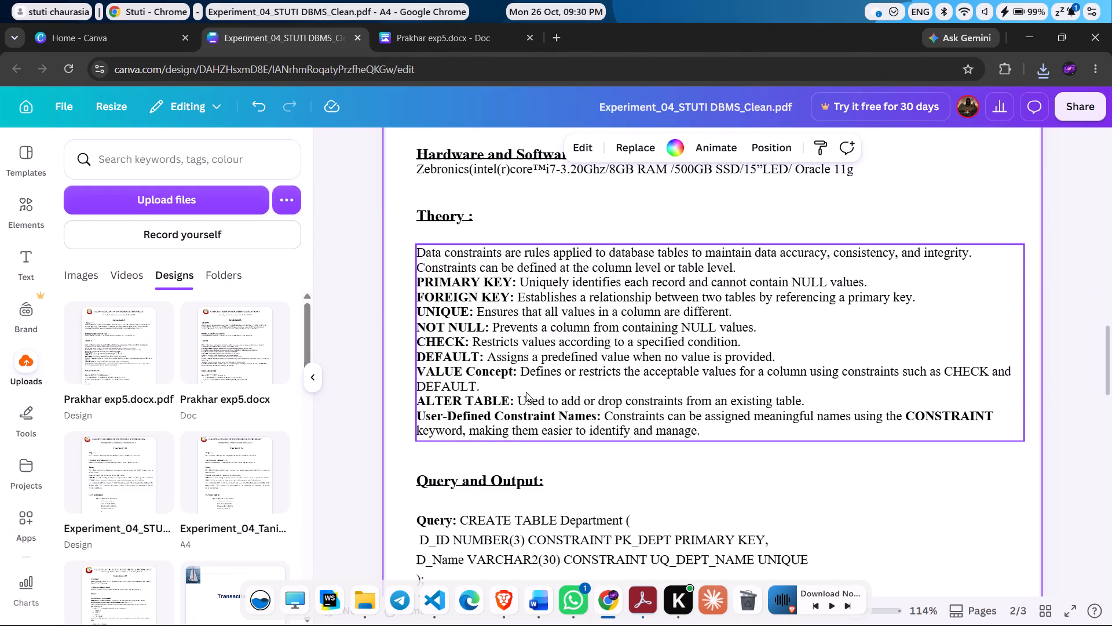
Delete page 1, containing Experiment: 04, from the Experiment 4 design.
scroll(526, 392, "up", 10)
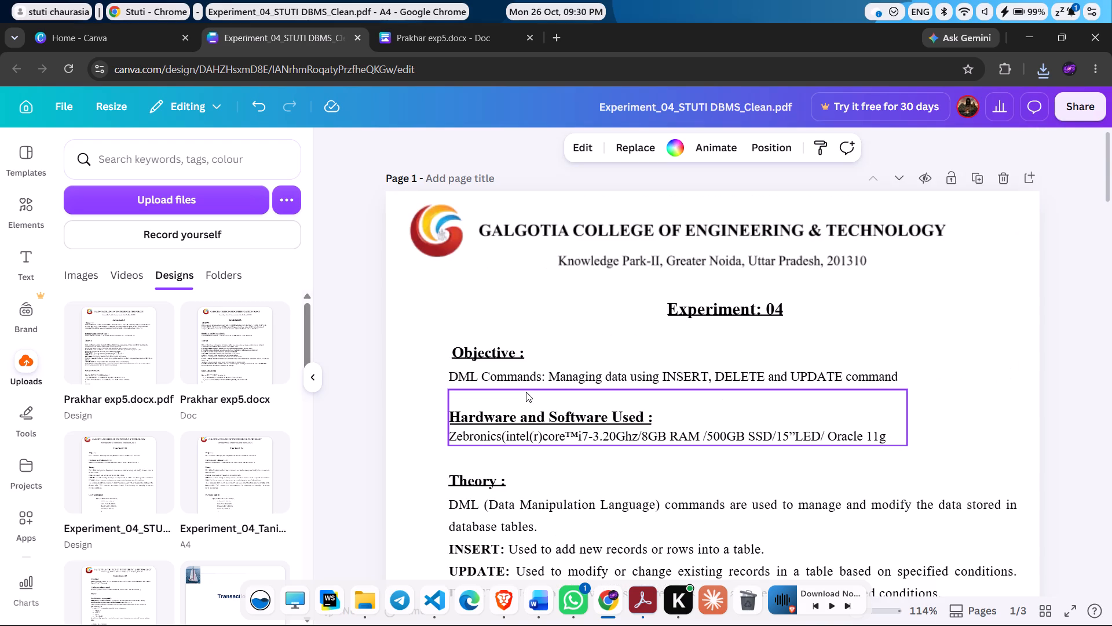
scroll(526, 392, "up", 1)
scroll(614, 411, "down", 5)
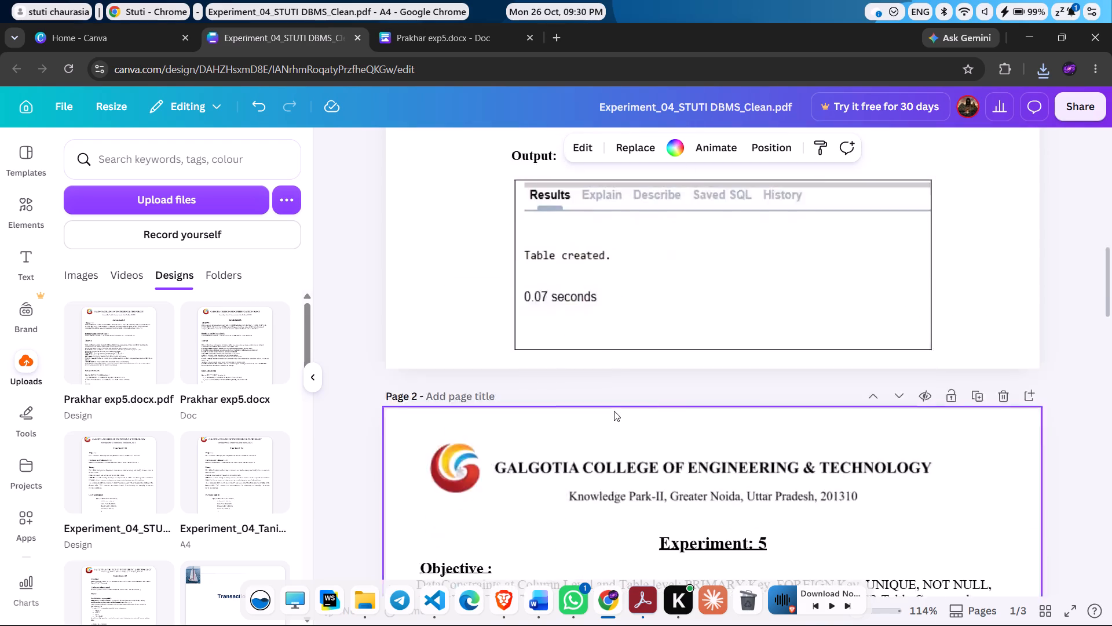
scroll(614, 411, "up", 1)
scroll(605, 329, "up", 2)
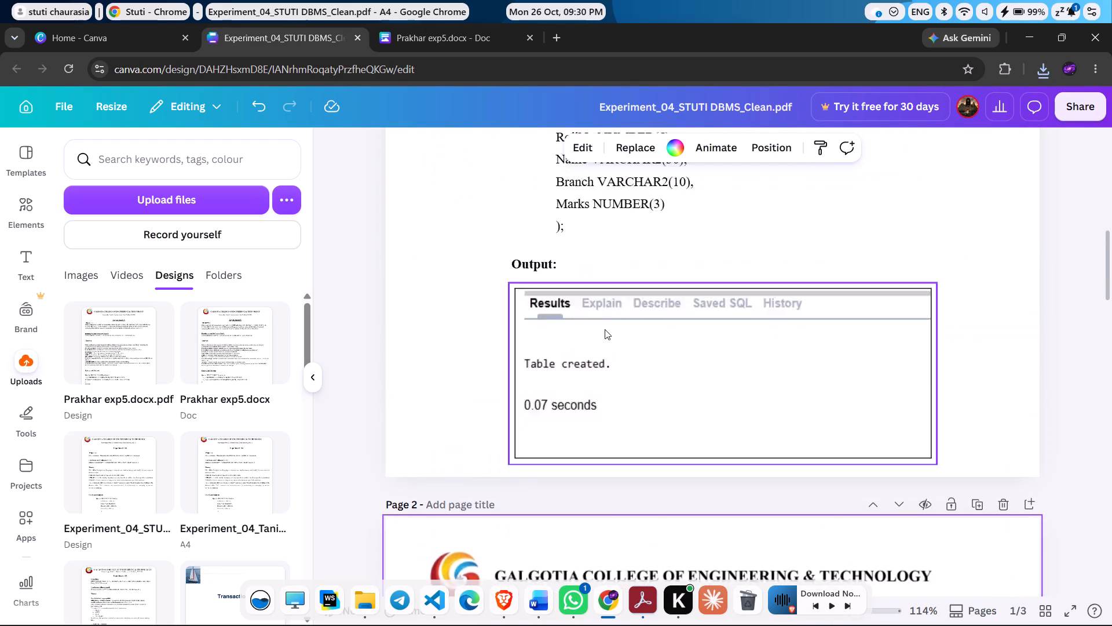
scroll(605, 329, "up", 5)
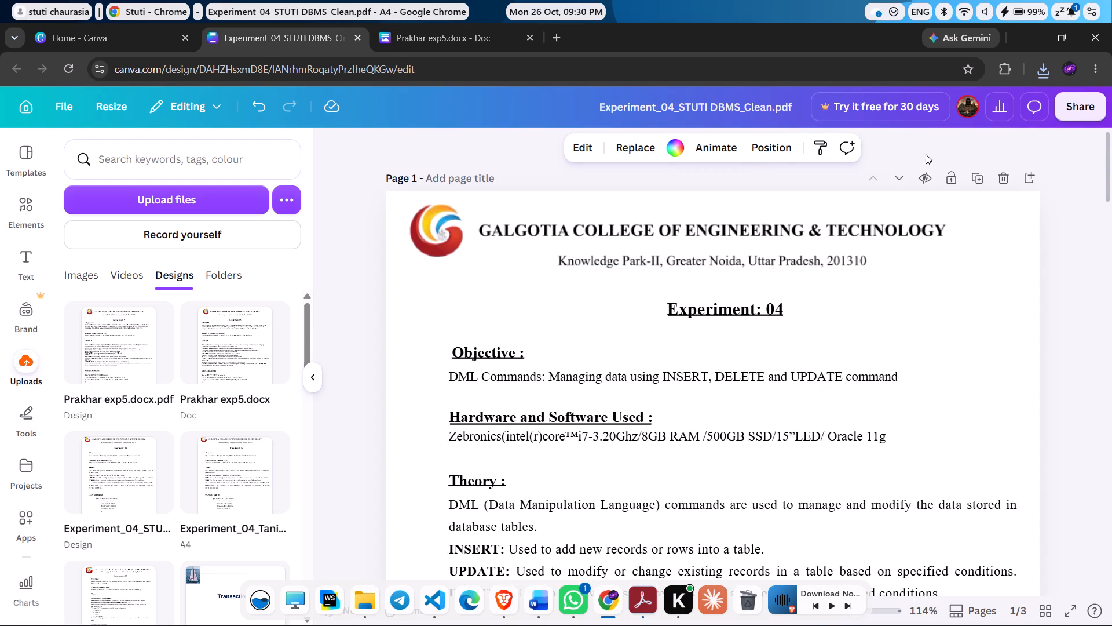
left_click(1008, 183)
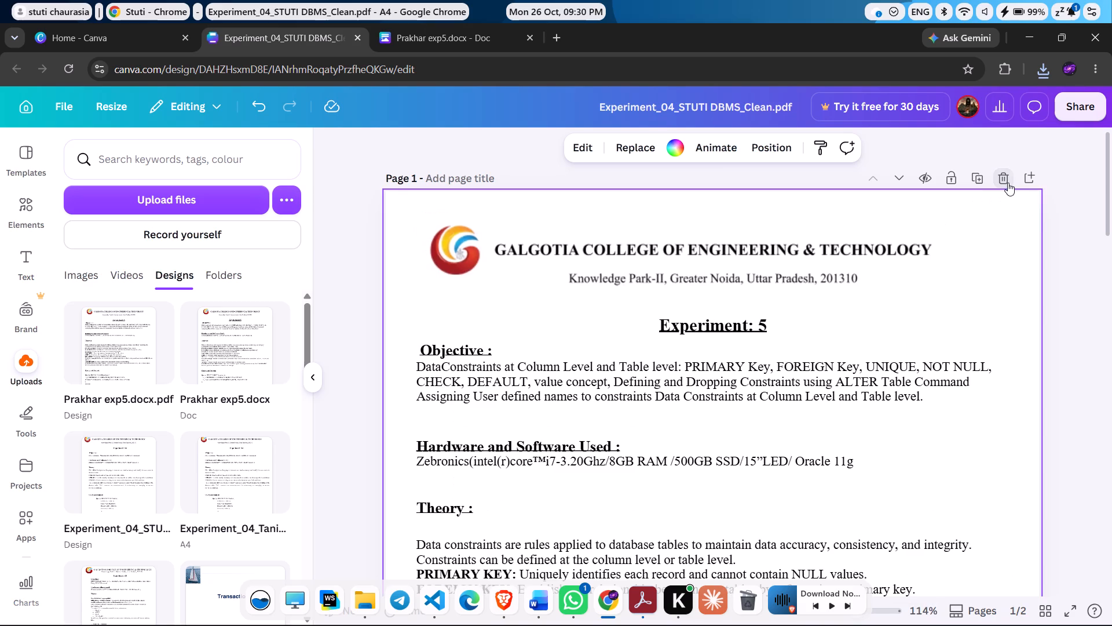
Compare the imported page's Hardware, Theory and Query sections with the original Prakhar exp5.docx document.
scroll(771, 275, "down", 5)
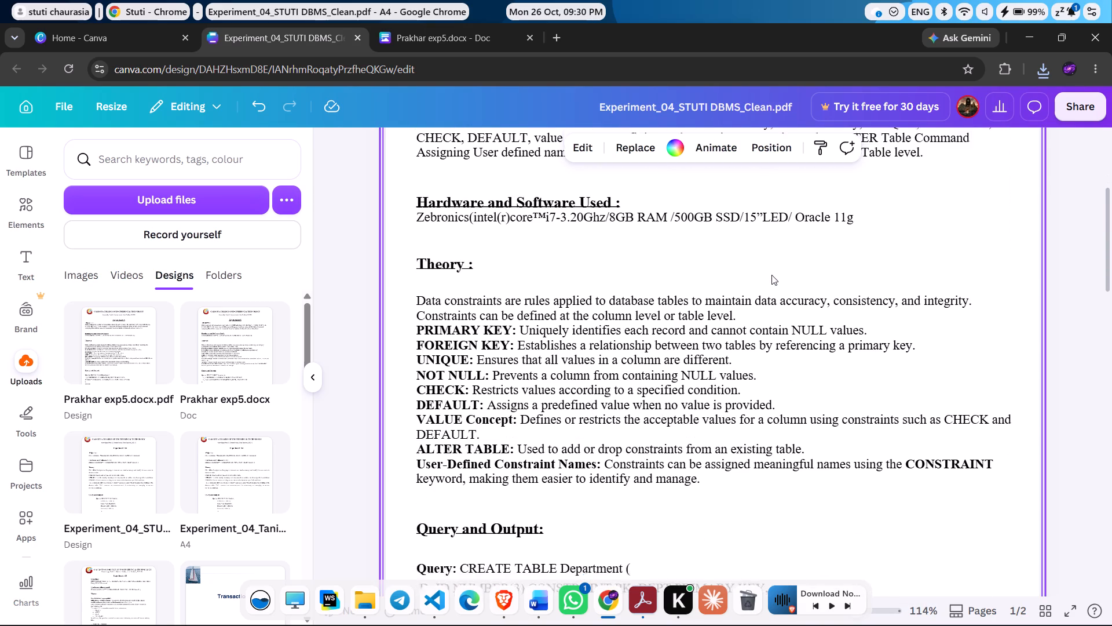
scroll(771, 275, "down", 1)
left_click(332, 12)
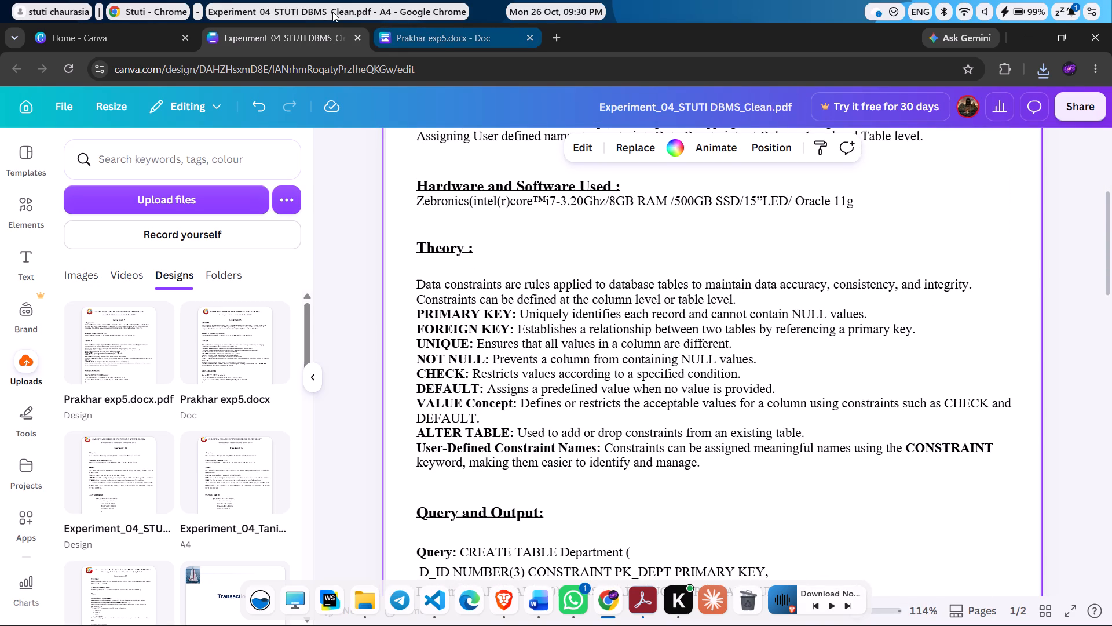
left_click(448, 52)
scroll(395, 369, "down", 3)
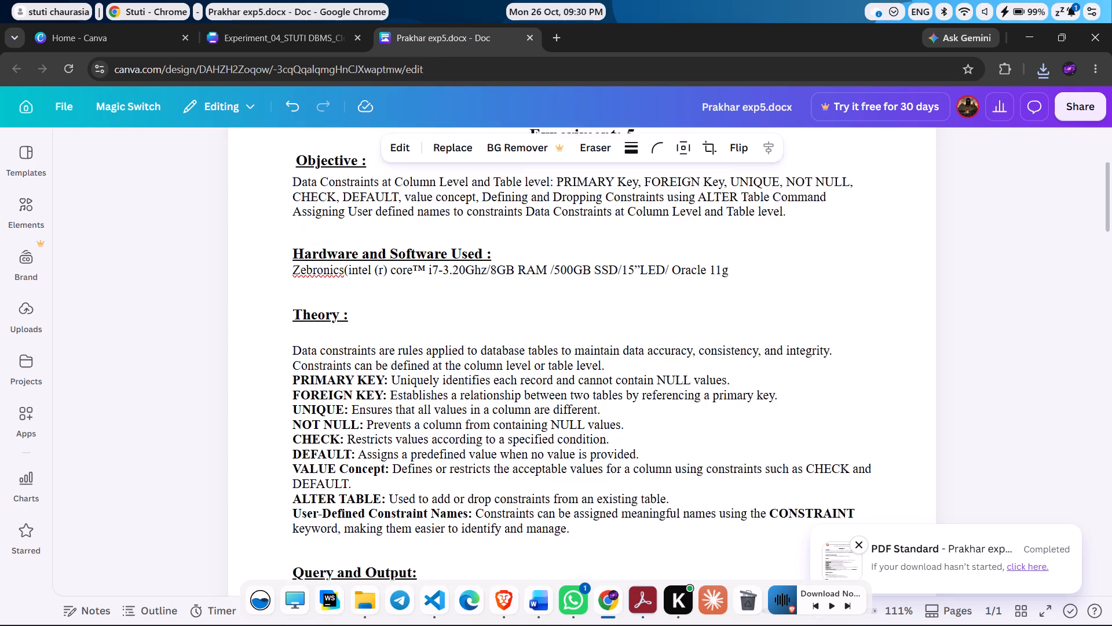
scroll(395, 369, "down", 1)
Examine both pages of the Experiment_04_STUTI DBMS_Clean.pdf design at a reduced zoom, with the uploads closed.
left_click(247, 31)
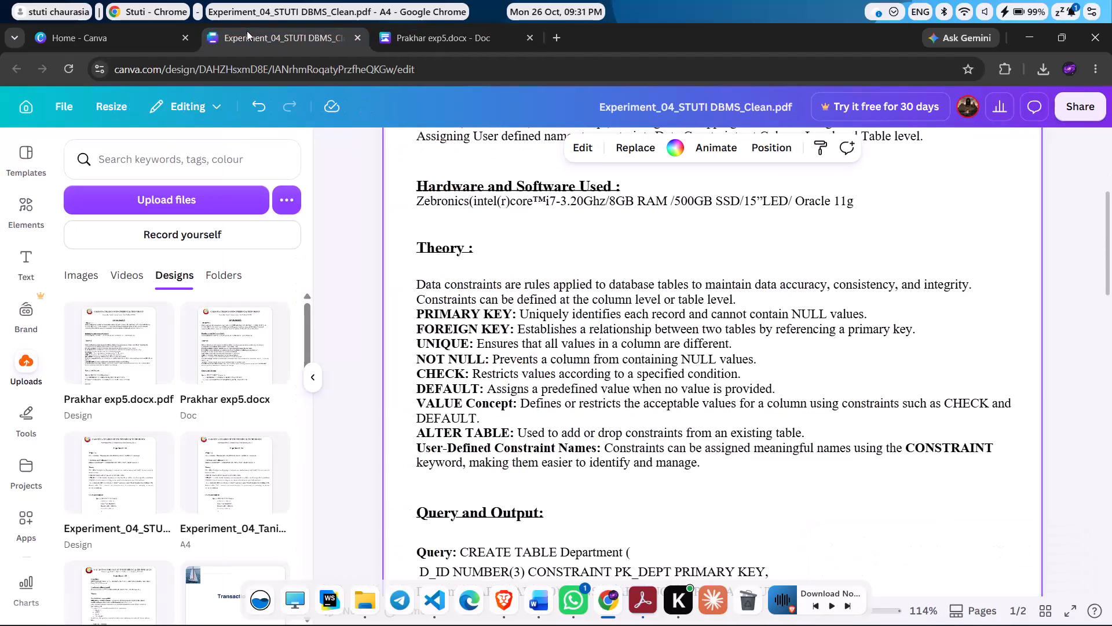
left_click(308, 377)
scroll(416, 374, "left", 1)
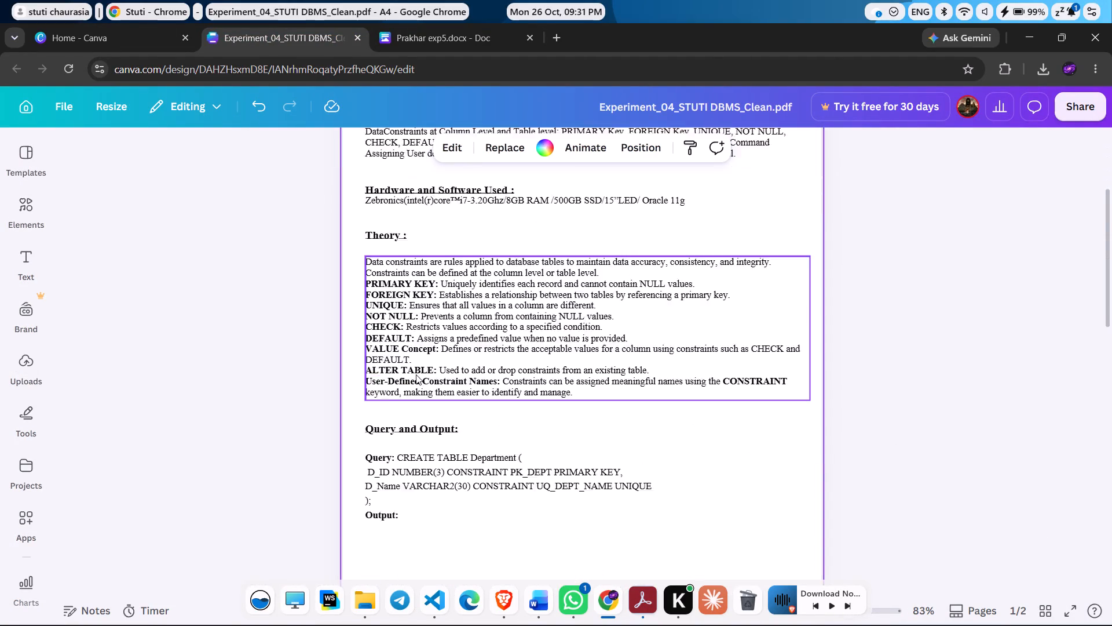
scroll(416, 374, "left", 1)
scroll(416, 374, "down", 7)
scroll(416, 374, "up", 8)
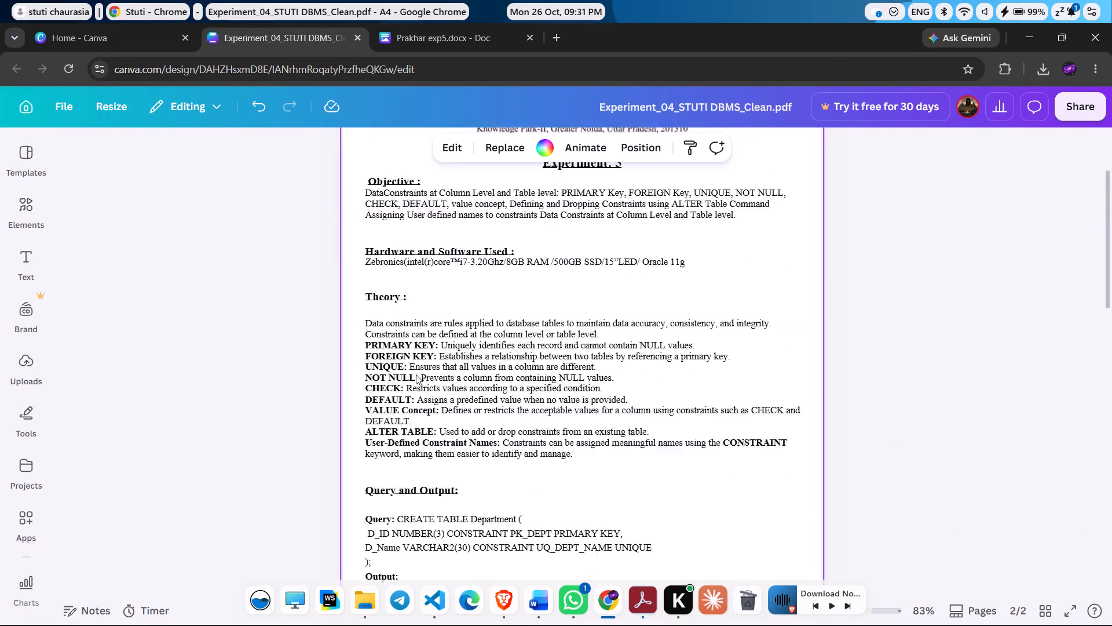
scroll(416, 374, "up", 5)
scroll(416, 374, "down", 8)
scroll(416, 374, "up", 6)
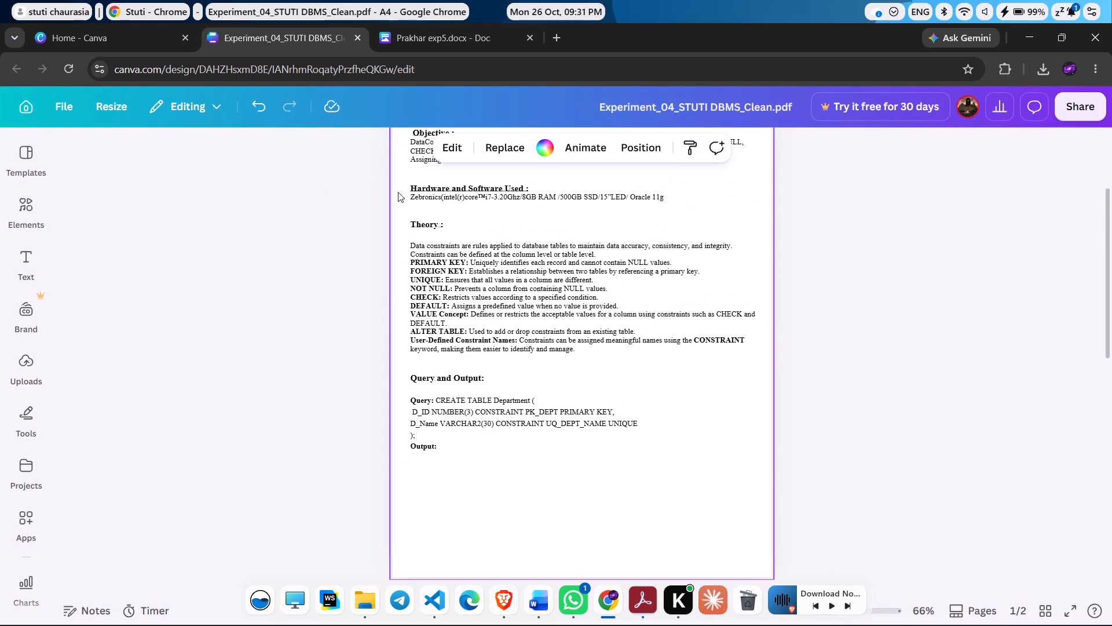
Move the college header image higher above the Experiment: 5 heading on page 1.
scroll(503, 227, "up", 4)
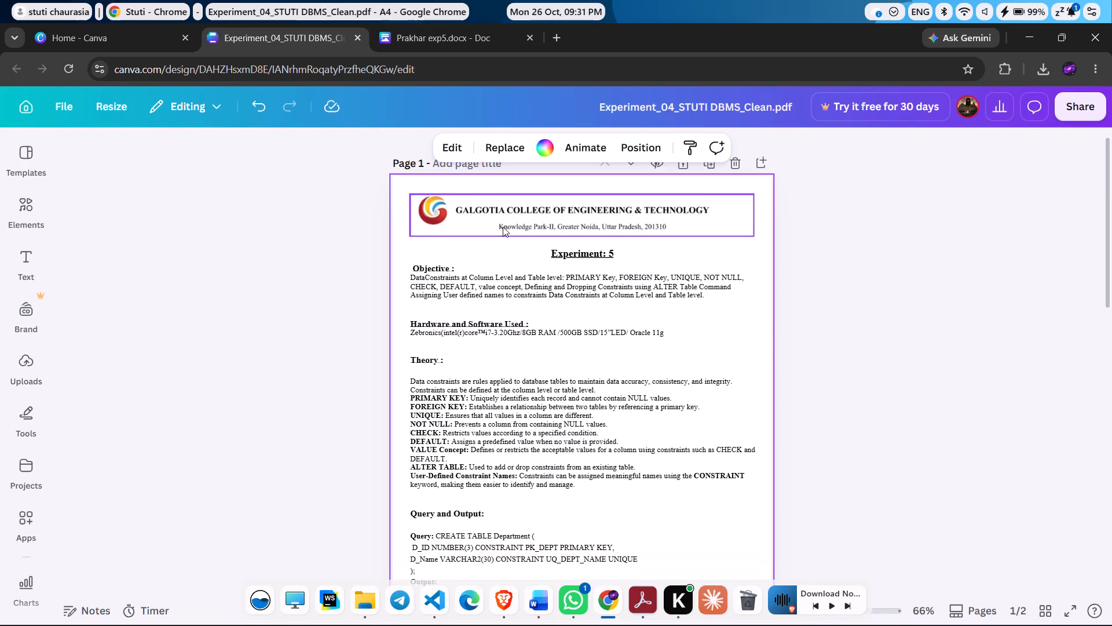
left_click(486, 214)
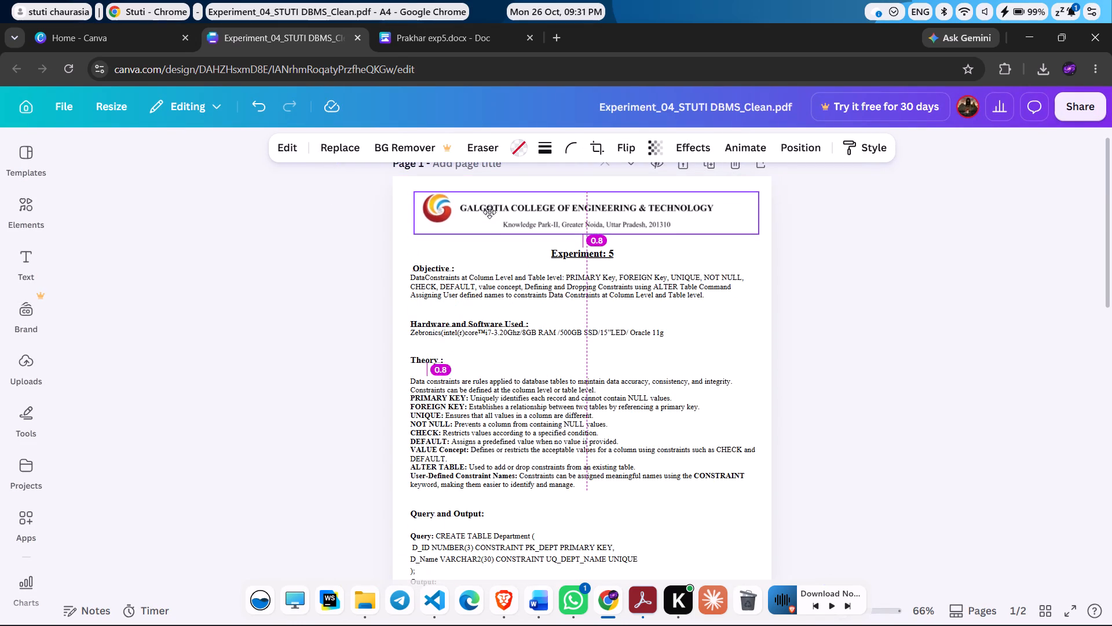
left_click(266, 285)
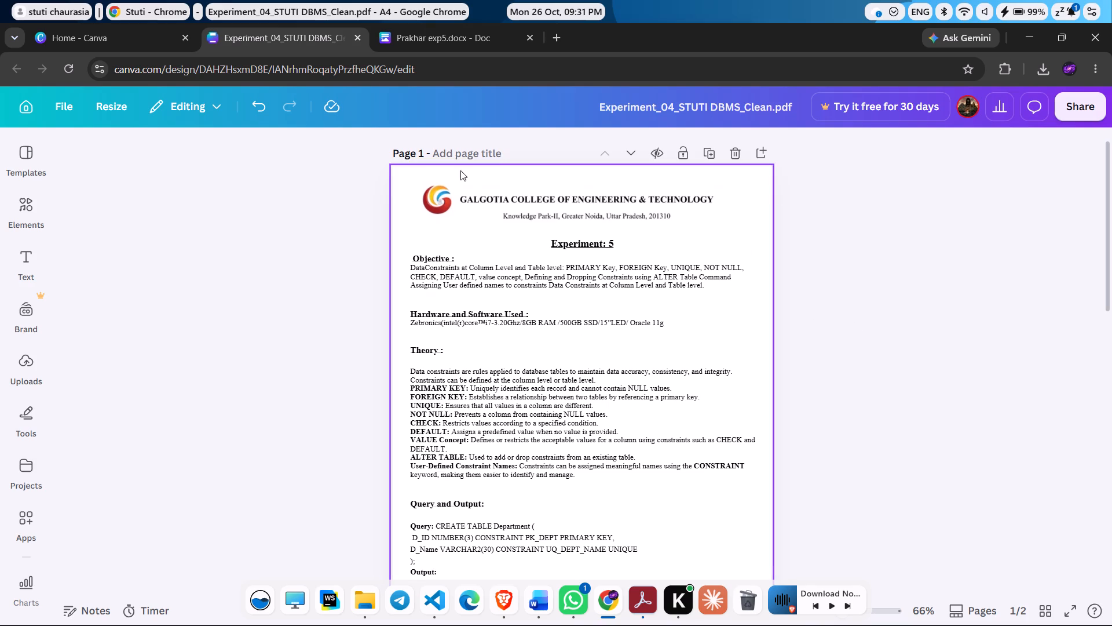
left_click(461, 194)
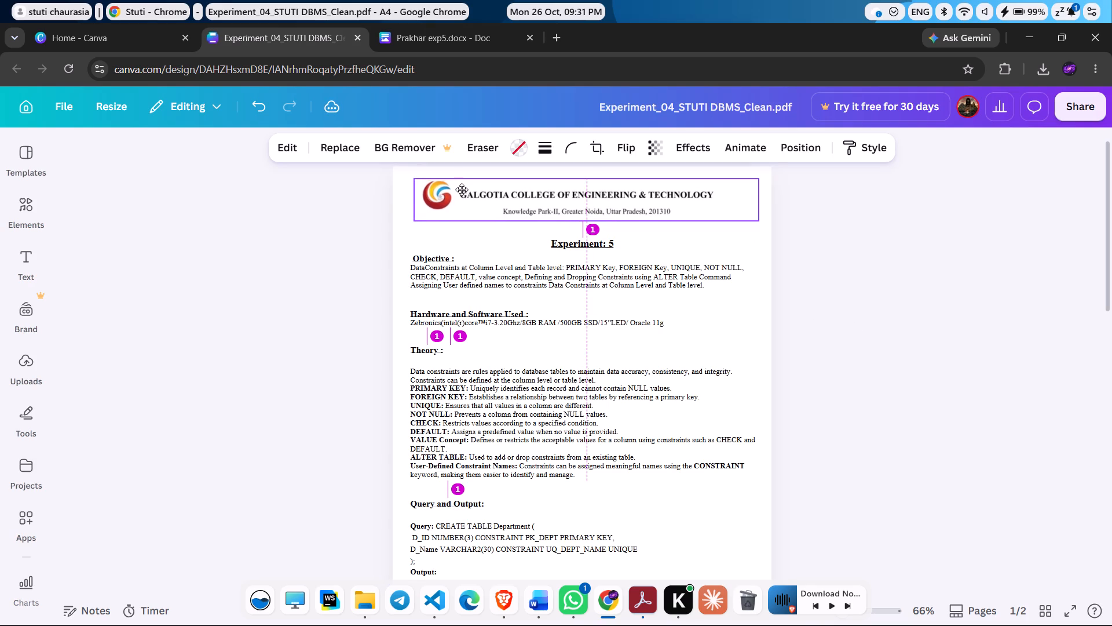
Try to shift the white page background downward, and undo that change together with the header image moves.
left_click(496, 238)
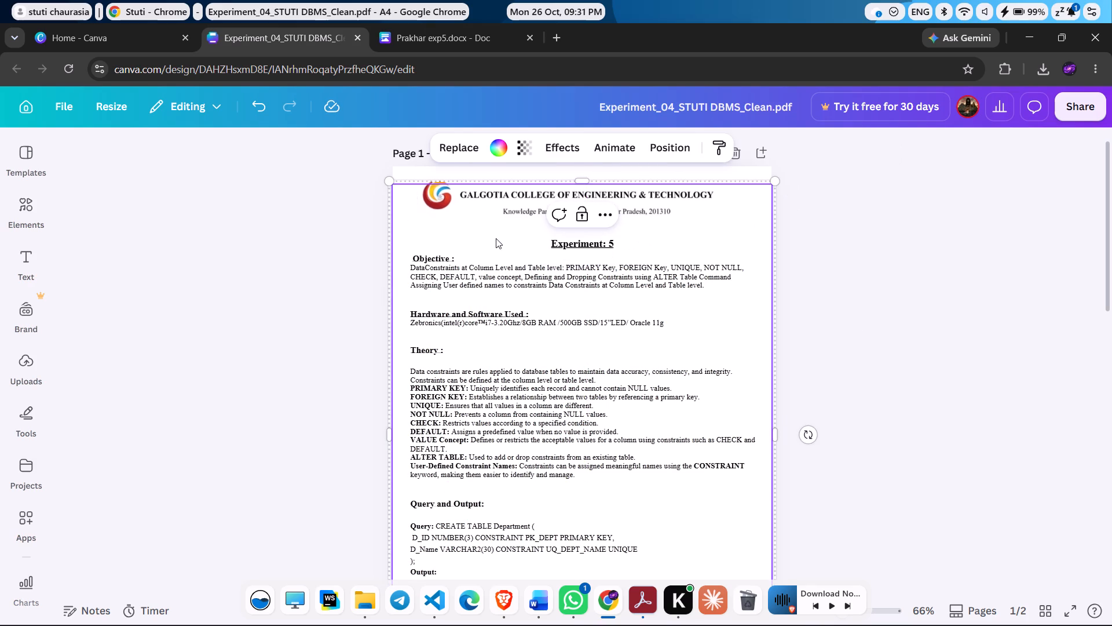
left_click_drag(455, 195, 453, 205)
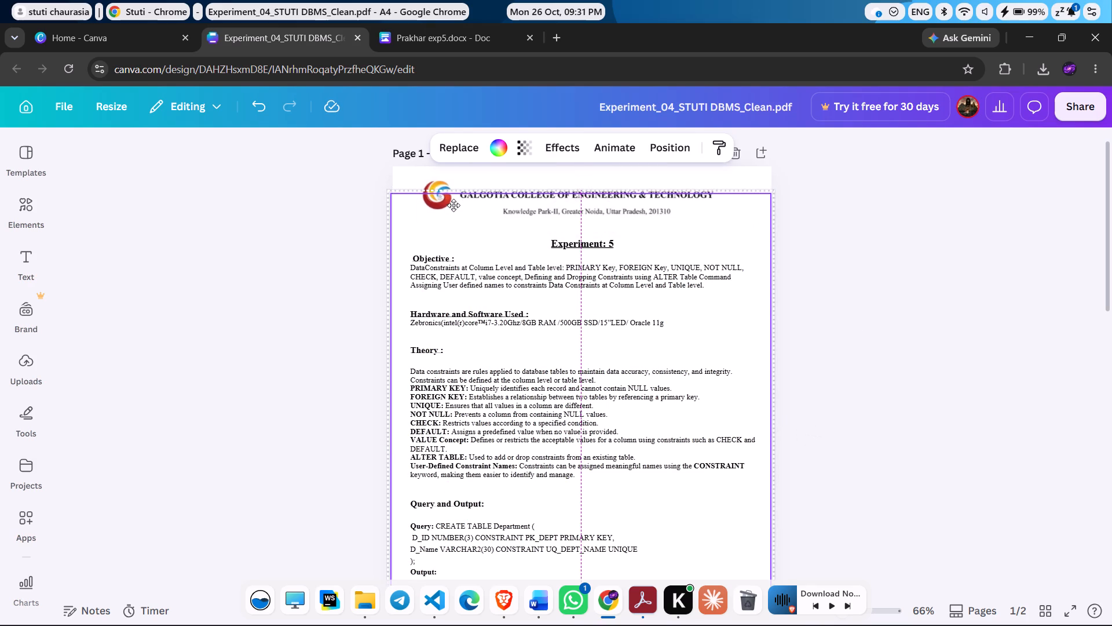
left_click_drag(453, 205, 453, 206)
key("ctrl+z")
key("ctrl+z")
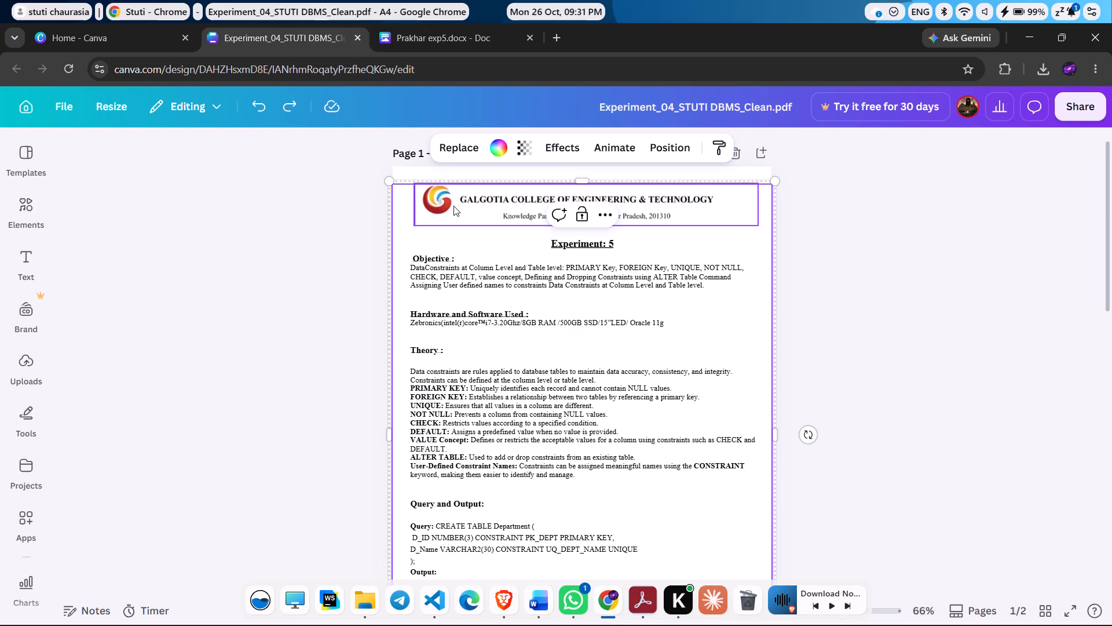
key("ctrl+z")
Nudge the college header image slightly upward on page 1, above the Experiment: 5 heading.
left_click(708, 297)
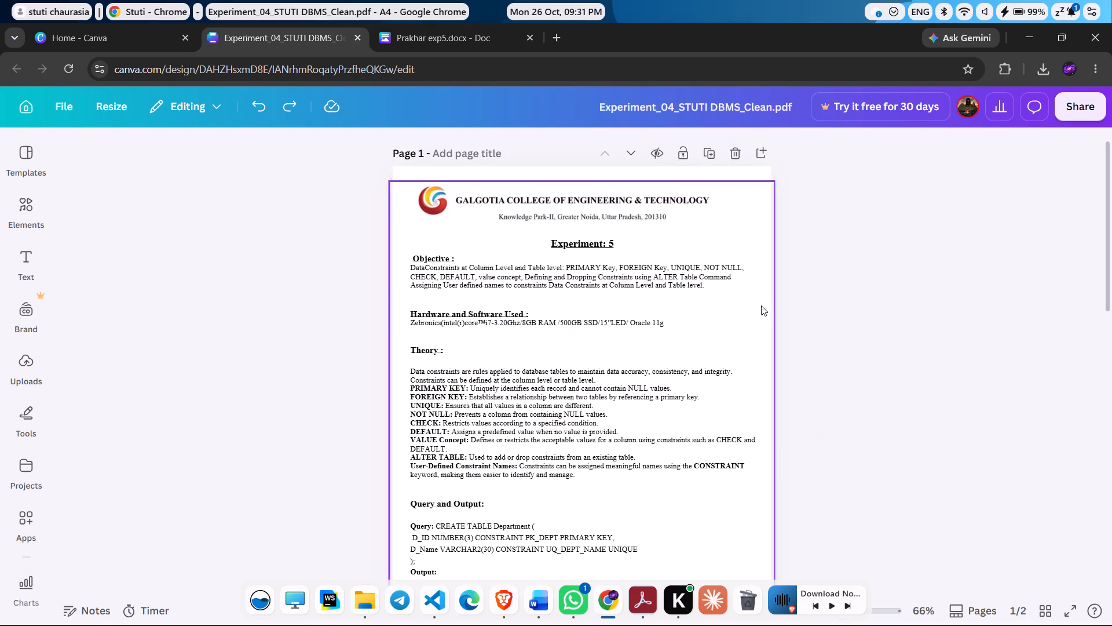
left_click(848, 335)
left_click(613, 217)
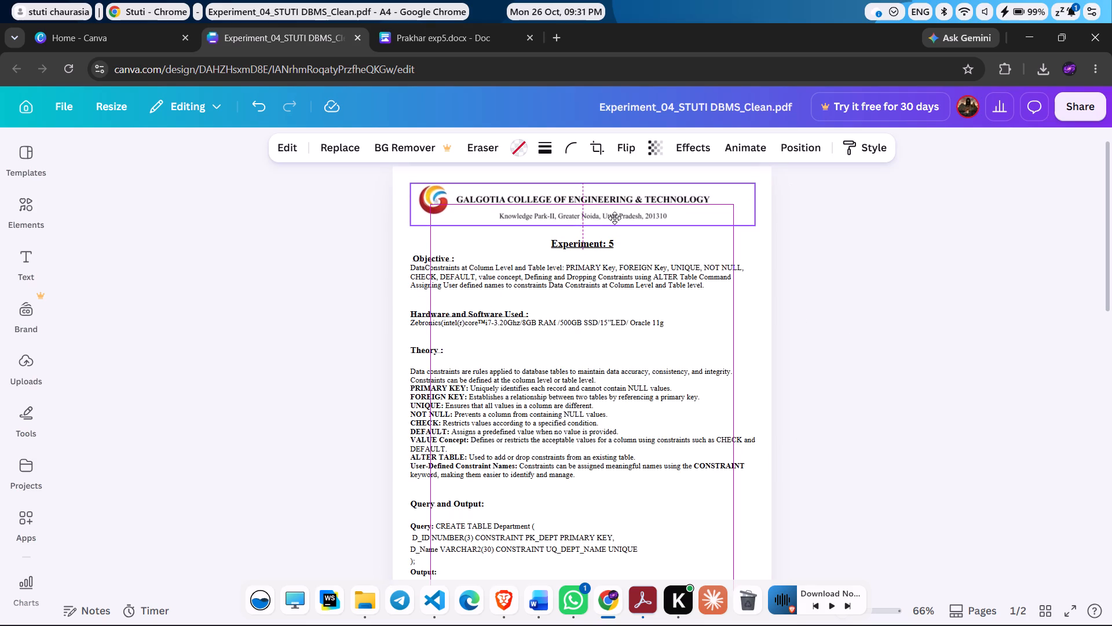
left_click(947, 380)
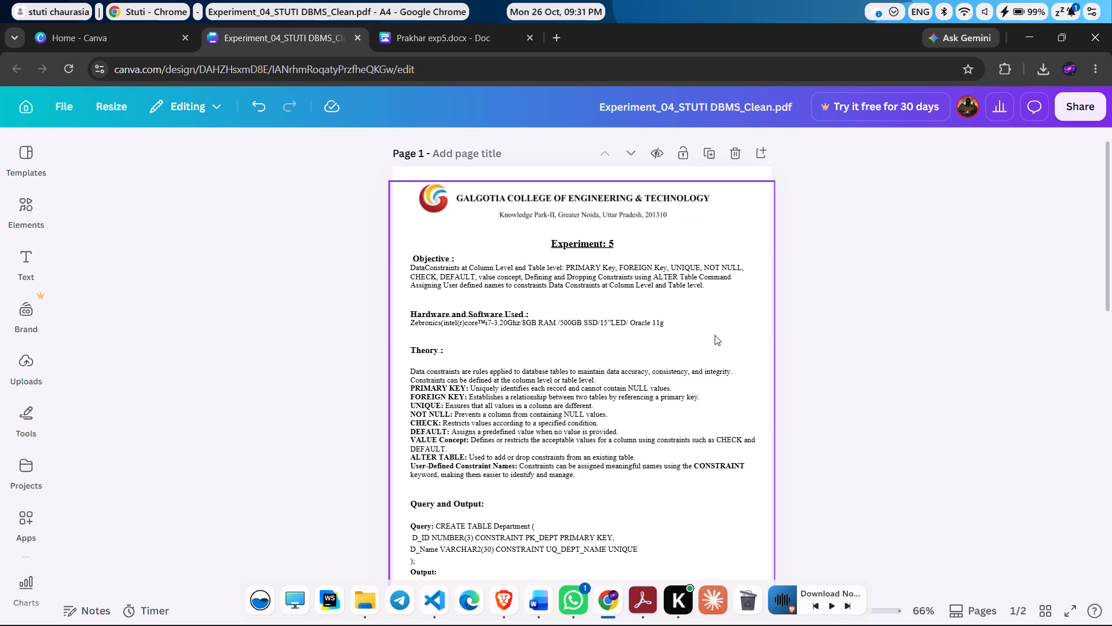
Move the Experiment: 5 heading slightly upward on page 1, closer to the college address line.
left_click_drag(576, 242, 576, 234)
left_click(810, 318)
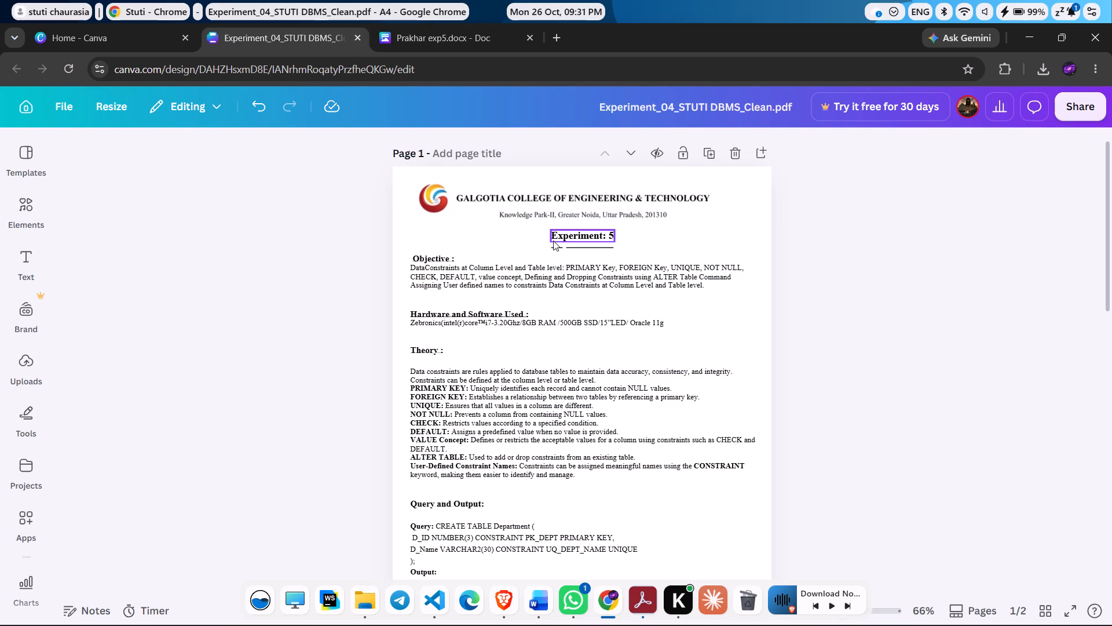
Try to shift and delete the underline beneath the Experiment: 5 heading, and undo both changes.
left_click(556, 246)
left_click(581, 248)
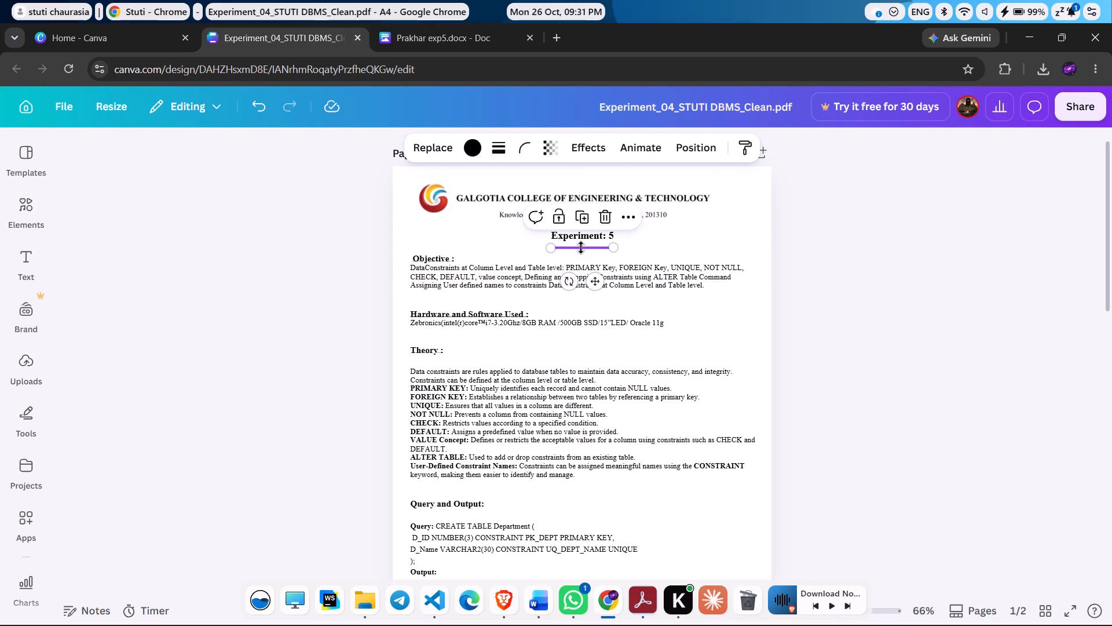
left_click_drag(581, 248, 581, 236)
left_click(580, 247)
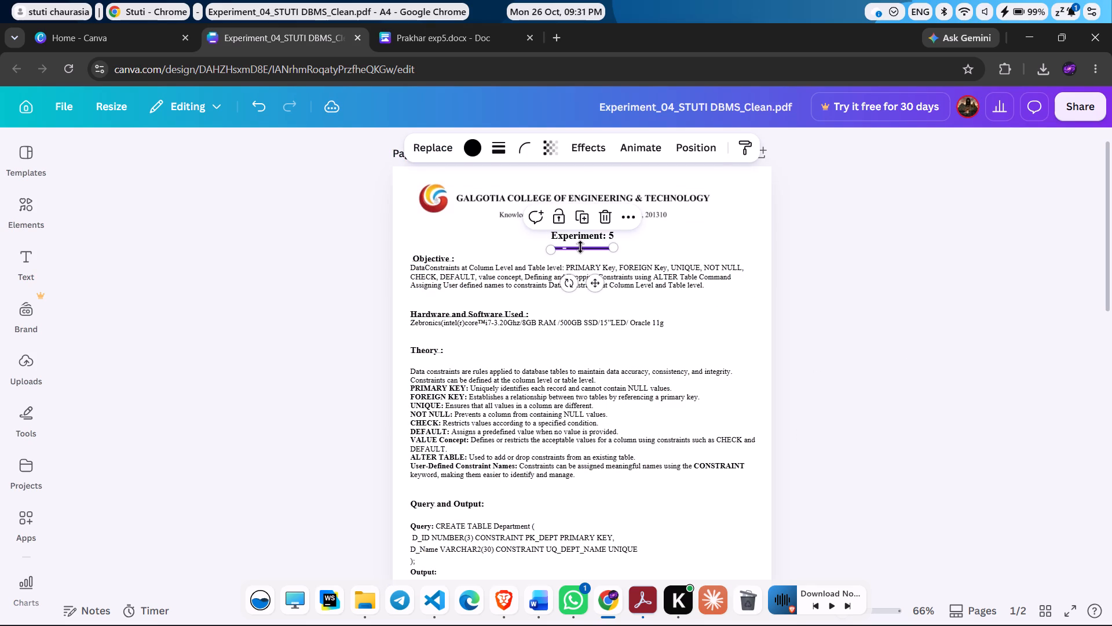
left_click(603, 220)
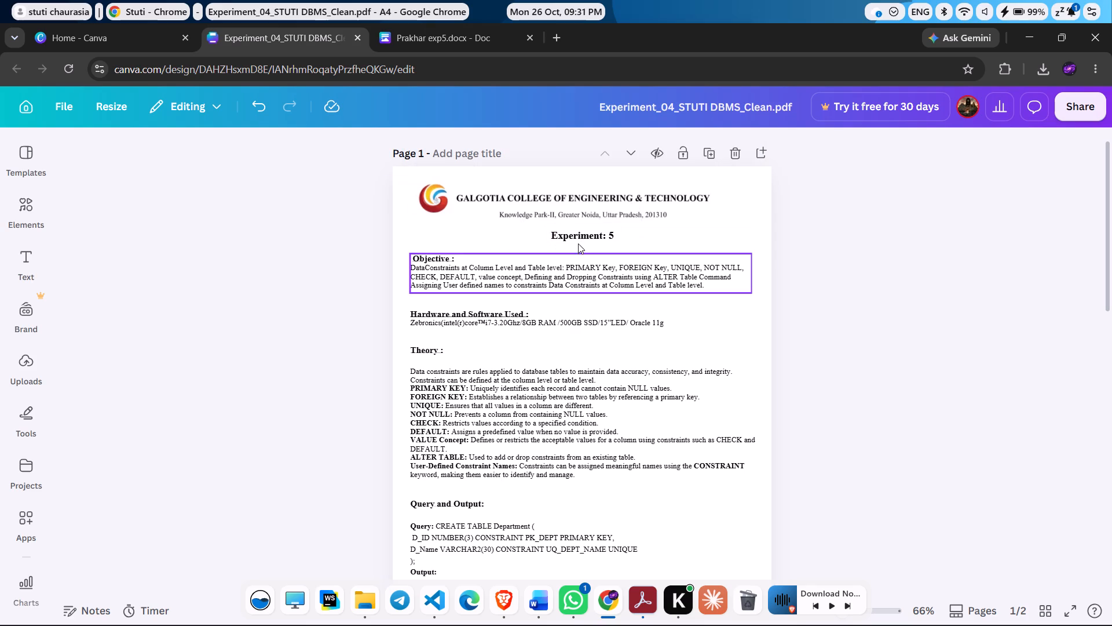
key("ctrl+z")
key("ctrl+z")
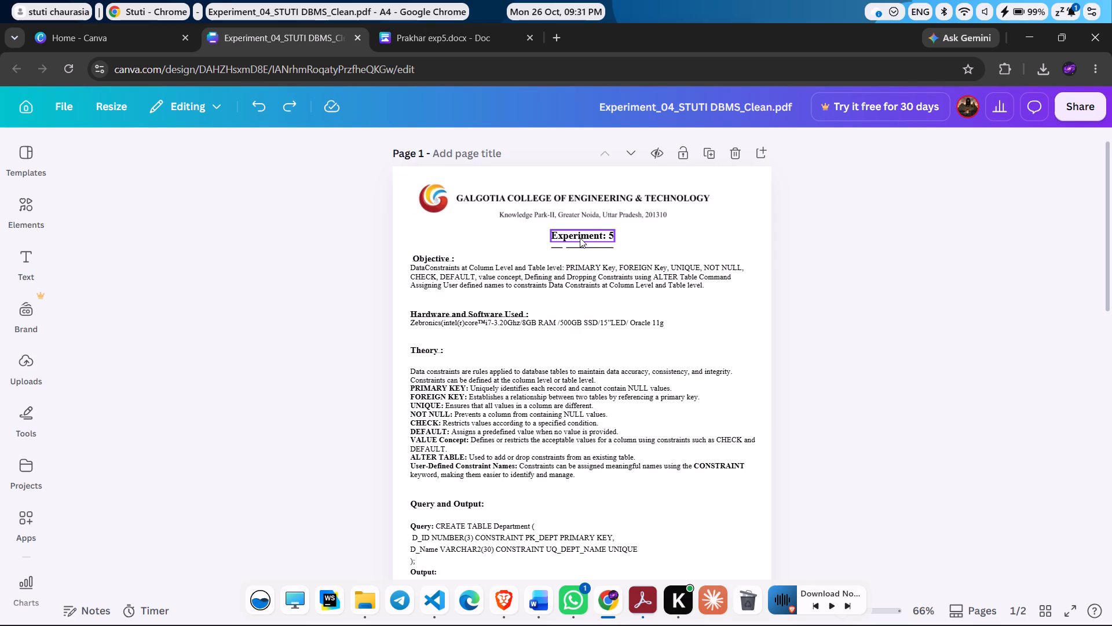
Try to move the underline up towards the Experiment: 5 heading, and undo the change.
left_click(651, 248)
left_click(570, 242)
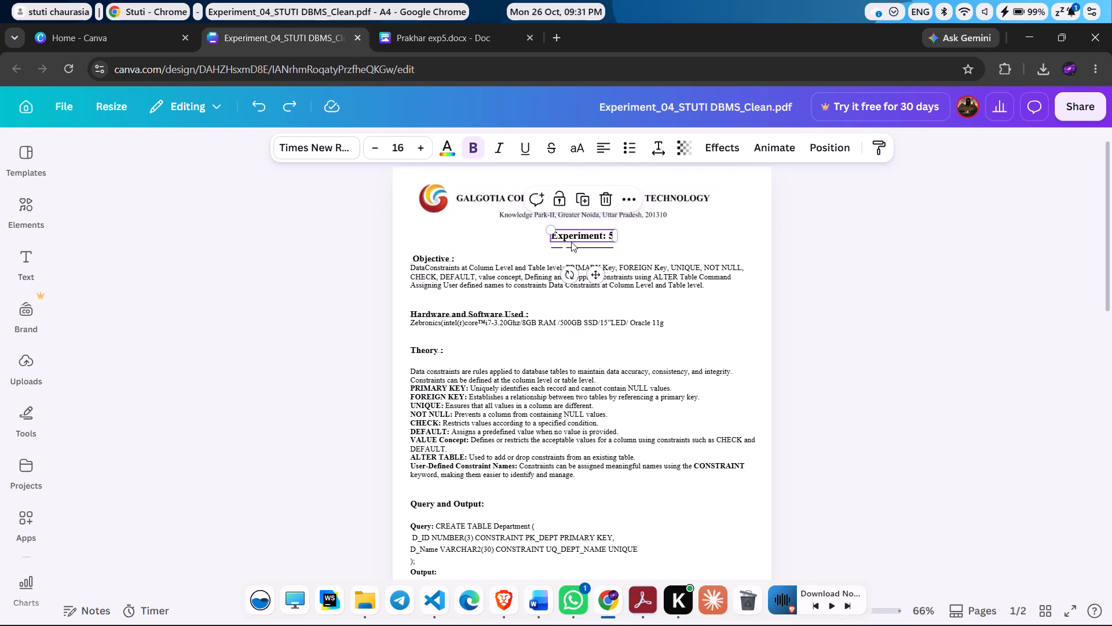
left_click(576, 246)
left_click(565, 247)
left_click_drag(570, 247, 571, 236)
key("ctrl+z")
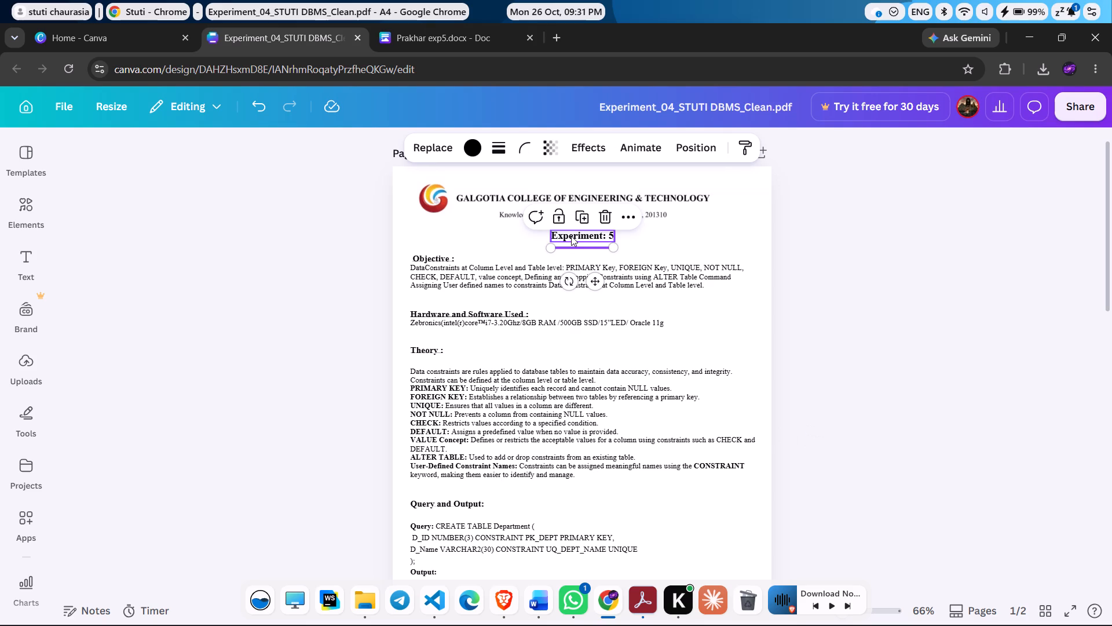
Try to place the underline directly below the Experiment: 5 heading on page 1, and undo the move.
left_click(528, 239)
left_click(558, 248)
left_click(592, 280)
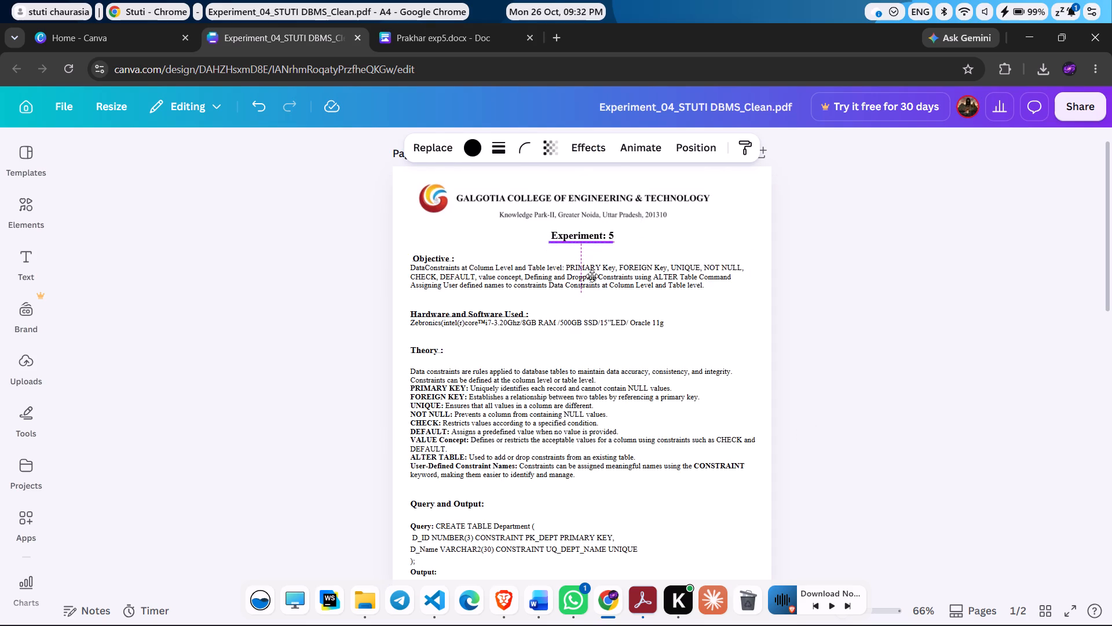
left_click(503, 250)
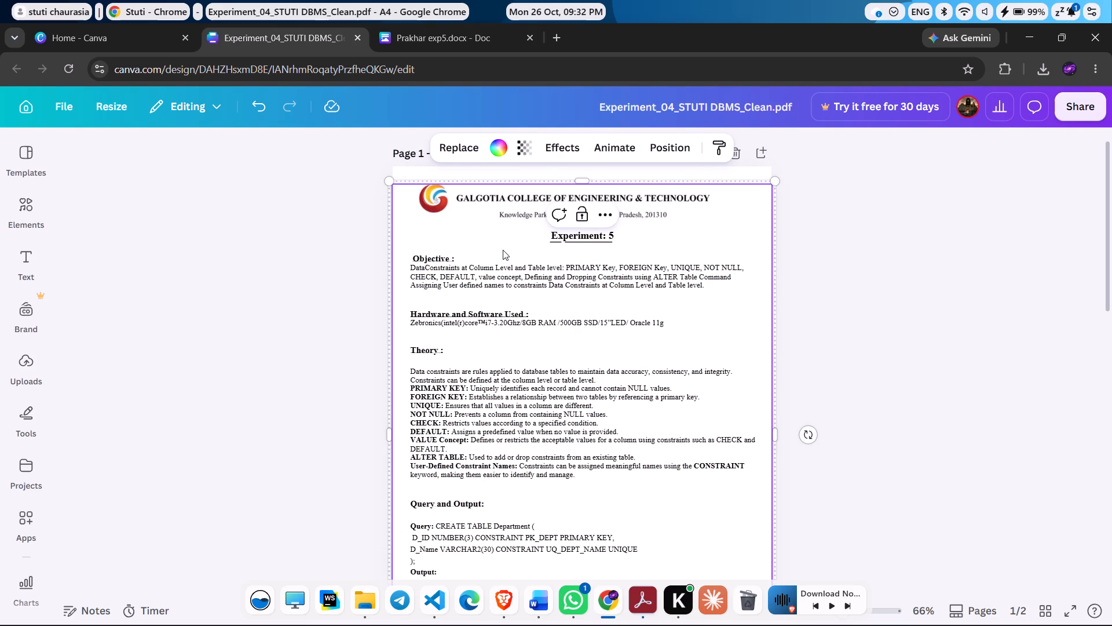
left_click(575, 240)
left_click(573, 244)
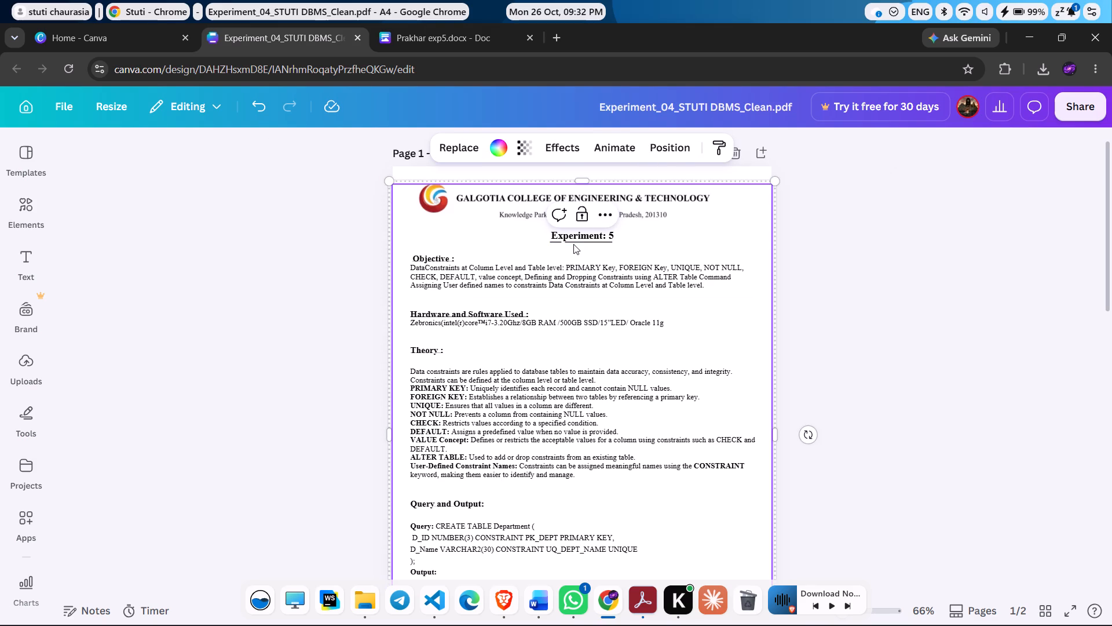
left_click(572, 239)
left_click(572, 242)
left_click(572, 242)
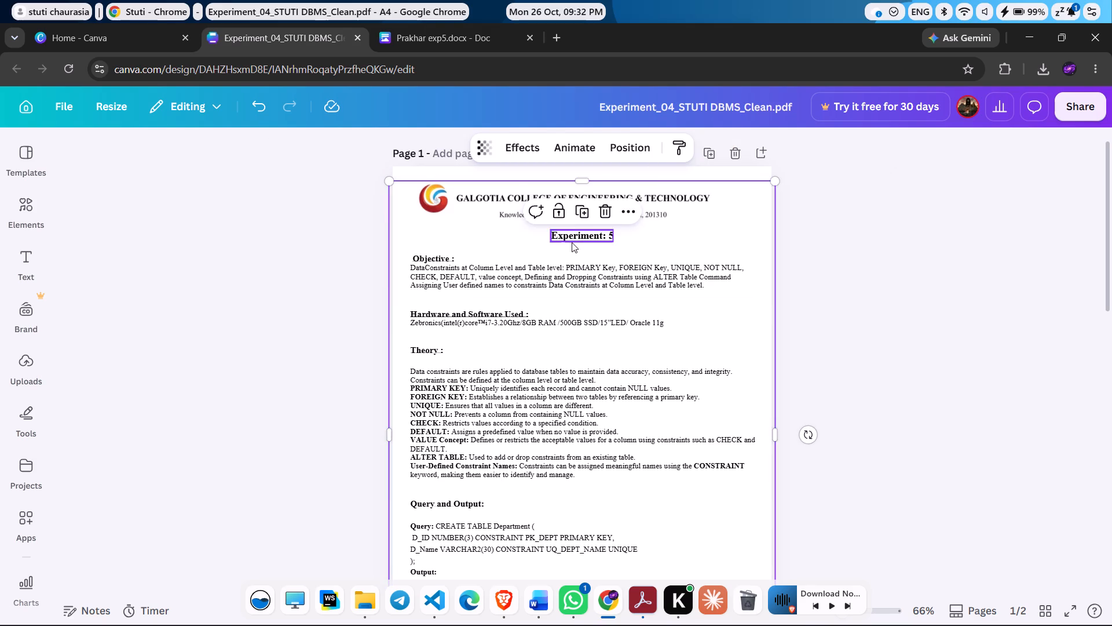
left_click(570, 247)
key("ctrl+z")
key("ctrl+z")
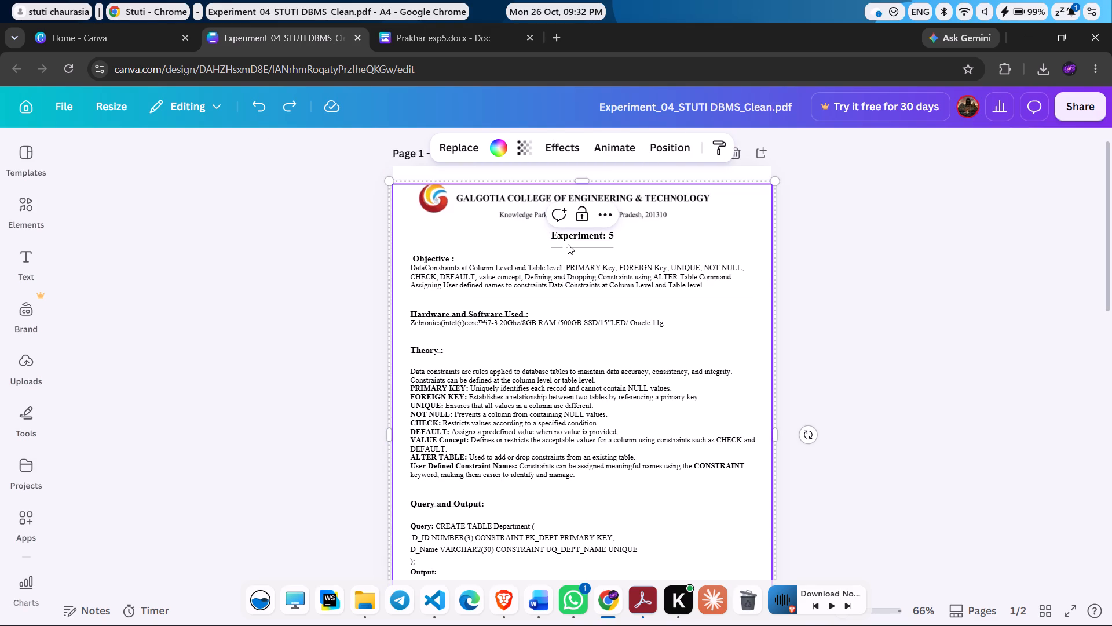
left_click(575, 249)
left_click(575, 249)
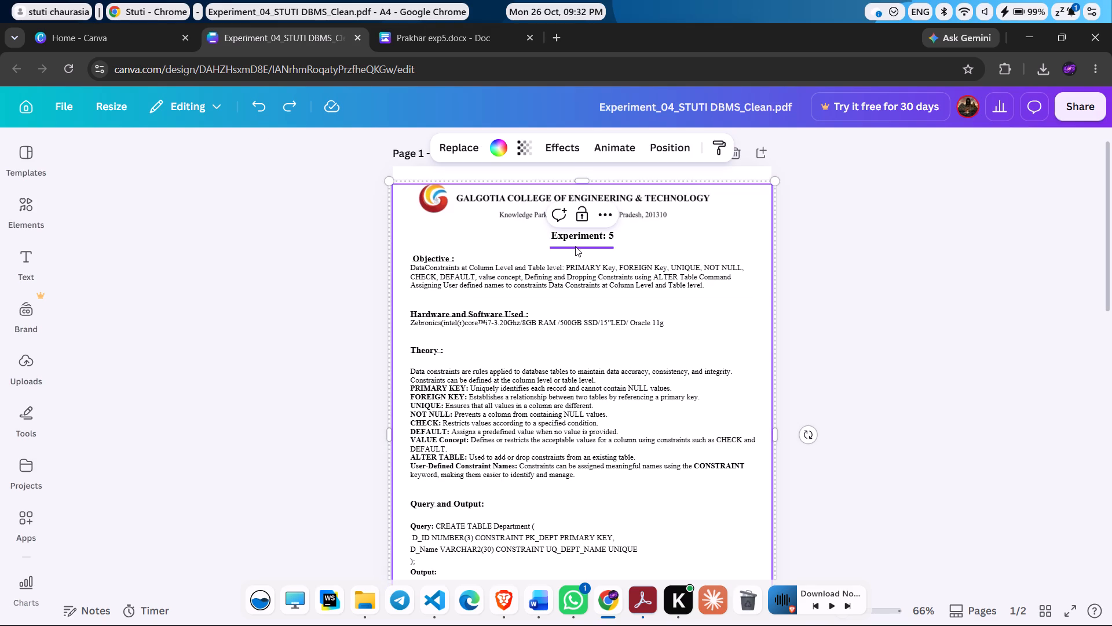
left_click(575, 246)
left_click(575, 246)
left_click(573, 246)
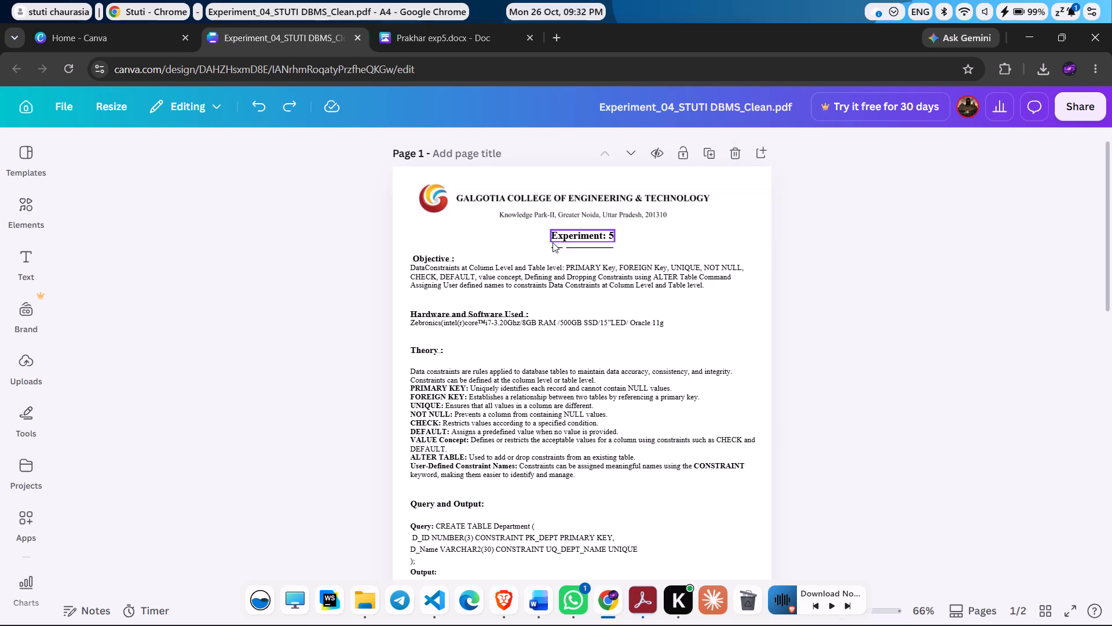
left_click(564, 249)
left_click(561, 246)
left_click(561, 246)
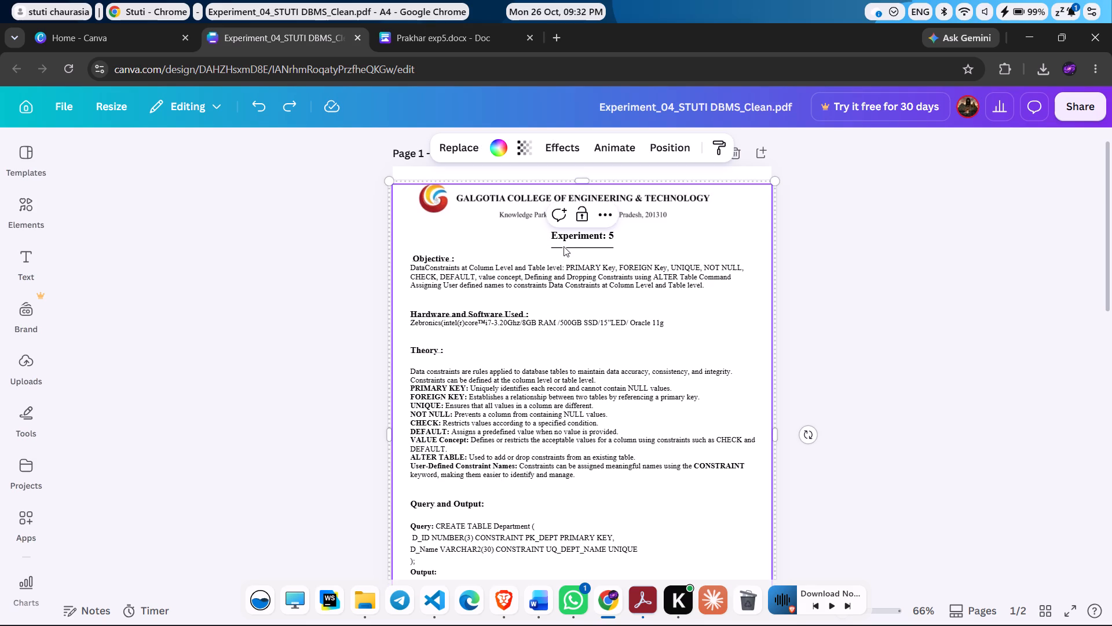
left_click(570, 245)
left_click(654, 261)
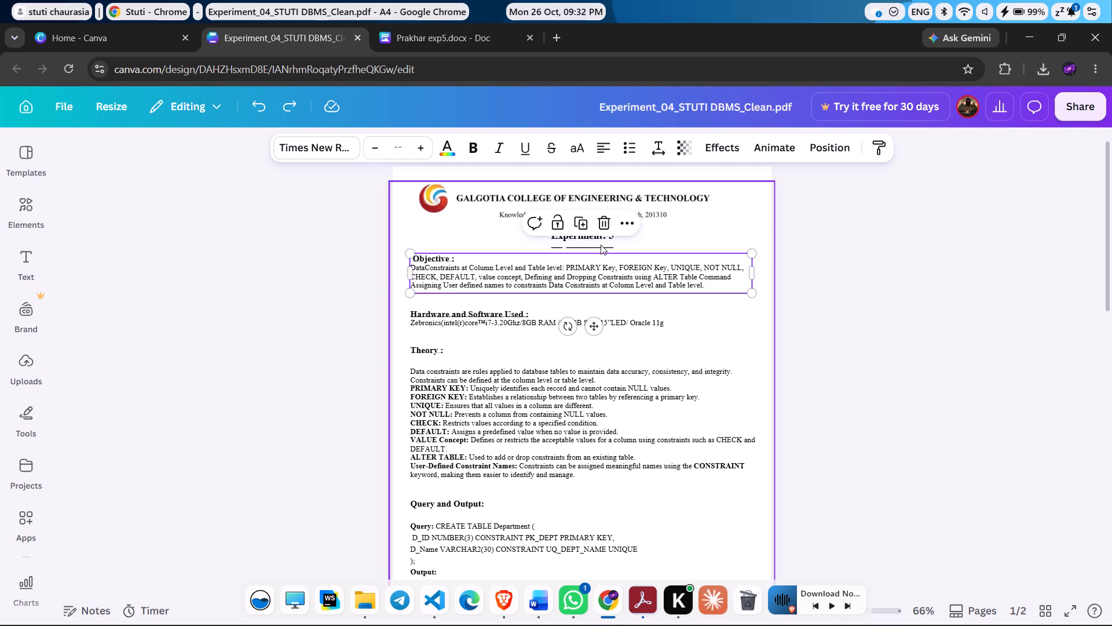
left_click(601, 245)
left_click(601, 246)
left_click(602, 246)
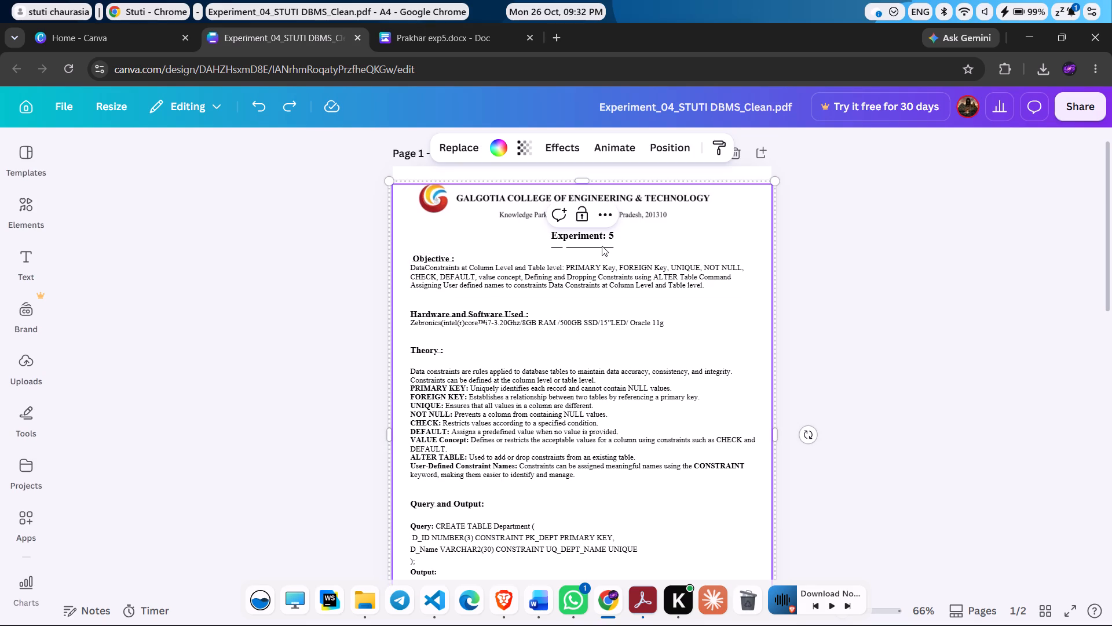
Move the separate underline up so it sits directly beneath the Experiment: 5 heading on page 1.
double_click(602, 246)
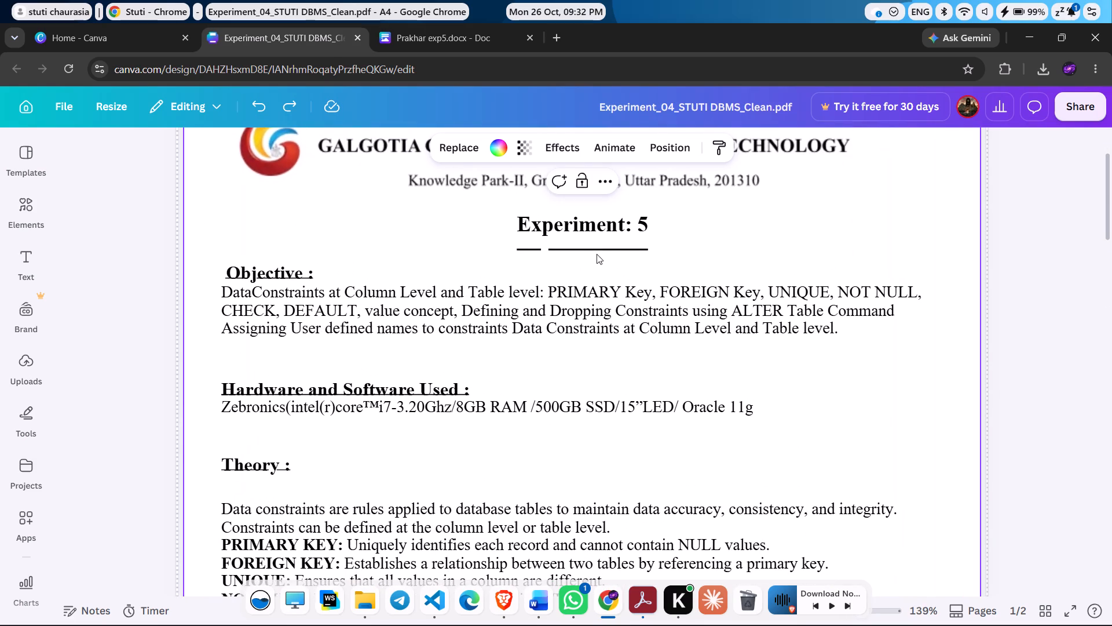
left_click(597, 247)
left_click(597, 247)
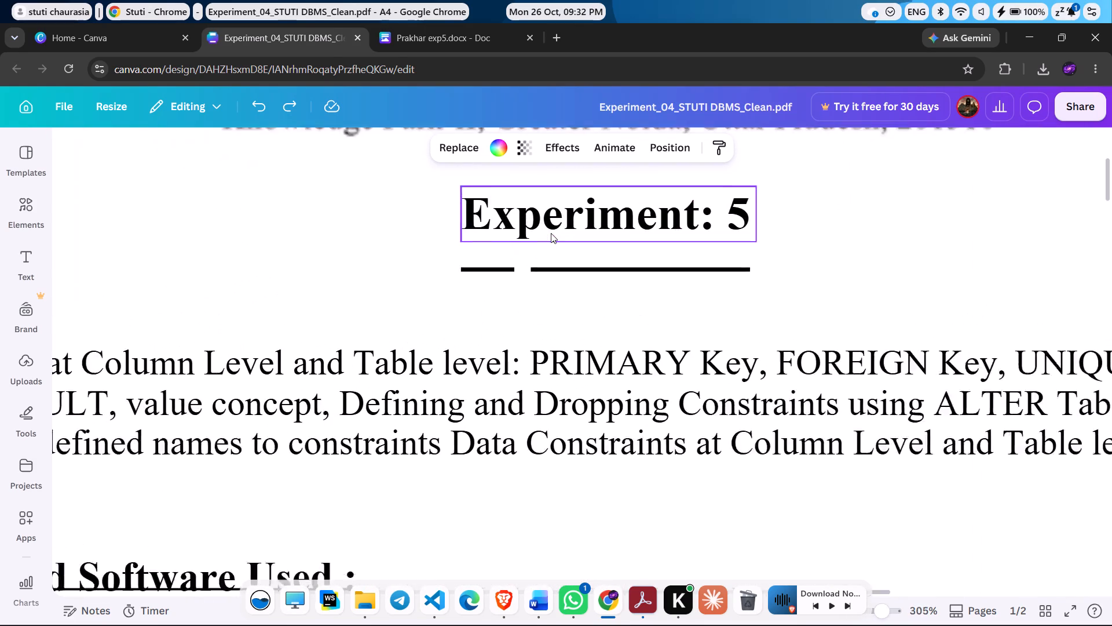
left_click(539, 272)
left_click(539, 274)
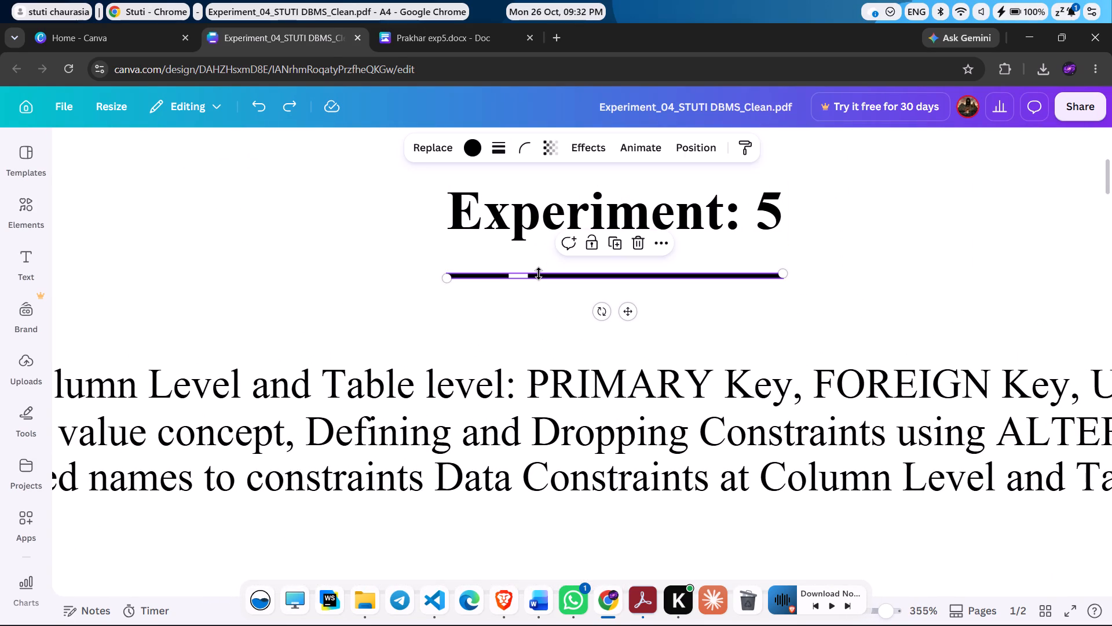
left_click_drag(630, 315, 630, 296)
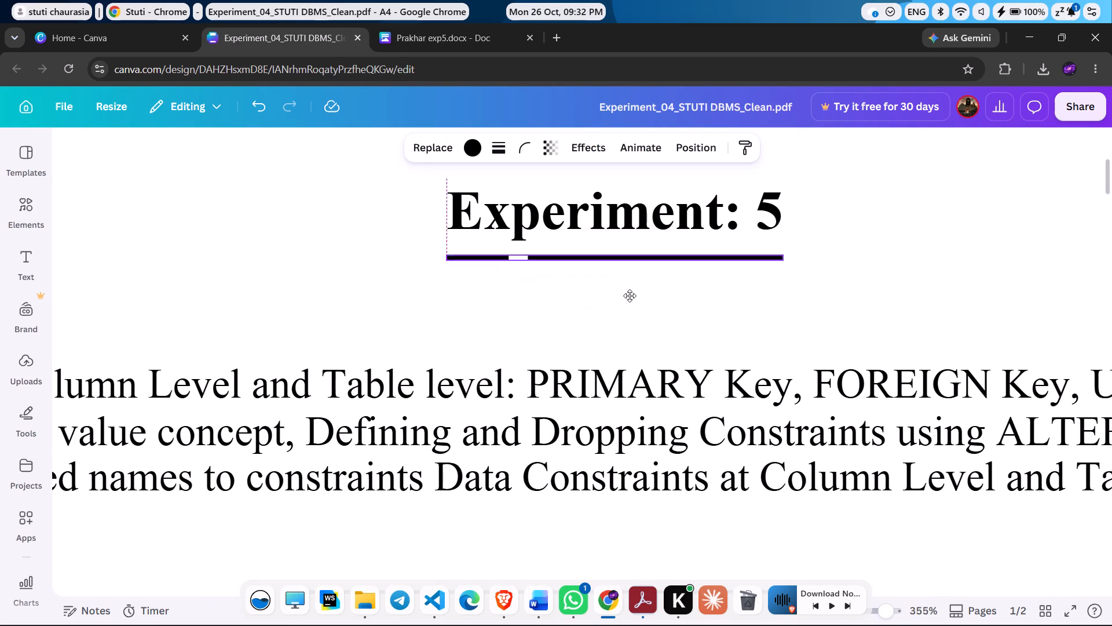
left_click_drag(630, 296, 631, 273)
left_click(640, 310)
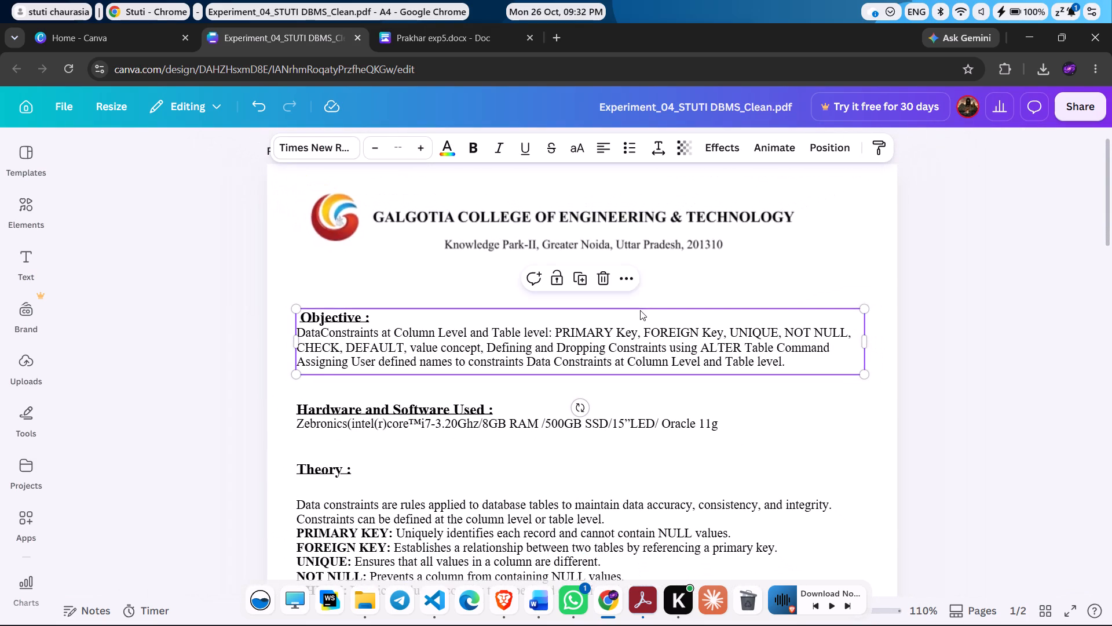
Compare the Query and Output section and page 2 of the design with the original Prakhar exp5.docx document.
scroll(640, 310, "down", 2)
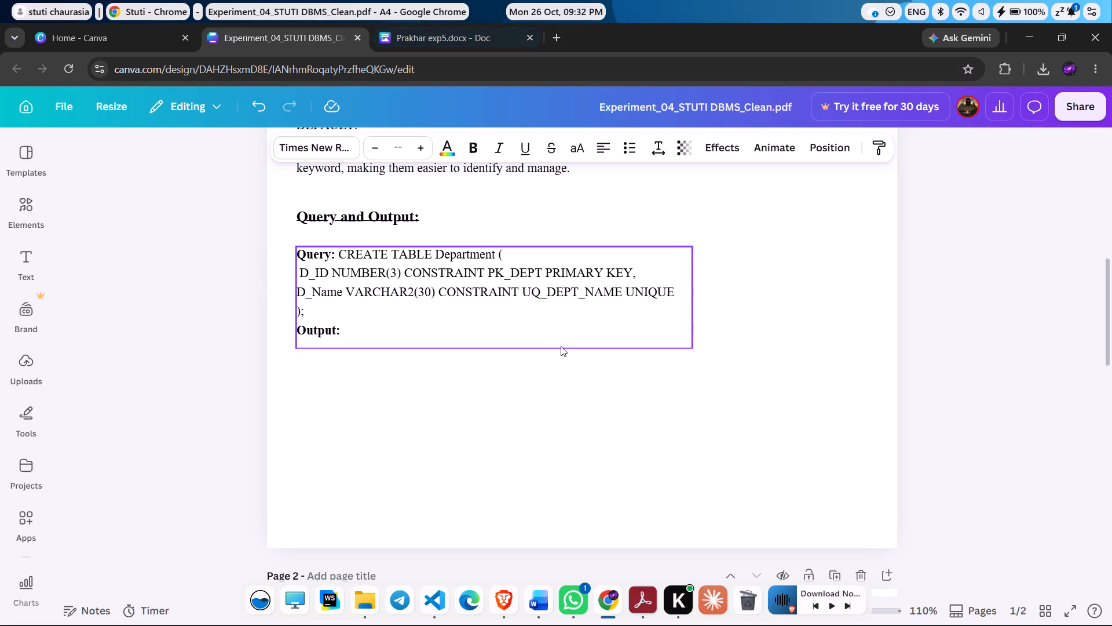
scroll(561, 346, "down", 6)
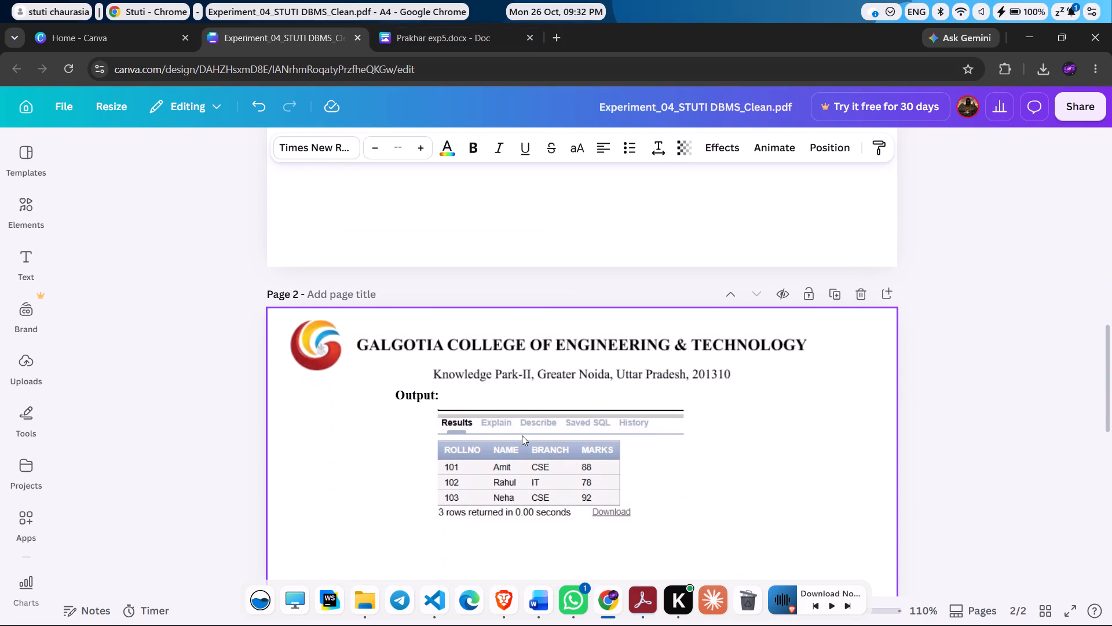
scroll(523, 432, "up", 4)
scroll(442, 377, "up", 1)
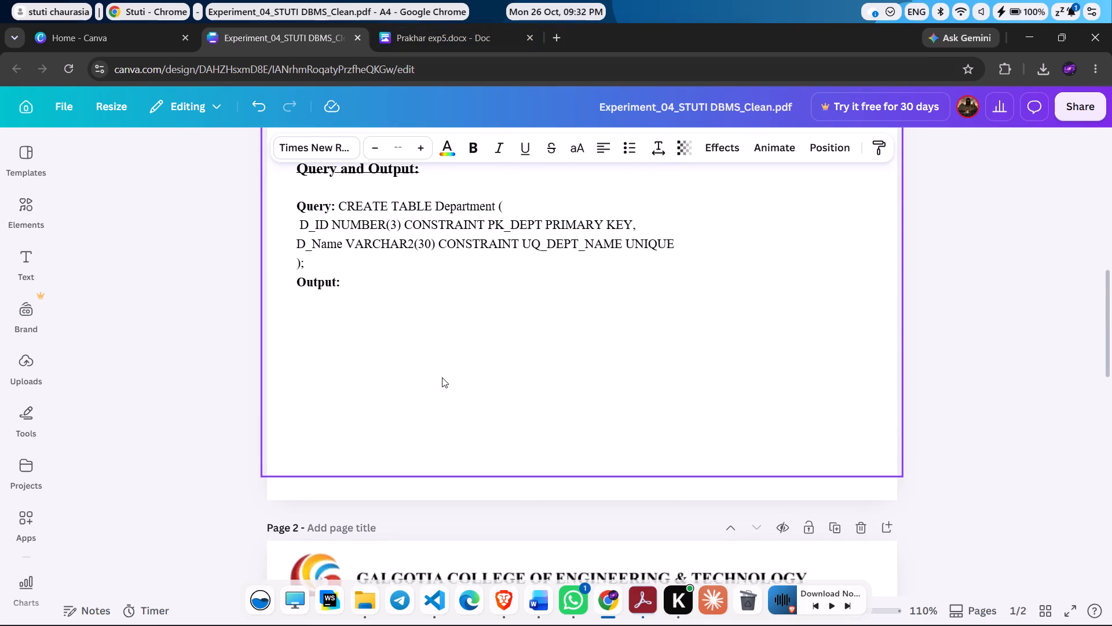
scroll(442, 377, "up", 1)
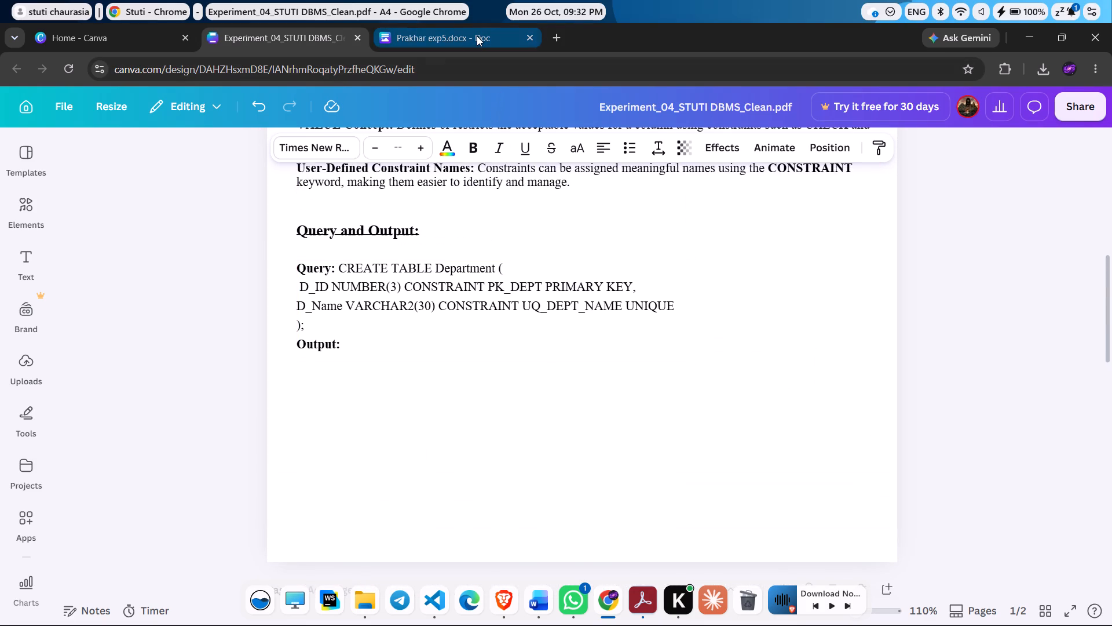
left_click(477, 36)
scroll(470, 322, "down", 5)
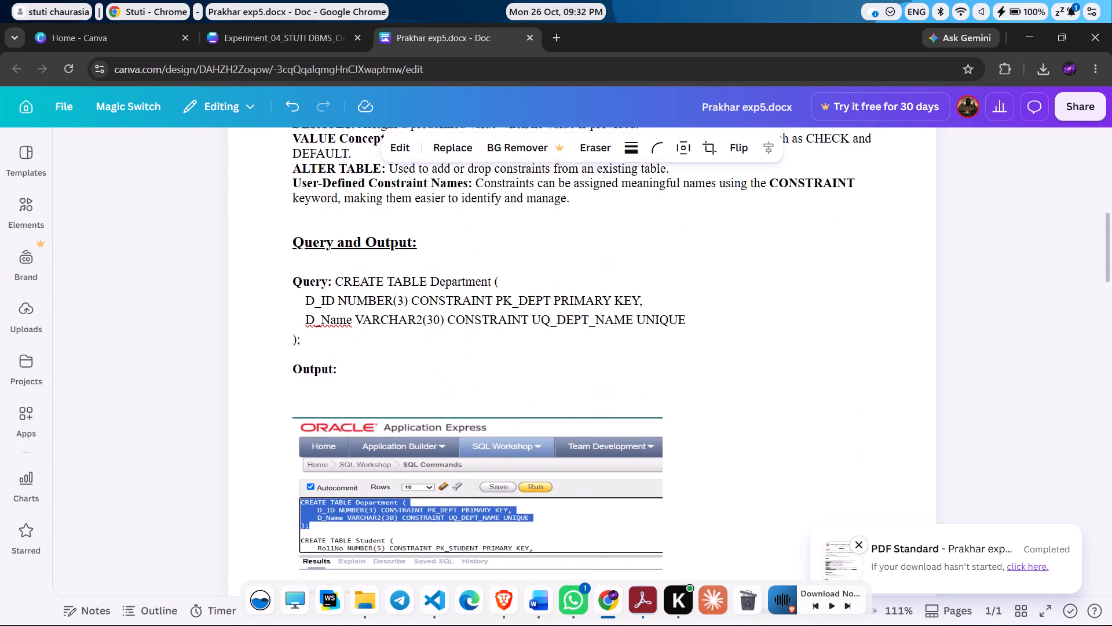
scroll(470, 322, "down", 2)
left_click(315, 27)
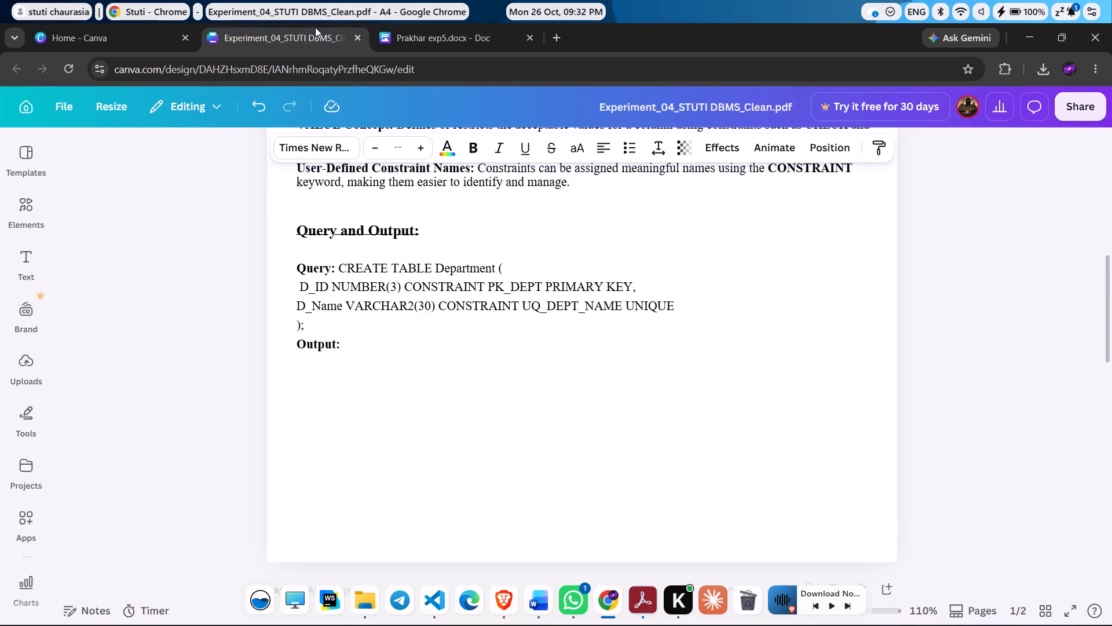
scroll(436, 362, "down", 3)
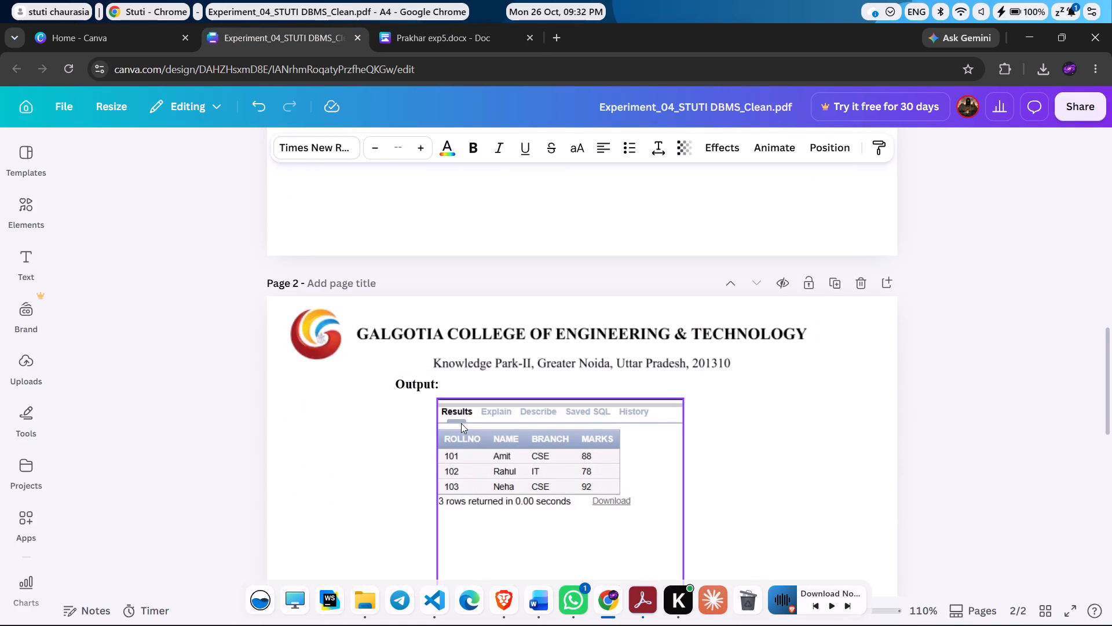
scroll(461, 423, "up", 4)
scroll(461, 423, "down", 4)
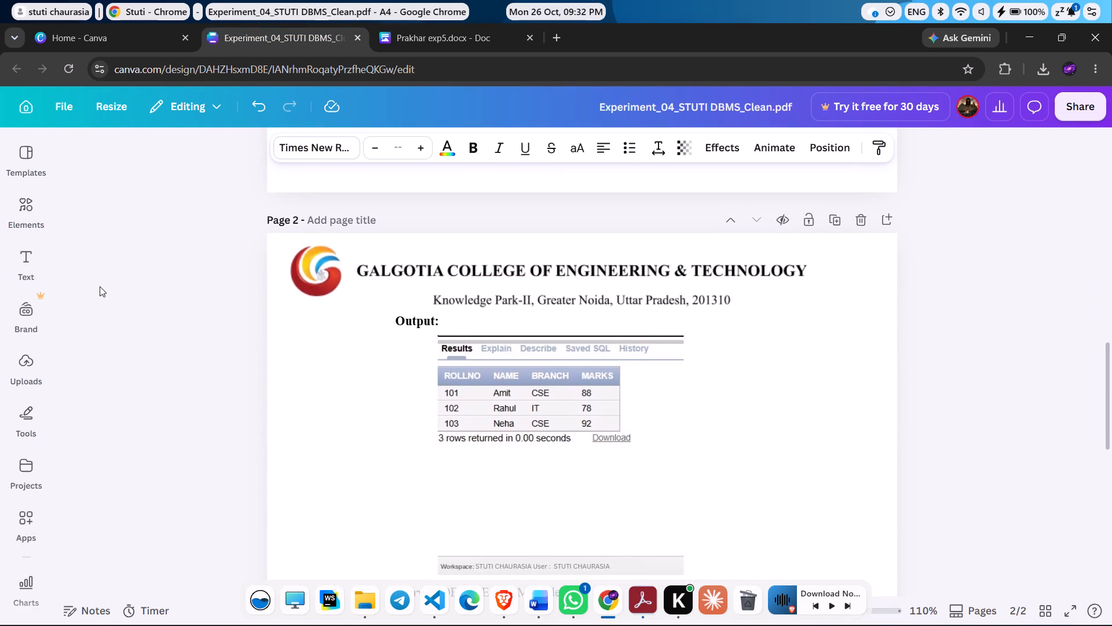
Insert the first page of the uploaded Prakhar exp5.docx.pdf design onto page 2.
left_click(13, 378)
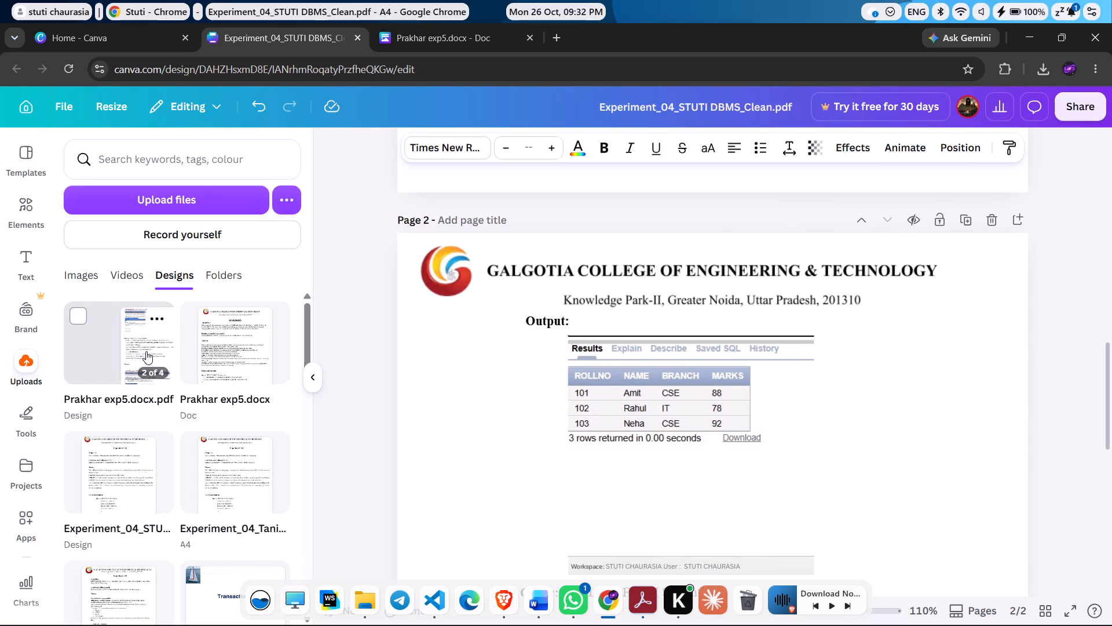
left_click_drag(123, 353, 559, 431)
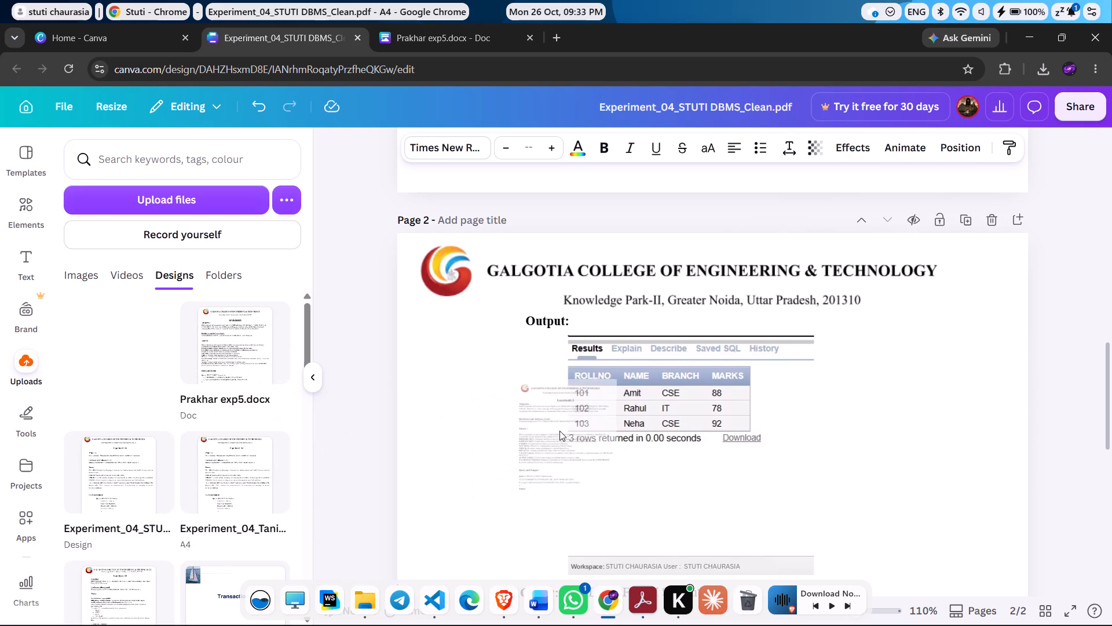
left_click(511, 395)
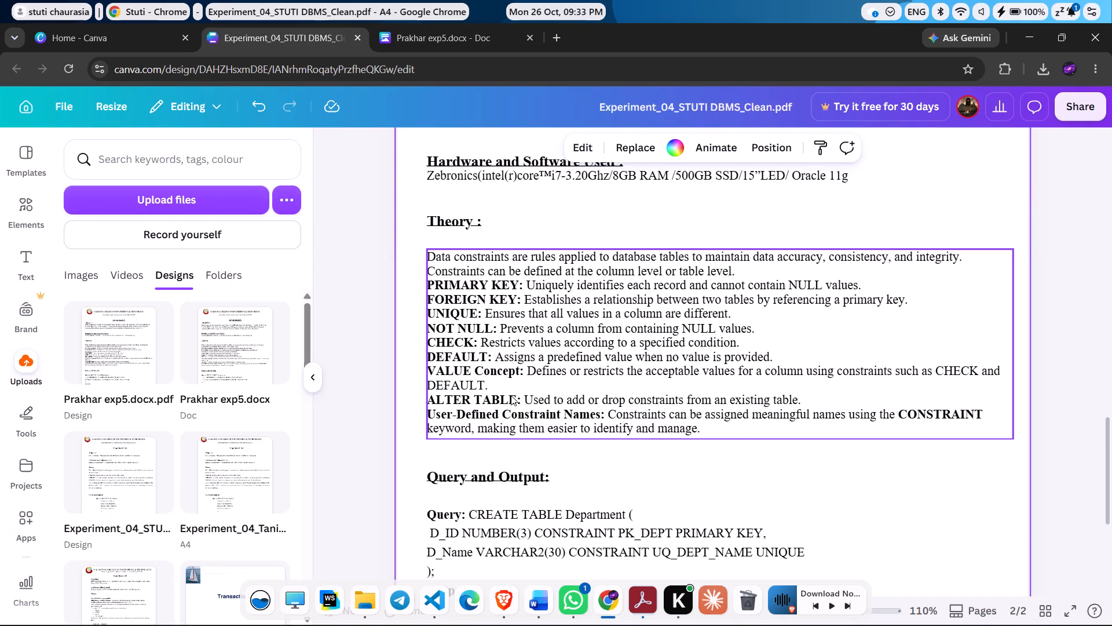
scroll(512, 397, "left", 1)
scroll(512, 397, "down", 3)
scroll(512, 397, "up", 2)
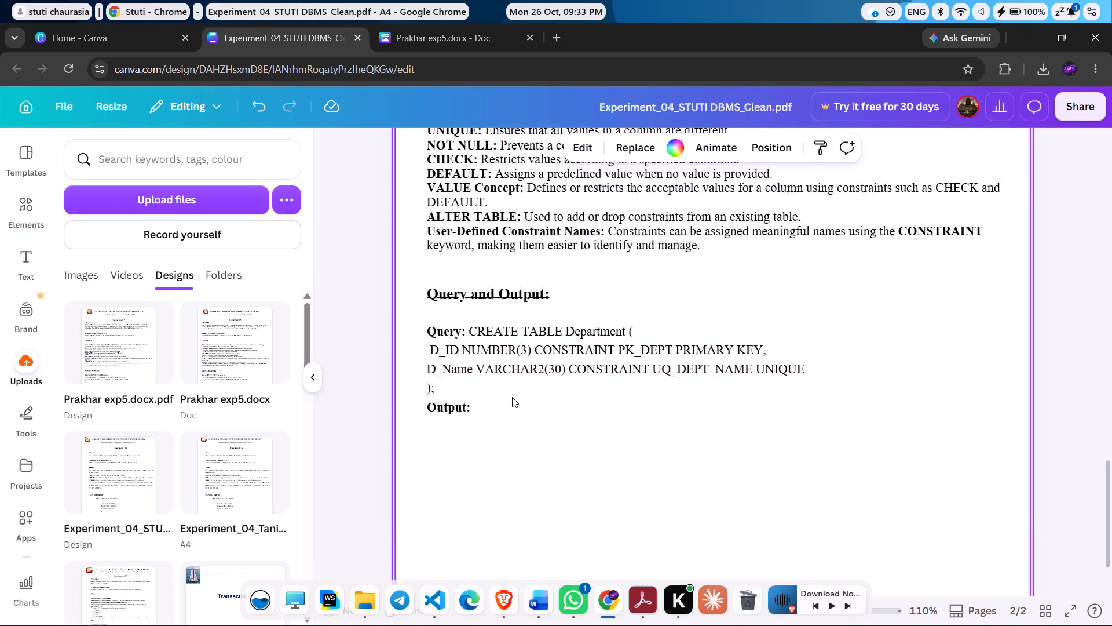
Add a blank page after page 2 and delete the duplicate second page holding the PDF's first page.
scroll(512, 397, "up", 2)
scroll(512, 397, "left", 4)
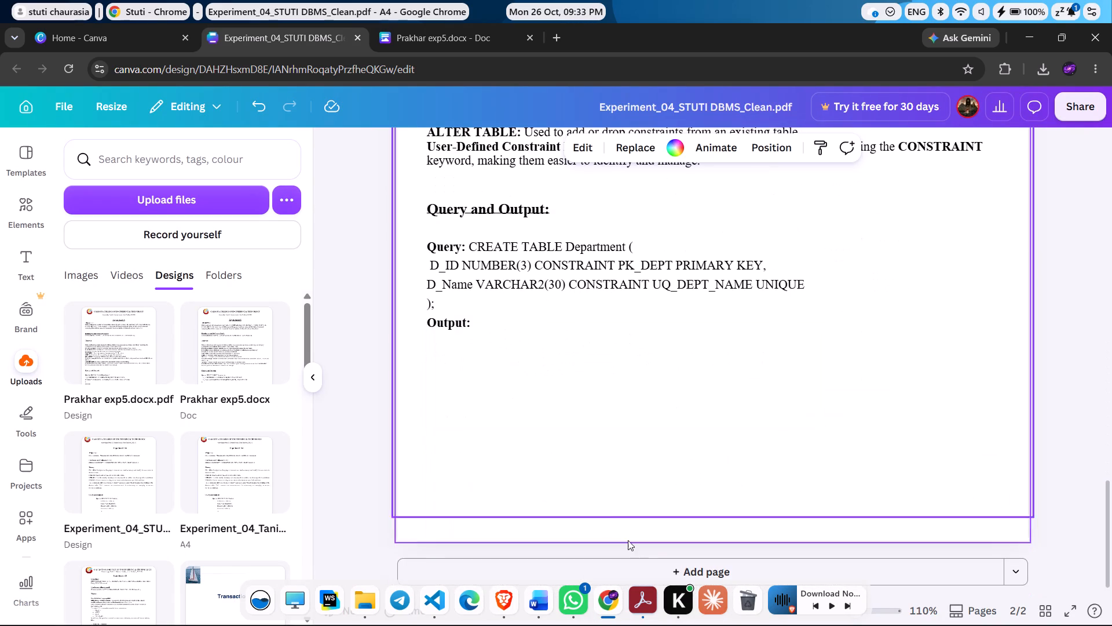
left_click(656, 565)
scroll(634, 502, "up", 9)
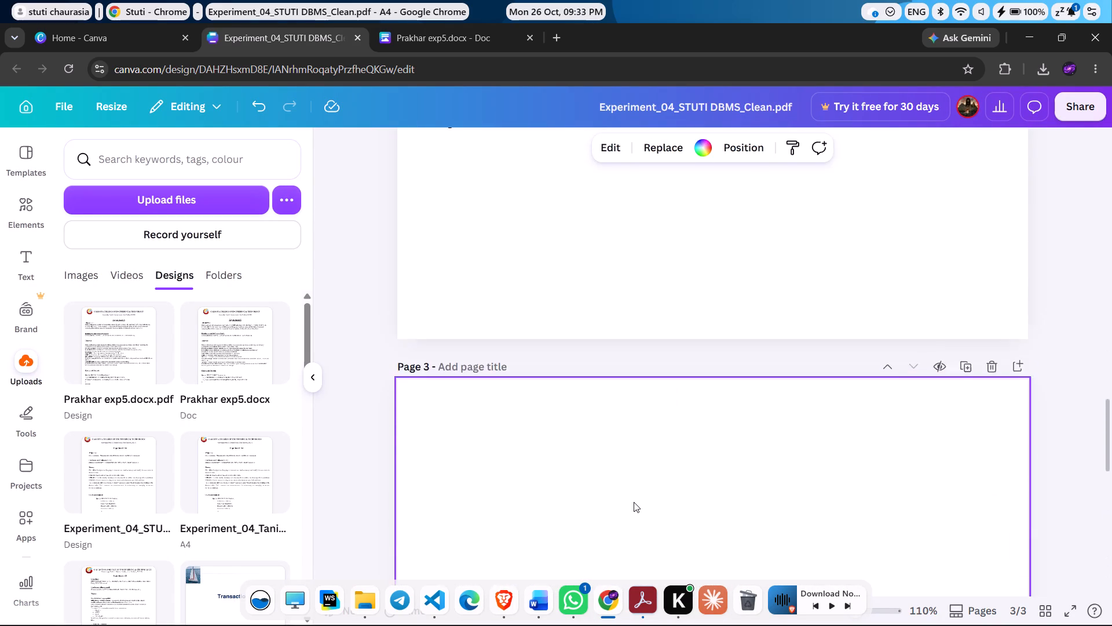
scroll(634, 502, "up", 3)
left_click(994, 381)
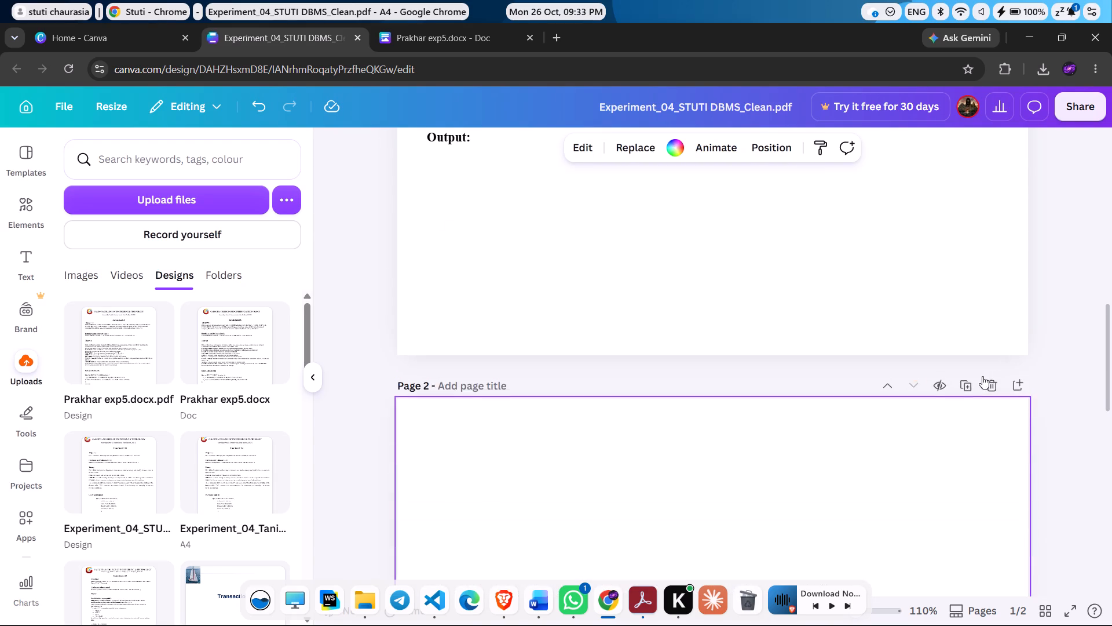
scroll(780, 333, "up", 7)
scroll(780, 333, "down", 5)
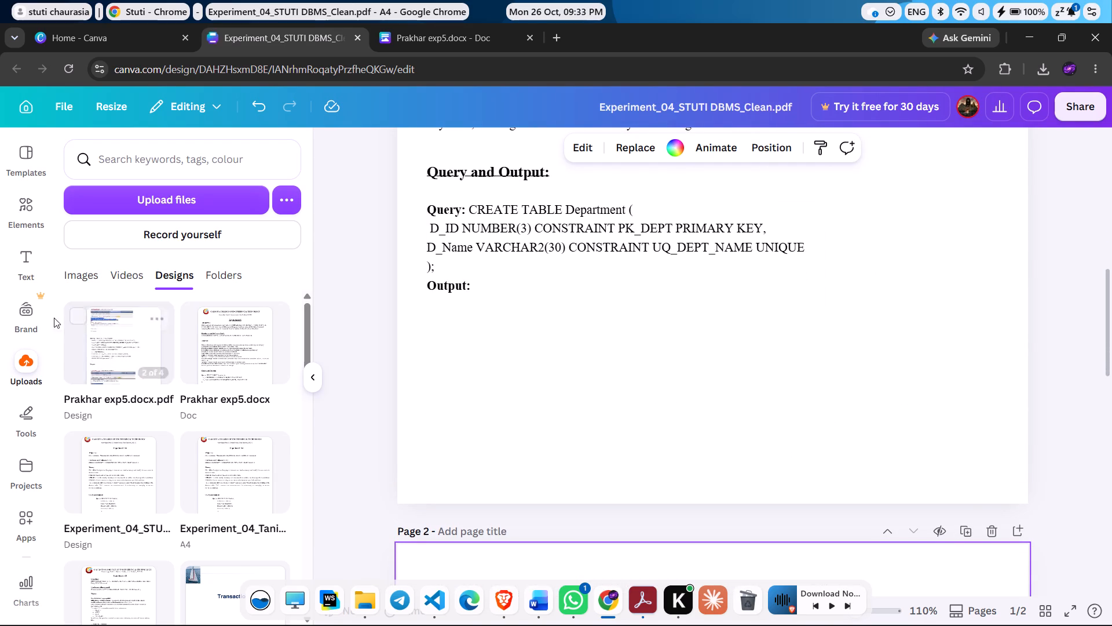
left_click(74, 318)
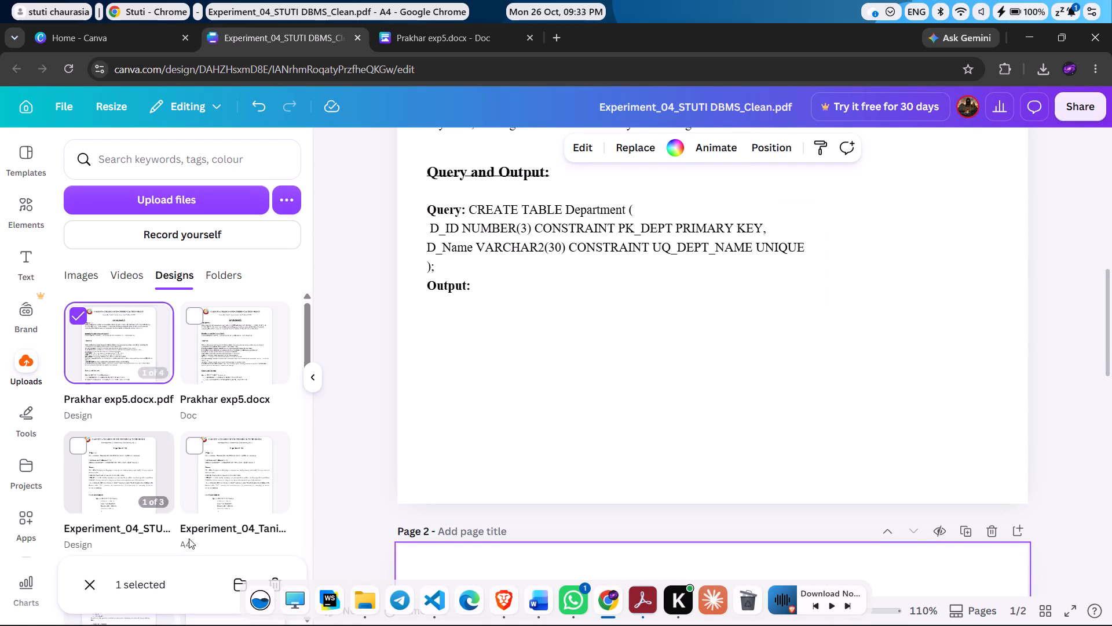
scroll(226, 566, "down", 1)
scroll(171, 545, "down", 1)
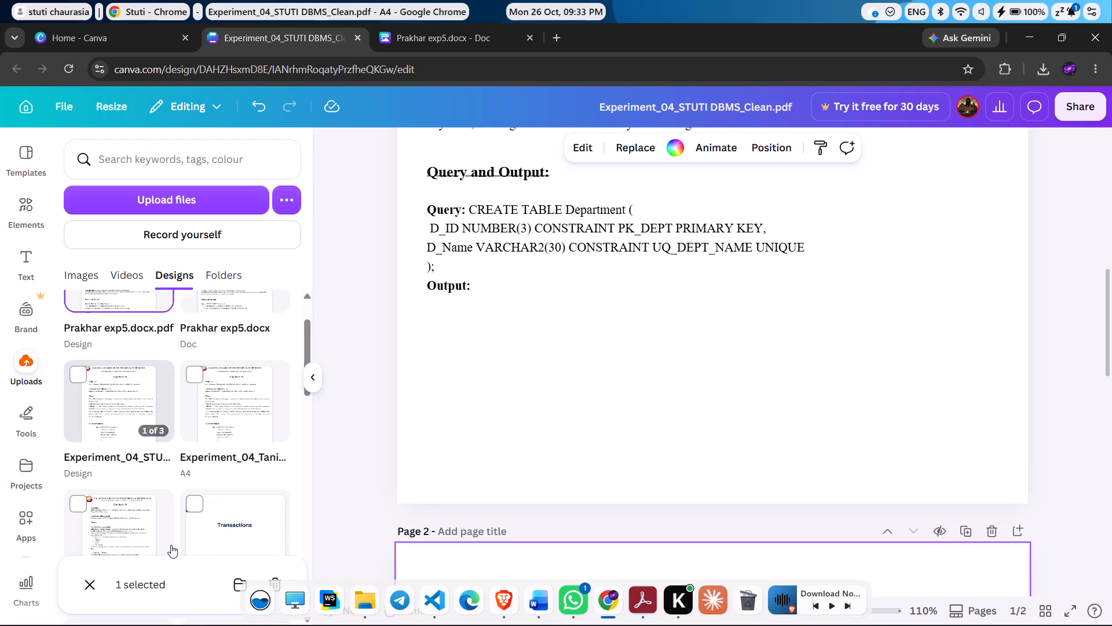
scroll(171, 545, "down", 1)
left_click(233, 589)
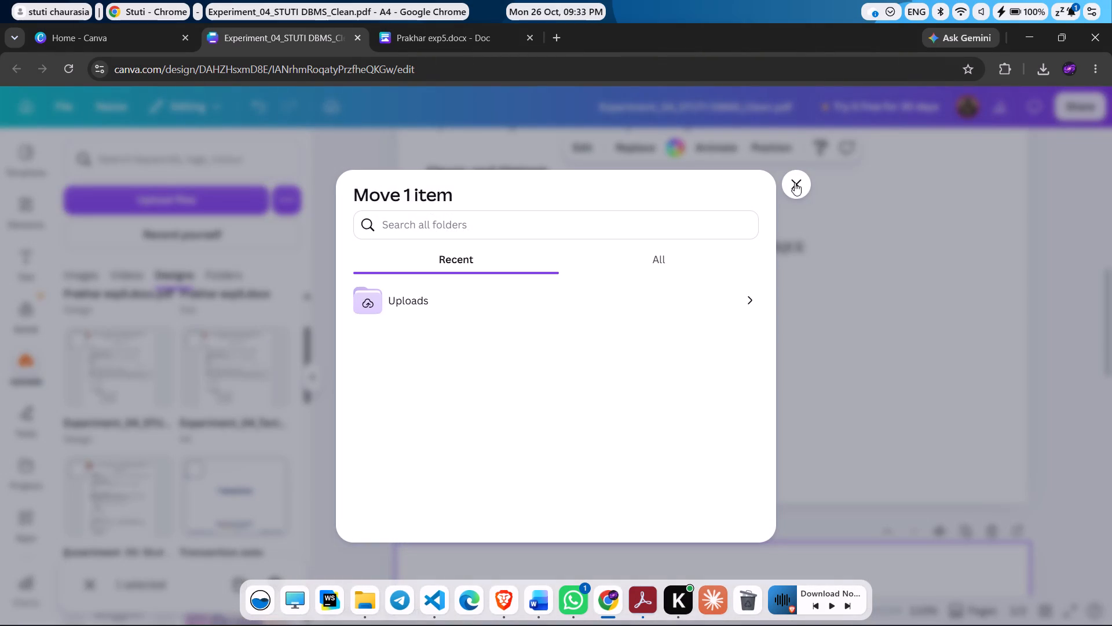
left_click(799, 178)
Insert the second page of the Prakhar exp5.docx.pdf design onto the blank page 2.
scroll(119, 452, "up", 6)
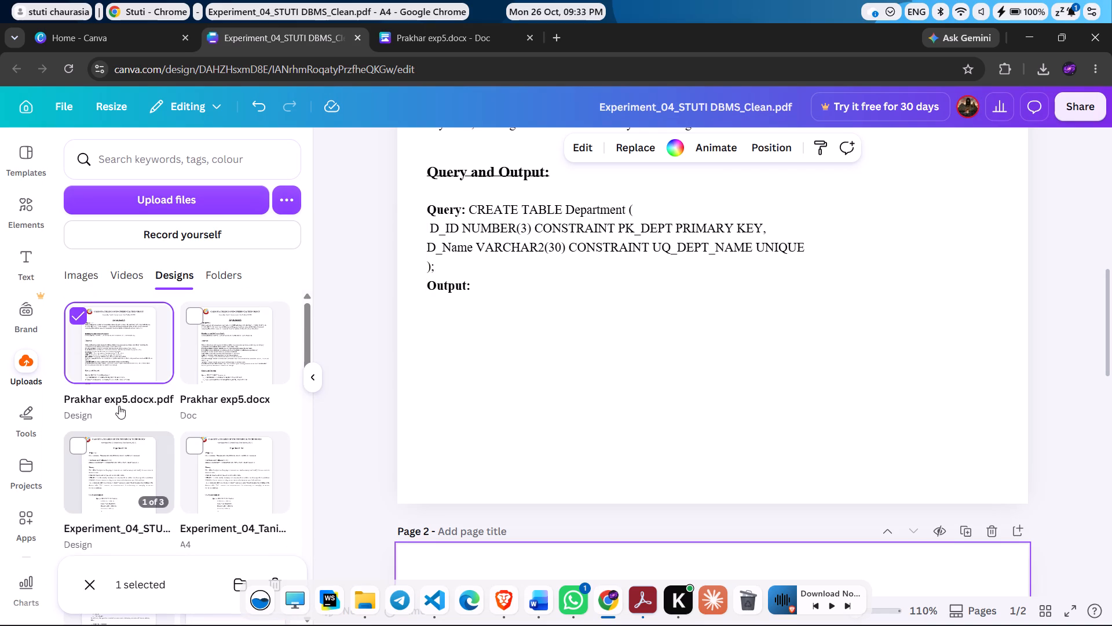
left_click_drag(145, 370, 453, 409)
scroll(587, 393, "down", 5)
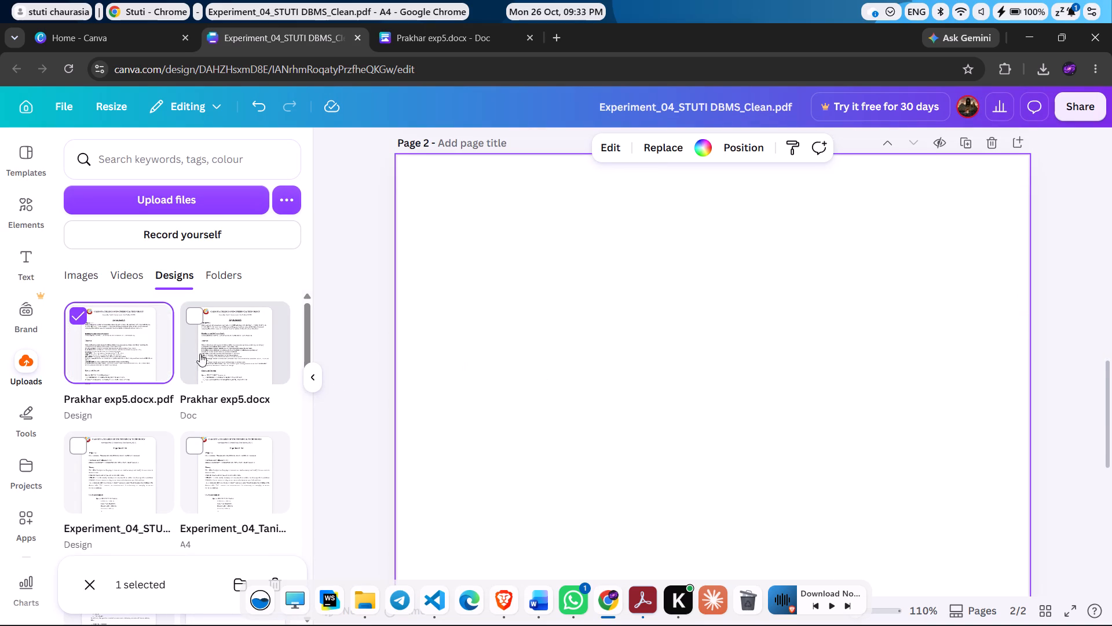
scroll(105, 353, "left", 3)
scroll(105, 353, "right", 3)
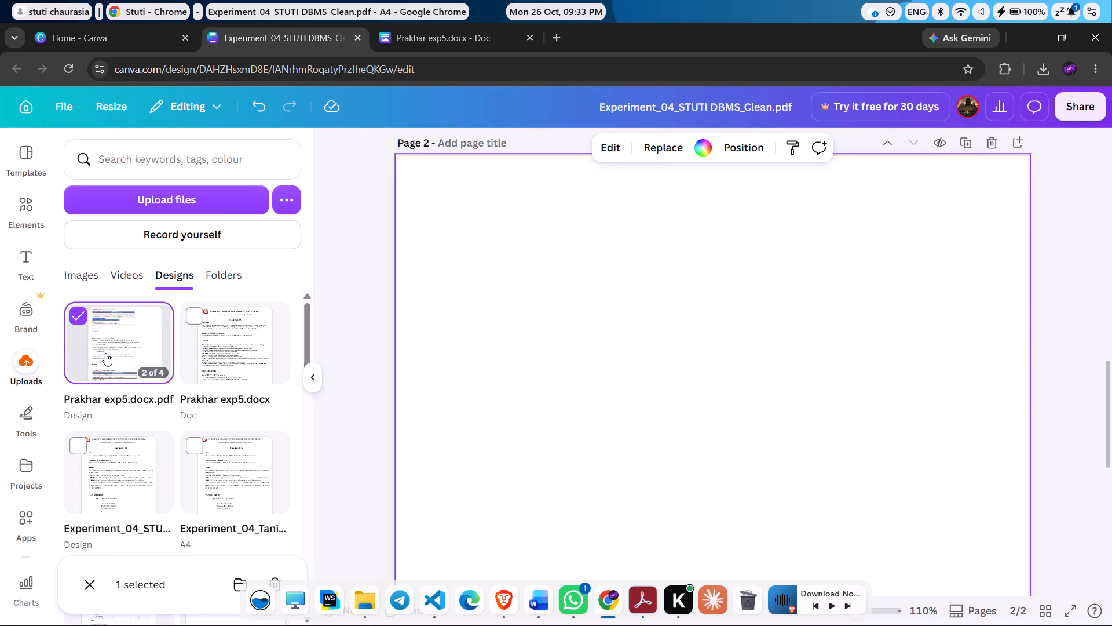
left_click(105, 353)
left_click(105, 353)
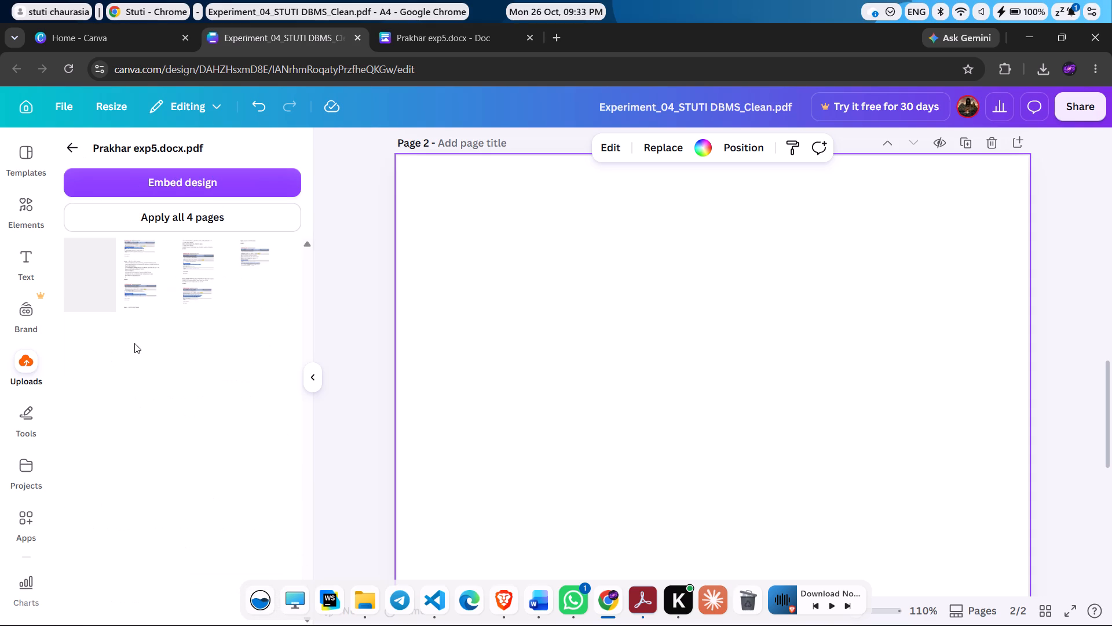
left_click_drag(129, 279, 281, 312)
left_click_drag(281, 312, 473, 343)
left_click(148, 287)
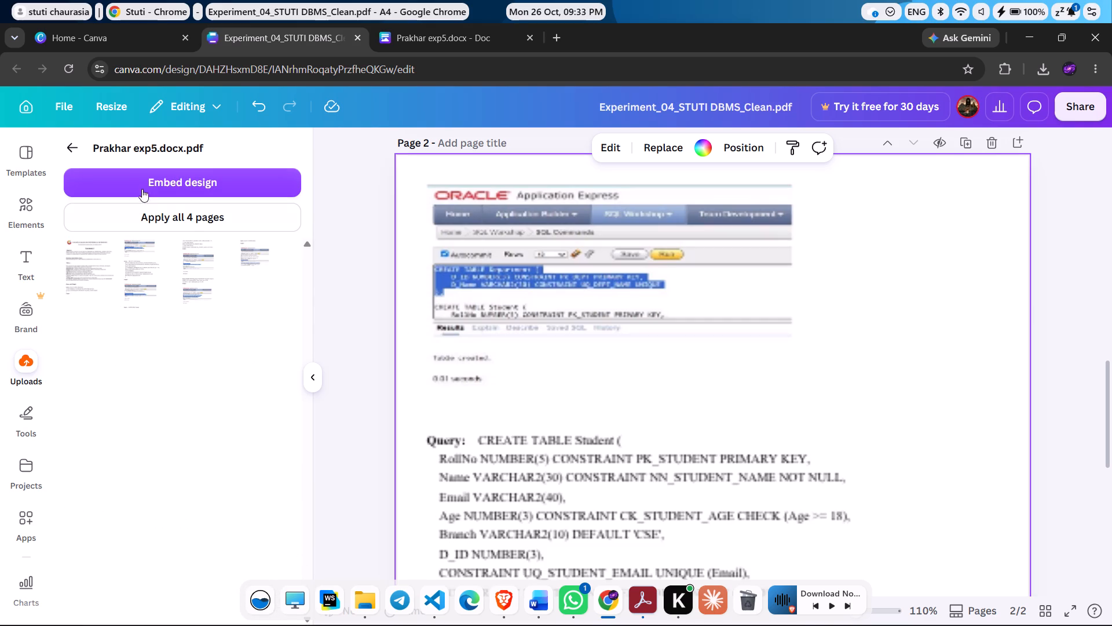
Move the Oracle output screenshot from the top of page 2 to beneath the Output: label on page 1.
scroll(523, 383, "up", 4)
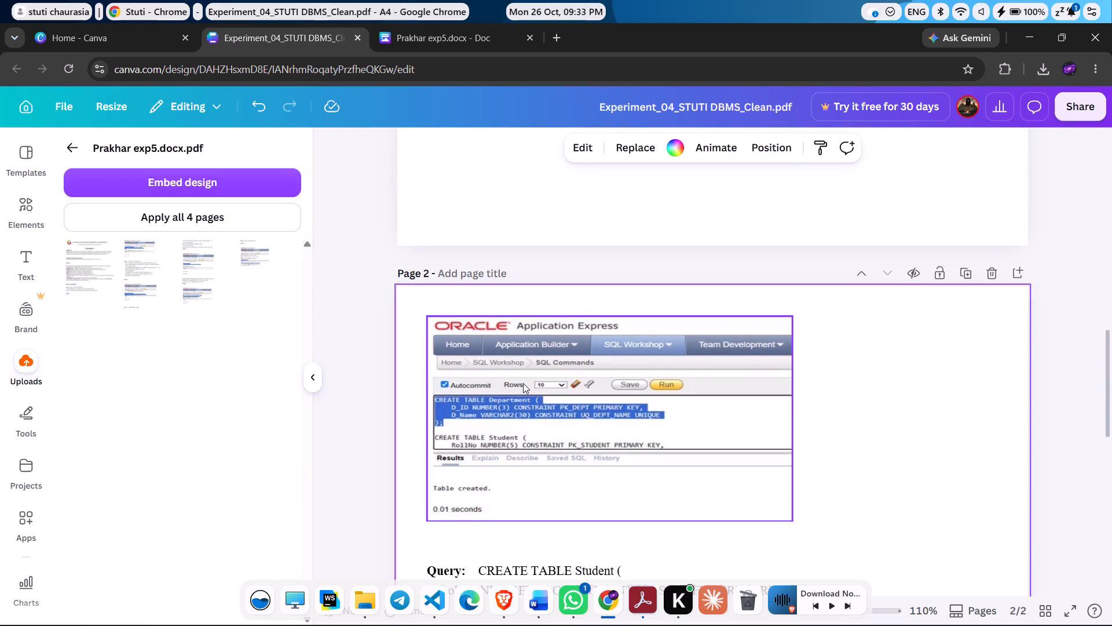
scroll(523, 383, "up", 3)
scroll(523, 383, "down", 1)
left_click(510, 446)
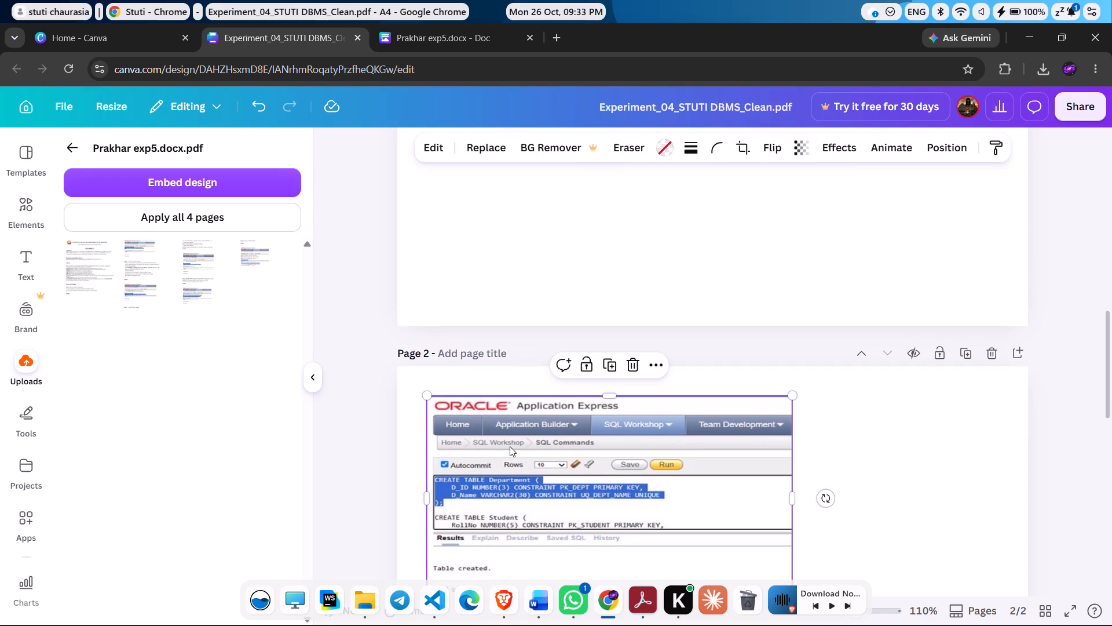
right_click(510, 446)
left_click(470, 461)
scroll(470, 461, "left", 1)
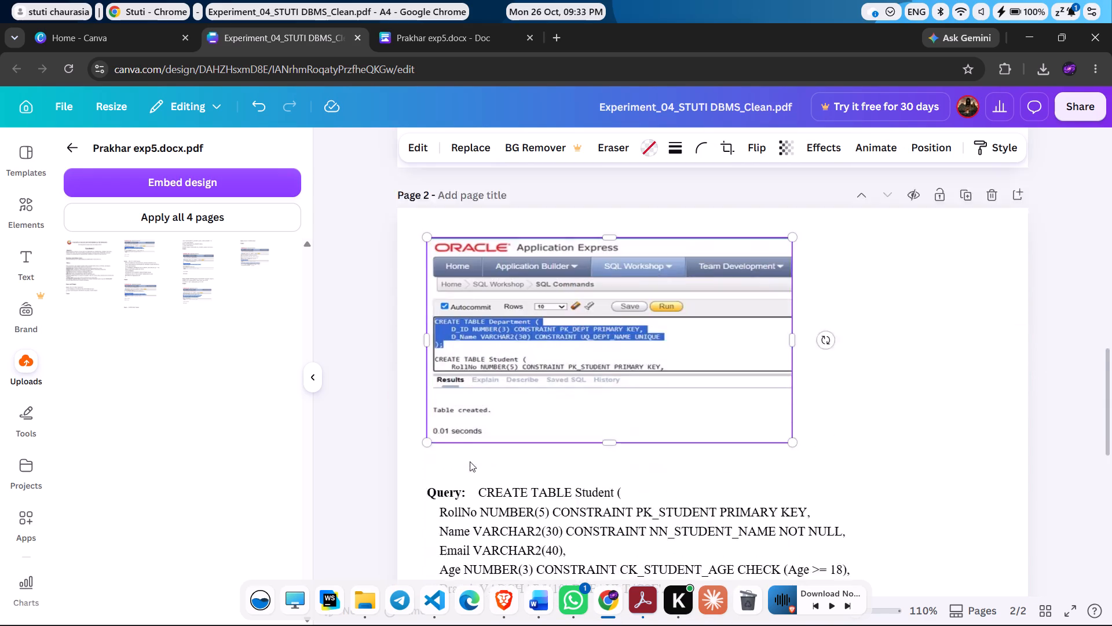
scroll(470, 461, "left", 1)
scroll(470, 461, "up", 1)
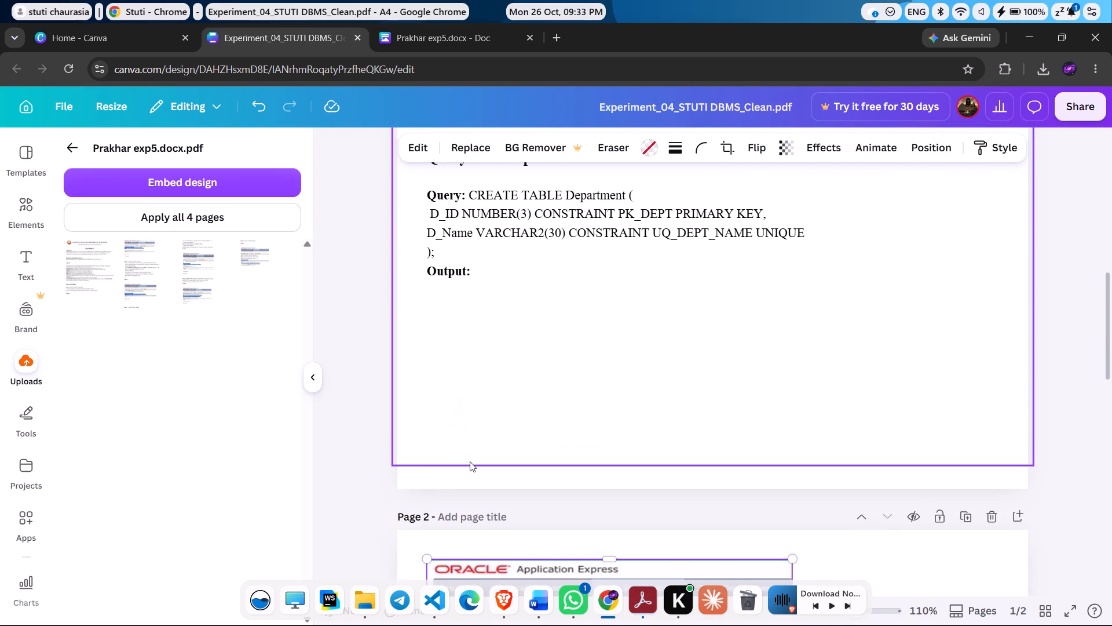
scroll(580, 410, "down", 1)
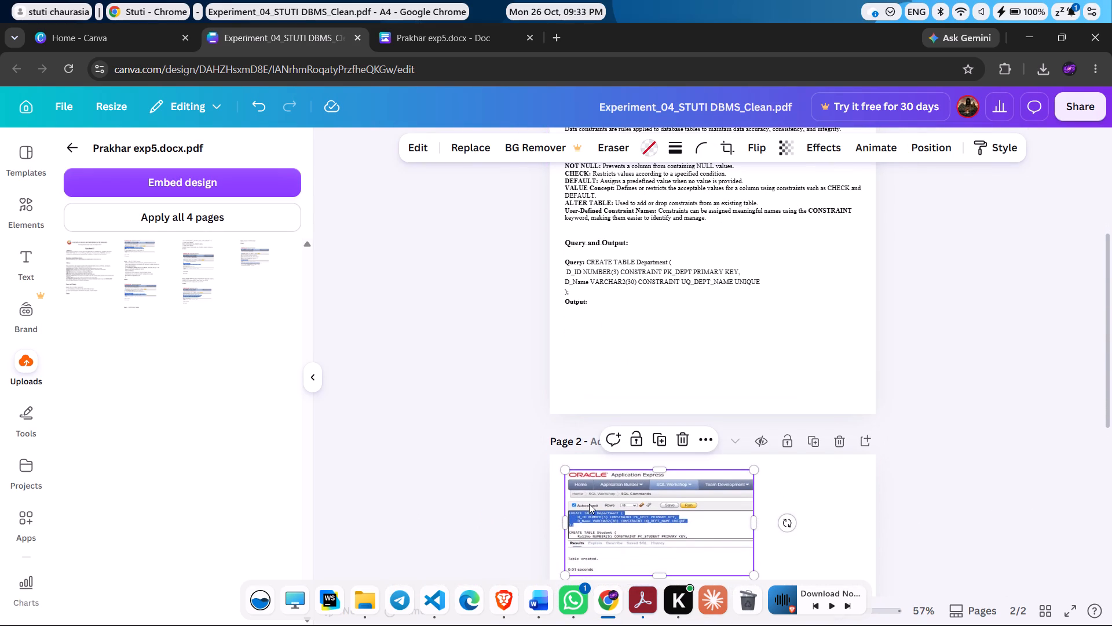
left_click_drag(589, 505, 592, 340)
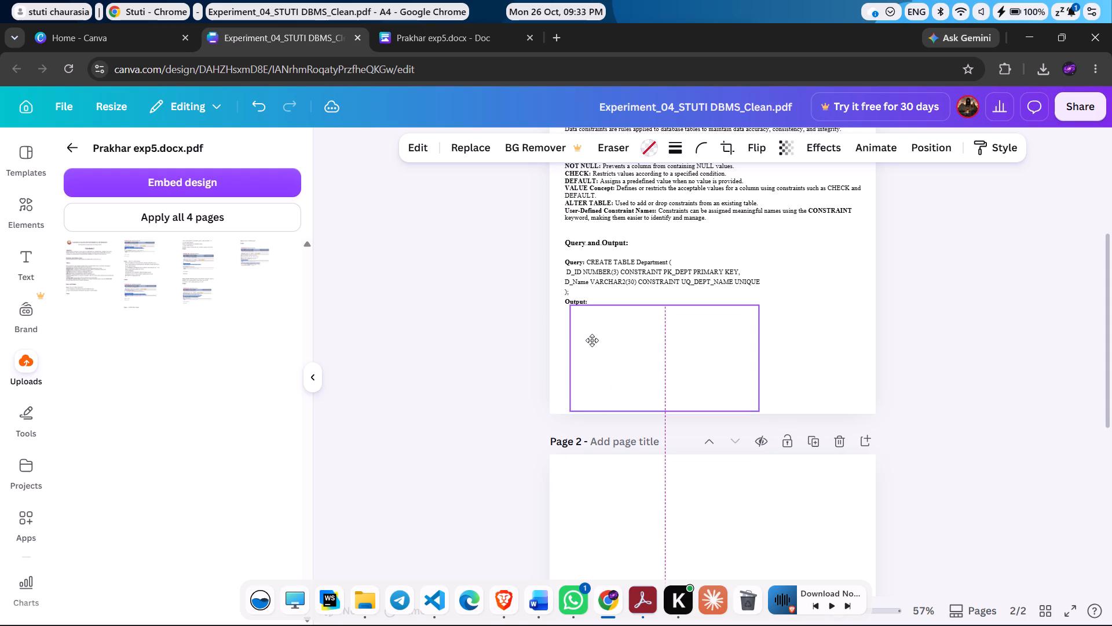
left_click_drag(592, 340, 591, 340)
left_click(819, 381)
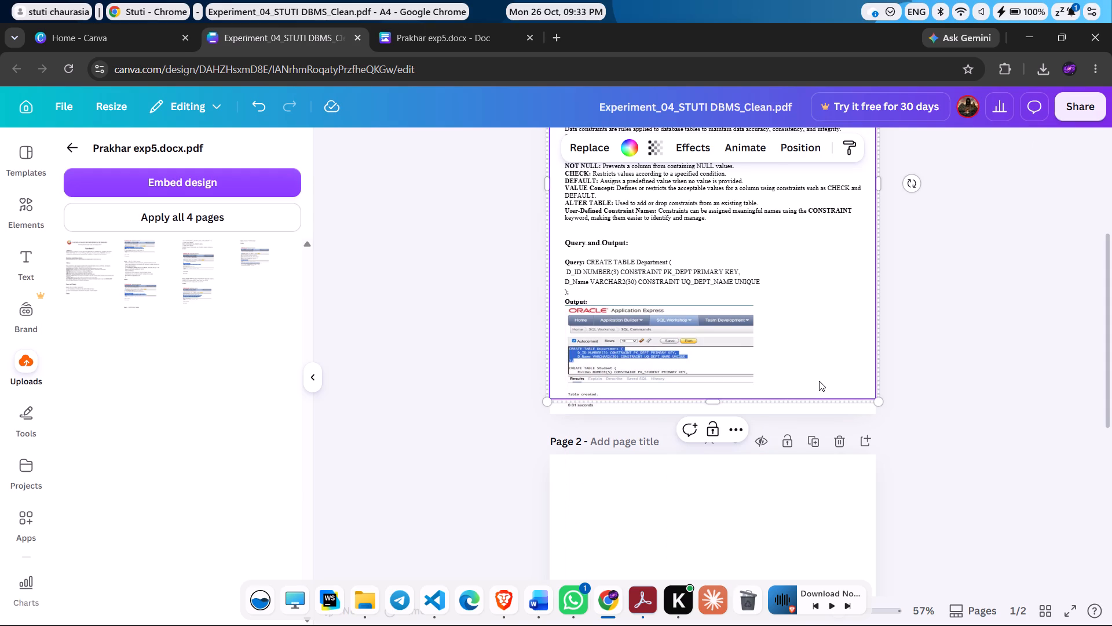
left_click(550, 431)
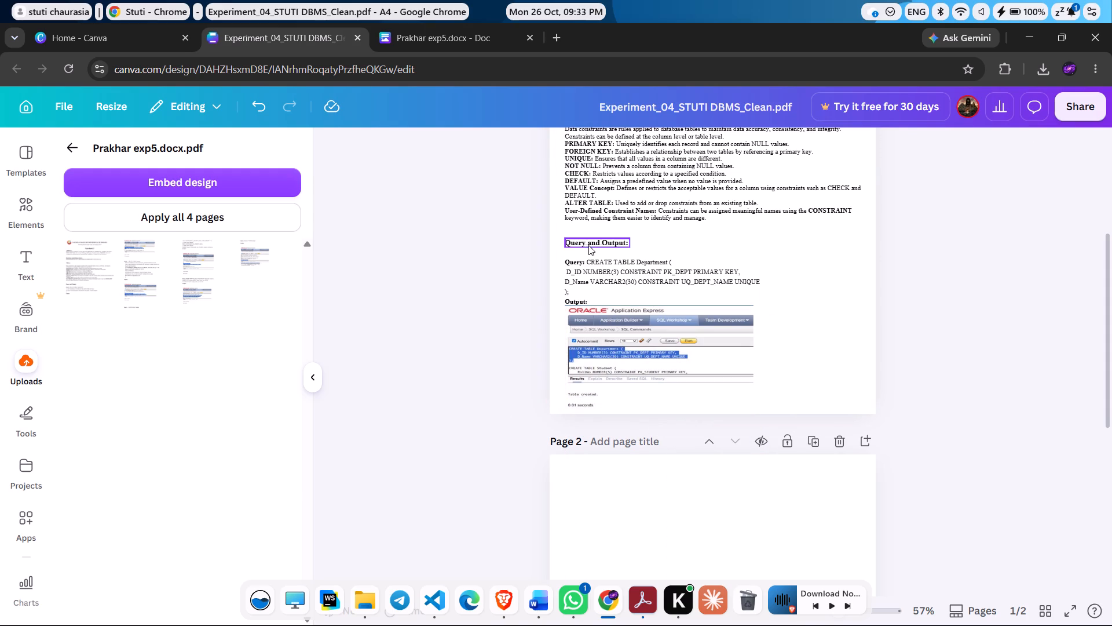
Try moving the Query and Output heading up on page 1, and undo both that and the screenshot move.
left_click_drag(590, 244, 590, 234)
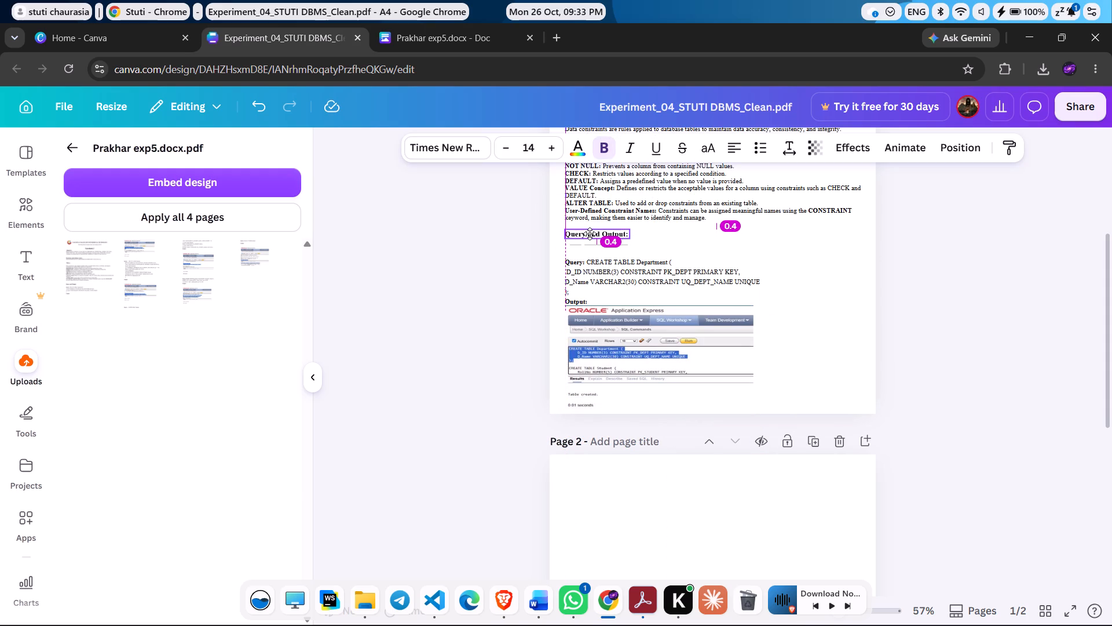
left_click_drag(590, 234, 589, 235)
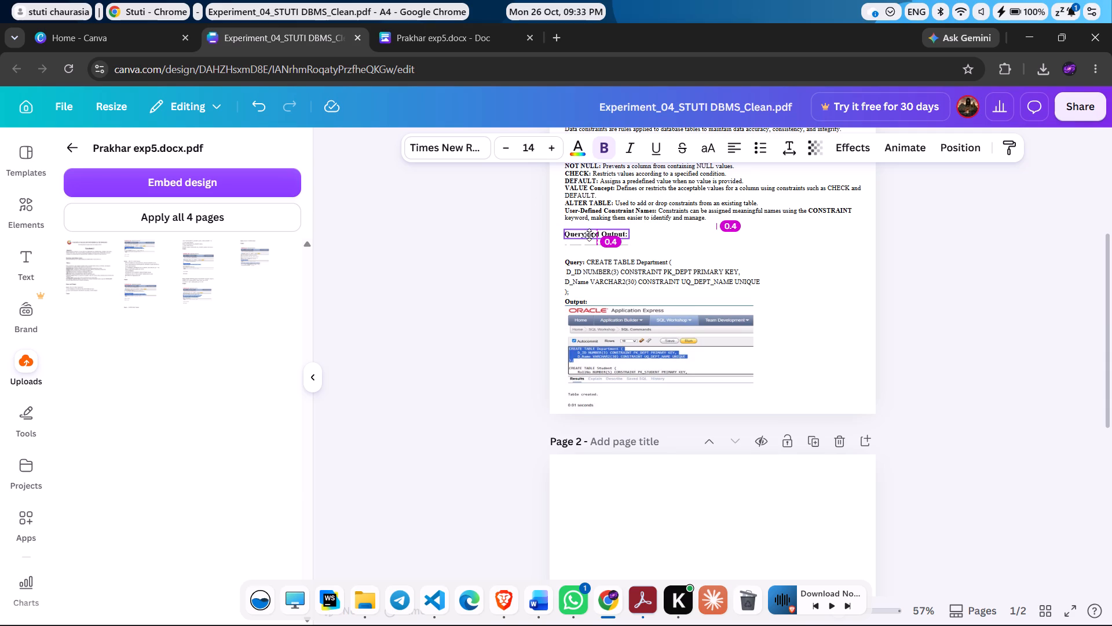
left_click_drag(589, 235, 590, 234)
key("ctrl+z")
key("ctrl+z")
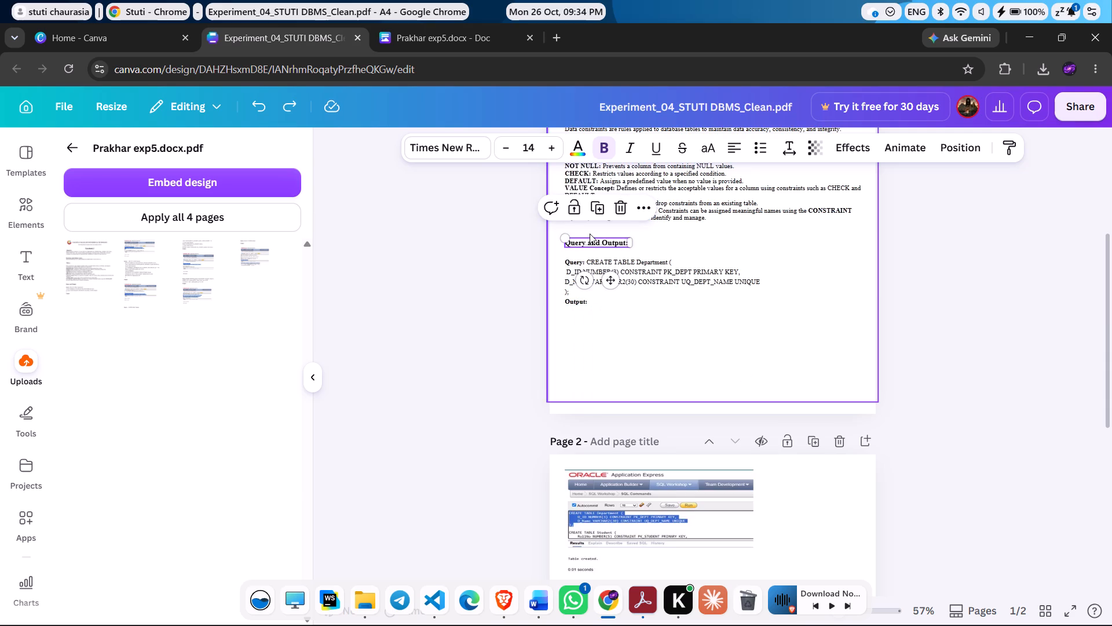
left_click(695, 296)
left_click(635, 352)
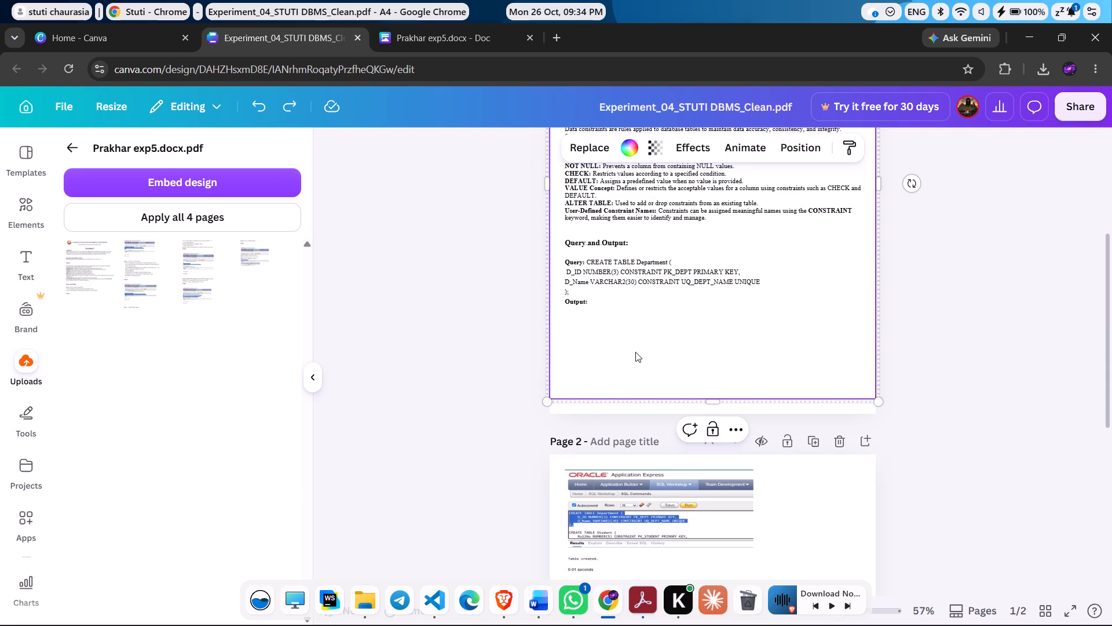
Move the Oracle screenshot on page 2 down slightly, to just above the Student table query.
scroll(566, 409, "down", 4)
scroll(566, 409, "up", 2)
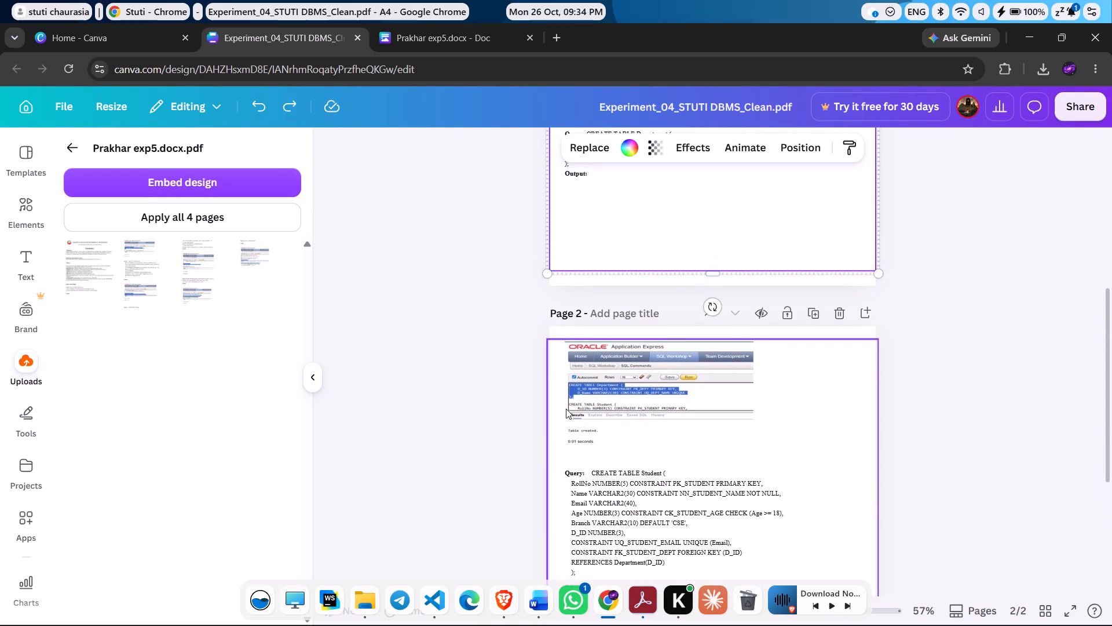
left_click_drag(580, 401, 580, 412)
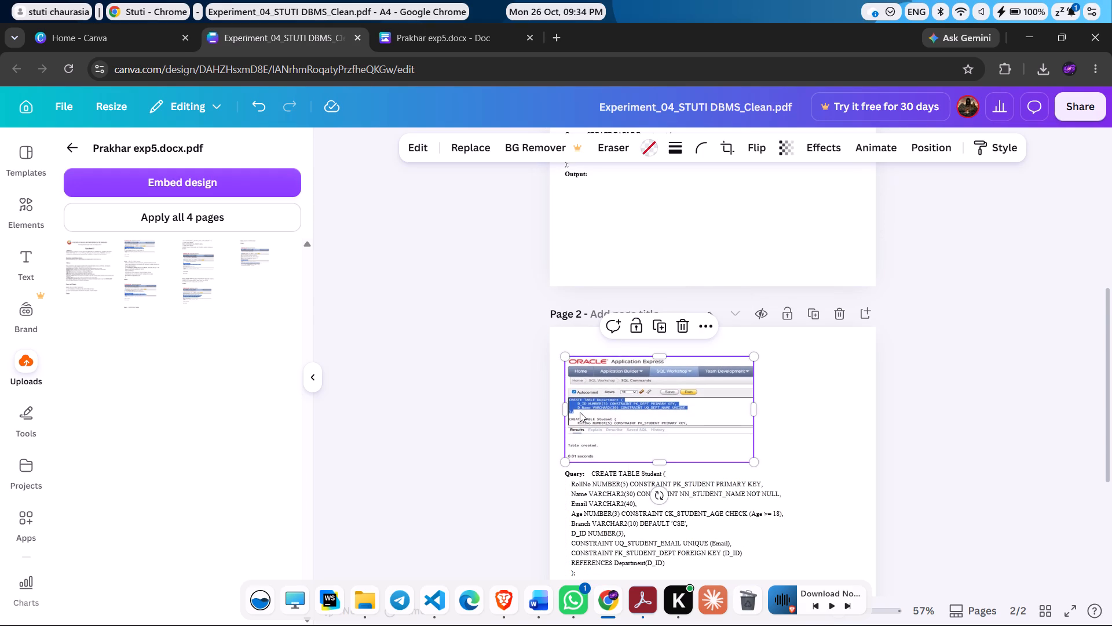
Insert a blank line before the Output: label in the Department query text on page 1.
left_click(579, 173)
left_click(577, 175)
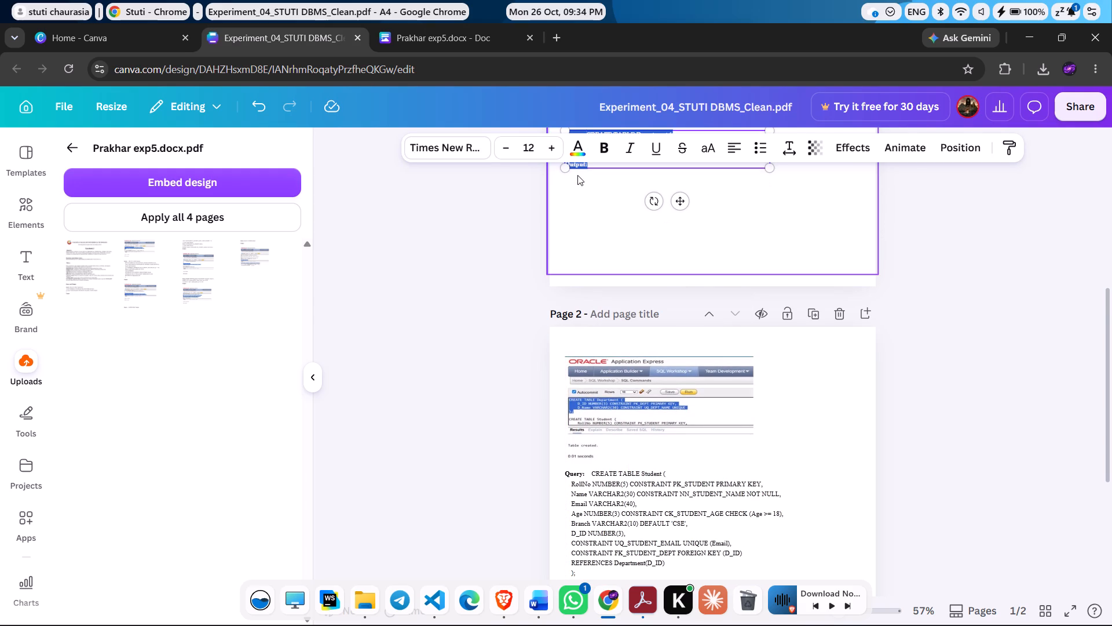
scroll(577, 175, "up", 1)
left_click(585, 282)
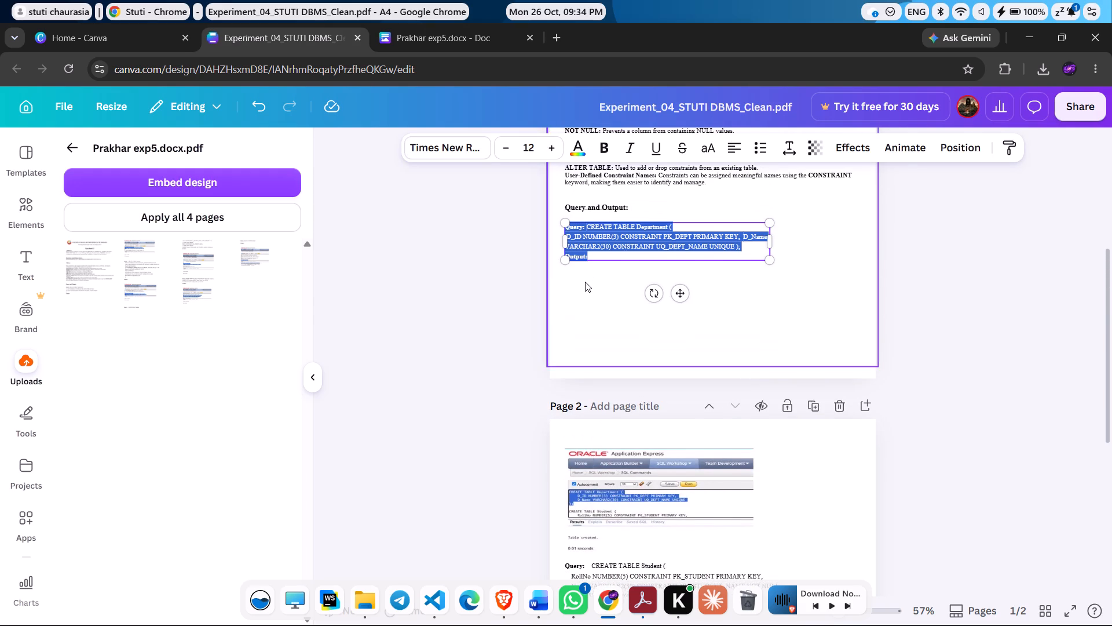
left_click(744, 245)
left_click(744, 245)
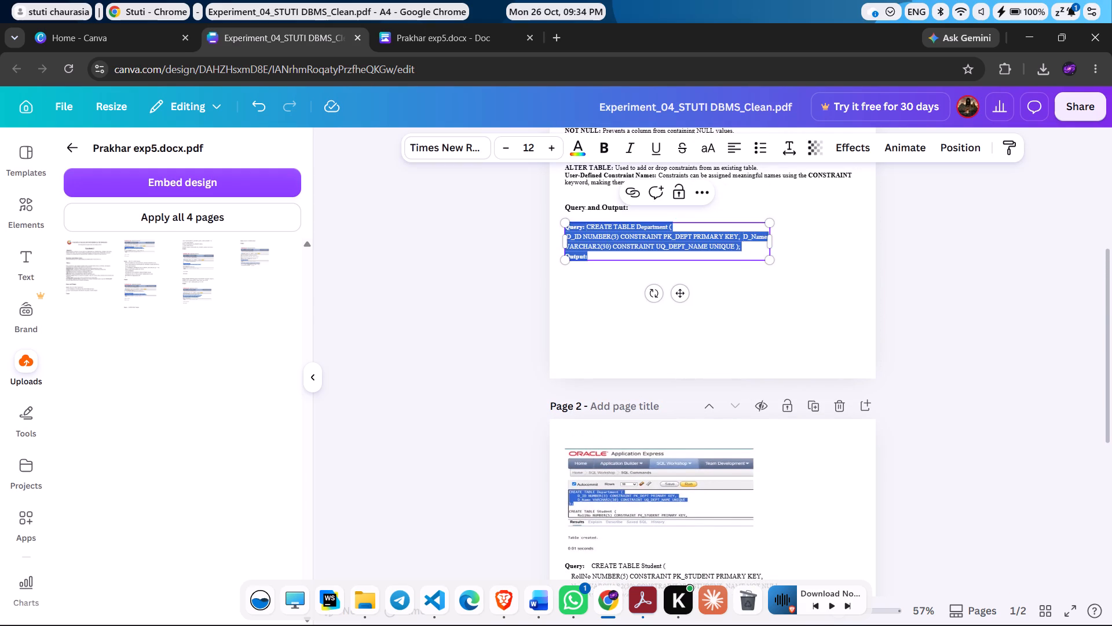
left_click(744, 246)
key("Return")
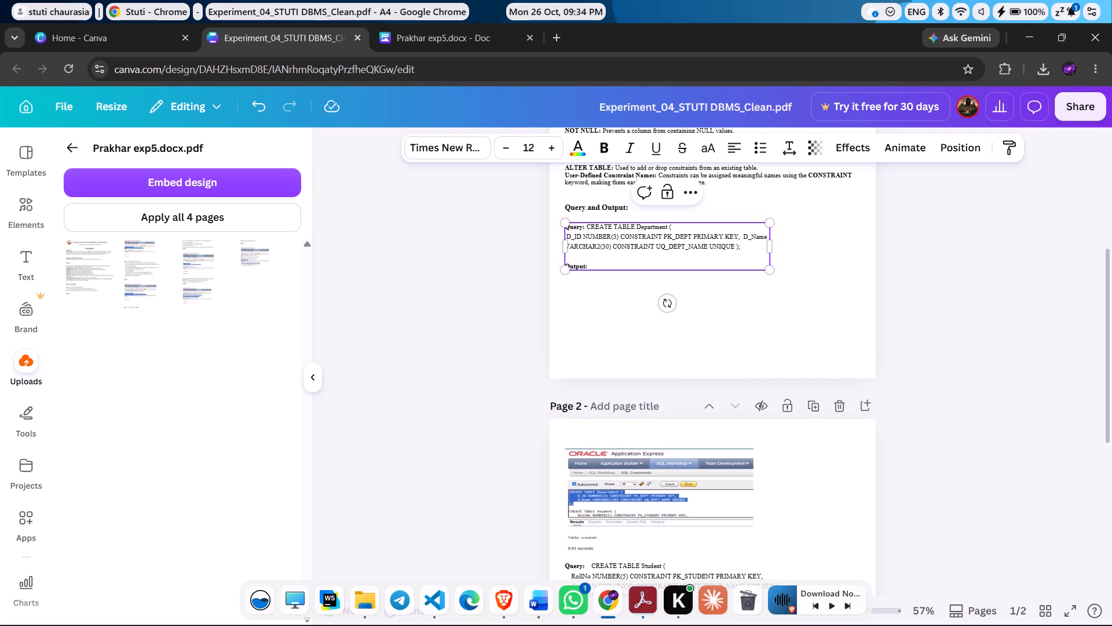
left_click(575, 294)
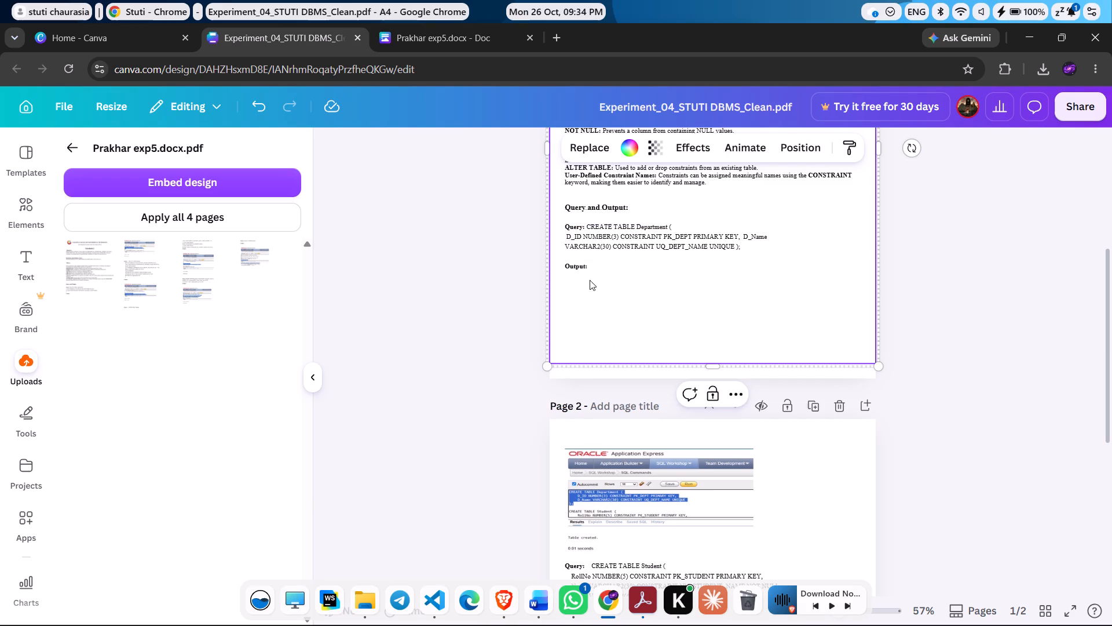
Move the Output: label from the end of page 1's Department query to page 2, directly above the first Oracle screenshot.
left_click(592, 270)
left_click(592, 258)
left_click_drag(592, 260, 589, 265)
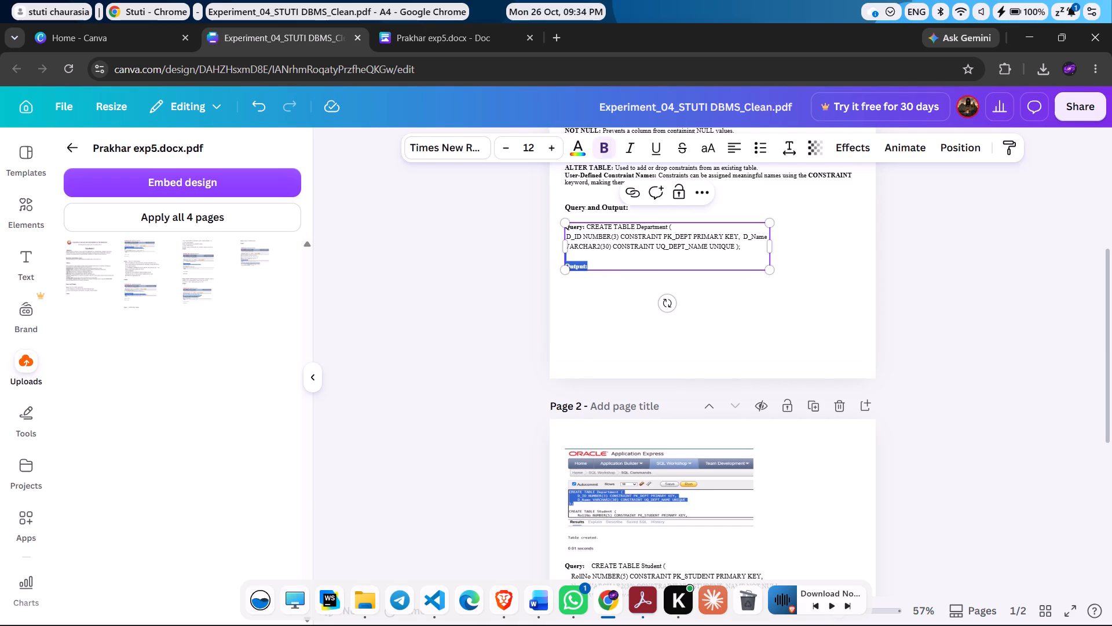
key("ctrl+c")
key("BackSpace")
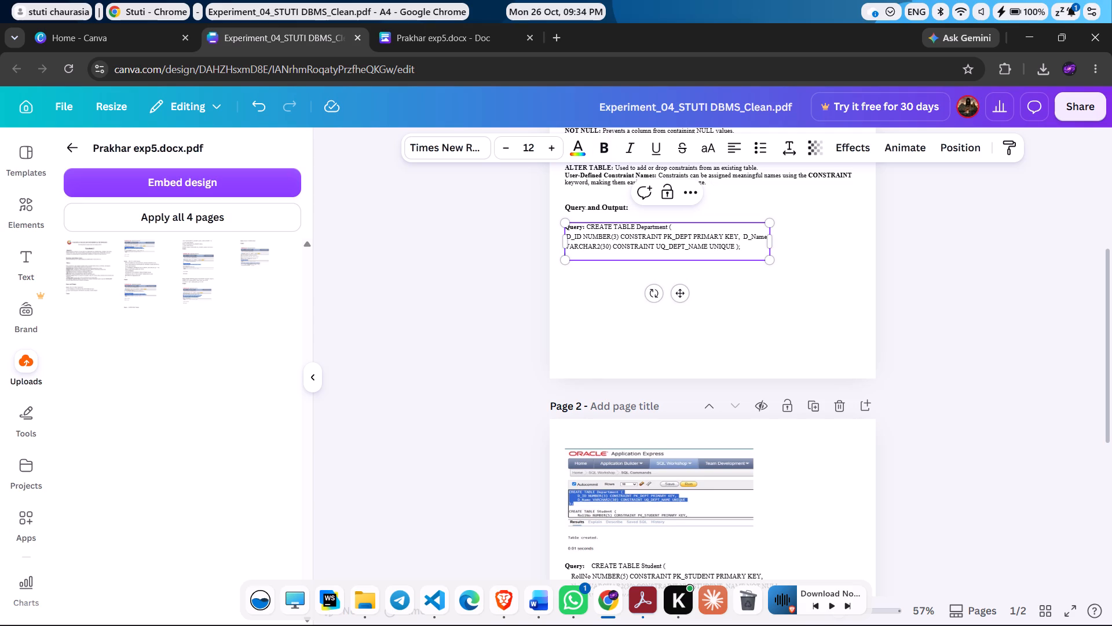
left_click(584, 434)
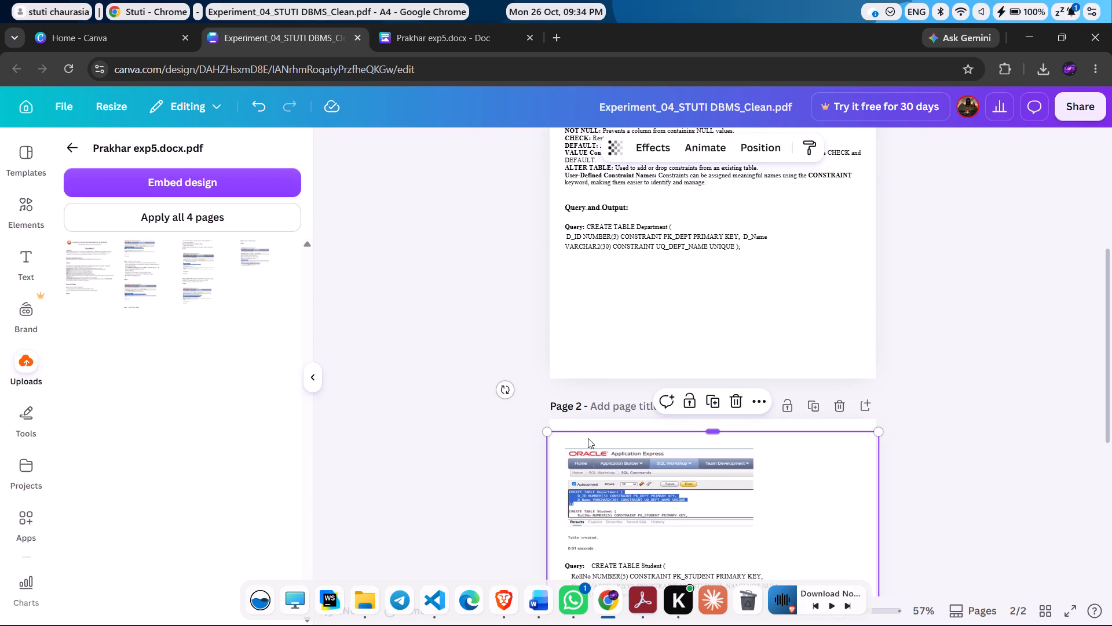
left_click(588, 438)
left_click(587, 424)
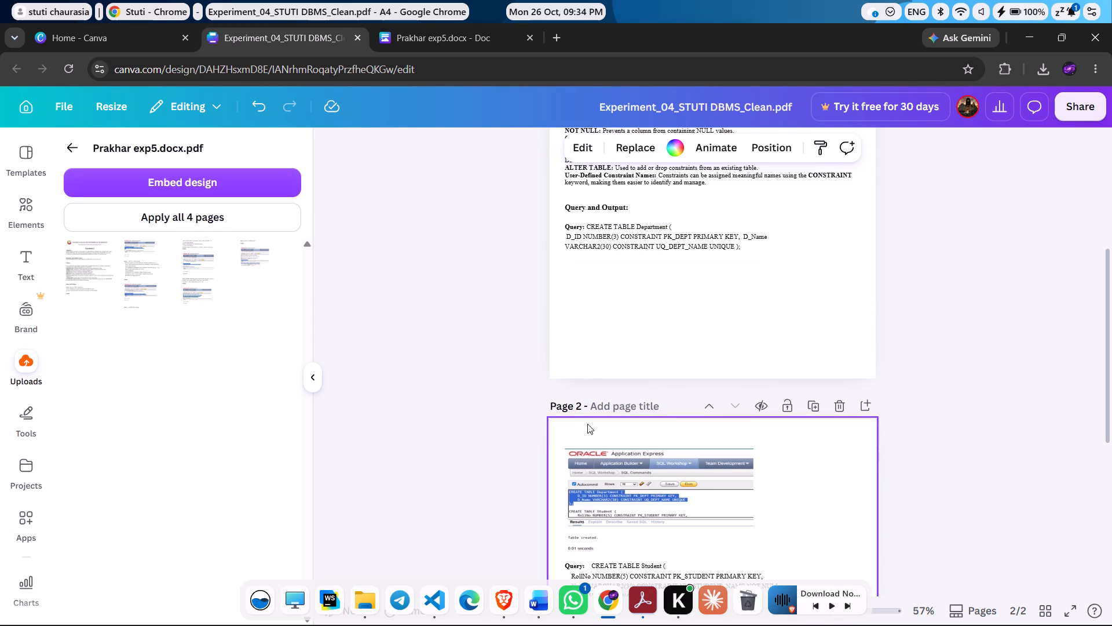
key("ctrl+v")
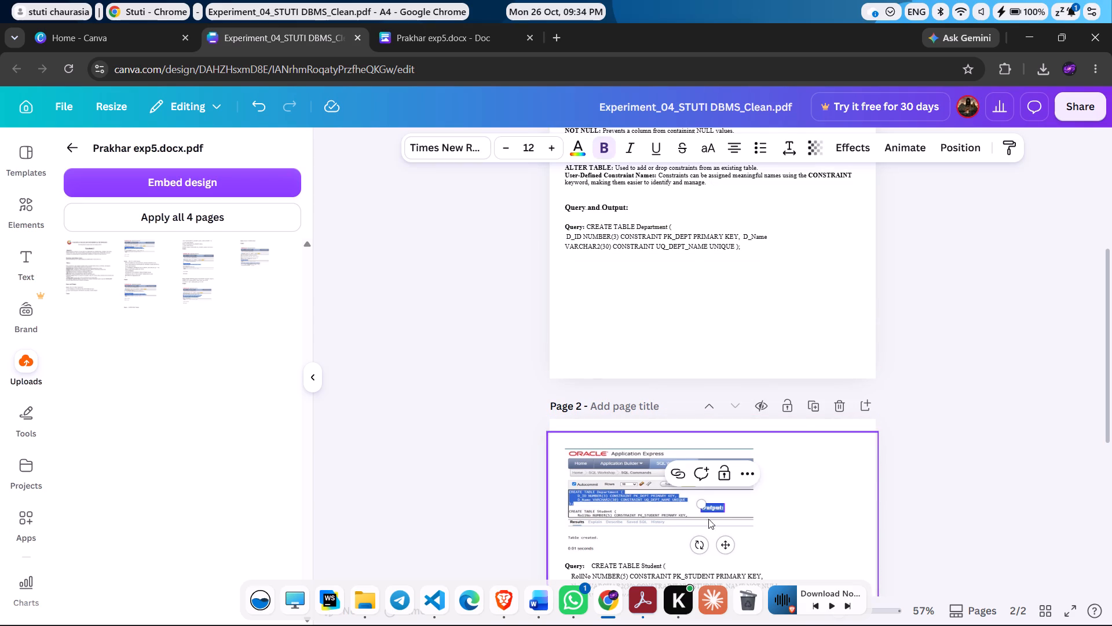
left_click_drag(726, 551, 601, 479)
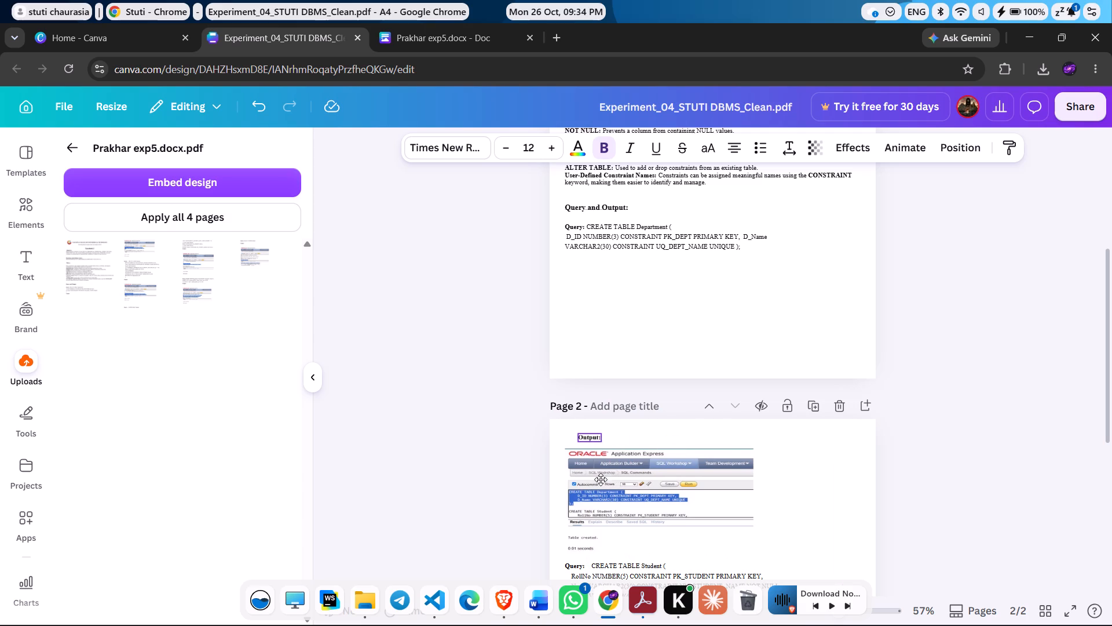
left_click_drag(601, 479, 594, 478)
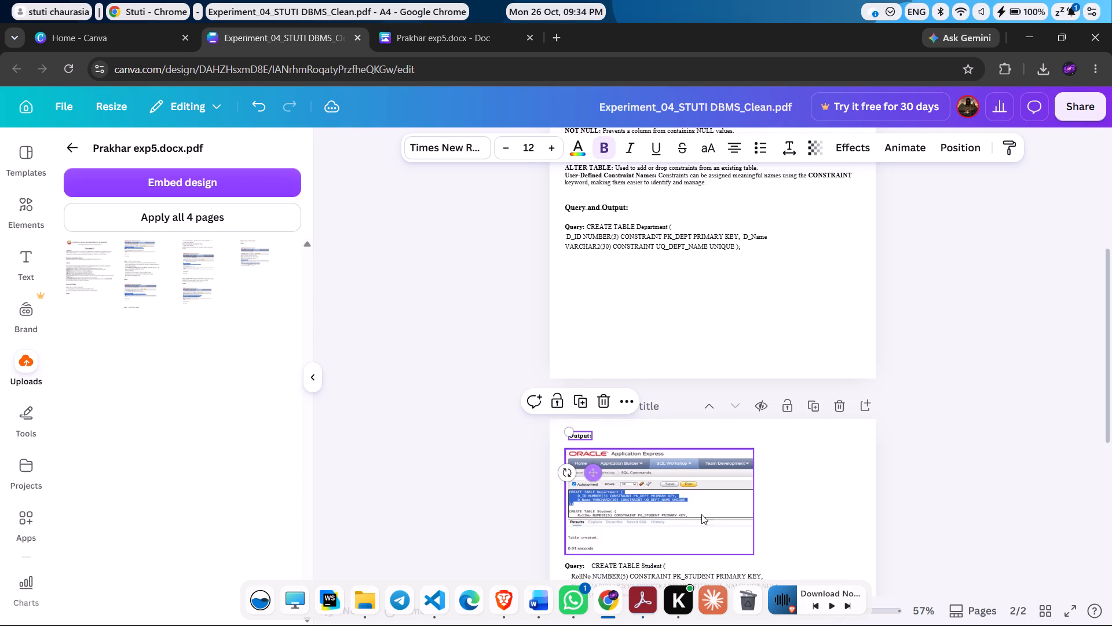
Shift the first Oracle screenshot on page 2 slightly so its edge aligns with the Output: label above it.
left_click(704, 516)
left_click(707, 514)
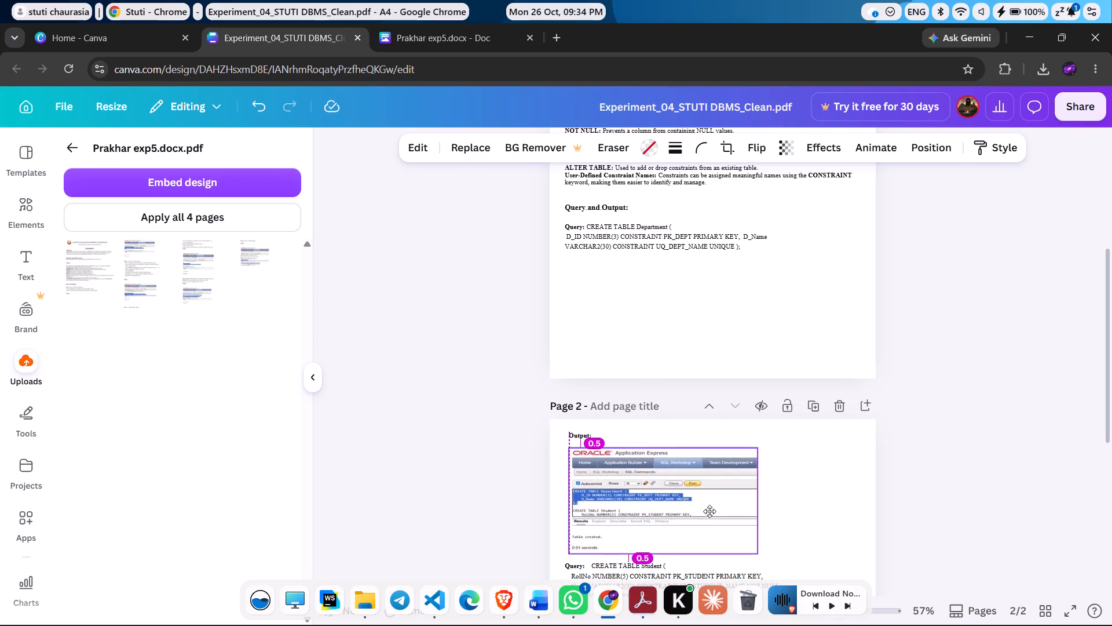
left_click(802, 533)
Add a third page to the design and fill it with page 3 of the Experiment 5 PDF.
scroll(802, 533, "down", 4)
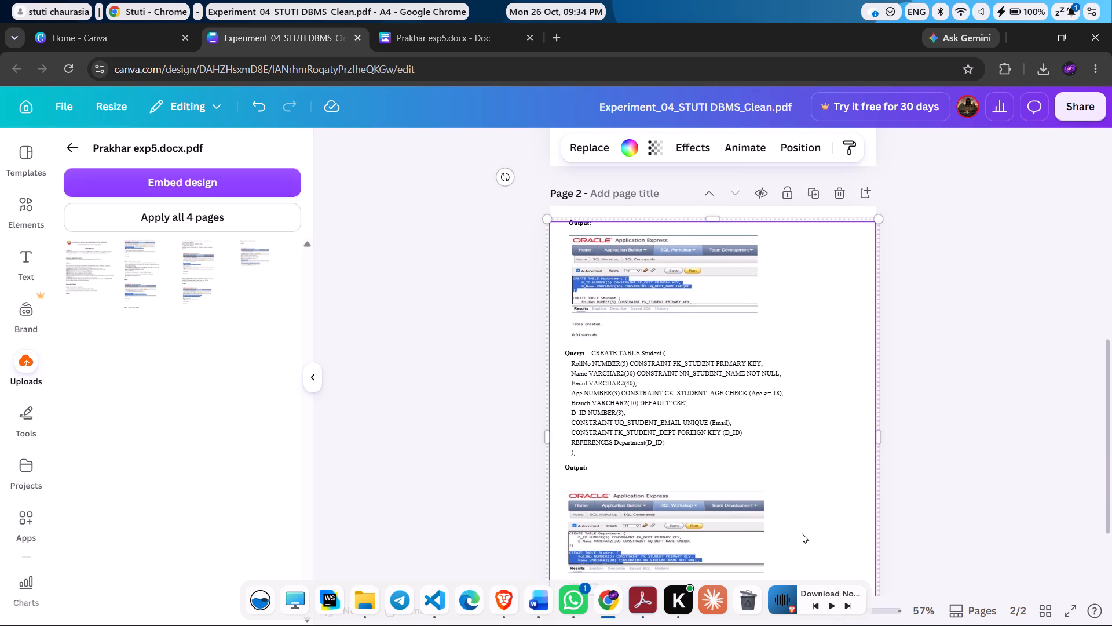
scroll(802, 533, "down", 3)
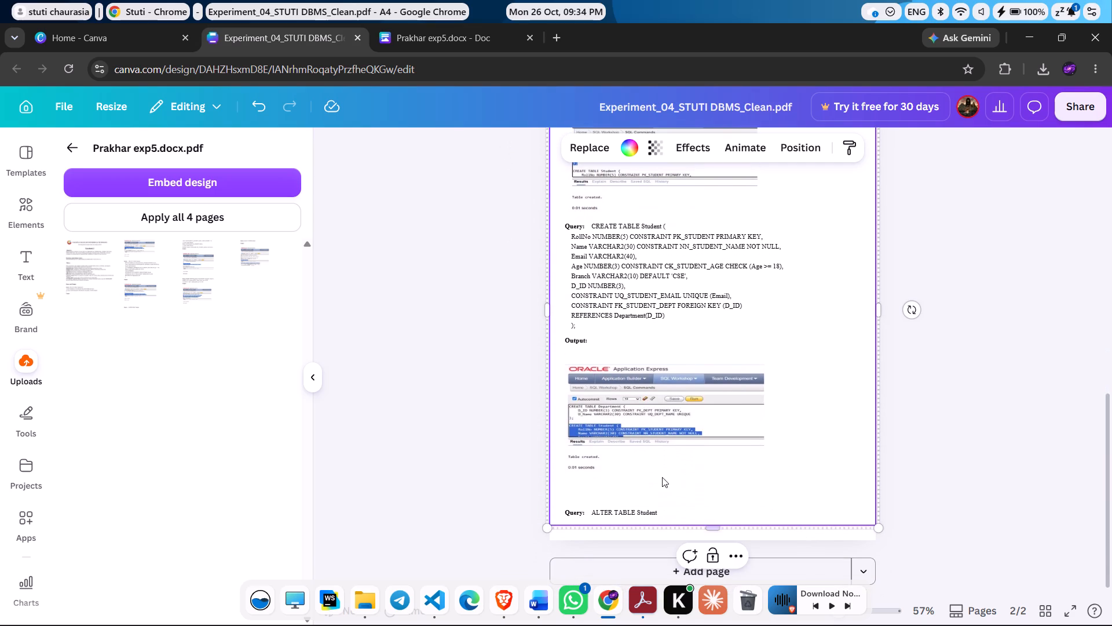
left_click(601, 496)
left_click(581, 500)
left_click(577, 511)
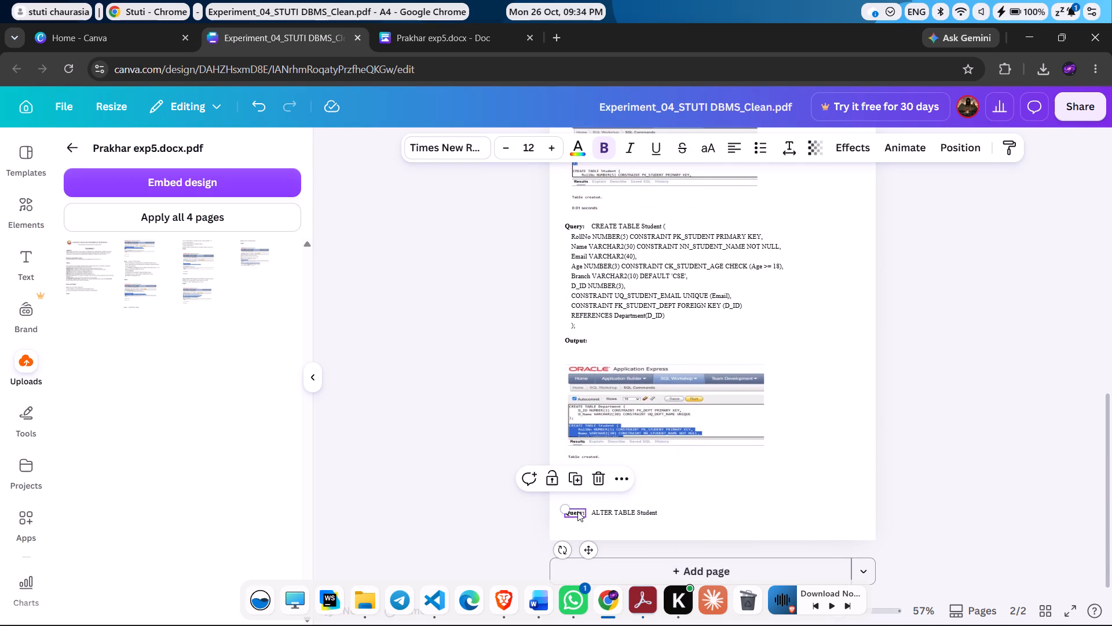
left_click(573, 496)
left_click(573, 496)
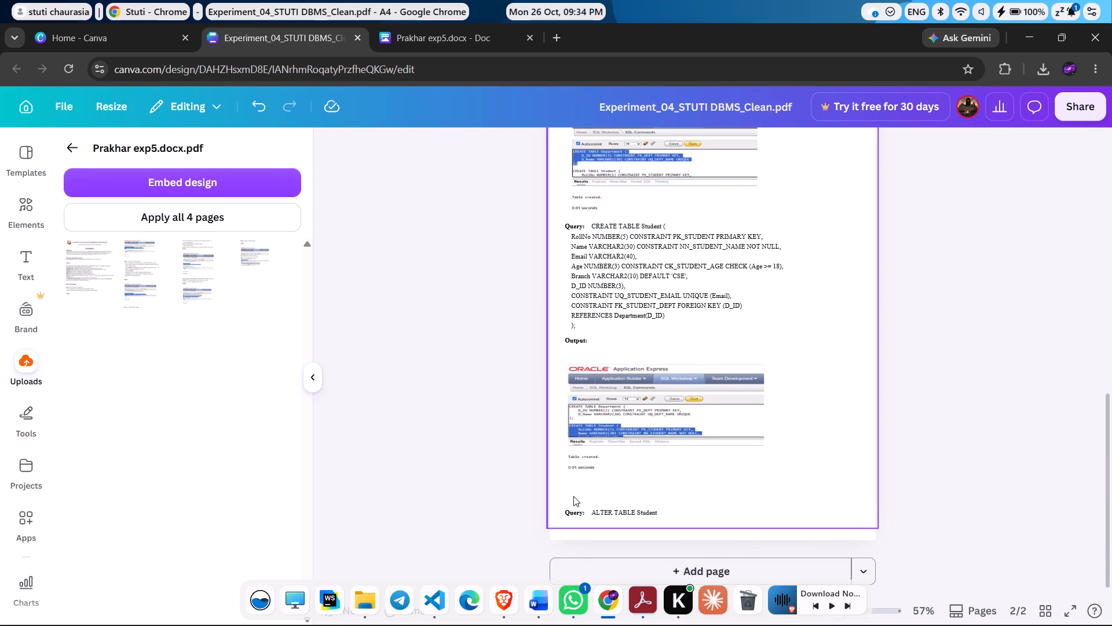
left_click(573, 500)
scroll(573, 500, "down", 4)
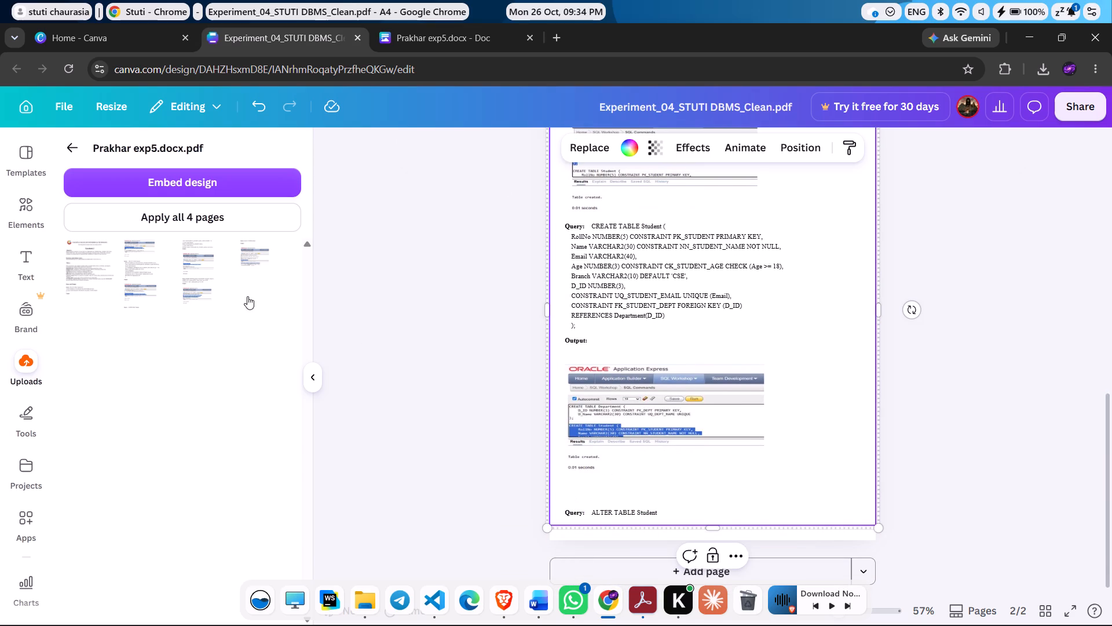
left_click(598, 582)
left_click(598, 574)
scroll(619, 501, "down", 1)
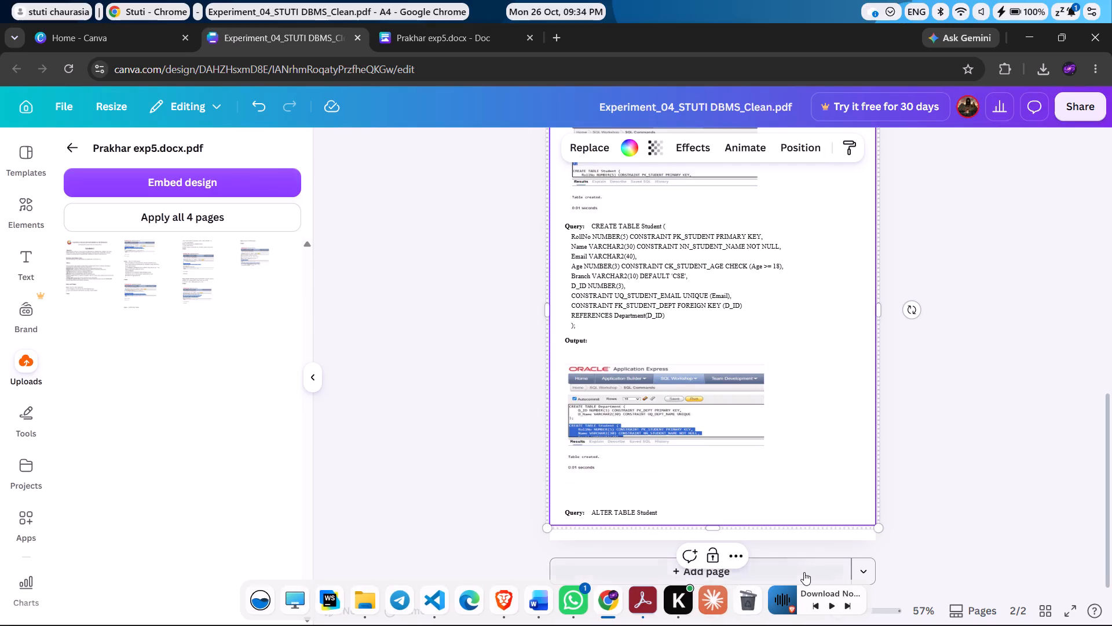
left_click(804, 572)
left_click(199, 271)
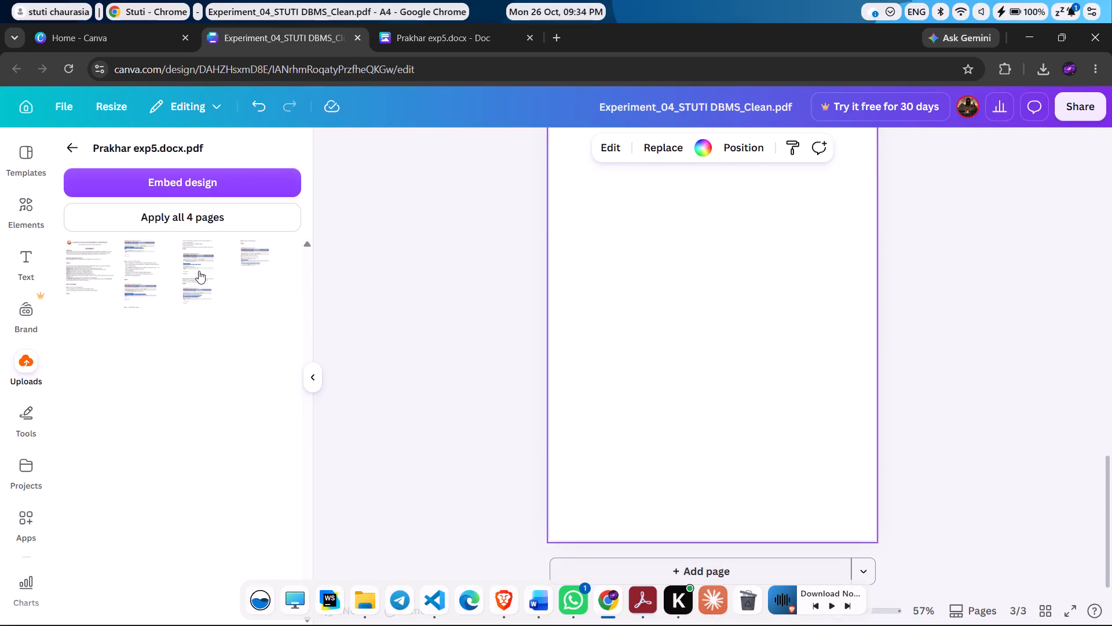
Move the ADD CONSTRAINT query text block on page 3 down to just above the Oracle screenshot, aligned with its edge.
left_click_drag(546, 375, 693, 385)
scroll(673, 304, "up", 5)
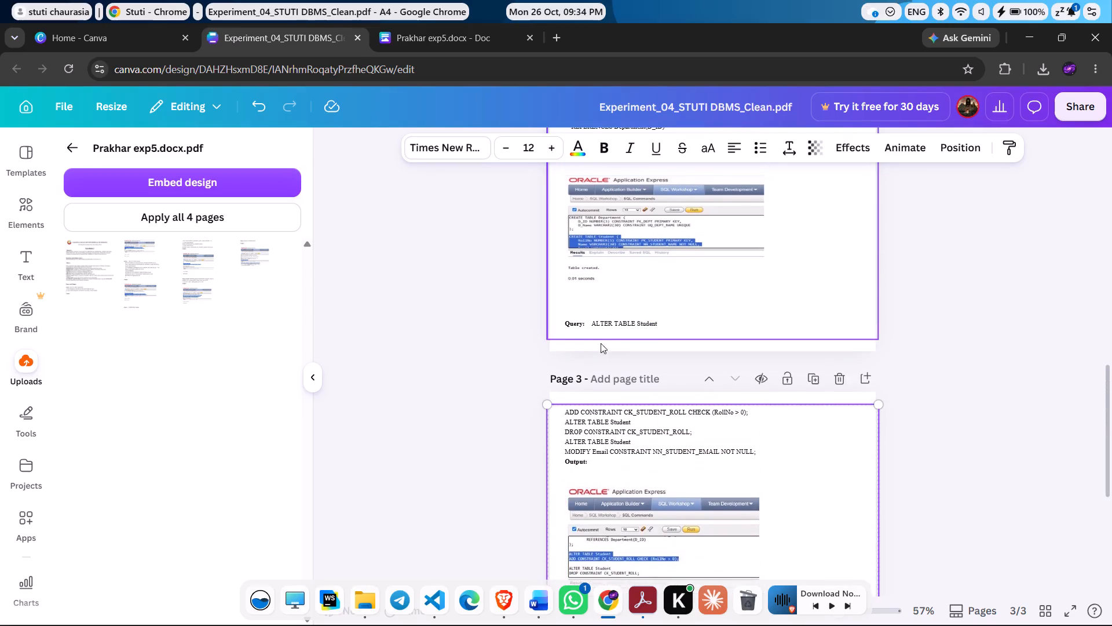
left_click(580, 307)
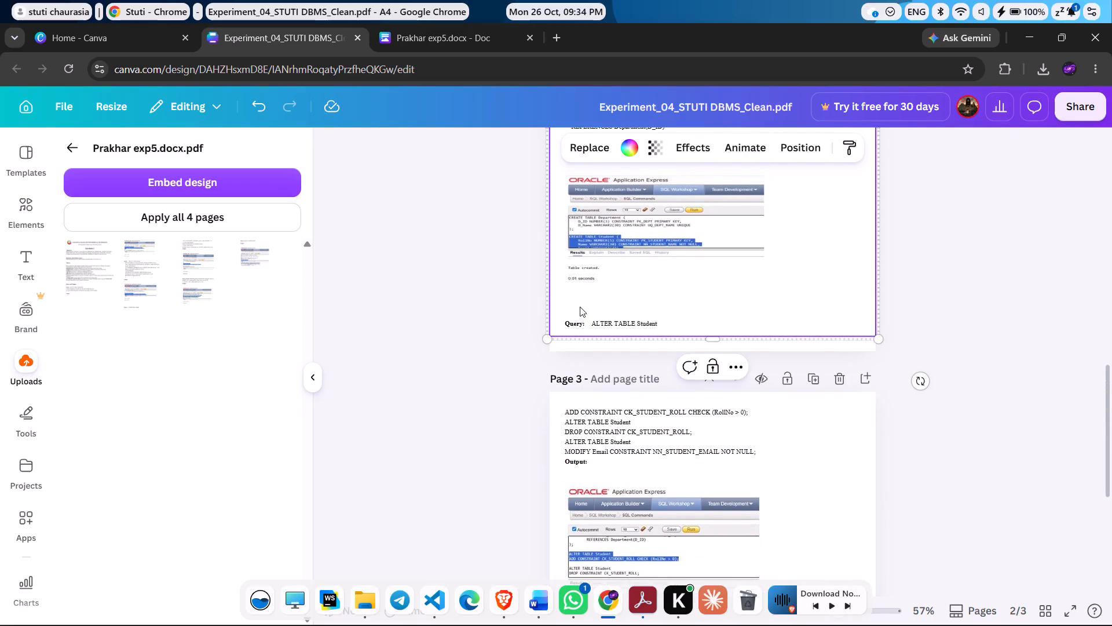
left_click(580, 308)
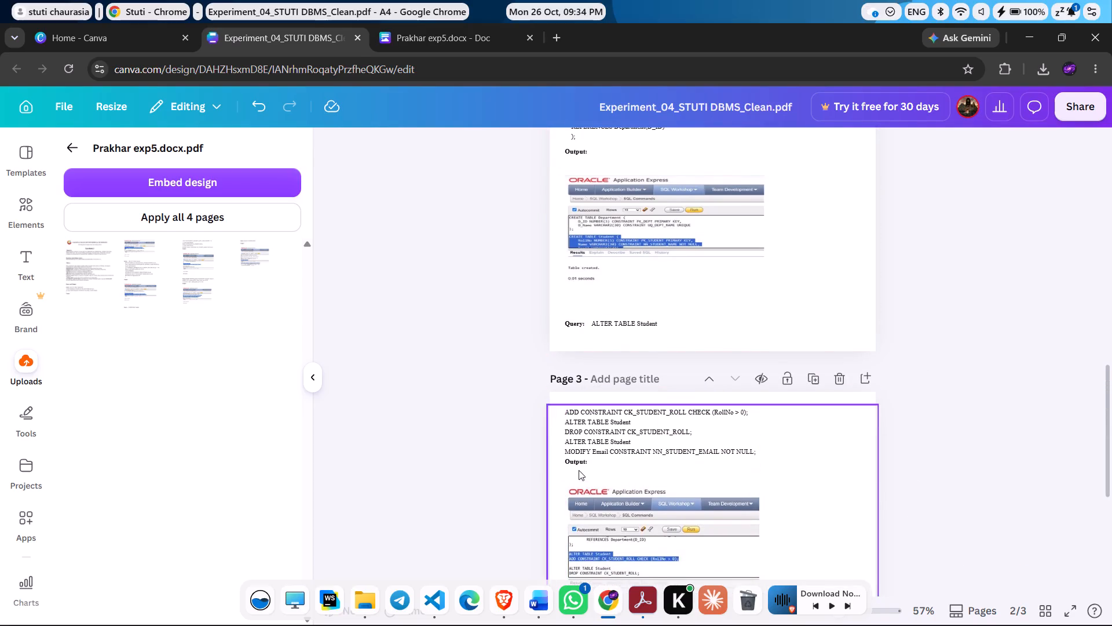
left_click_drag(574, 461, 576, 474)
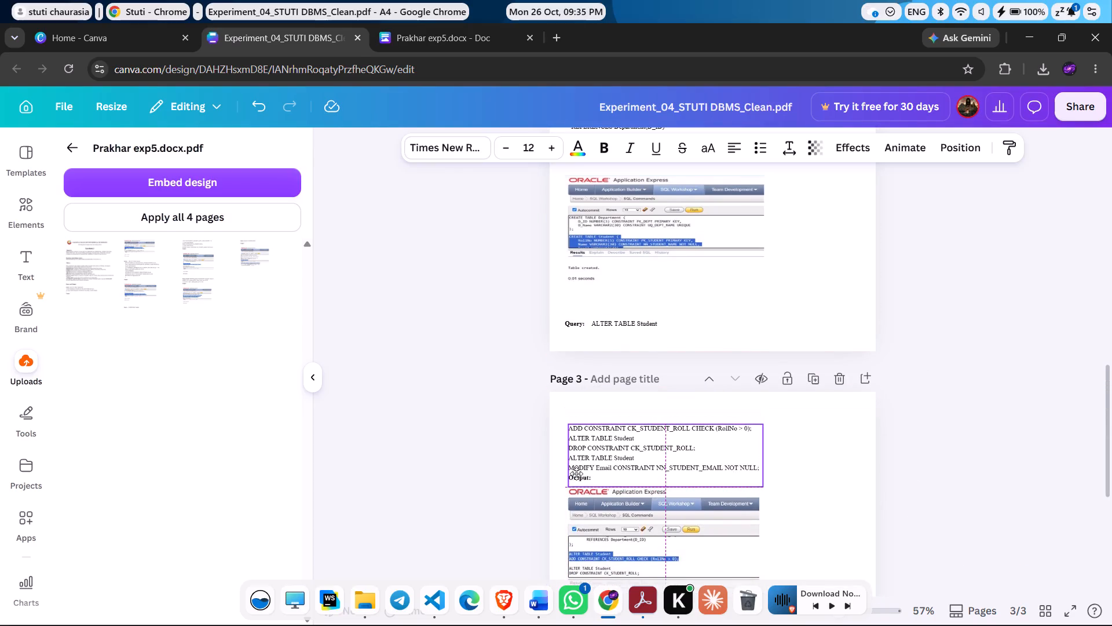
left_click_drag(576, 474, 577, 473)
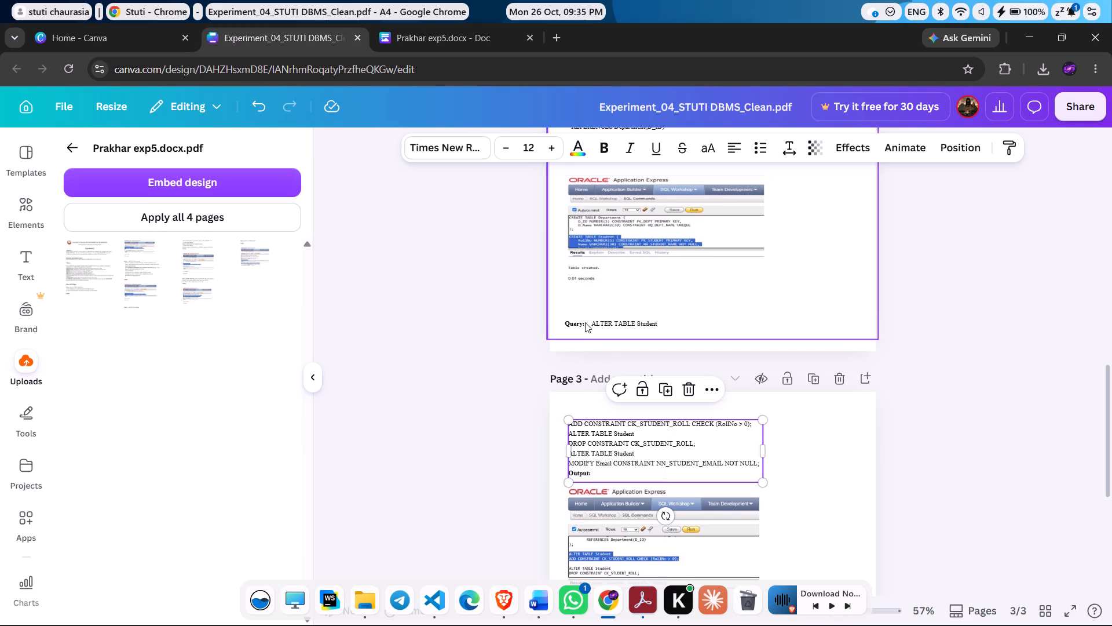
Move the Query: label and the ALTER TABLE Student line from the bottom of page 2 to the top of page 3.
left_click_drag(576, 323, 581, 406)
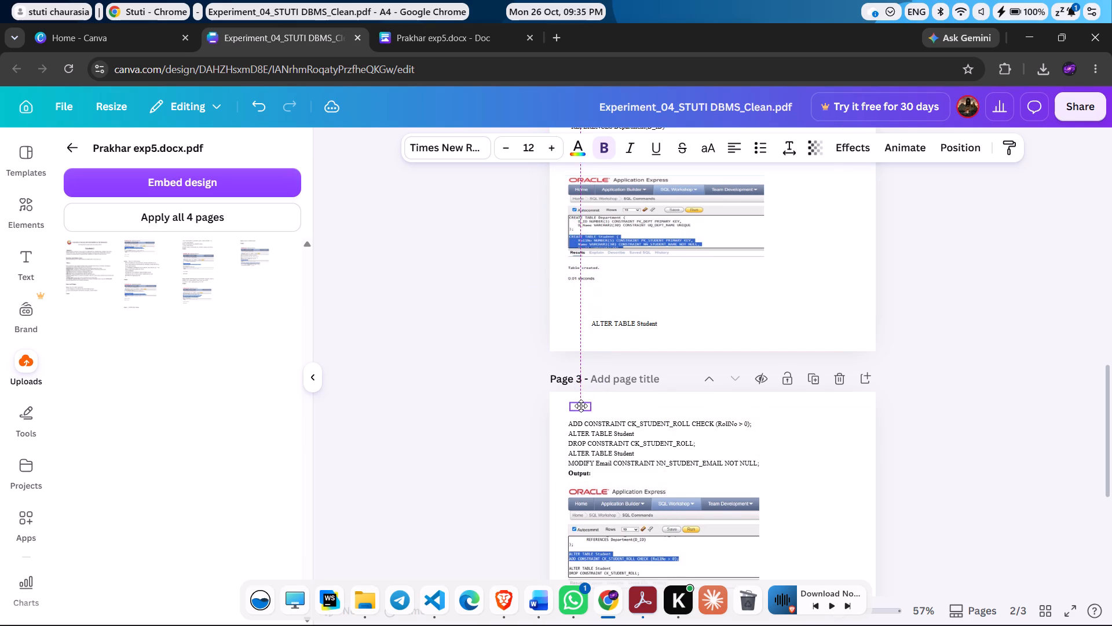
left_click_drag(581, 406, 580, 404)
left_click_drag(603, 321, 622, 372)
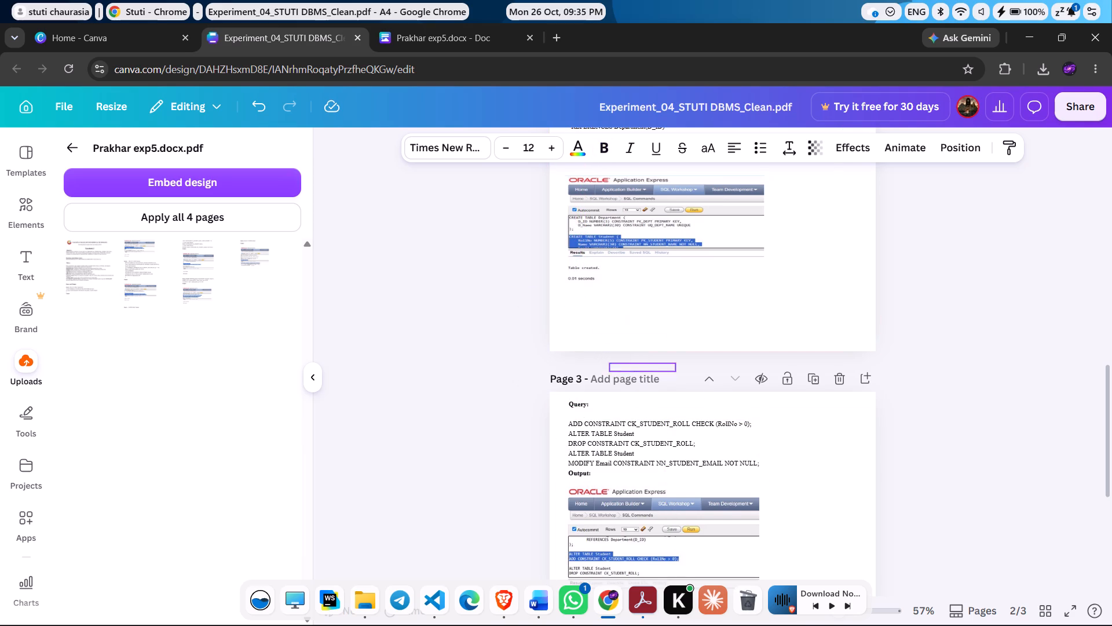
left_click_drag(622, 372, 602, 402)
left_click(709, 415)
left_click(780, 467)
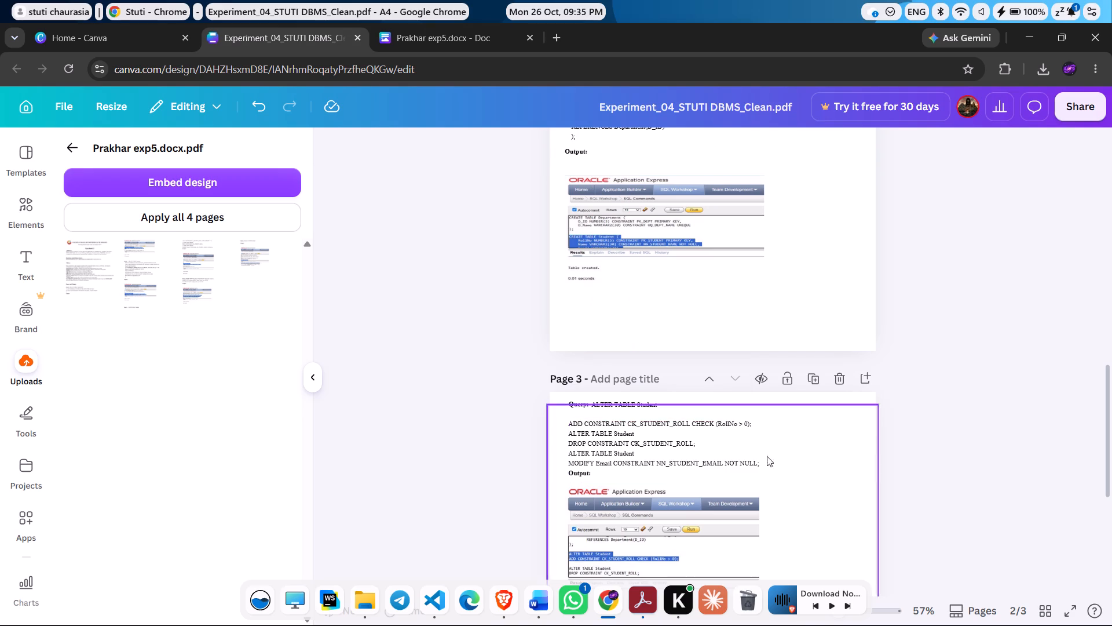
left_click(551, 403)
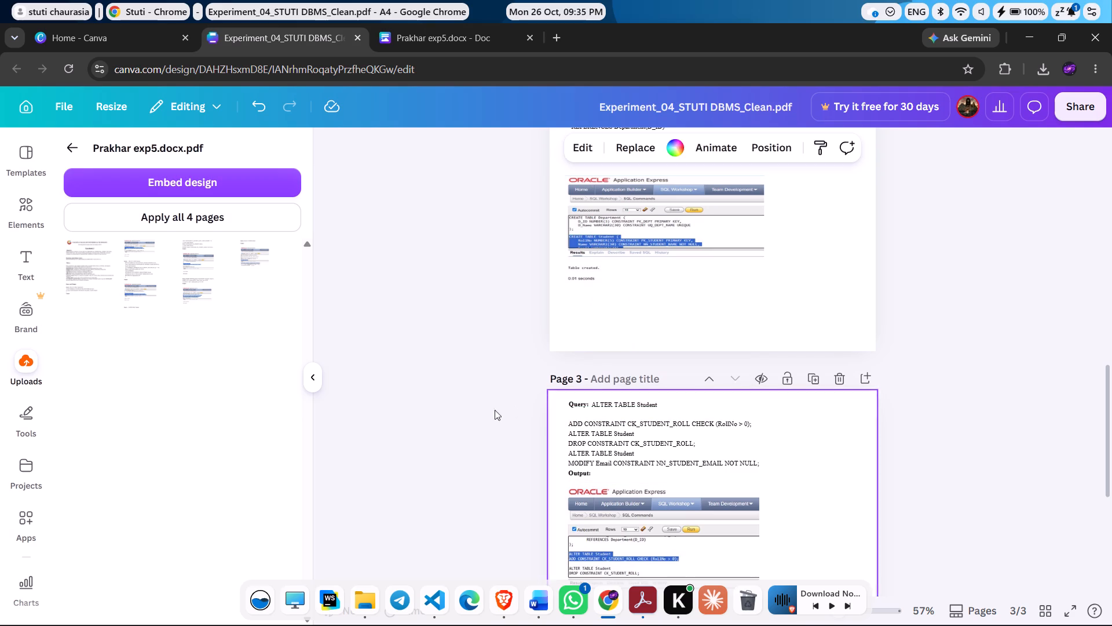
left_click(488, 413)
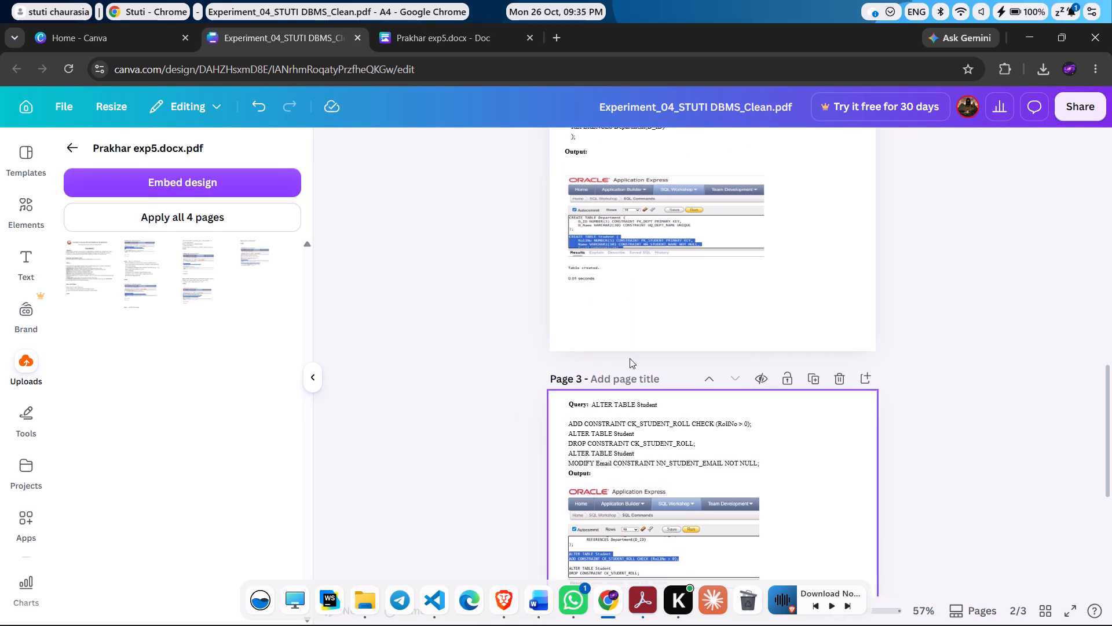
Add a fourth page to the design and fill it with page 4 of the Experiment 5 PDF.
scroll(639, 399, "up", 2)
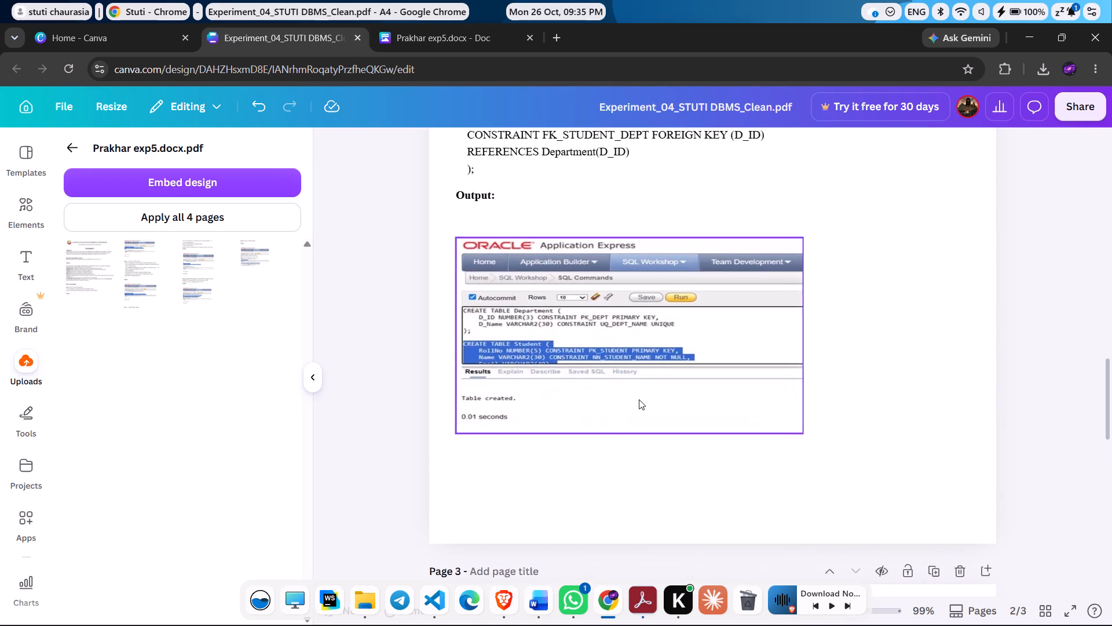
scroll(639, 399, "up", 6)
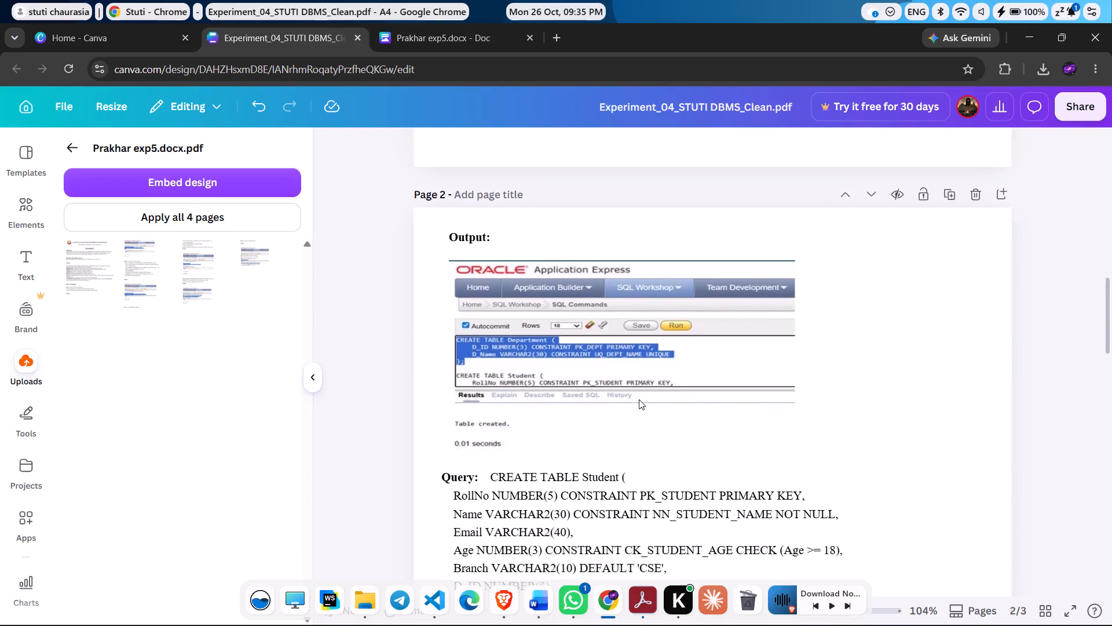
scroll(639, 399, "down", 11)
left_click(875, 570)
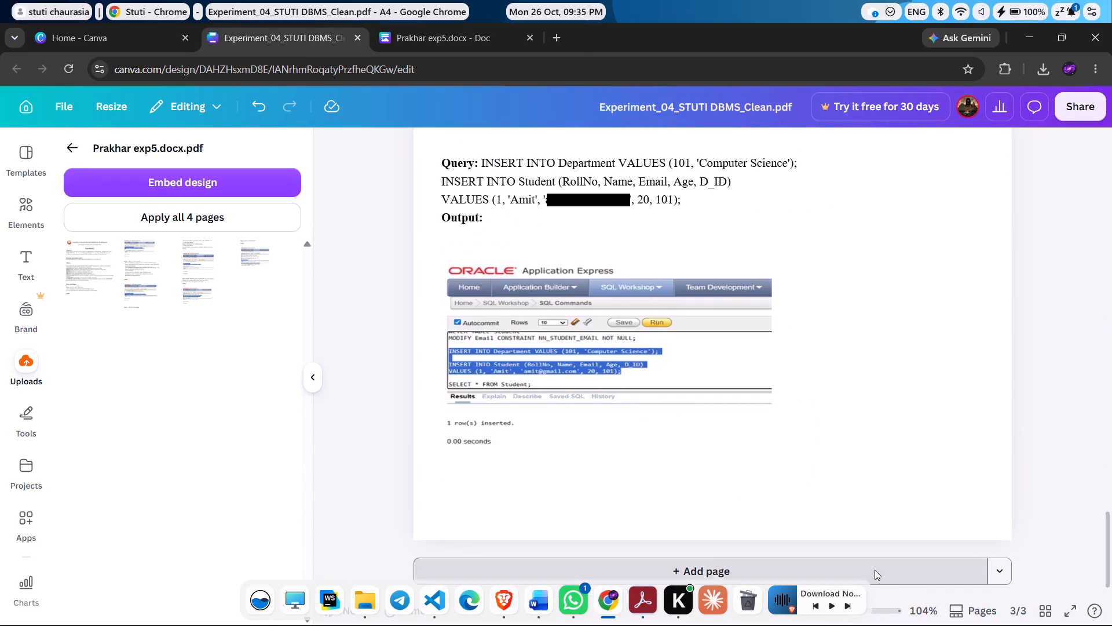
left_click(258, 259)
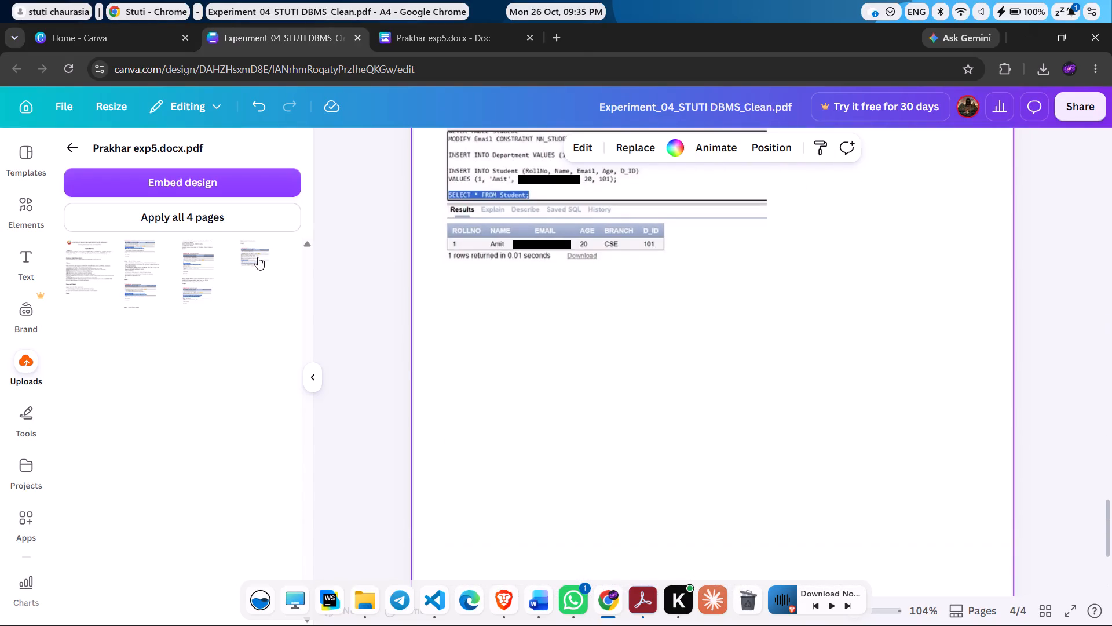
scroll(545, 301, "up", 5)
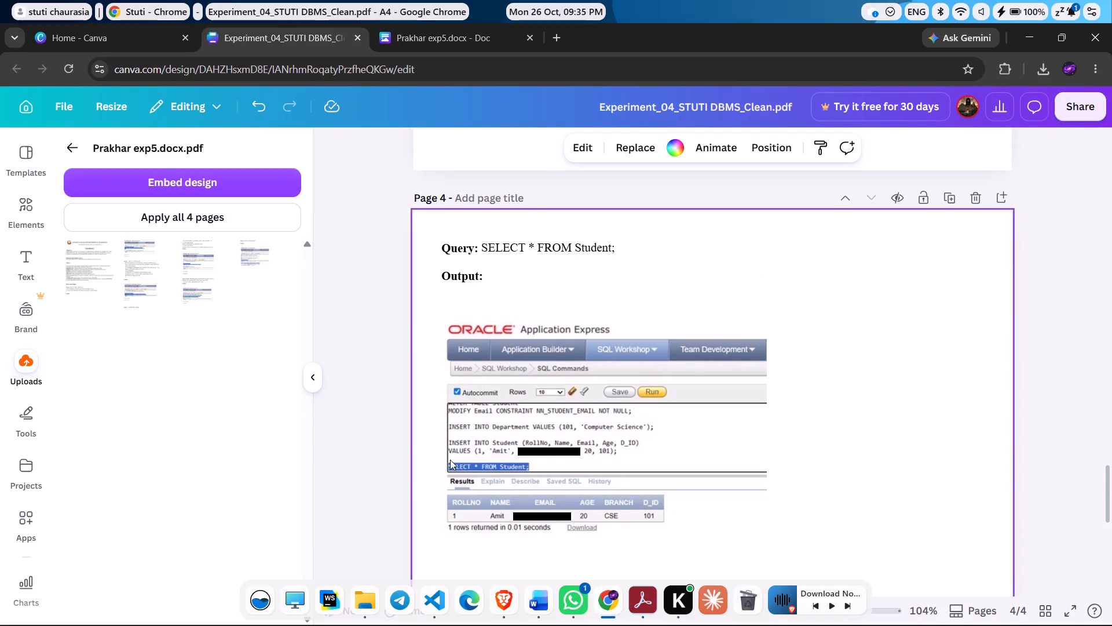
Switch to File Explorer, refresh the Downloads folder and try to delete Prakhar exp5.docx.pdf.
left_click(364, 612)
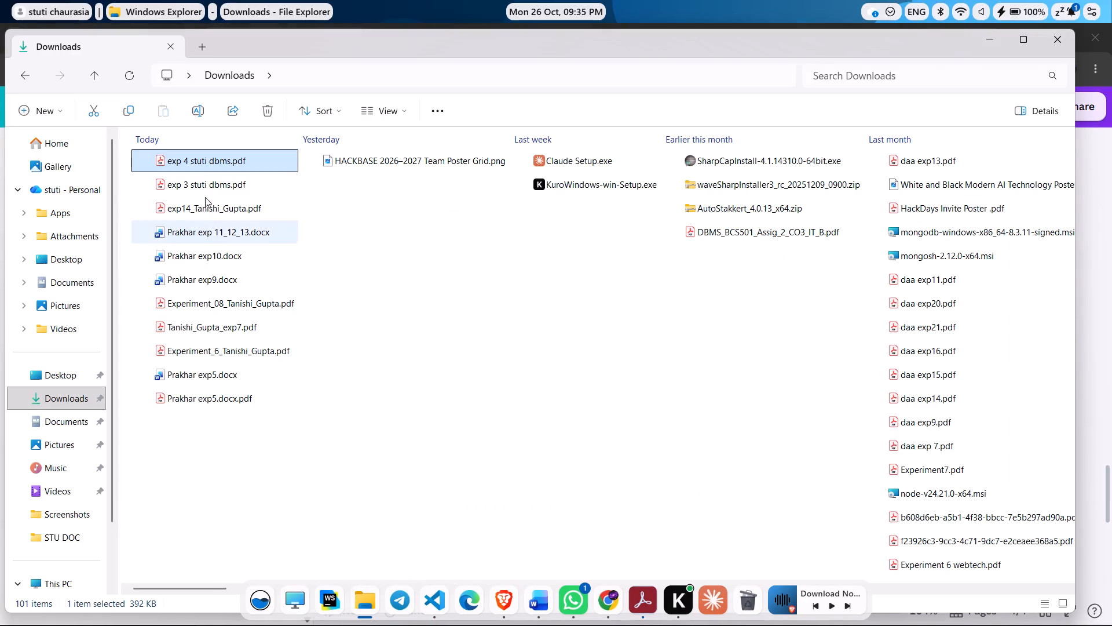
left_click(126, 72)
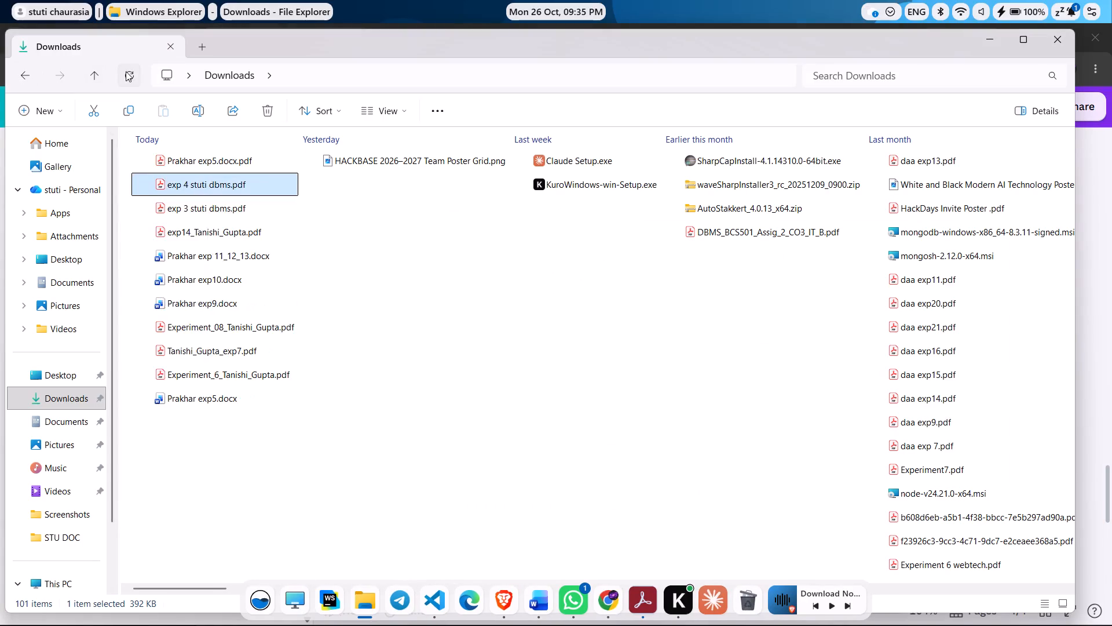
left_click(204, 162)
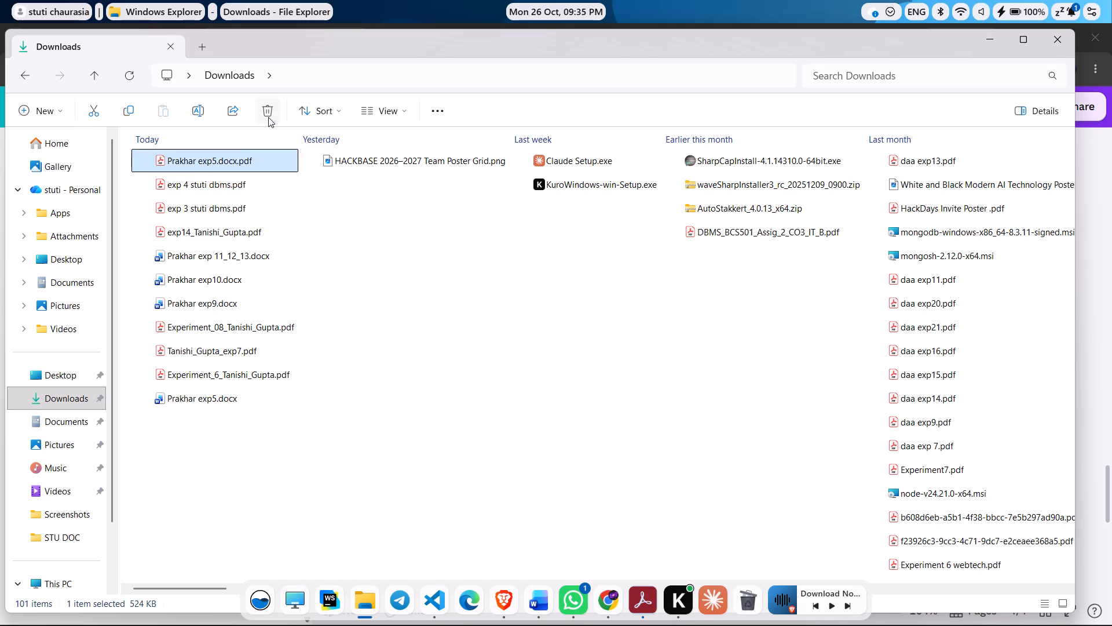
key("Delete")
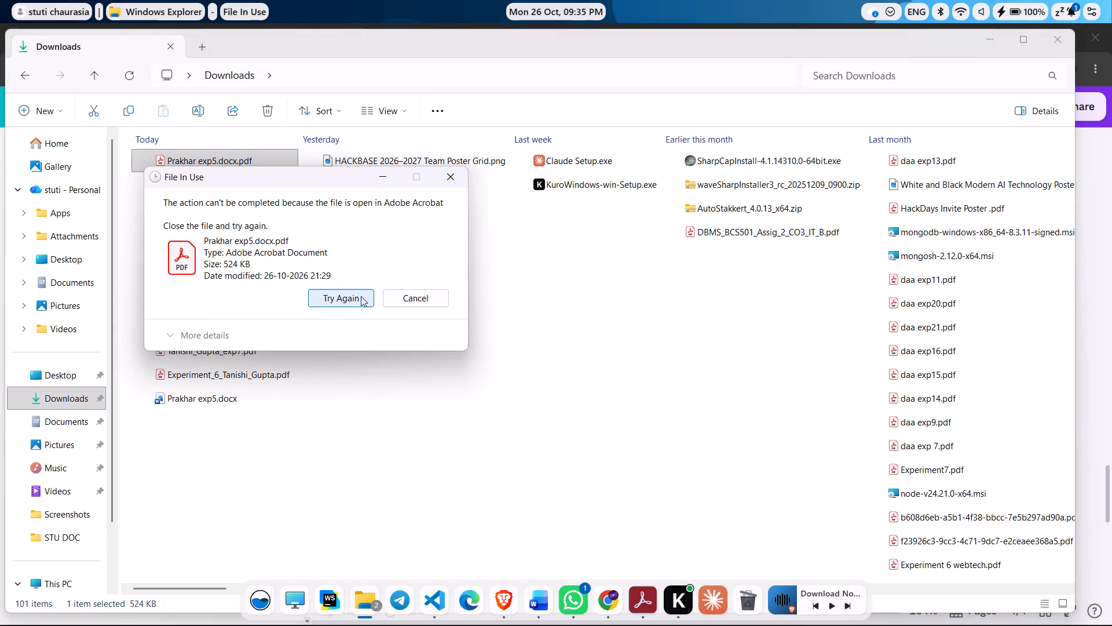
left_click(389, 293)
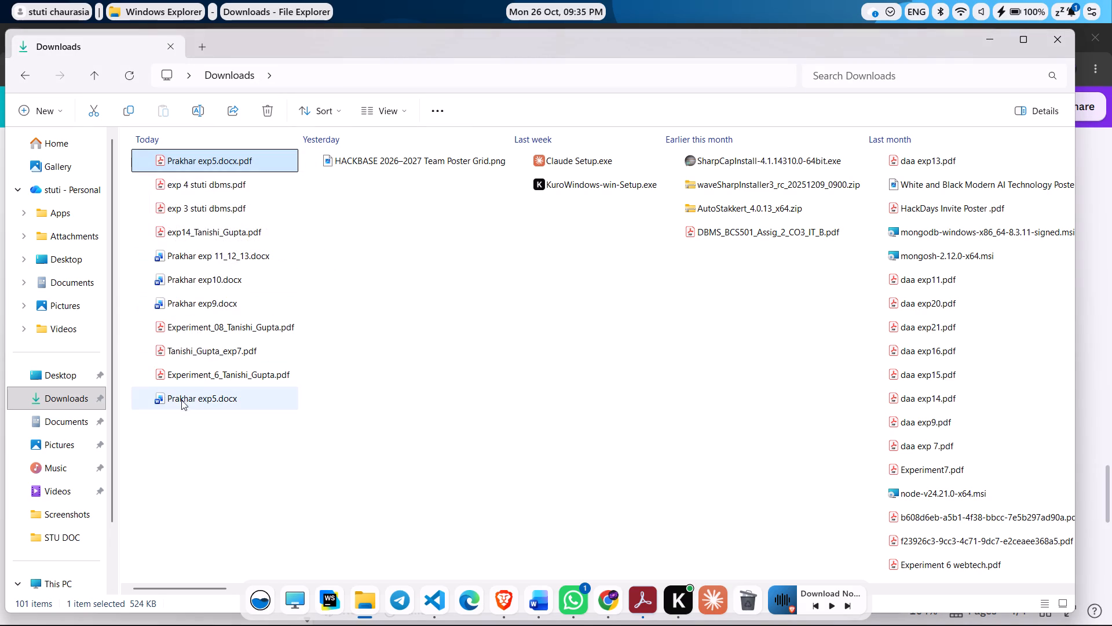
Delete the Word document Prakhar exp5.docx from the Downloads folder.
left_click(181, 397)
key("Delete")
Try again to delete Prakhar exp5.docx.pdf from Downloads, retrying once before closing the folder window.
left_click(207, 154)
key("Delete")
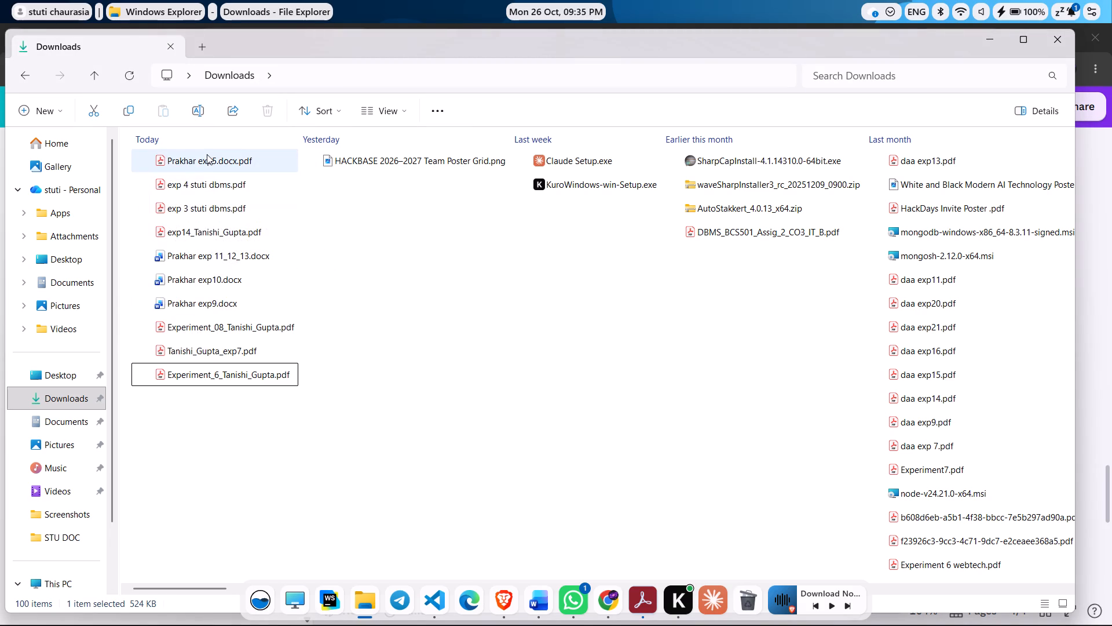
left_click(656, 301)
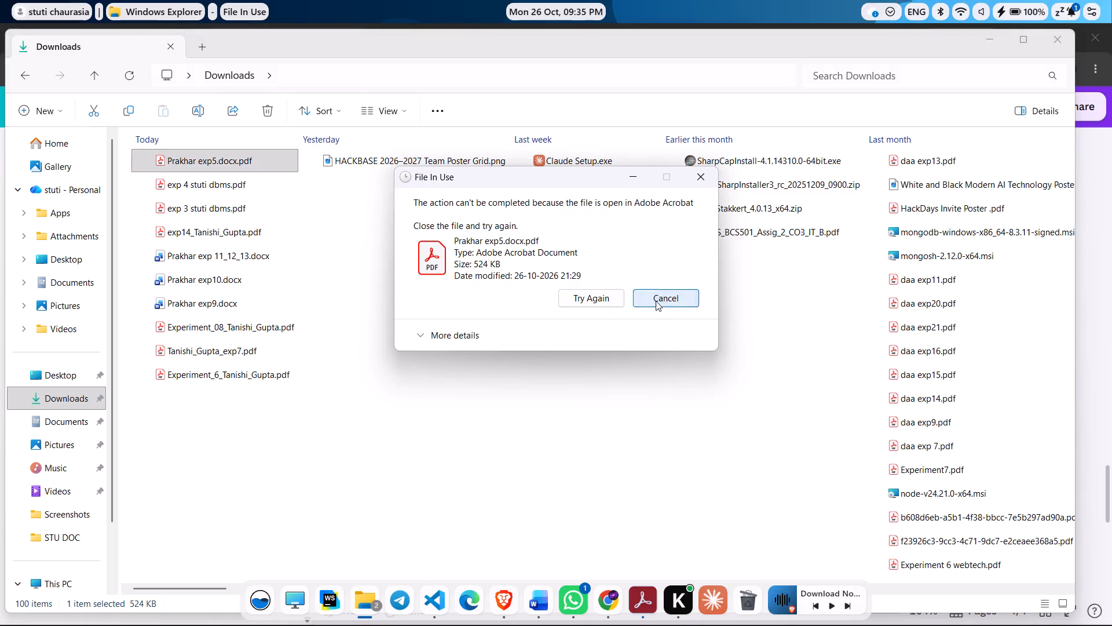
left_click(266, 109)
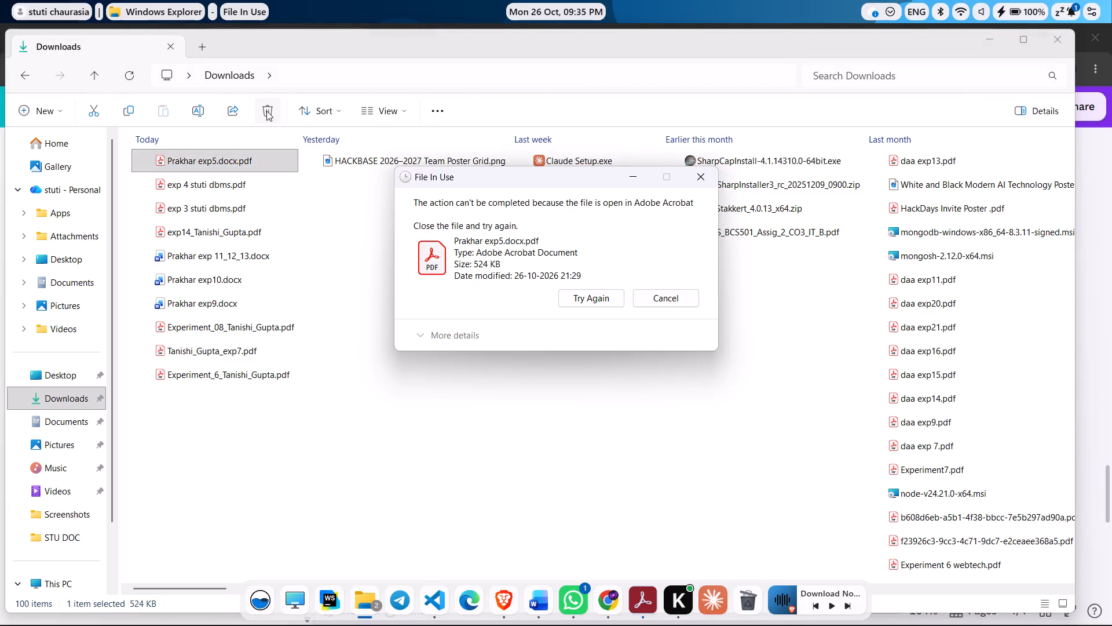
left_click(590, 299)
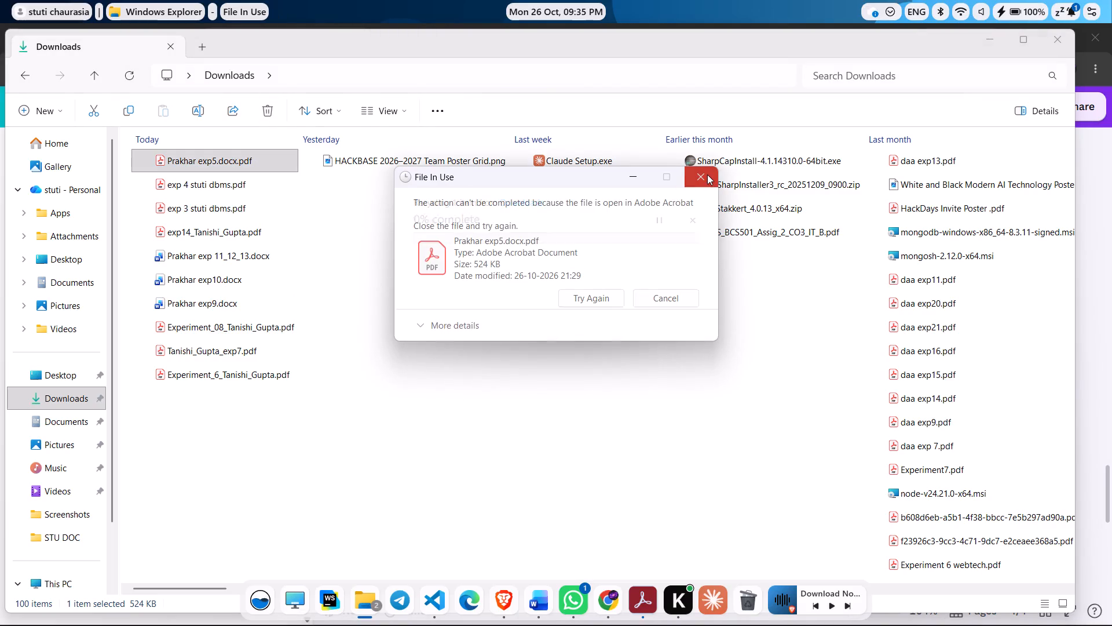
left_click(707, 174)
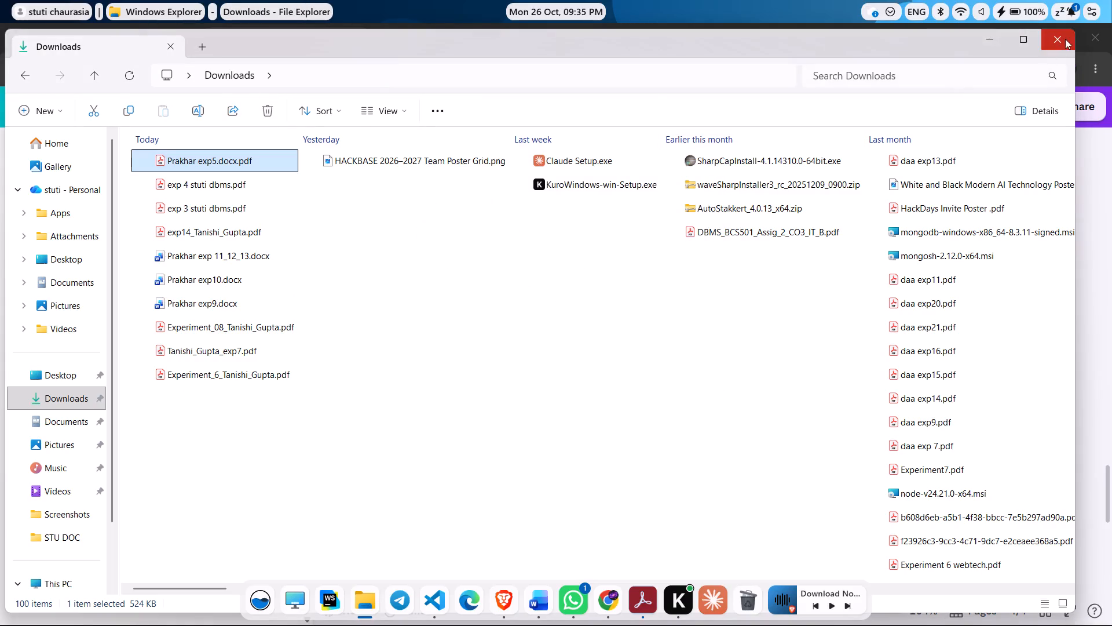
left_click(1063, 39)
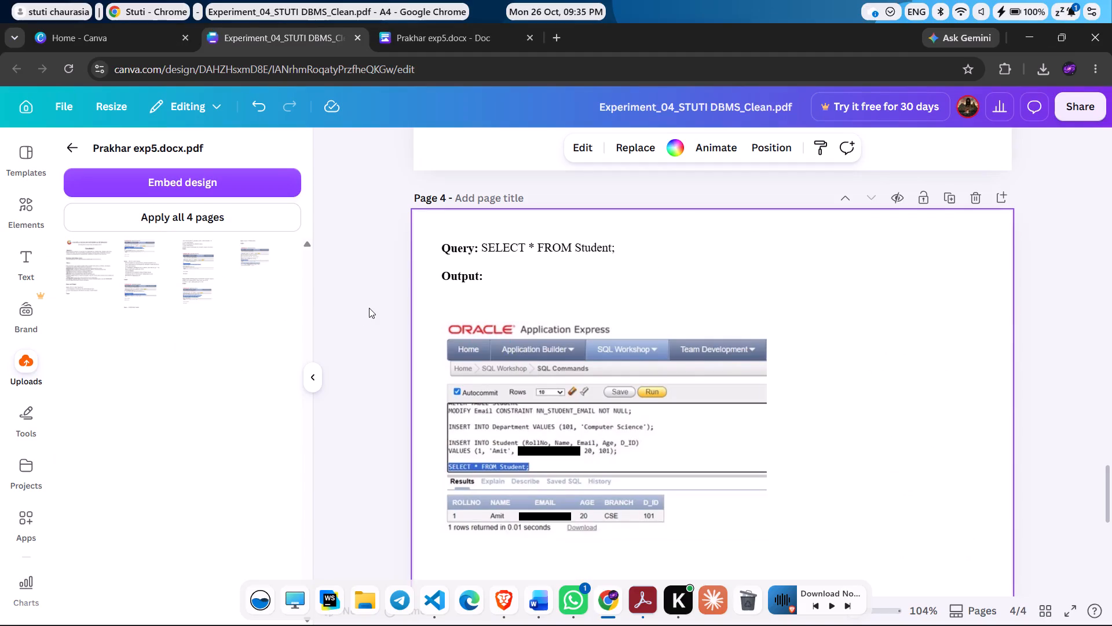
Deselect page 4 of the design and hide the uploads side panel beside the canvas.
left_click(370, 312)
left_click(300, 374)
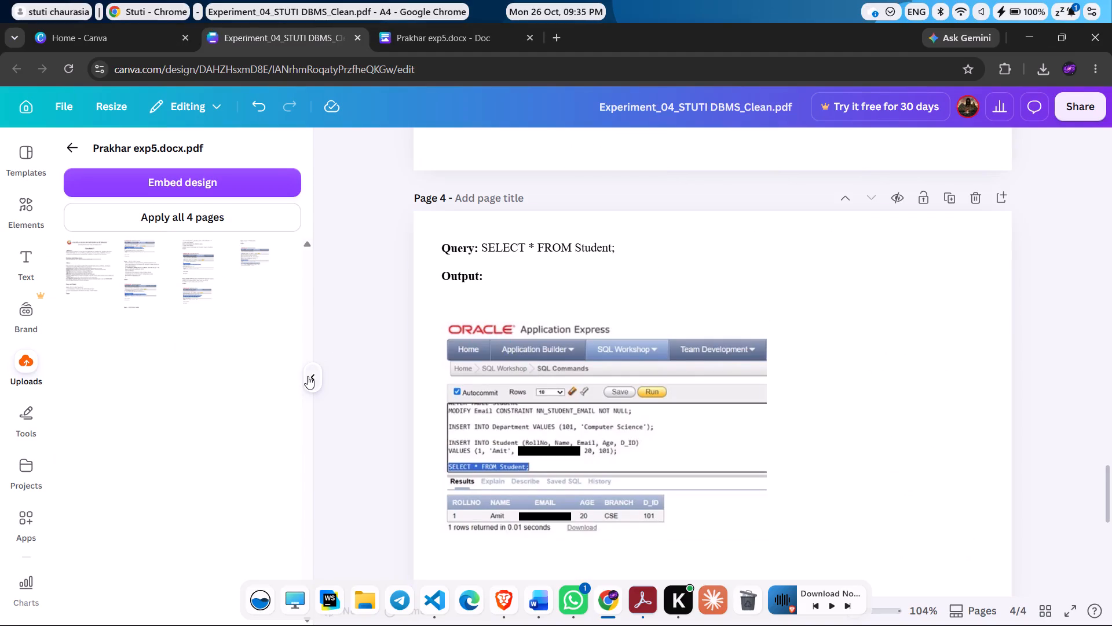
left_click(309, 377)
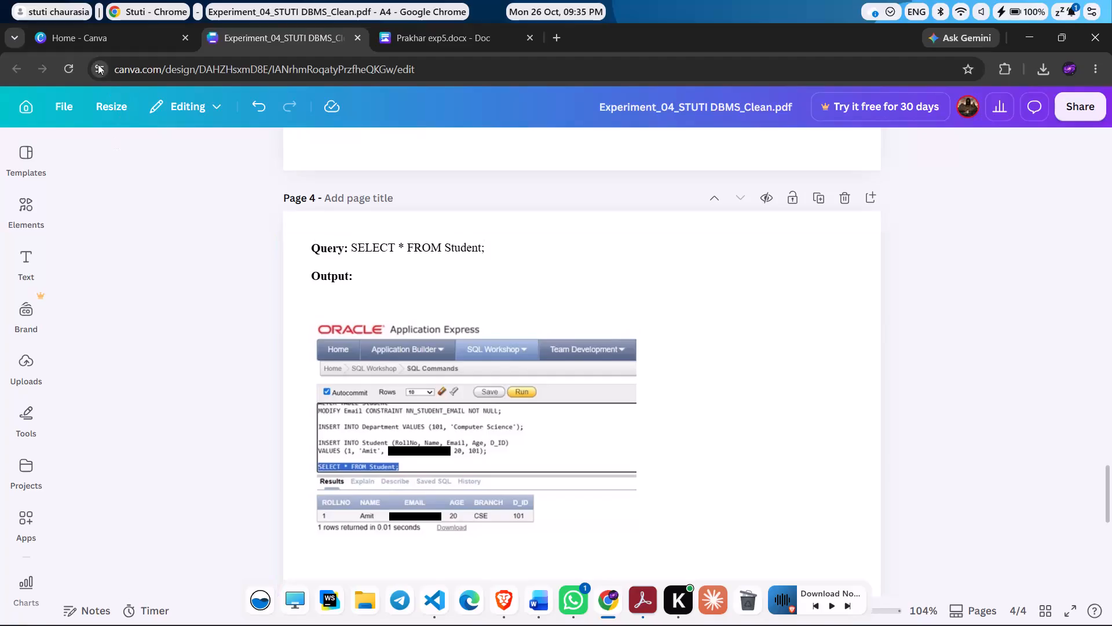
Compare the rebuilt Experiment 5 pages with the original Prakhar exp5.docx document, checking queries, outputs and the first page.
left_click(452, 34)
scroll(437, 198, "up", 9)
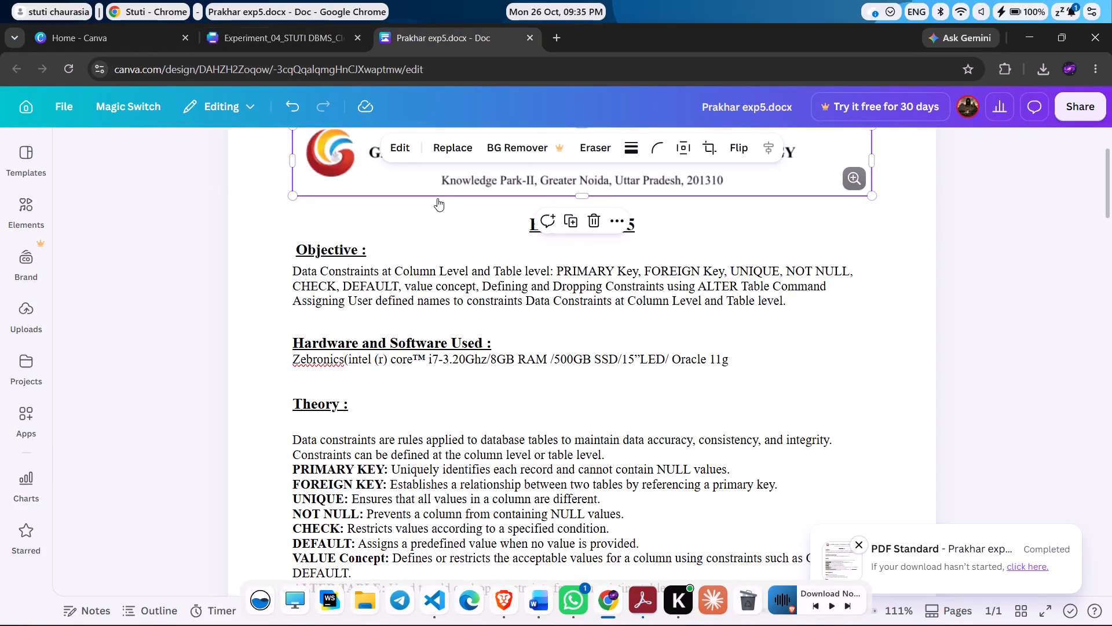
scroll(437, 198, "up", 2)
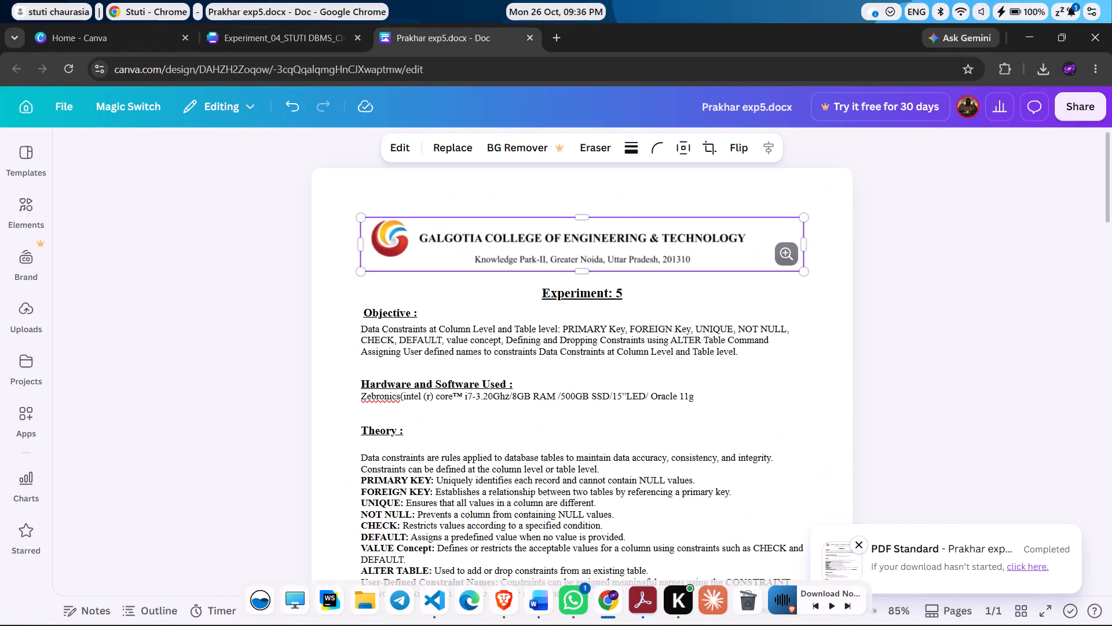
left_click(853, 527)
left_click(859, 538)
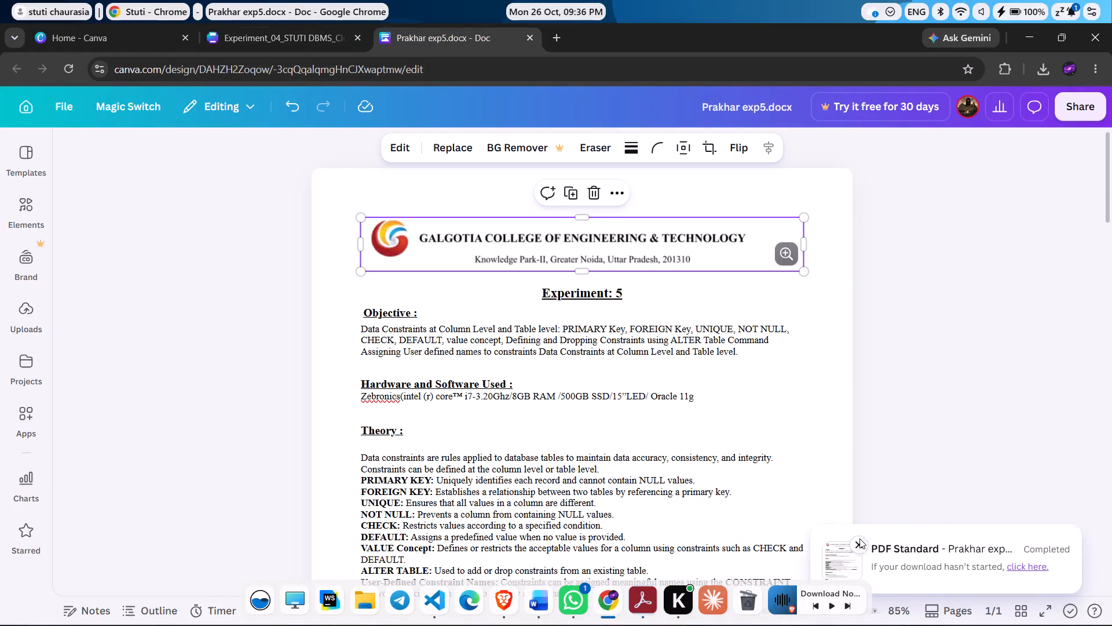
scroll(600, 434, "down", 20)
scroll(600, 434, "down", 9)
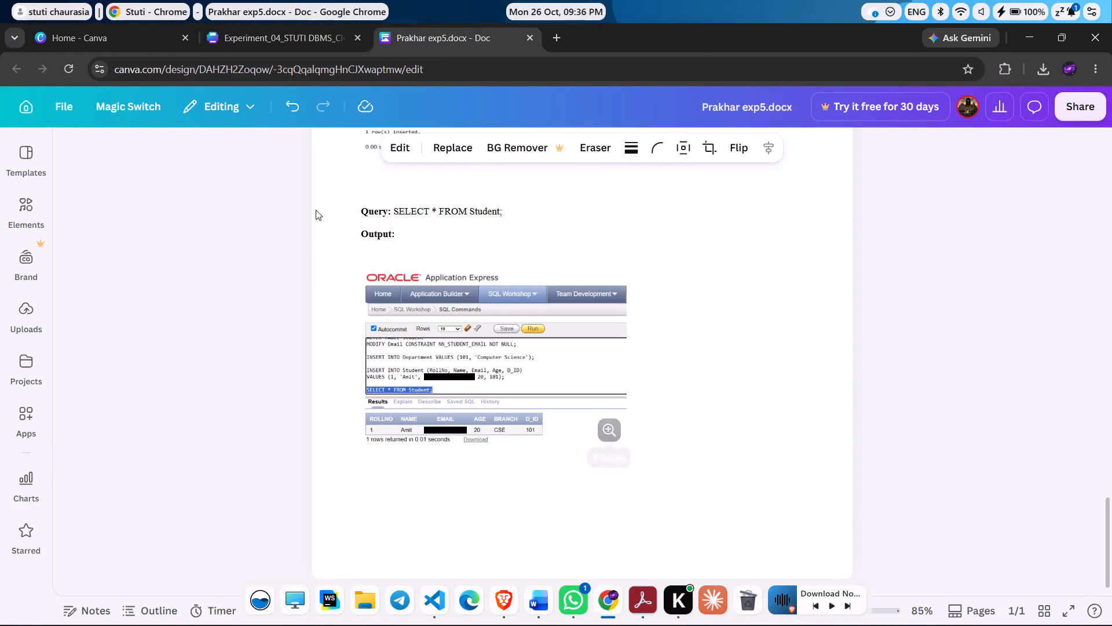
left_click(273, 34)
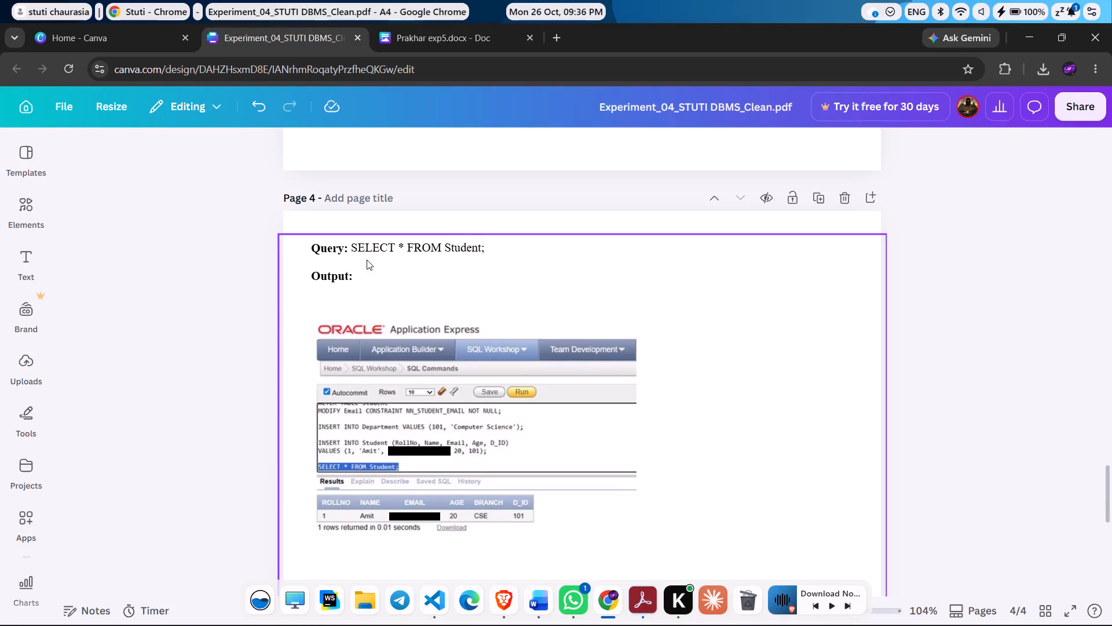
scroll(401, 312, "up", 4)
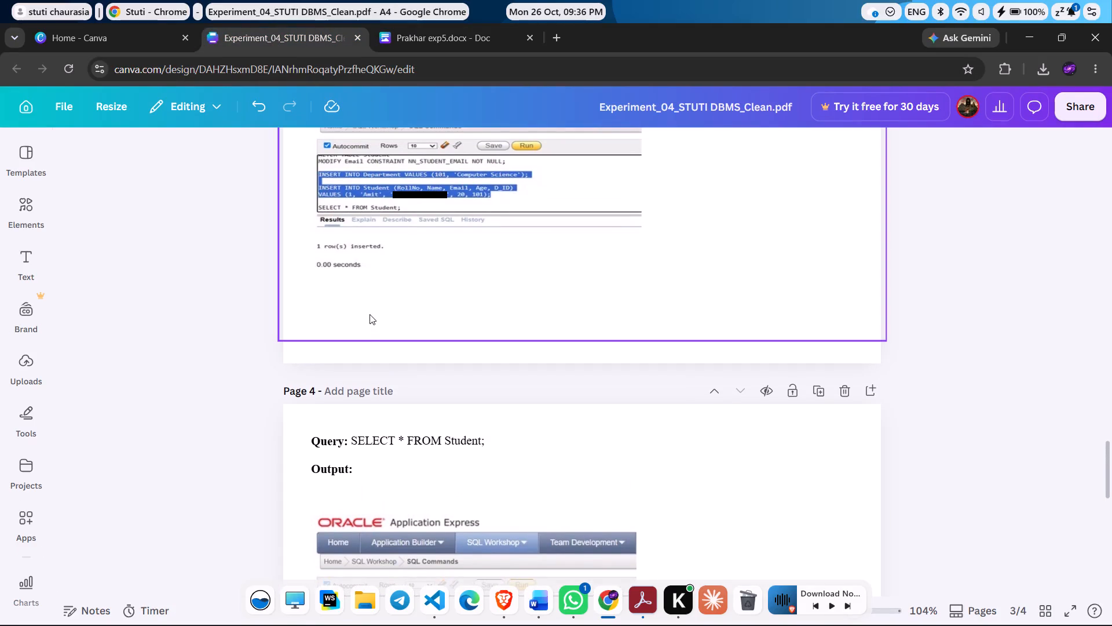
scroll(411, 230, "up", 3)
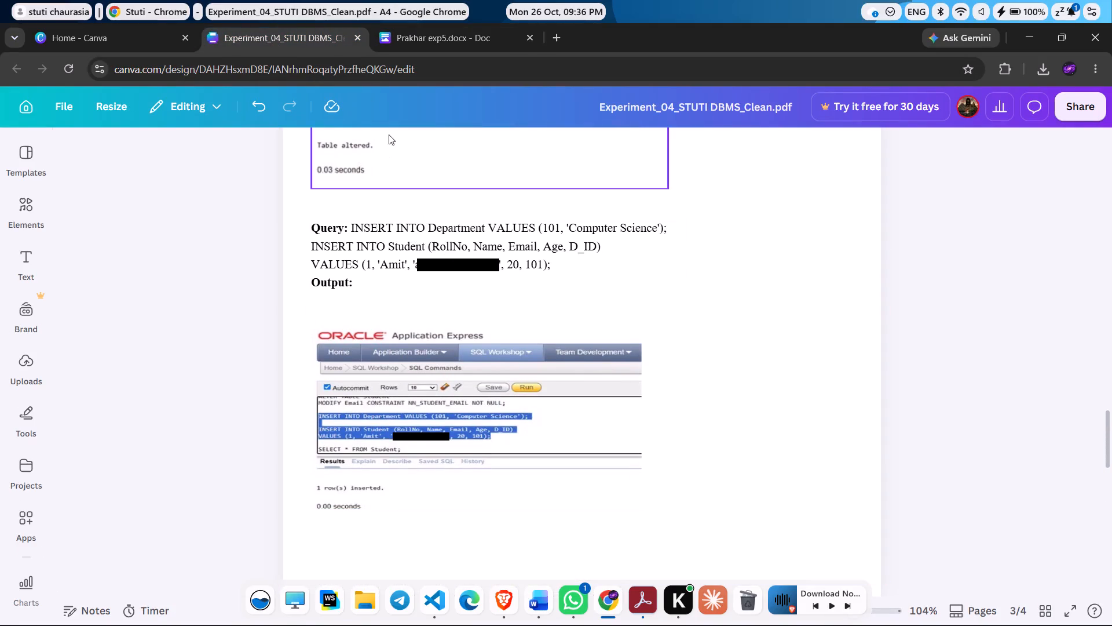
left_click(409, 42)
scroll(420, 232, "up", 4)
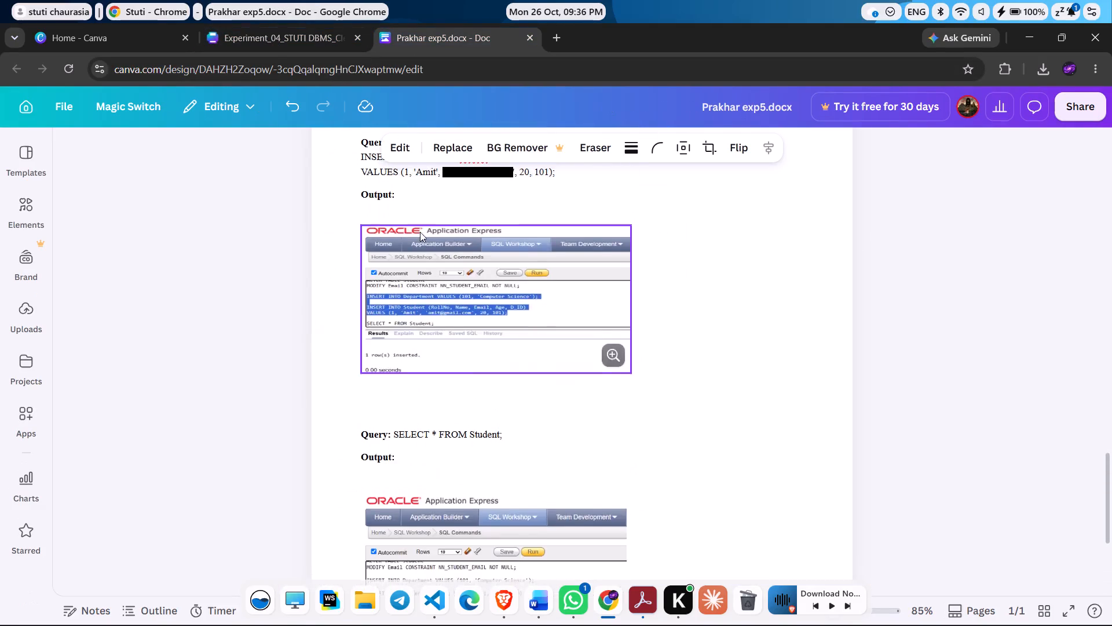
scroll(420, 232, "up", 1)
left_click(310, 38)
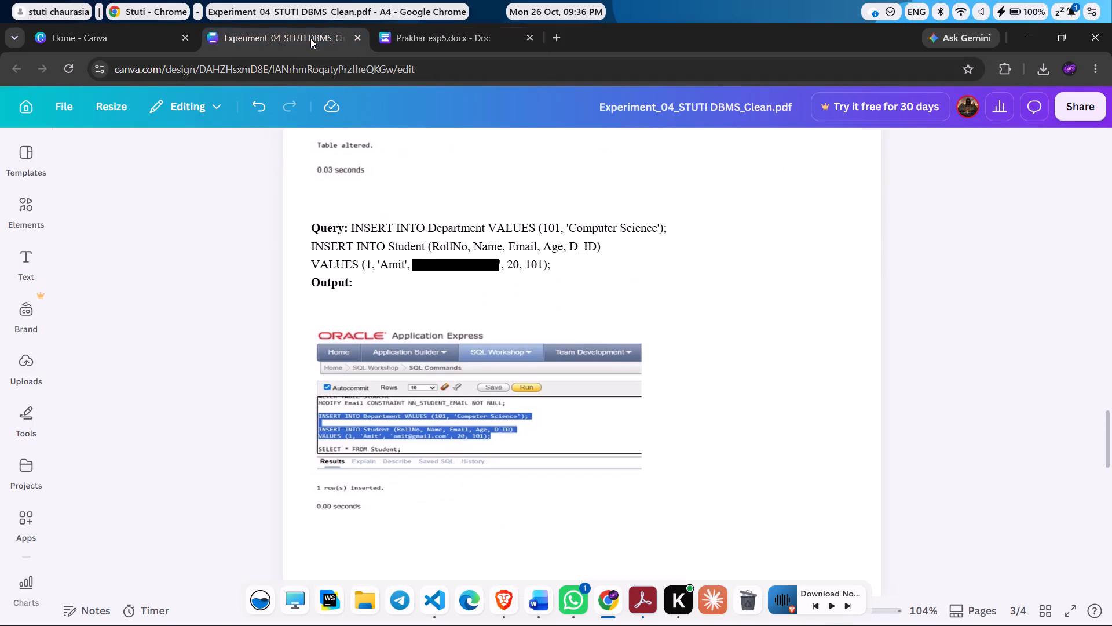
scroll(461, 325, "up", 6)
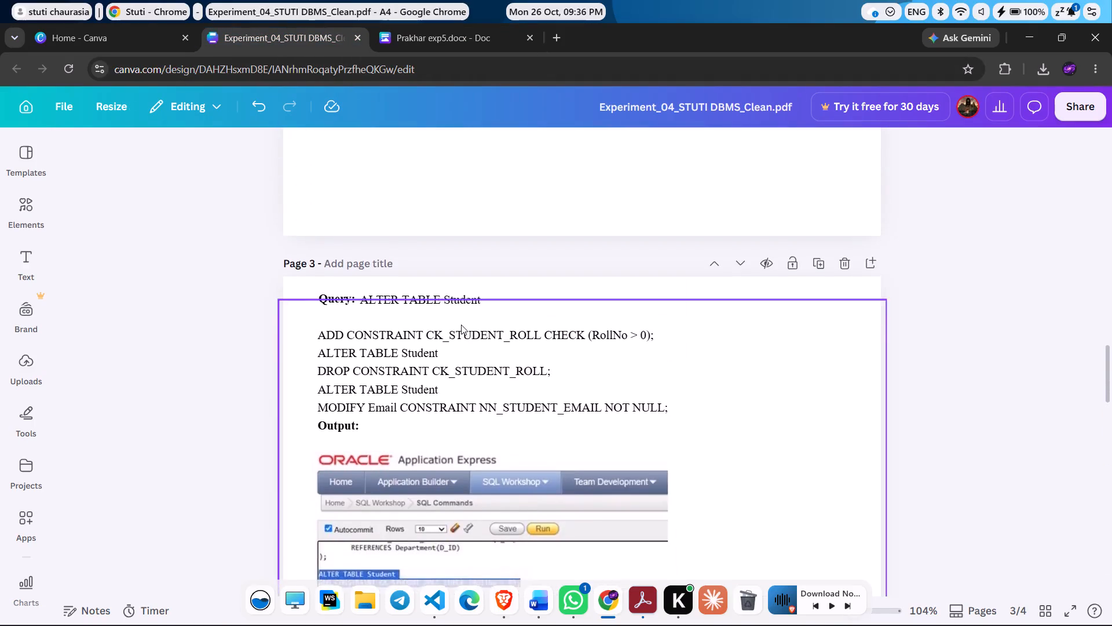
scroll(461, 325, "up", 20)
scroll(461, 325, "up", 1)
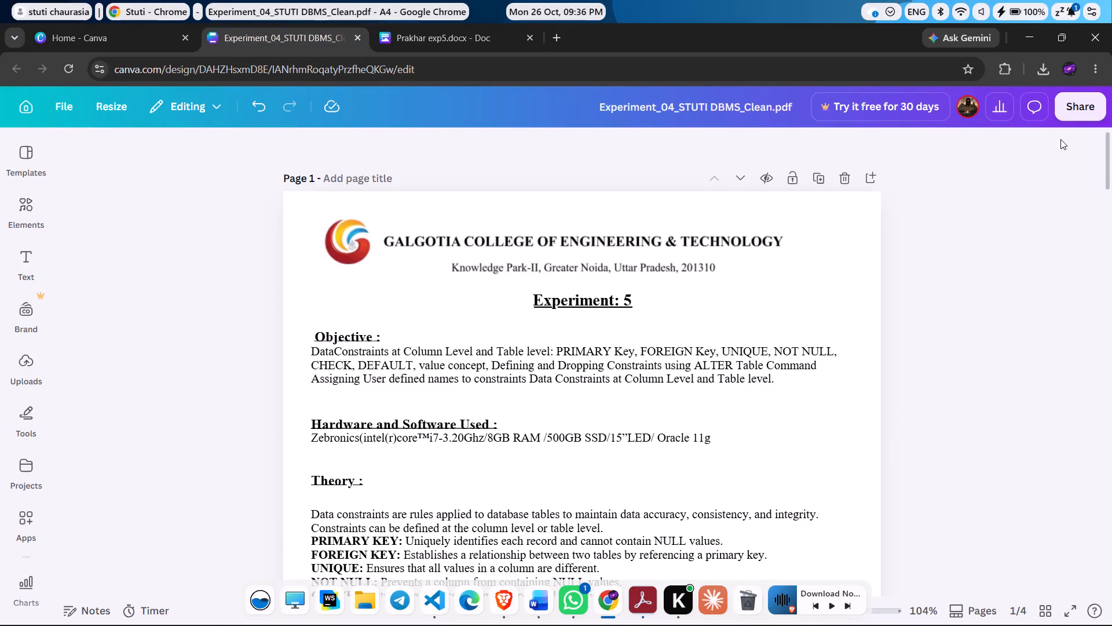
Download all pages of the Experiment 5 design as a PDF with the Digital preset.
left_click(1070, 97)
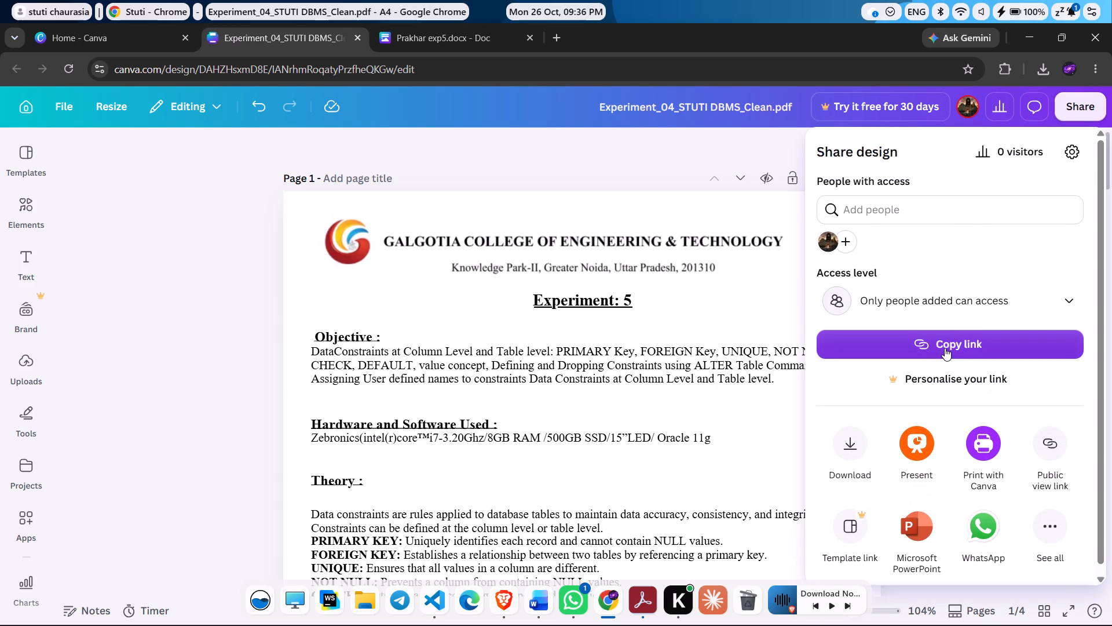
left_click(840, 441)
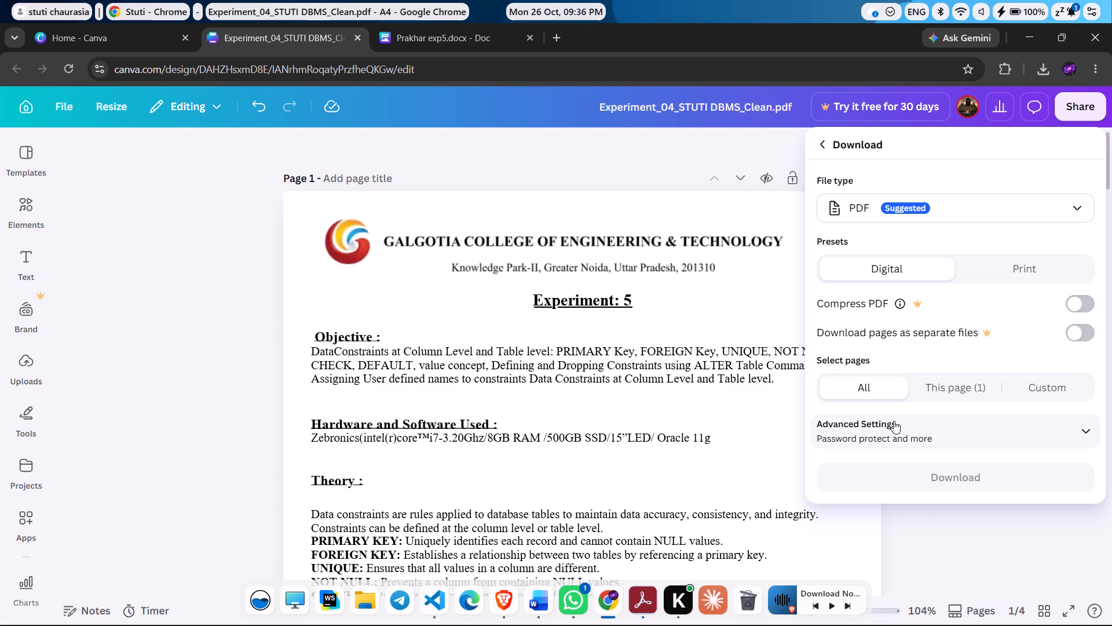
left_click(887, 475)
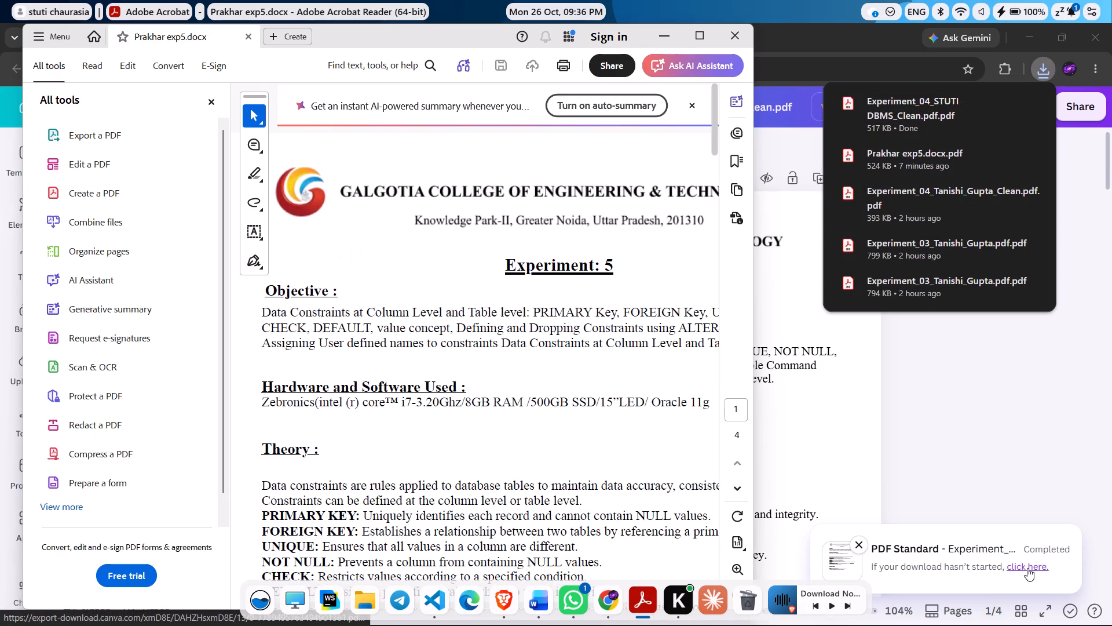
Close Adobe Acrobat with all its open PDF tabs, including Prakhar exp5.docx.
left_click(725, 38)
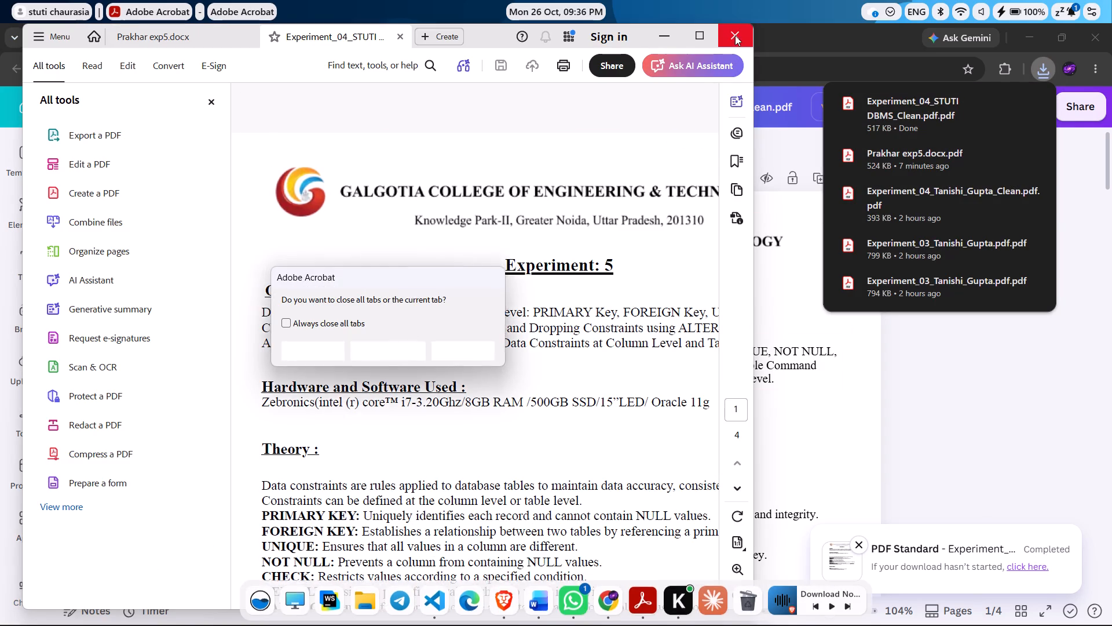
left_click(312, 355)
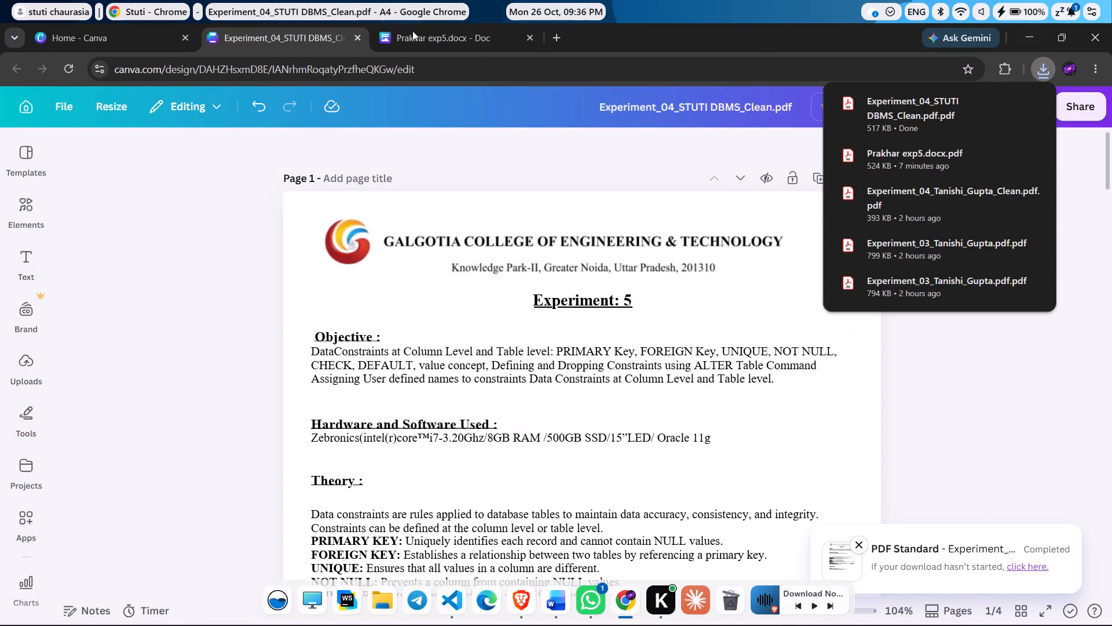
Close the original Prakhar exp5.docx document in the browser.
left_click(531, 39)
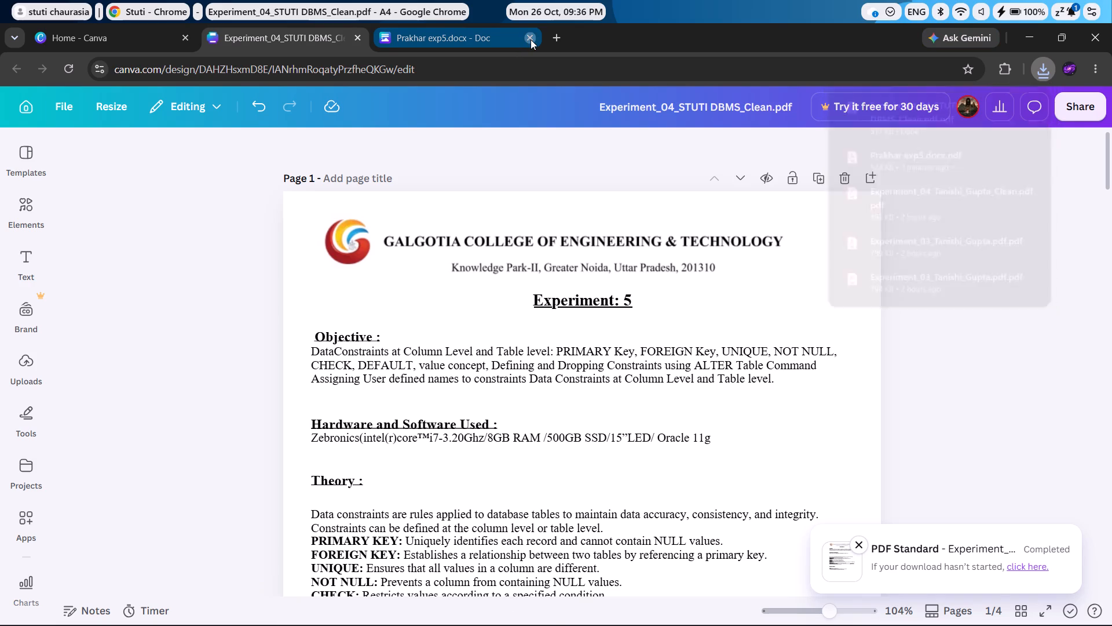
Minimise the browser and delete Prakhar exp5.docx.pdf from the Downloads folder in File Explorer.
left_click(1025, 38)
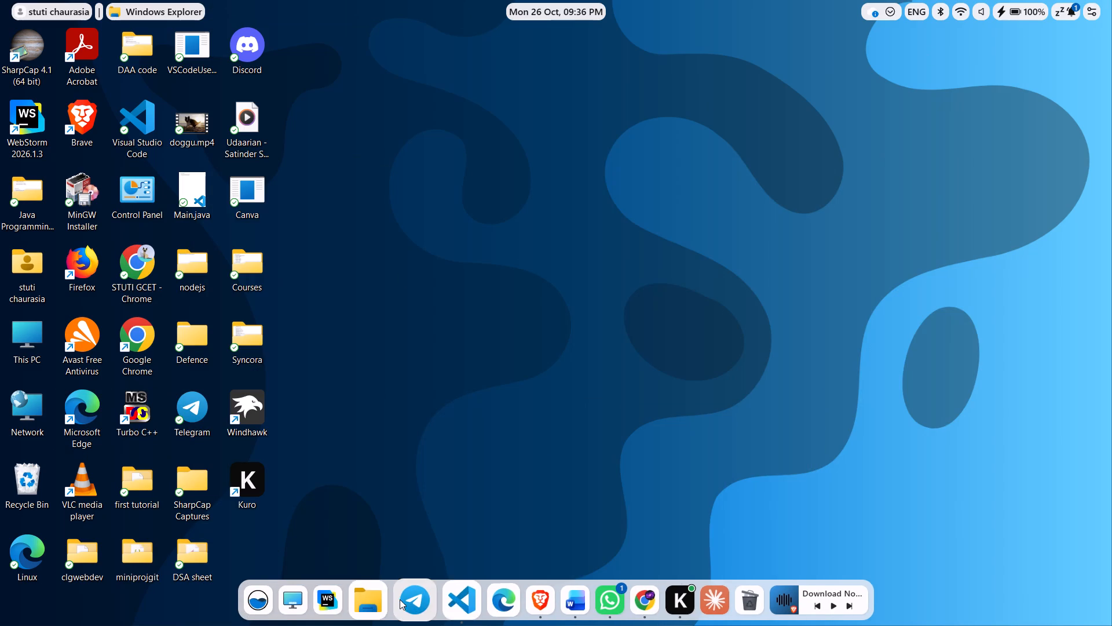
left_click(380, 597)
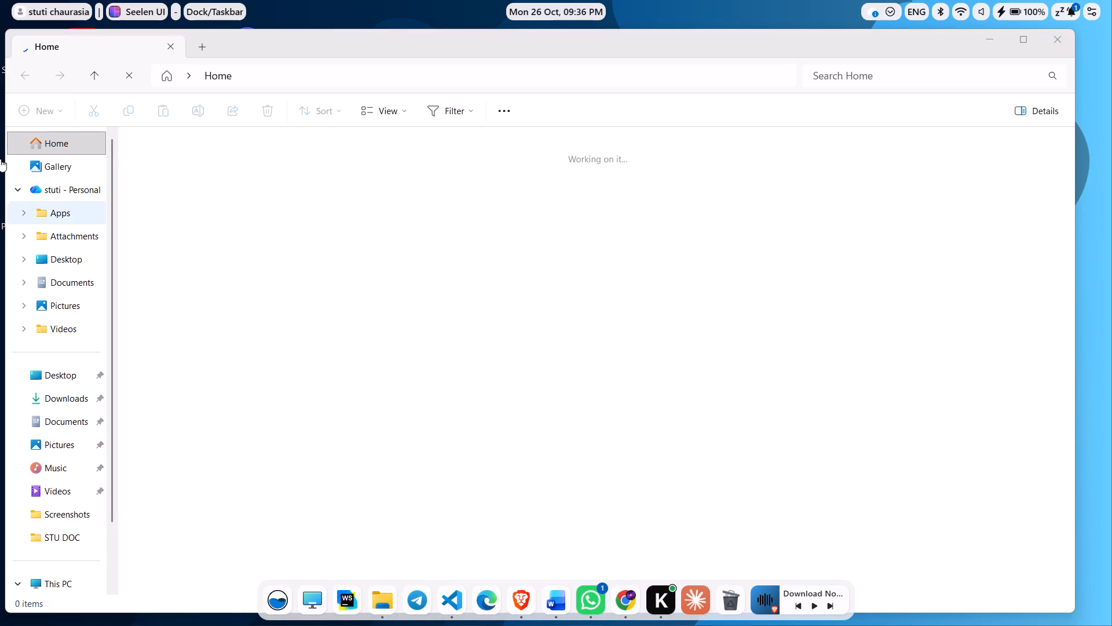
left_click(35, 394)
left_click(219, 183)
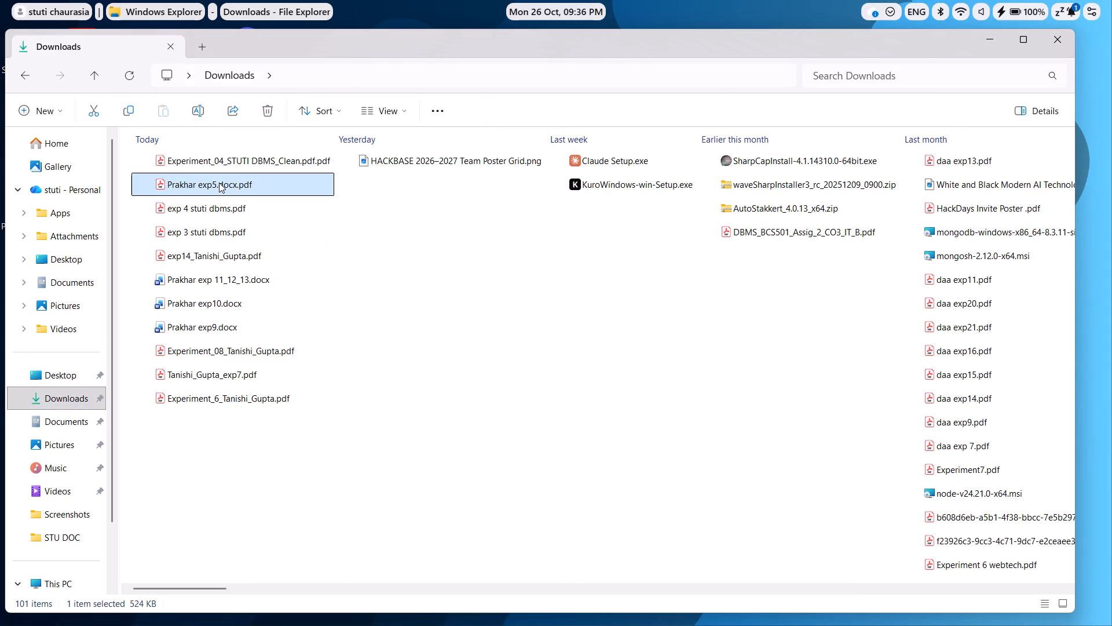
key("Delete")
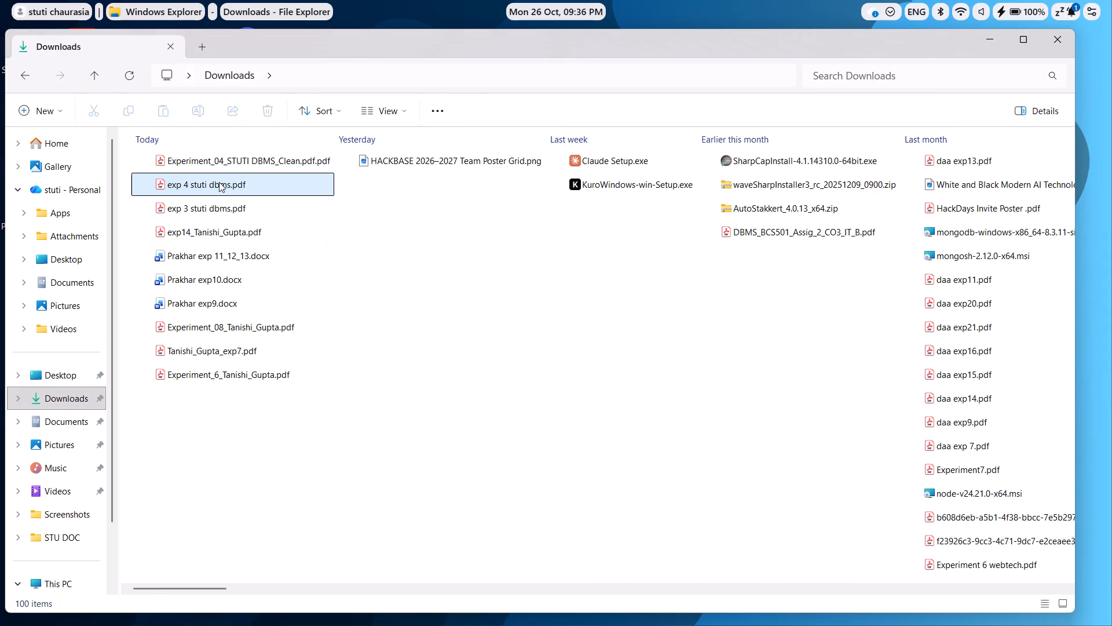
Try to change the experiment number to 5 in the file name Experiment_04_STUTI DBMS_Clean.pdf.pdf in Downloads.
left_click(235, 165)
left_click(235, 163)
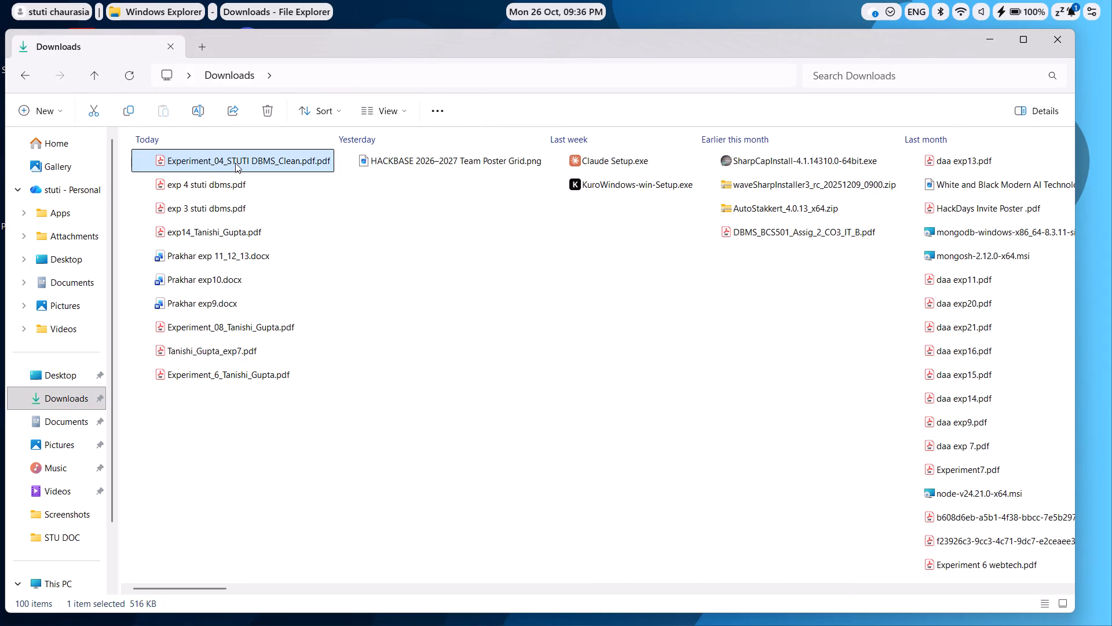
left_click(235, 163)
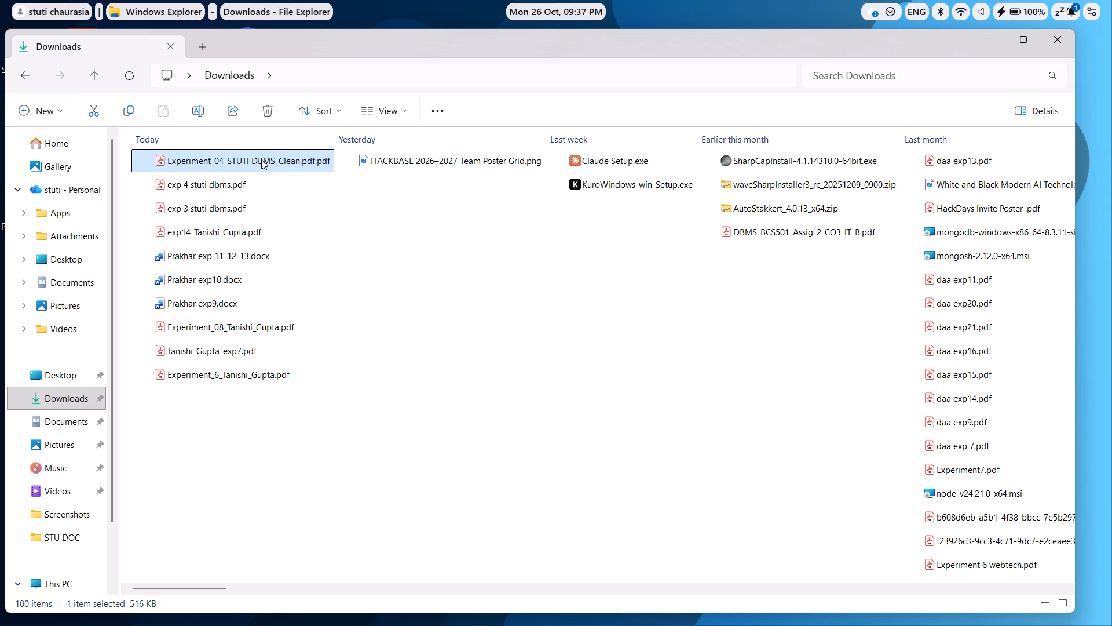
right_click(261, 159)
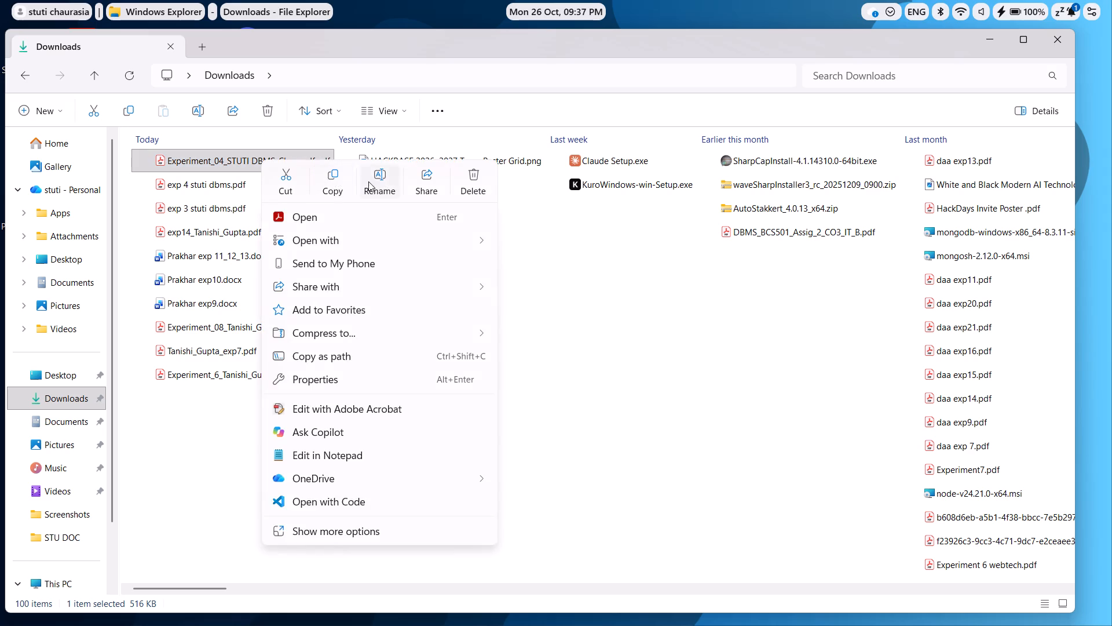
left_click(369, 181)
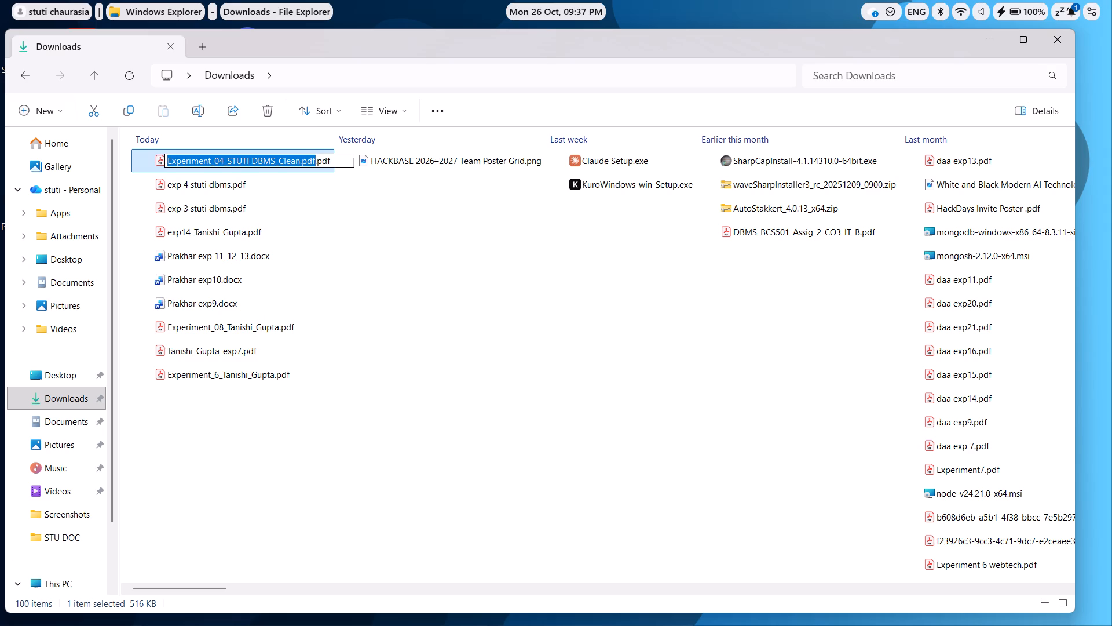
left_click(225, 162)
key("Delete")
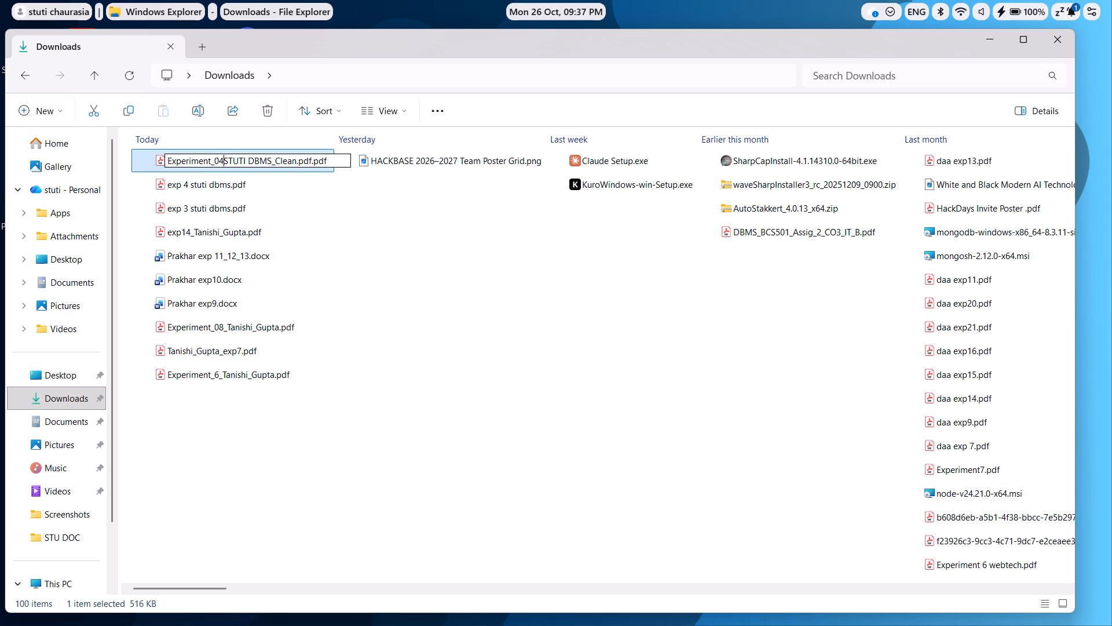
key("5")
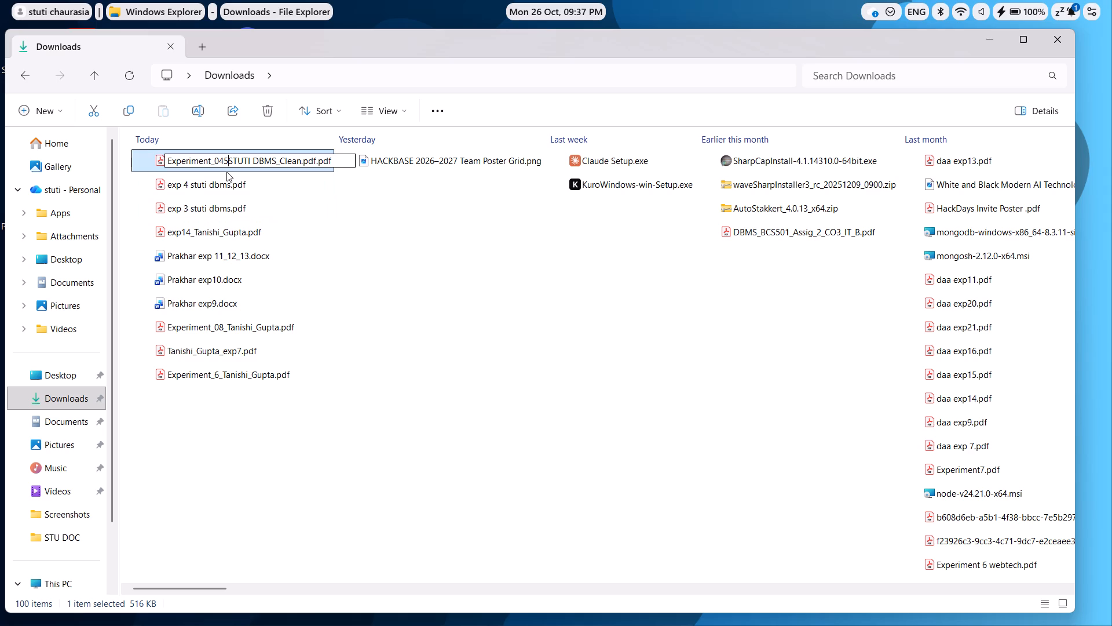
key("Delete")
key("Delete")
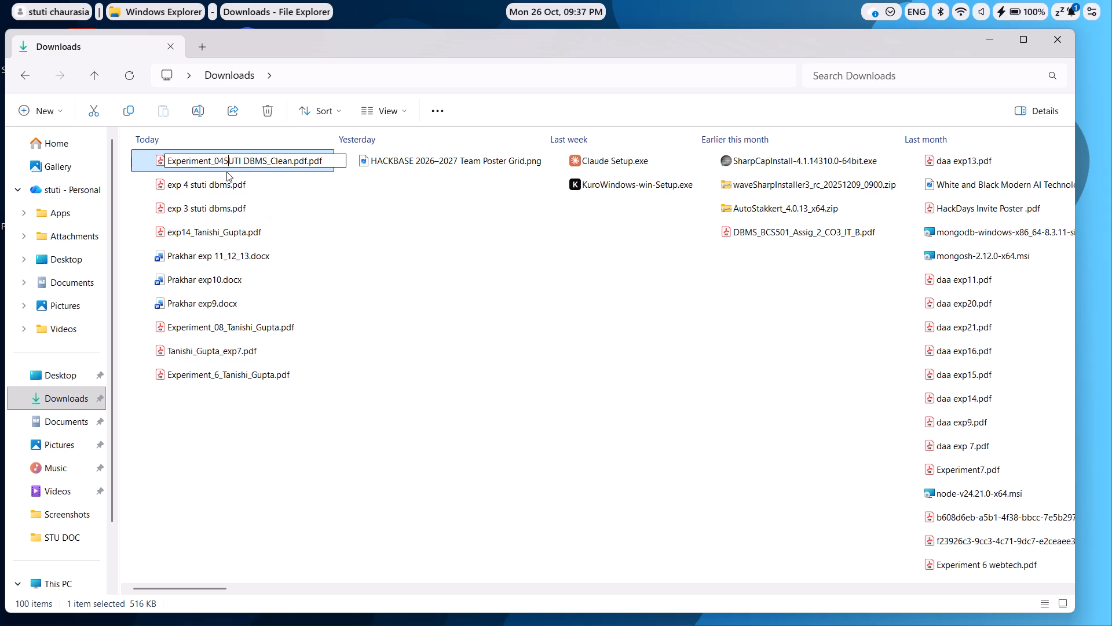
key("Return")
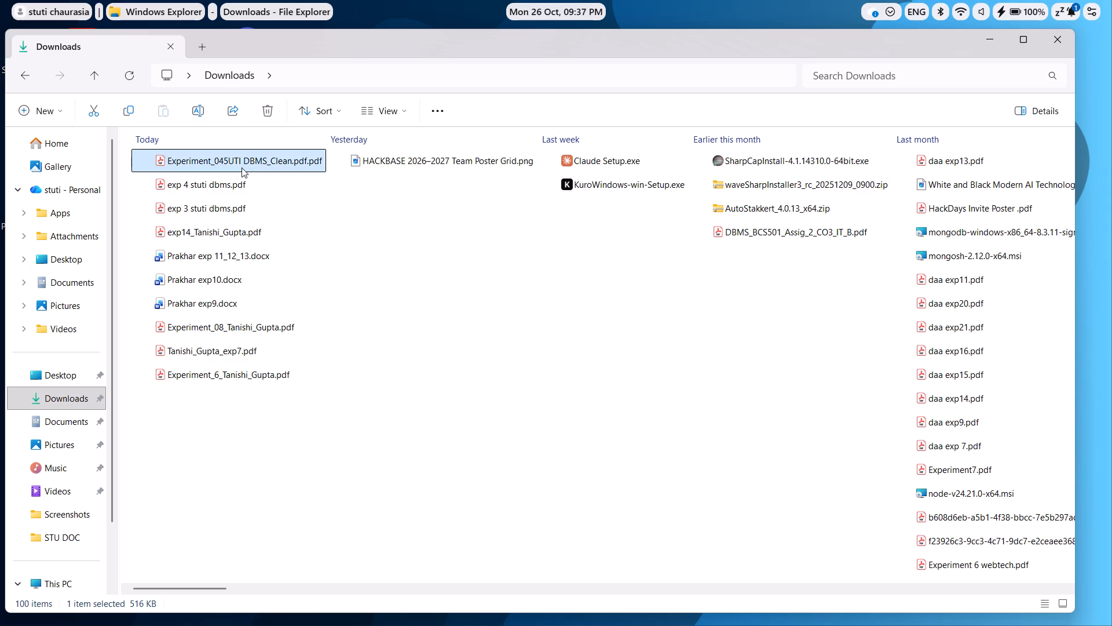
Rename the downloaded Experiment 5 PDF as exp 5 stuti dbms.pdf.
left_click(243, 159)
right_click(243, 159)
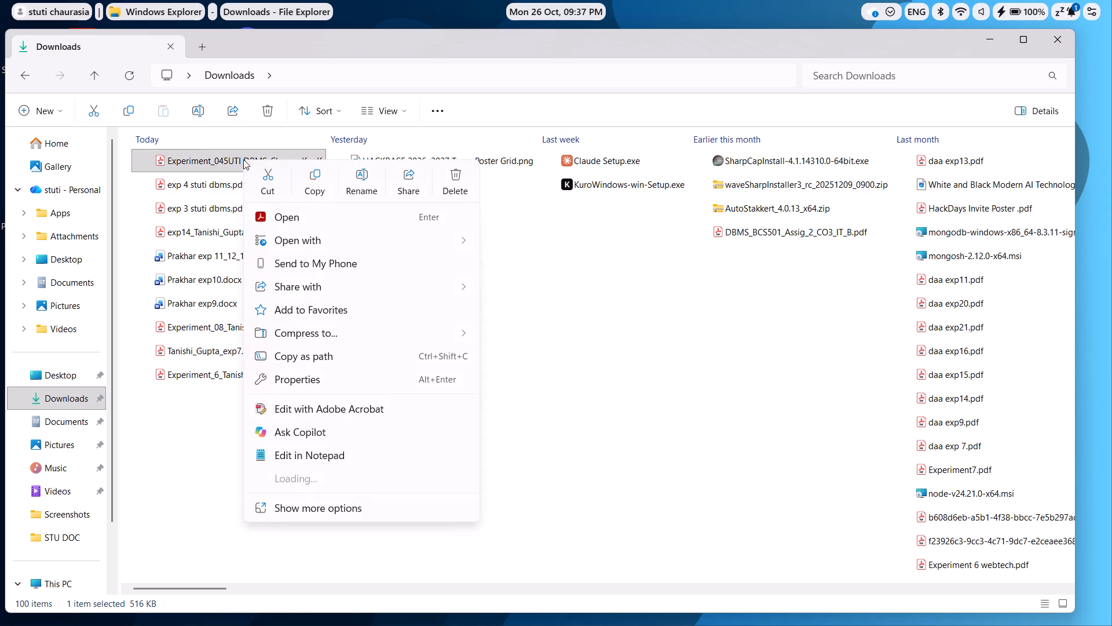
left_click(356, 188)
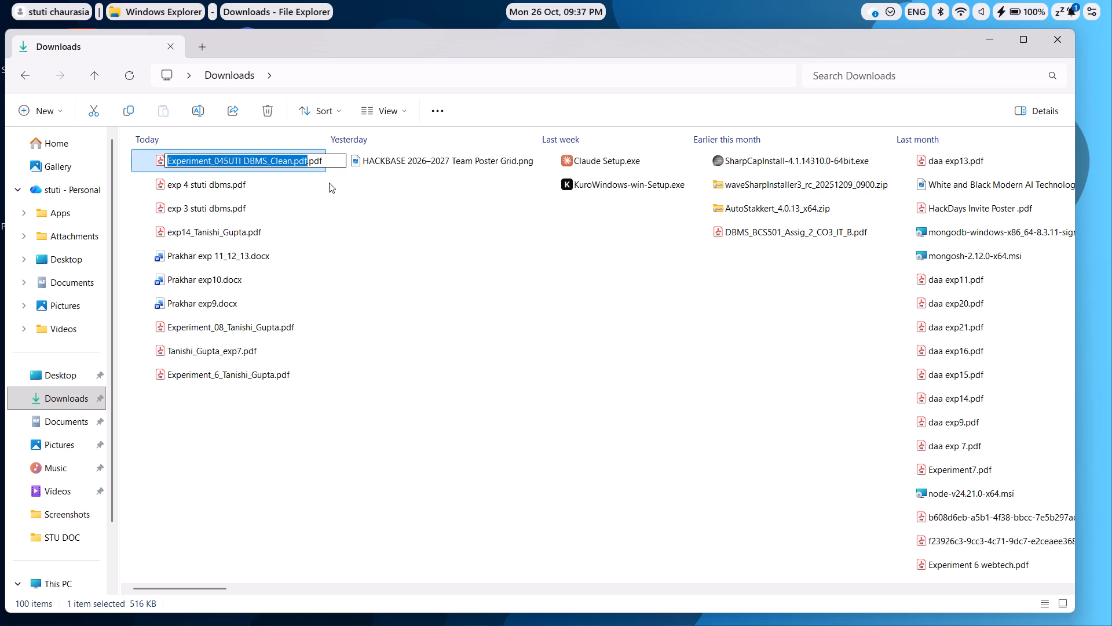
key("BackSpace")
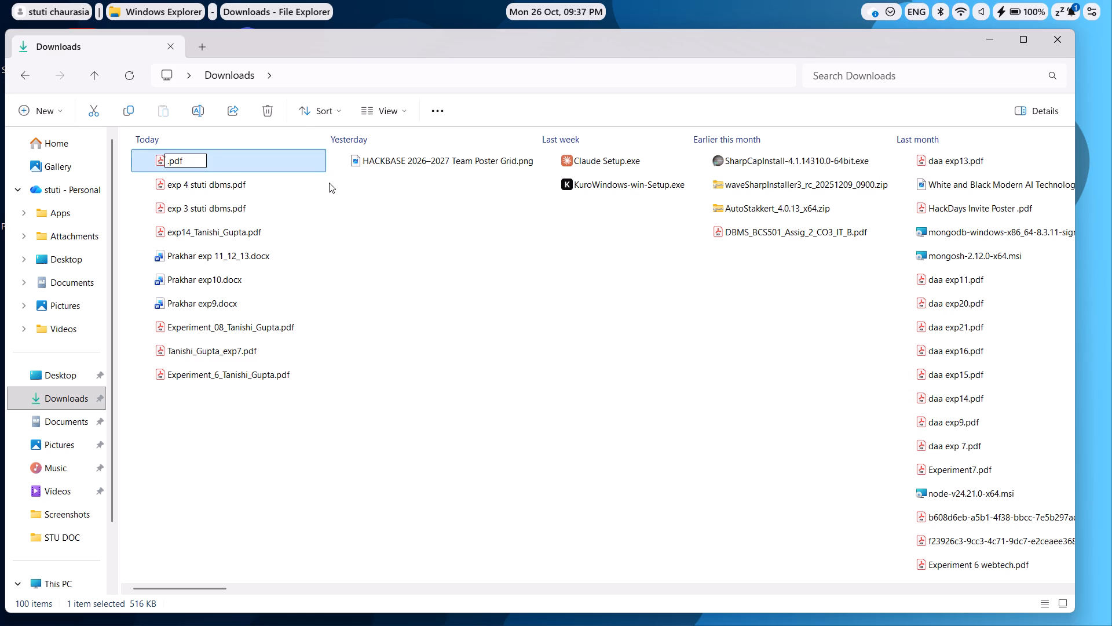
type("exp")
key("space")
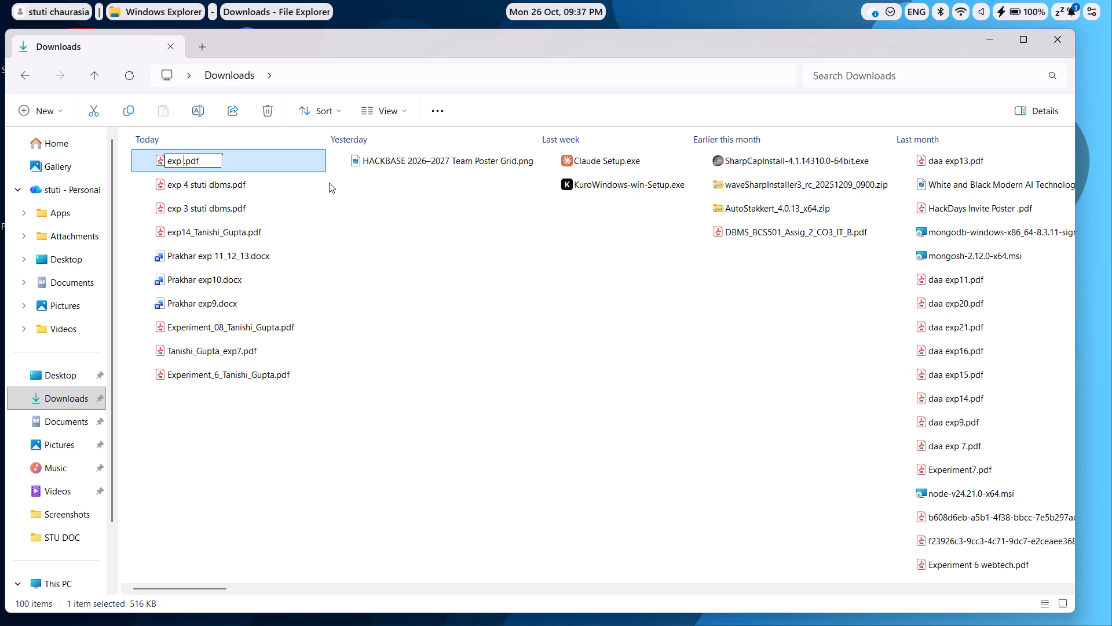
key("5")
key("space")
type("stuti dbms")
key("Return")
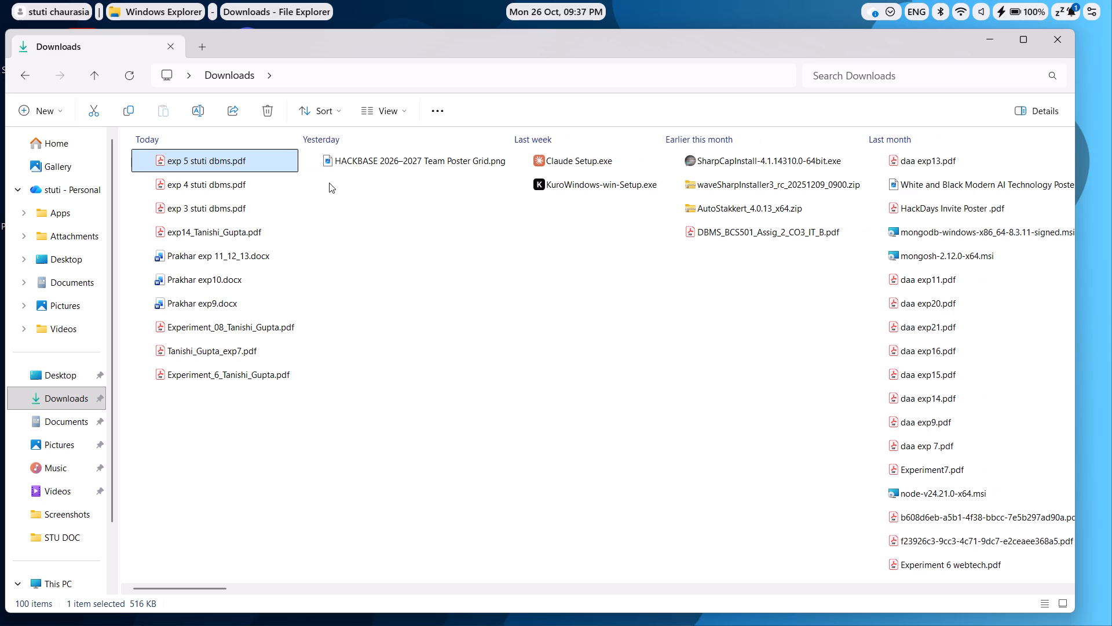
Minimise File Explorer, switch to Chrome, close the finished Experiment 5 design and dismiss the upload notice on the Canva home page.
left_click(988, 37)
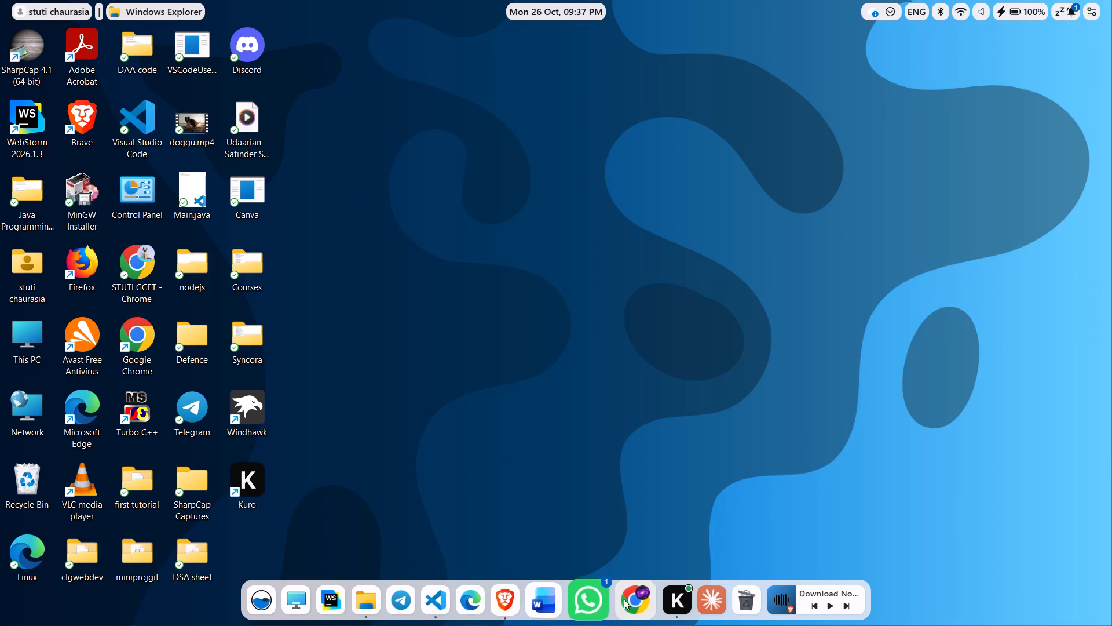
left_click(631, 598)
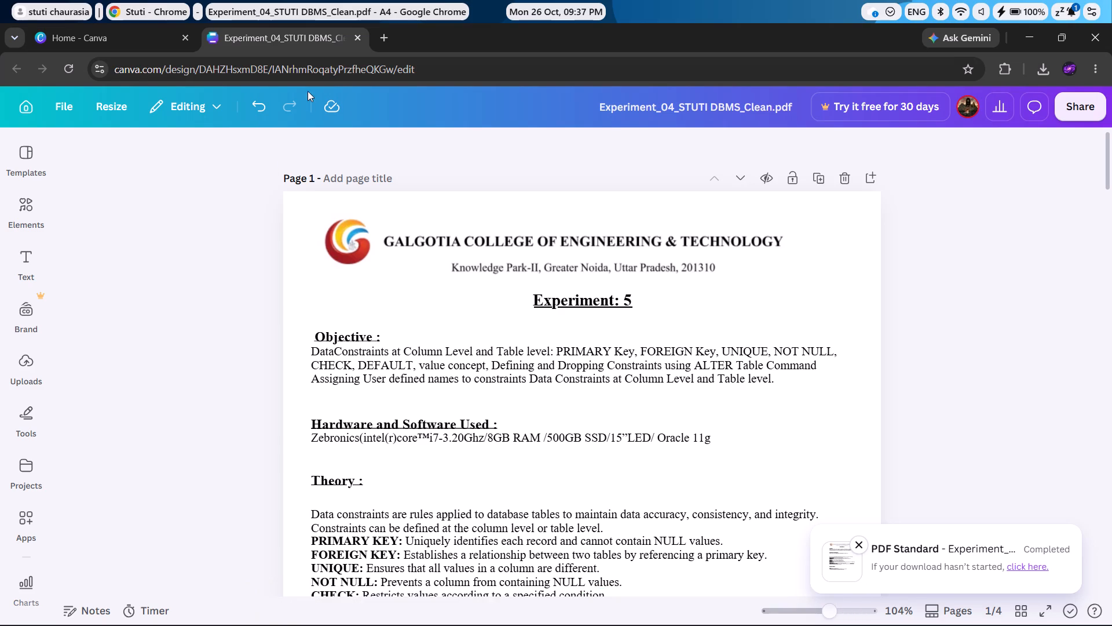
left_click(355, 37)
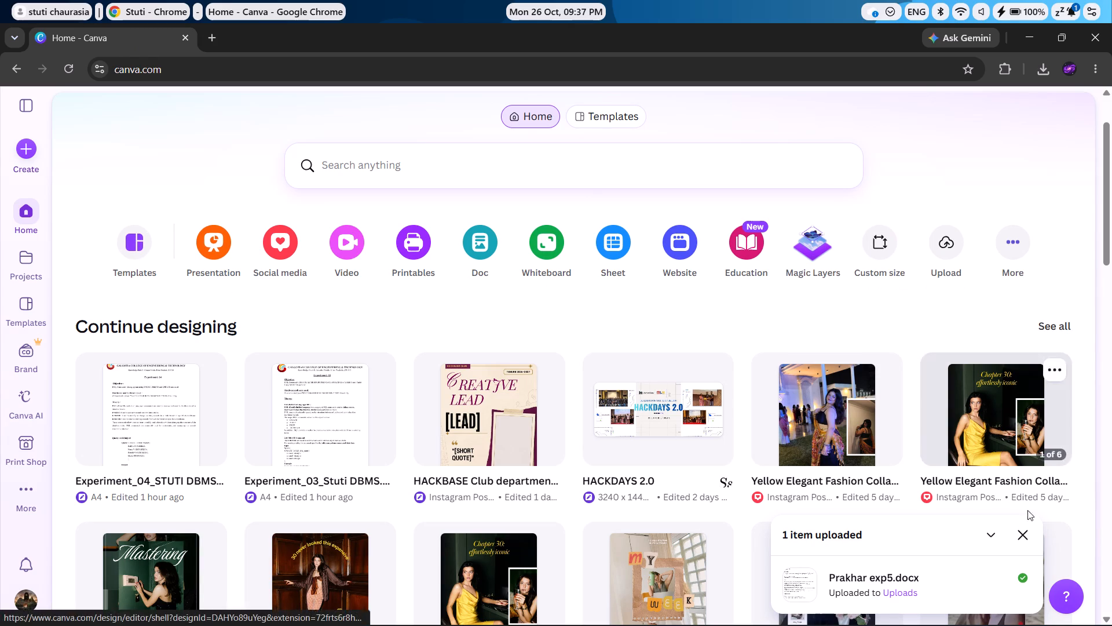
left_click(1020, 535)
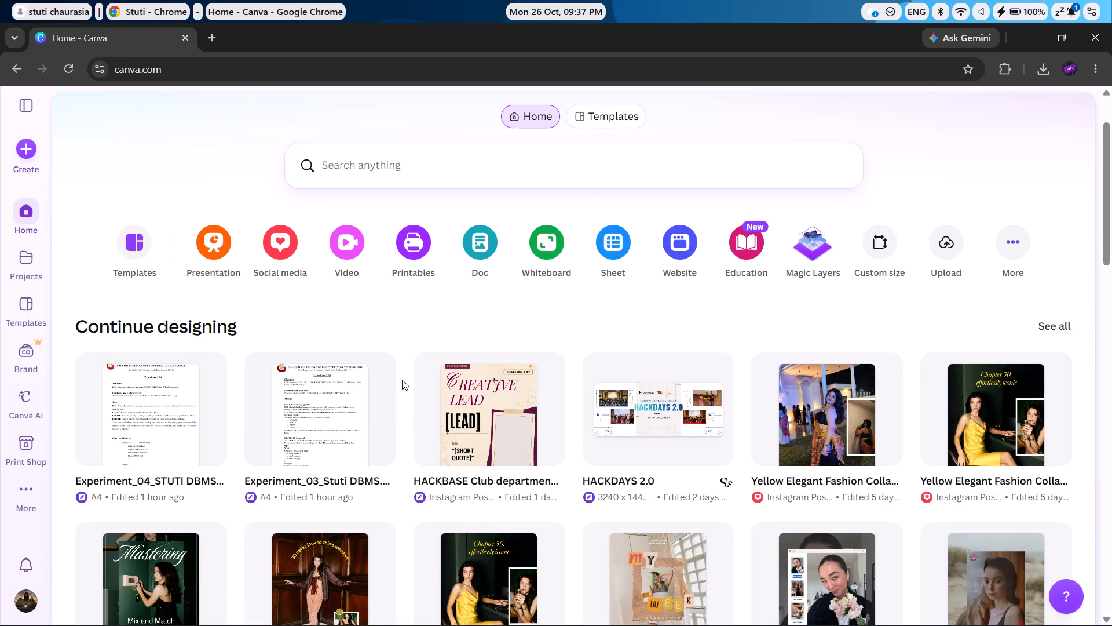
Upload the Experiment 6 PDF from the Downloads folder to Canva.
left_click(945, 242)
left_click(614, 431)
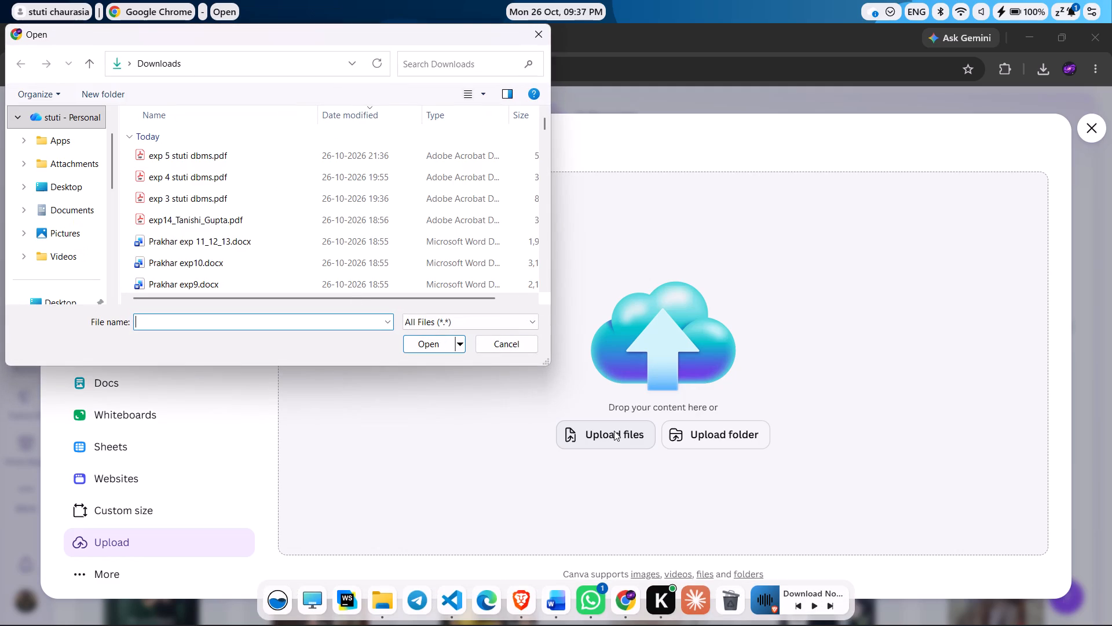
scroll(61, 254, "down", 1)
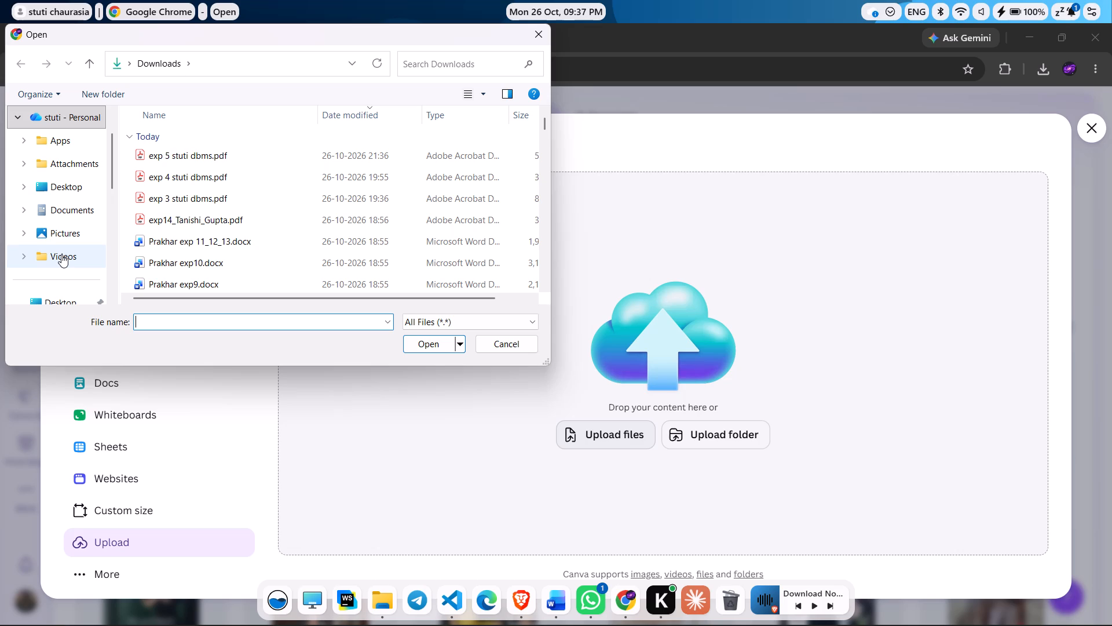
scroll(71, 255, "down", 1)
left_click(60, 209)
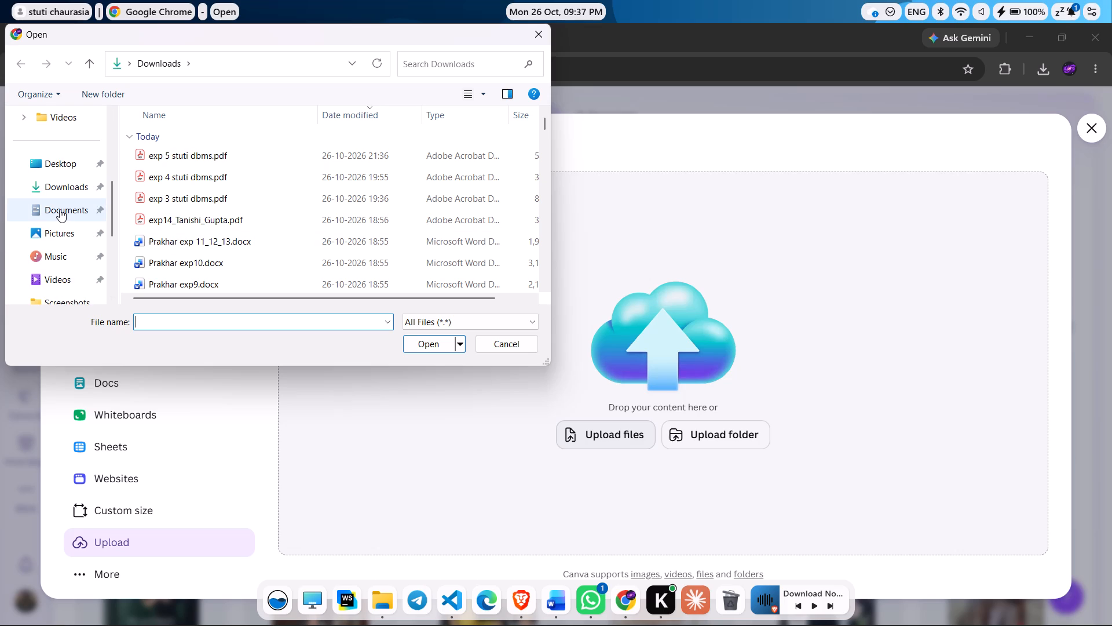
left_click(72, 190)
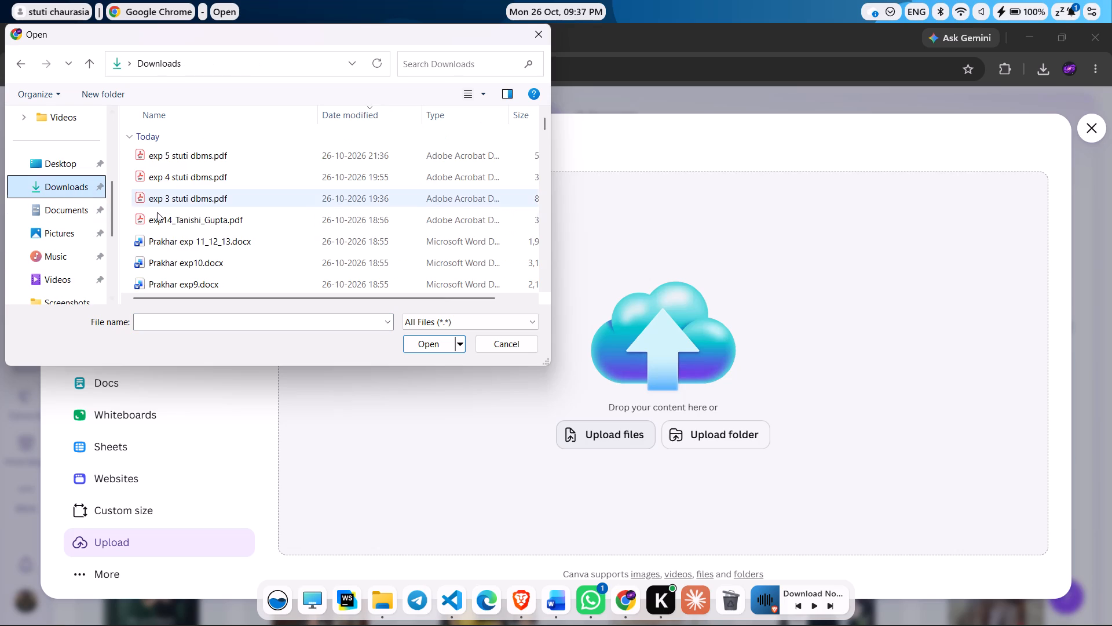
scroll(177, 220, "down", 2)
scroll(177, 220, "up", 4)
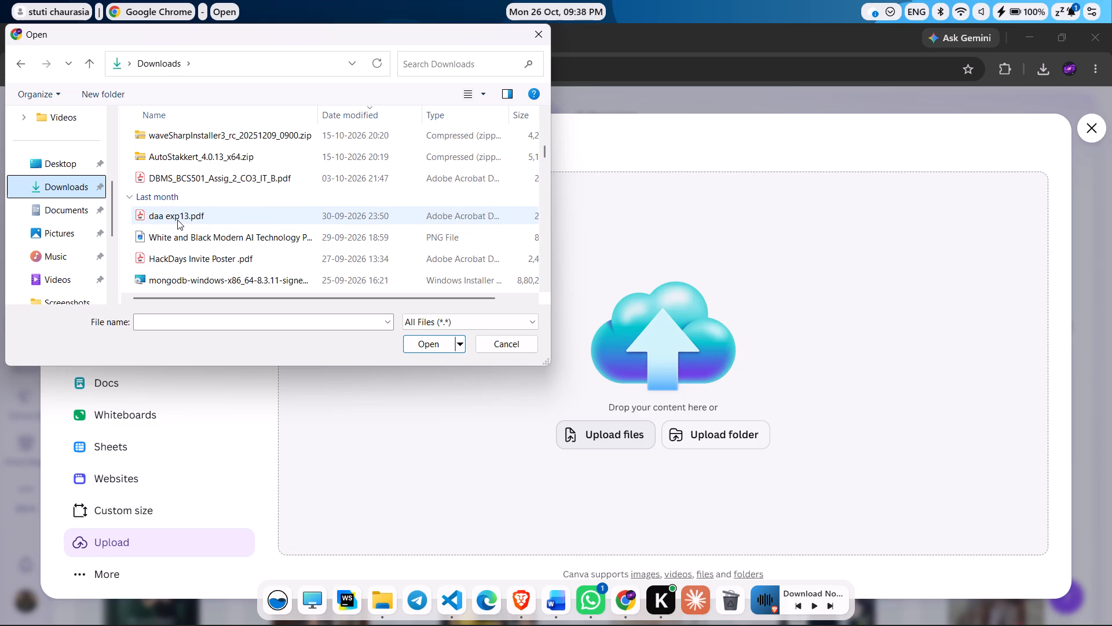
scroll(178, 190, "up", 1)
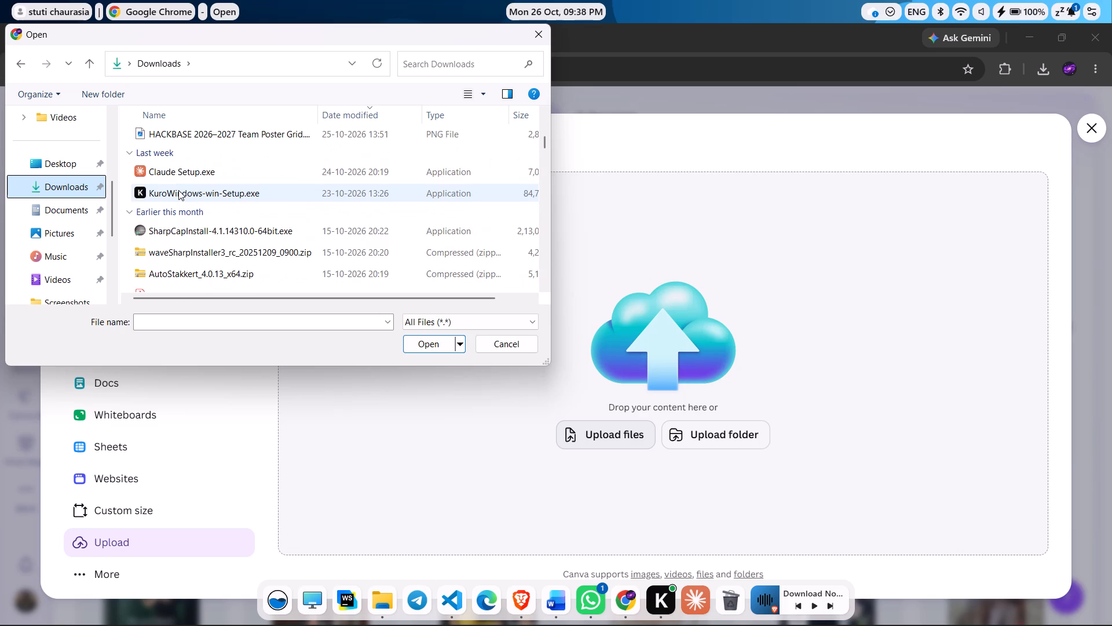
scroll(178, 190, "up", 1)
scroll(192, 242, "down", 1)
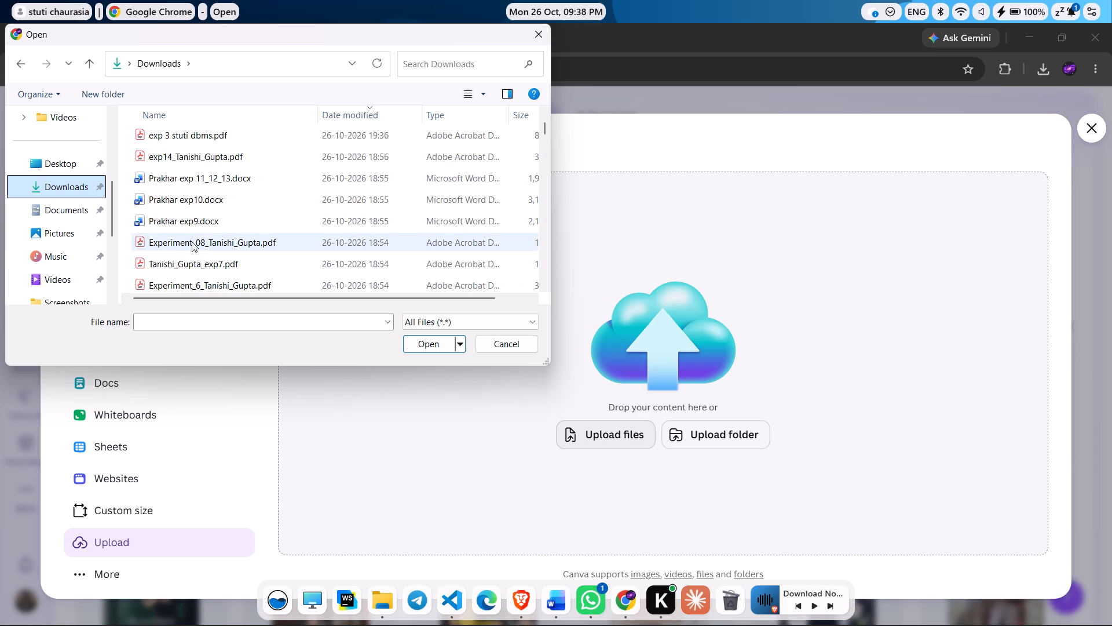
scroll(192, 242, "down", 1)
left_click(177, 241)
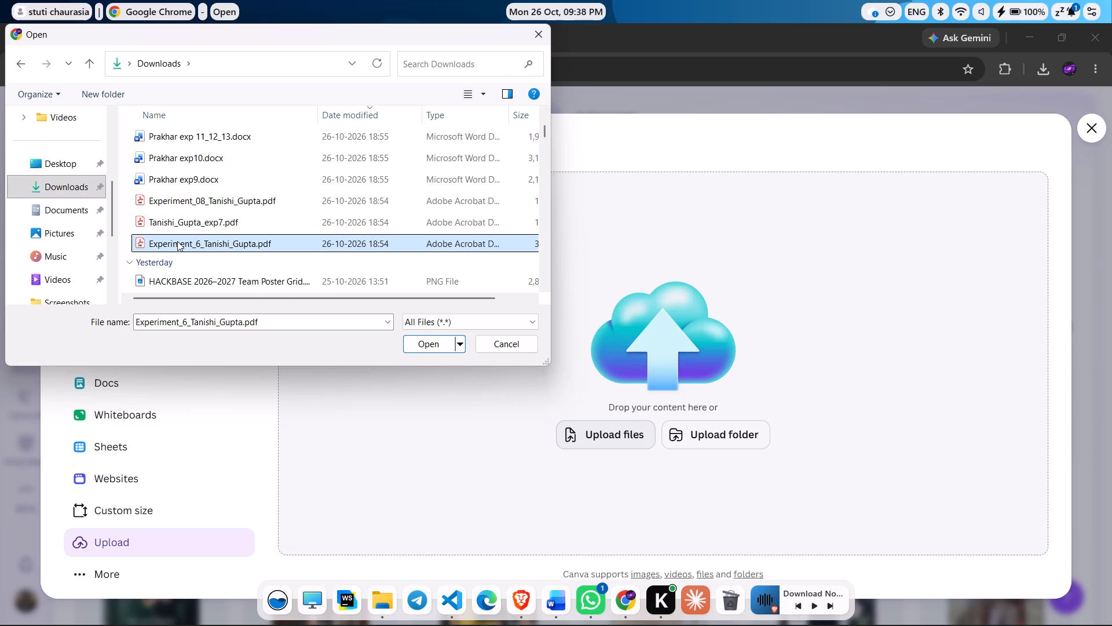
key("Return")
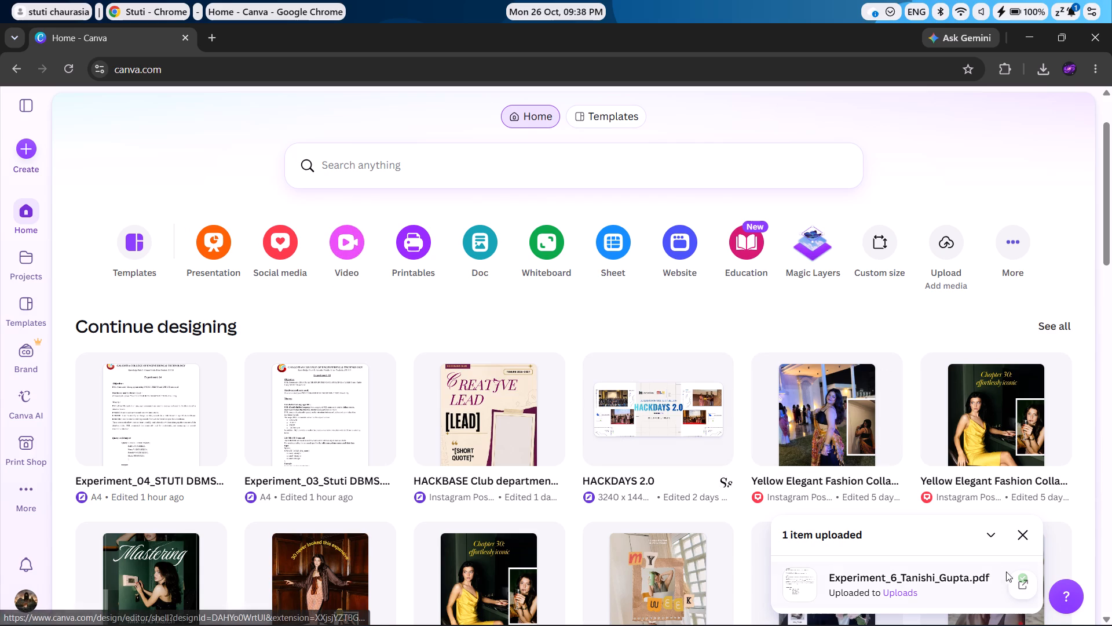
Open the uploaded Experiment 6 PDF as an editable design.
left_click(1023, 585)
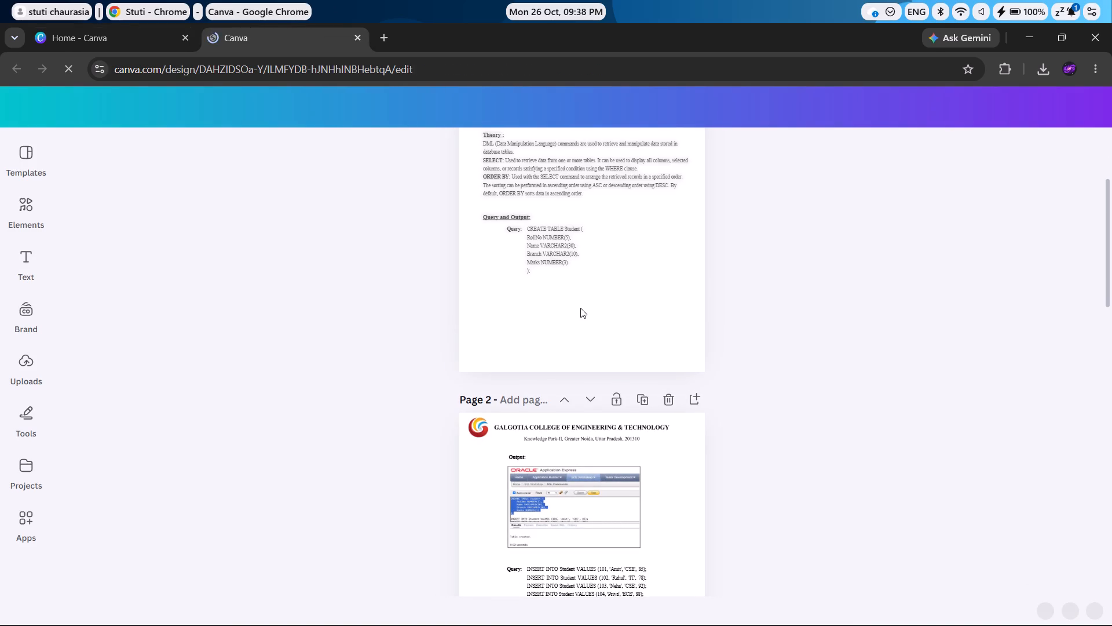
Look through all four pages of the Experiment 6 document, checking the layout, queries and output screenshots.
scroll(580, 308, "up", 5)
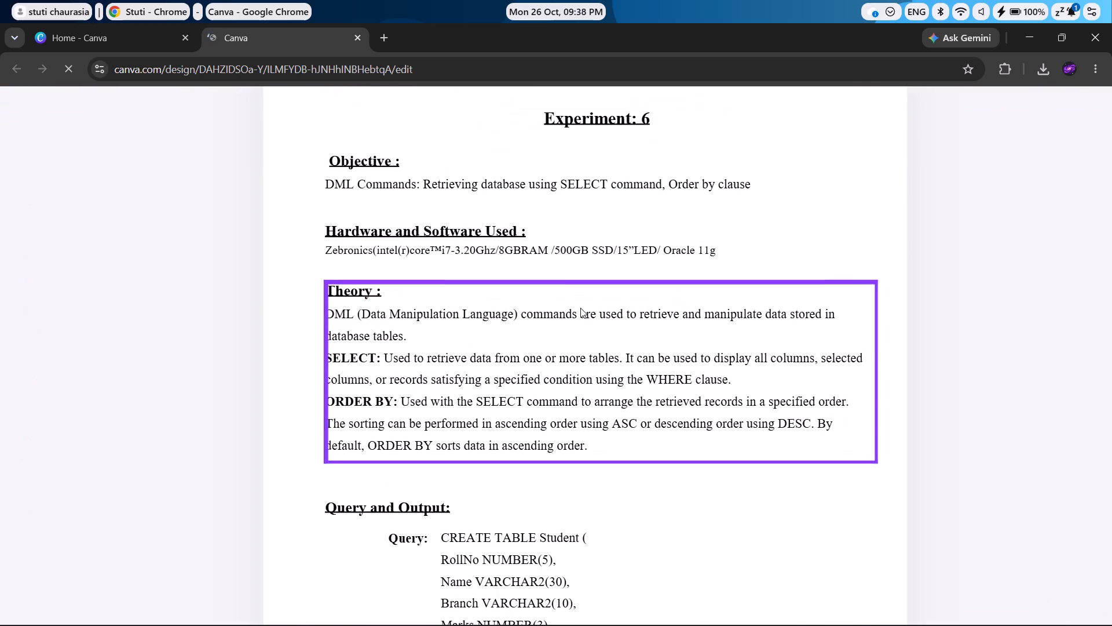
scroll(580, 308, "up", 4)
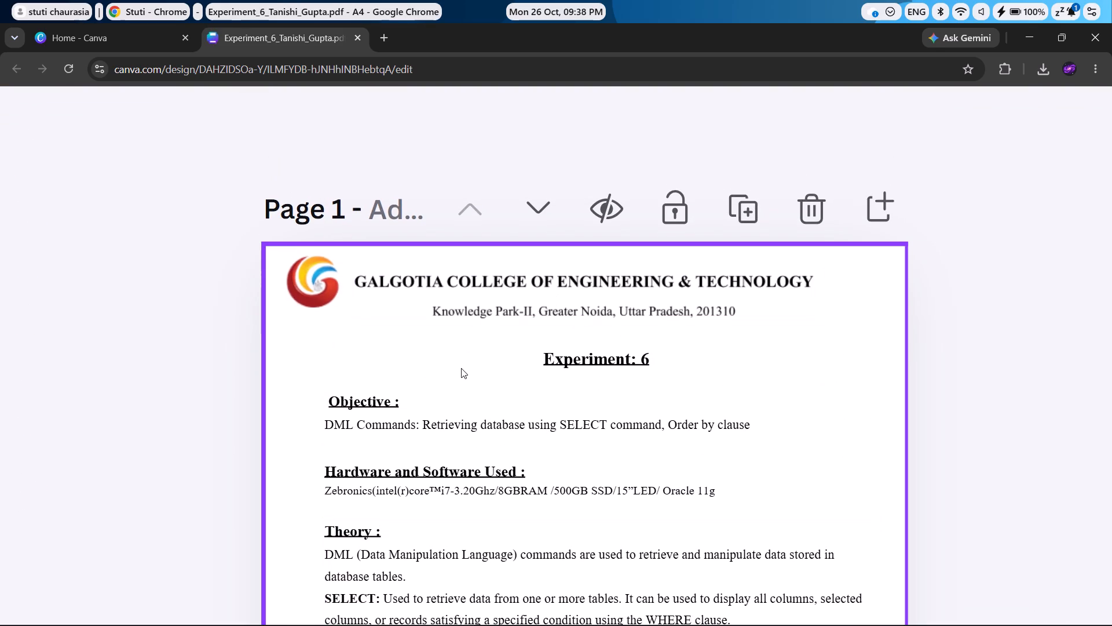
scroll(461, 368, "down", 3)
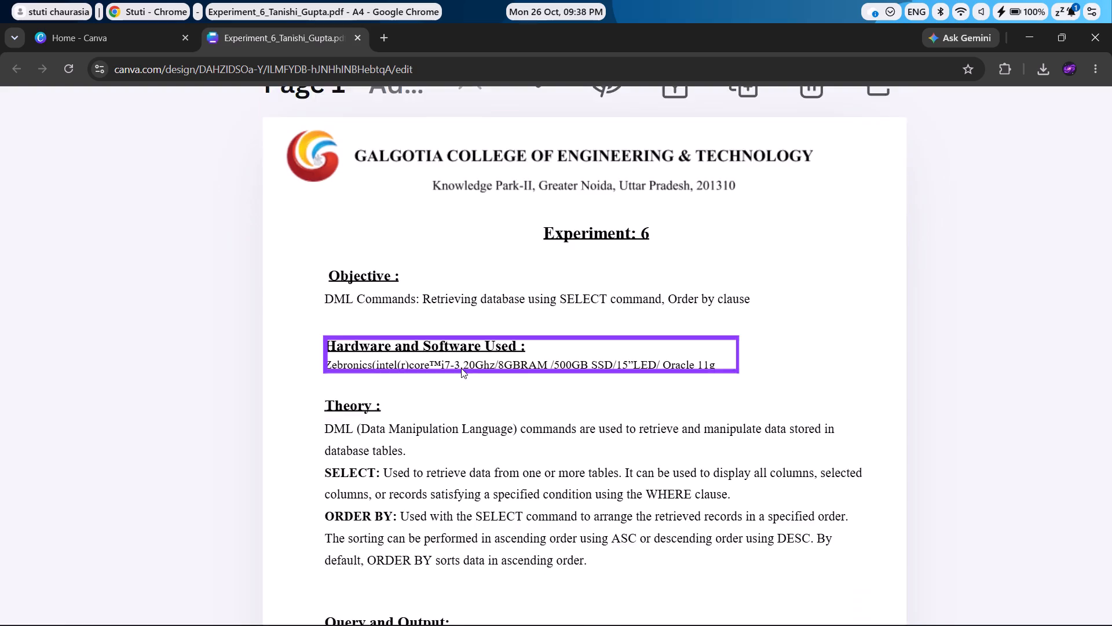
scroll(461, 368, "down", 2)
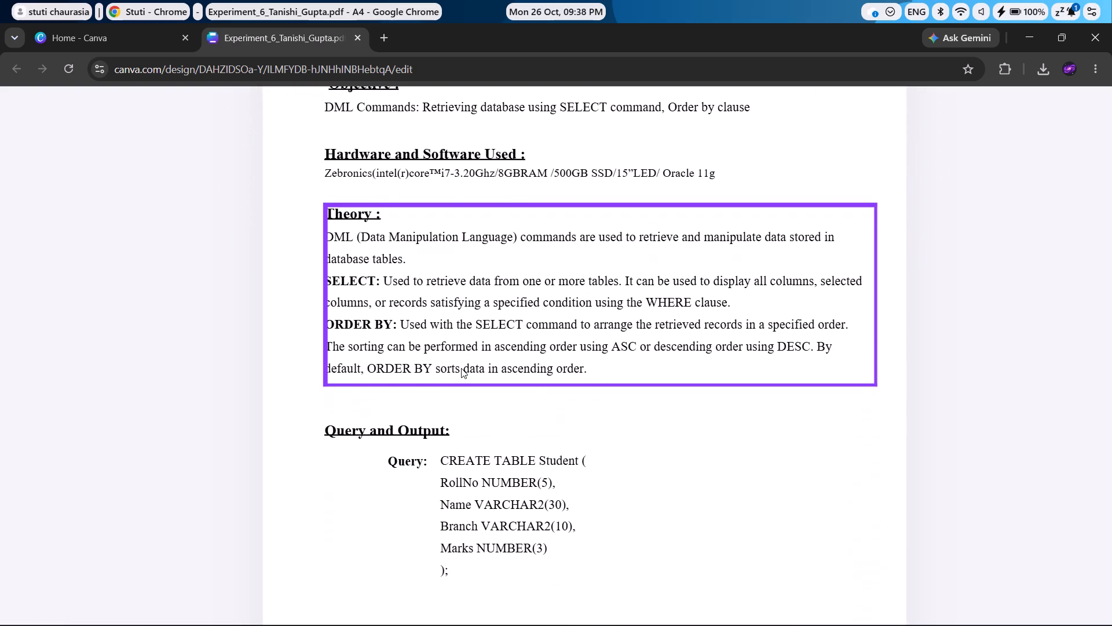
scroll(461, 368, "down", 2)
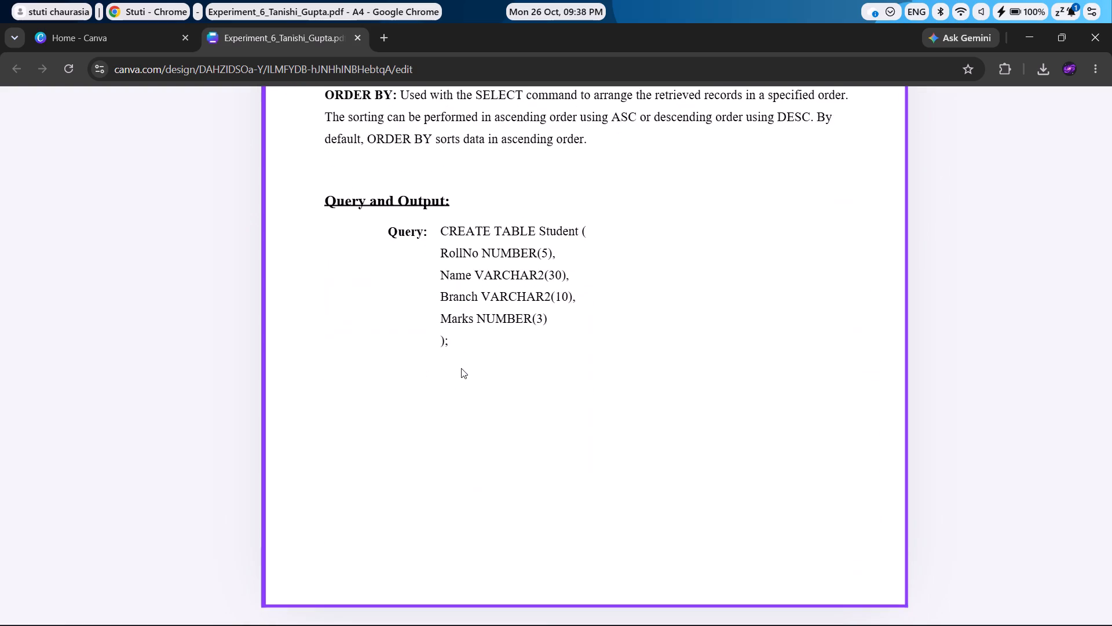
scroll(461, 368, "down", 3)
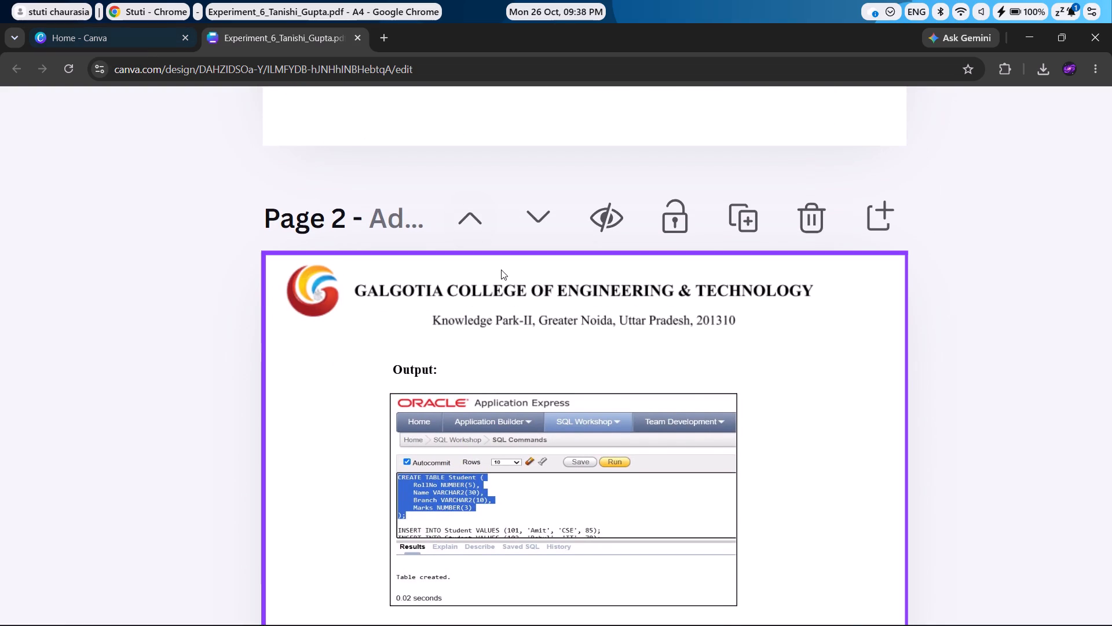
scroll(456, 354, "down", 3)
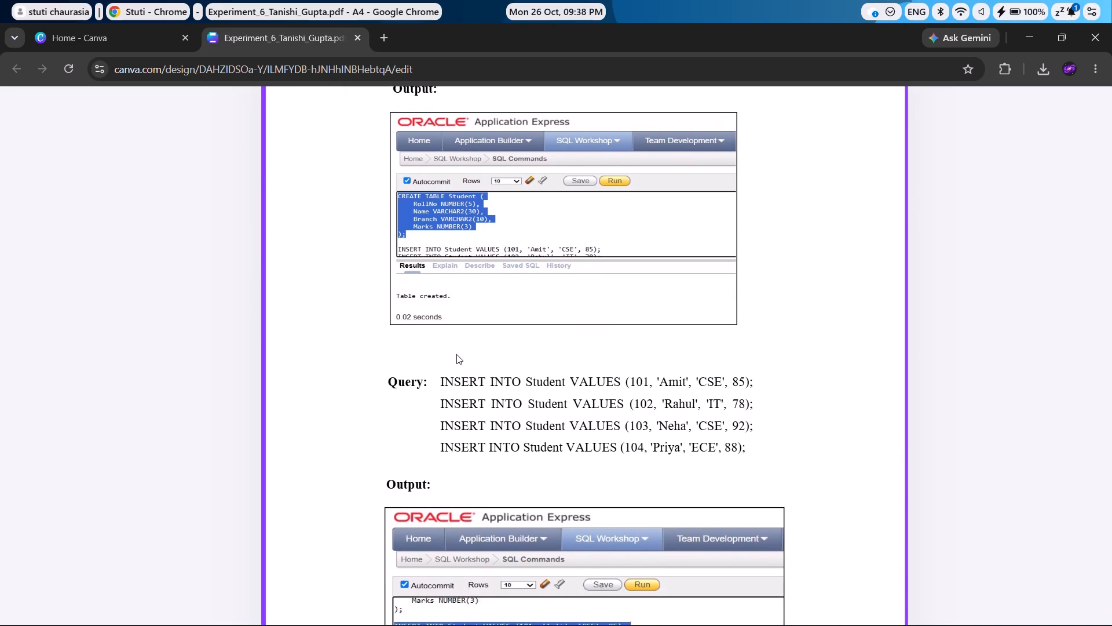
scroll(456, 354, "down", 7)
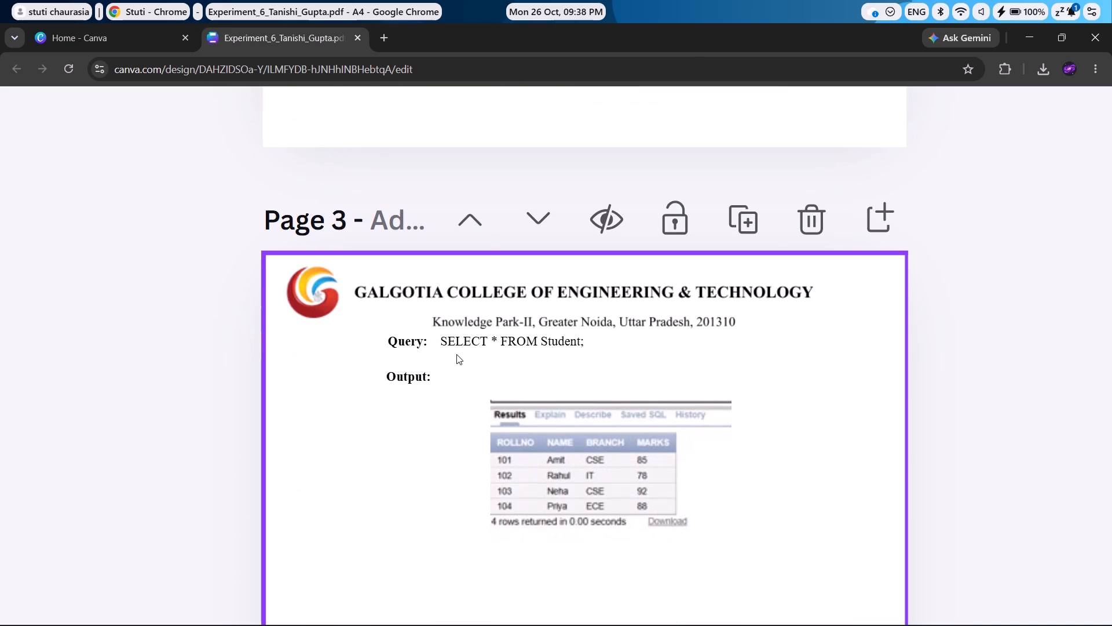
scroll(527, 446, "down", 8)
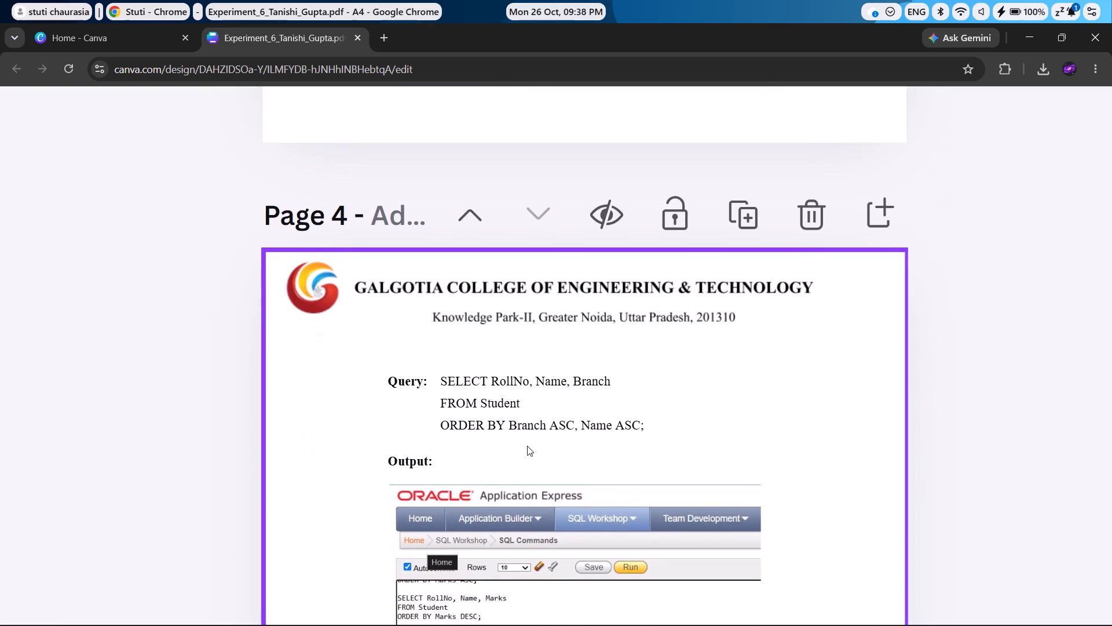
scroll(527, 446, "down", 7)
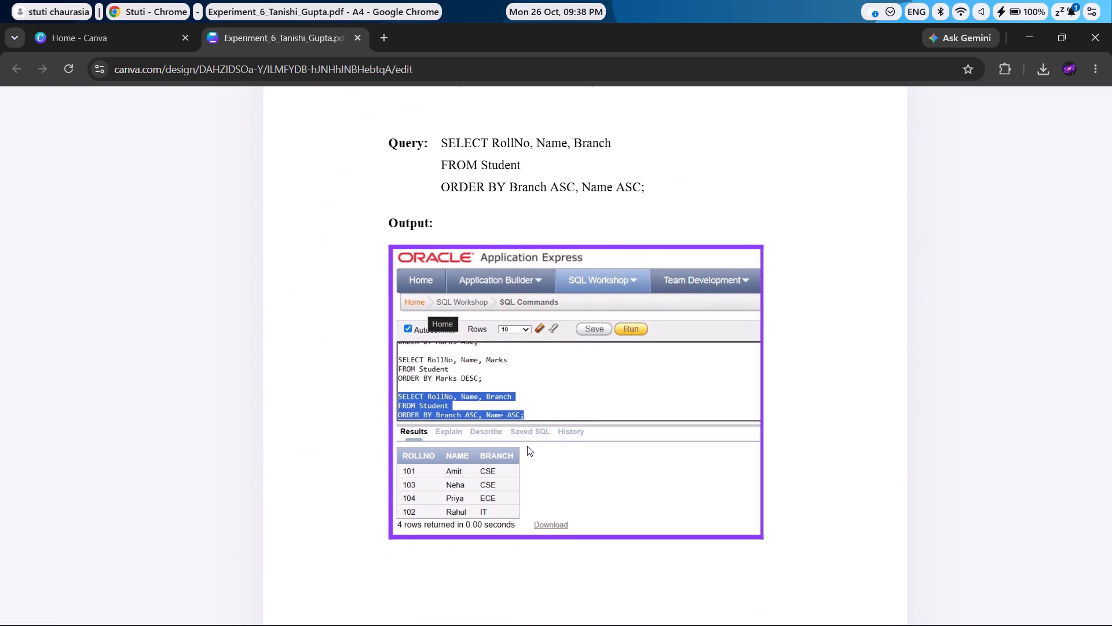
scroll(527, 446, "down", 5)
scroll(527, 446, "up", 8)
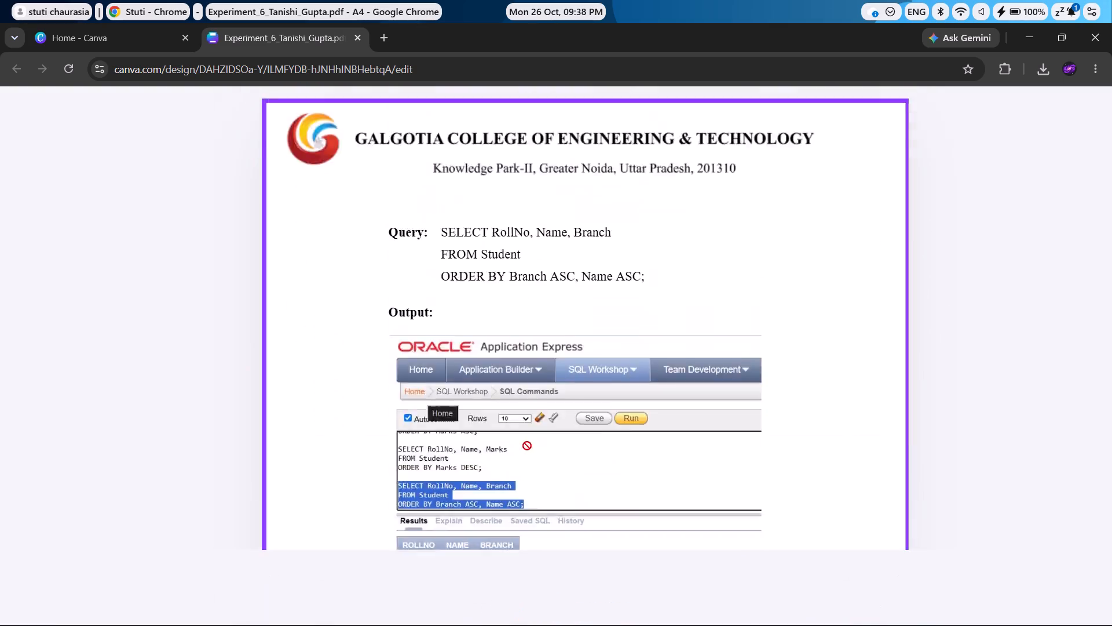
scroll(527, 446, "up", 9)
scroll(527, 446, "down", 2)
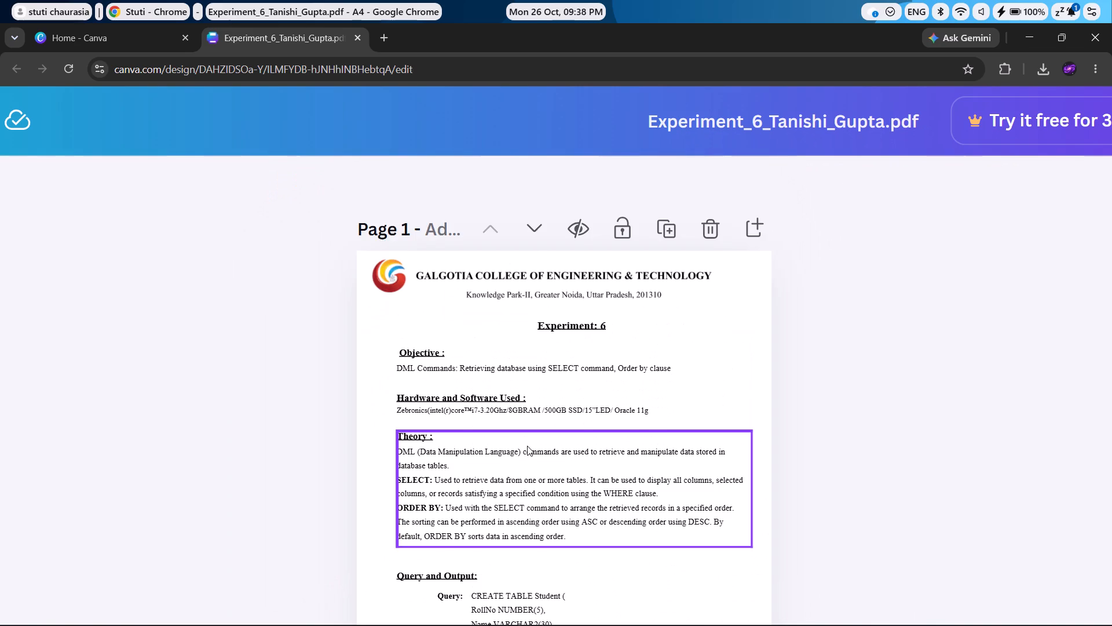
scroll(527, 446, "left", 1)
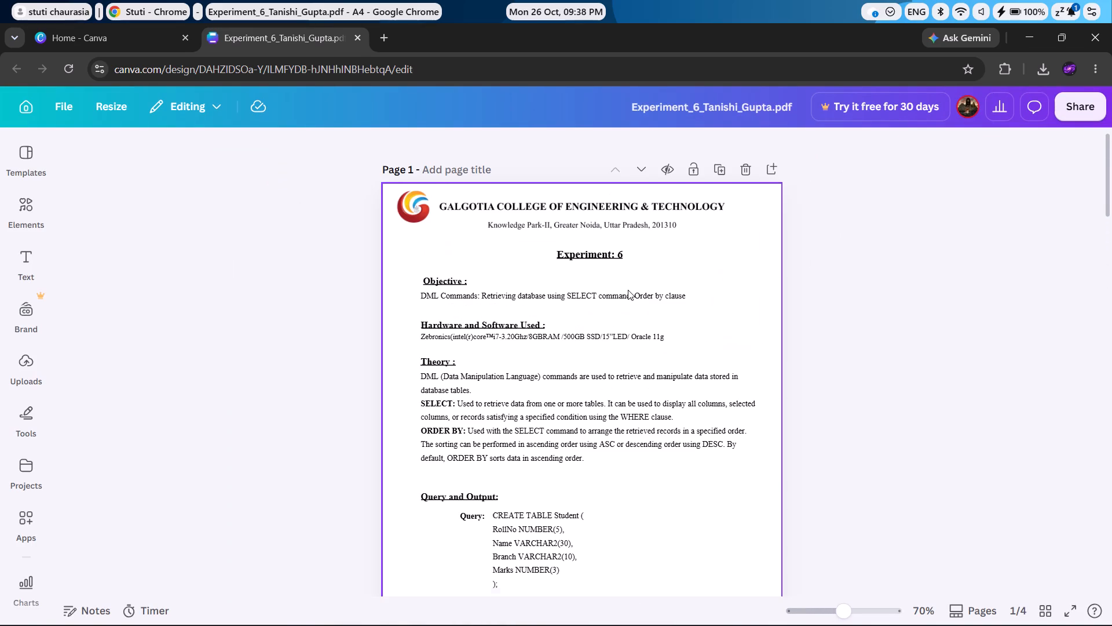
On page 3, move the first Query label and its SELECT * FROM Student; text slightly down, away from the college address.
scroll(595, 351, "down", 1)
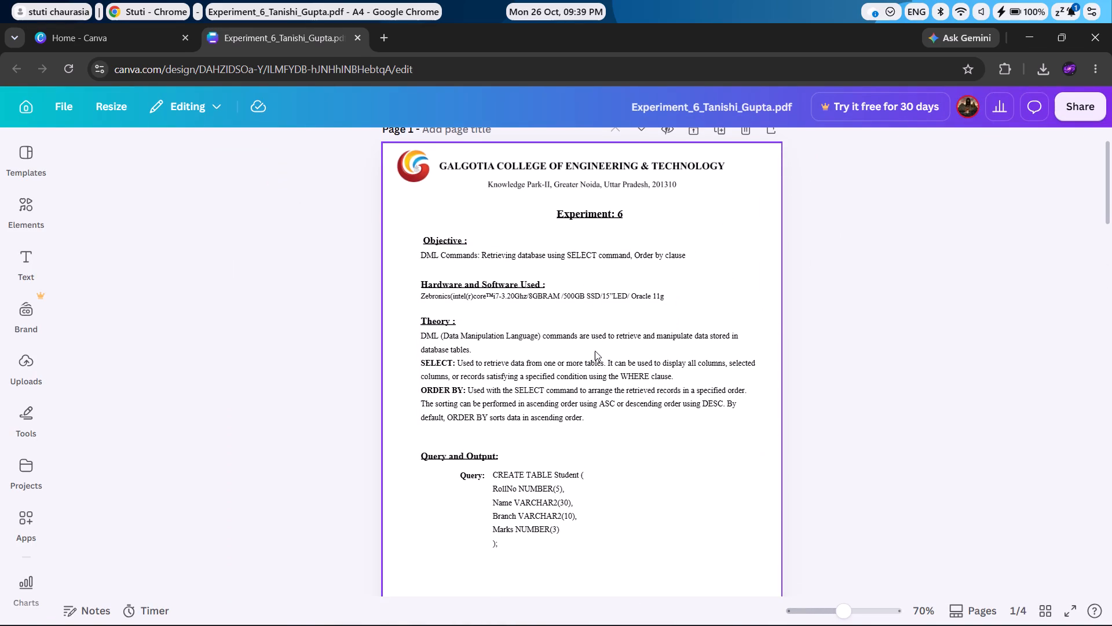
scroll(595, 351, "down", 3)
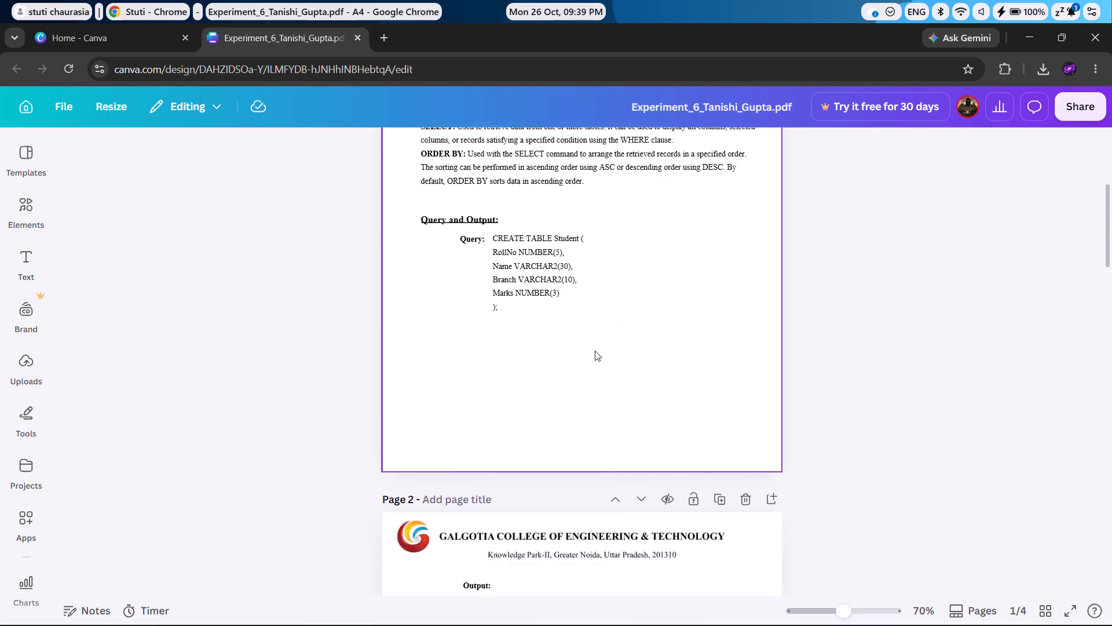
scroll(595, 351, "down", 1)
scroll(595, 351, "left", 1)
scroll(595, 351, "down", 1)
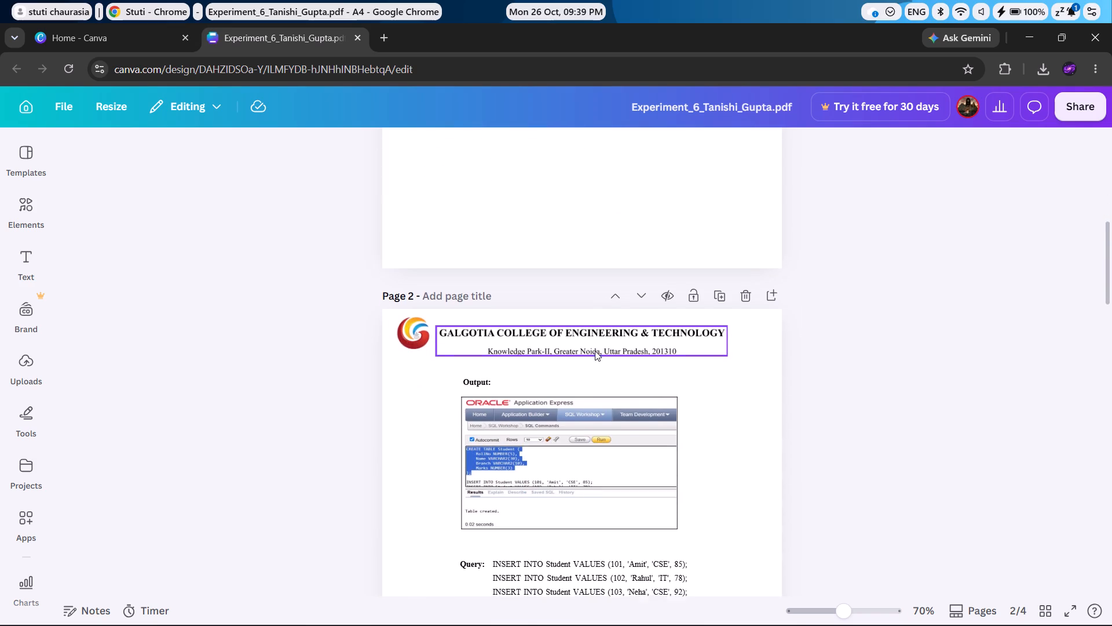
scroll(595, 351, "down", 3)
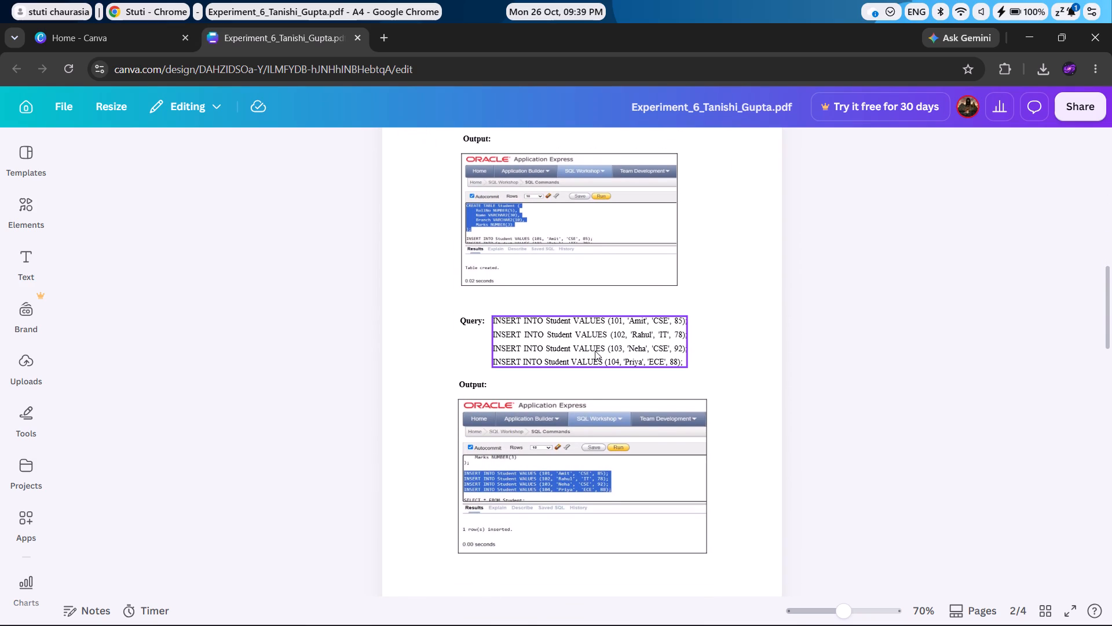
scroll(595, 351, "down", 1)
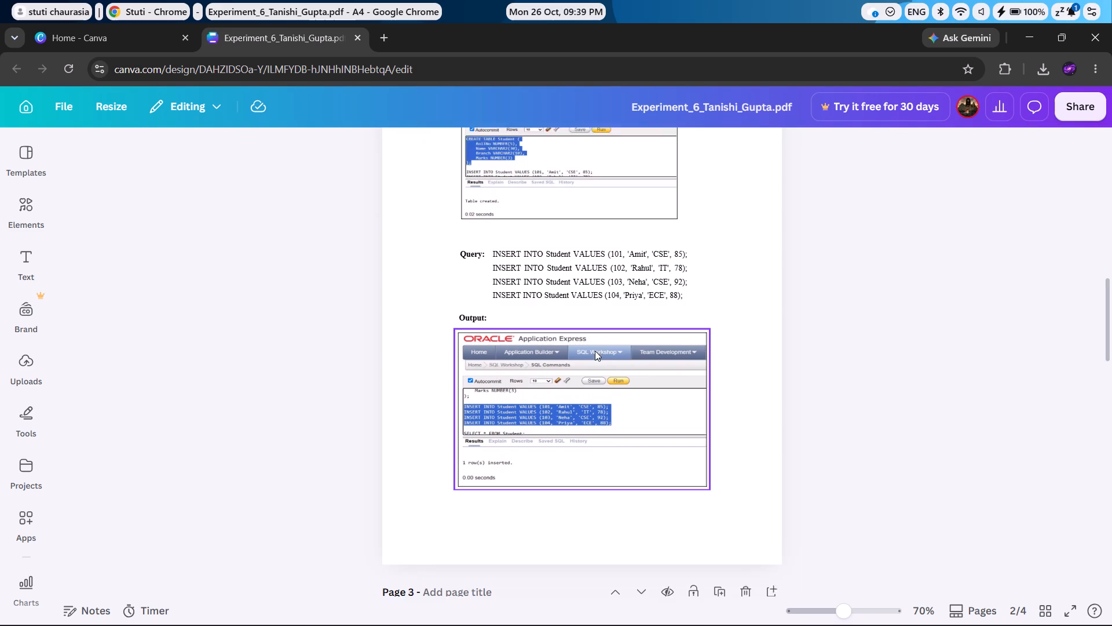
scroll(595, 351, "down", 1)
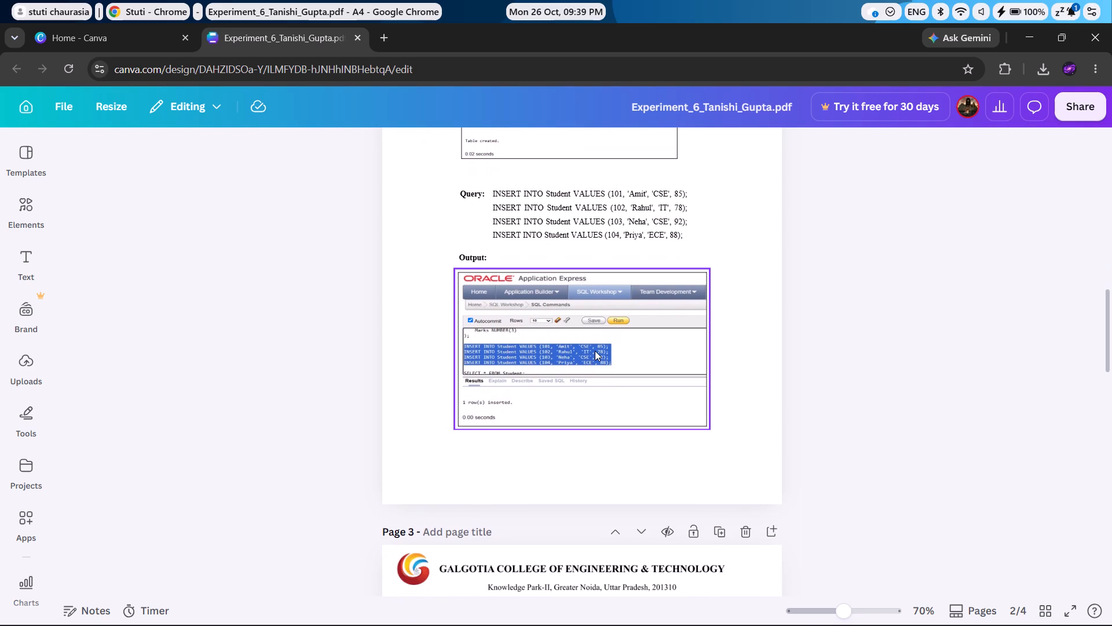
scroll(595, 351, "down", 4)
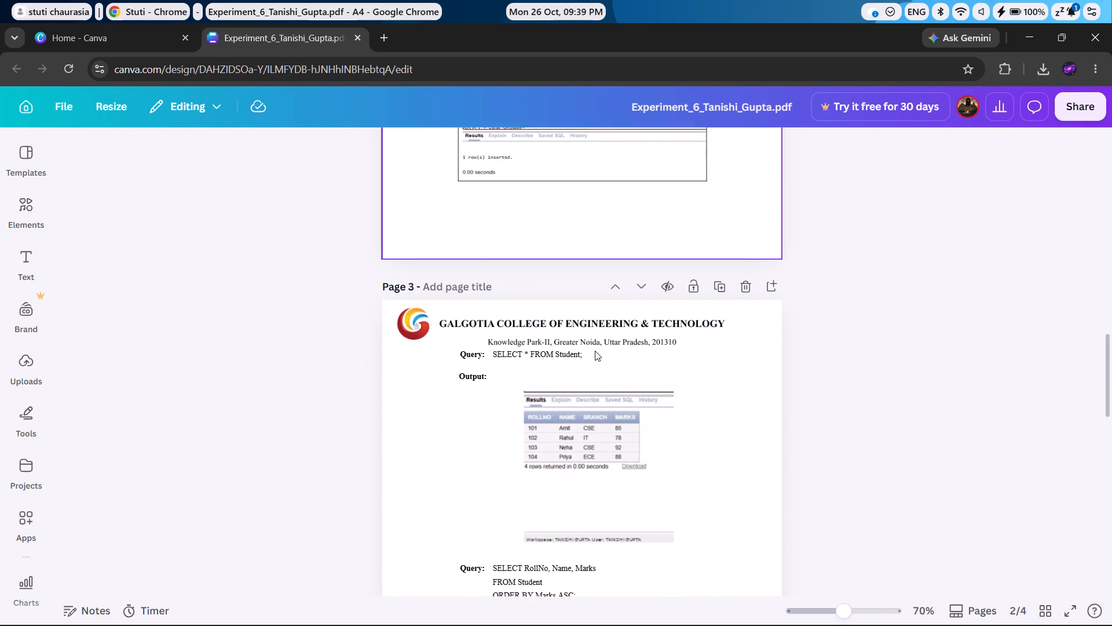
scroll(595, 351, "down", 1)
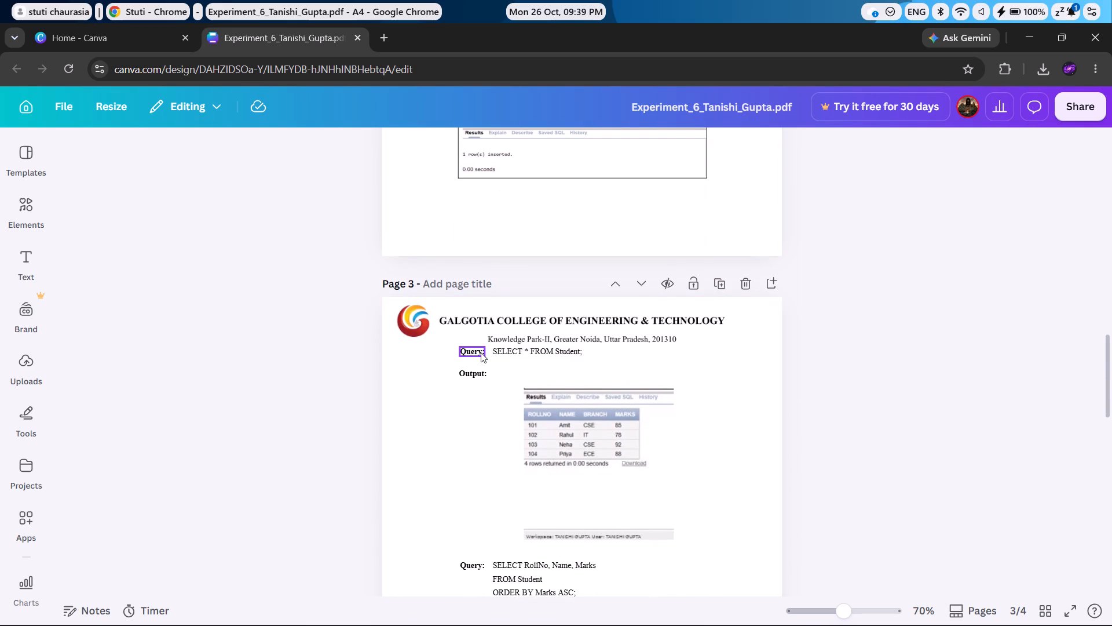
left_click_drag(480, 350, 479, 361)
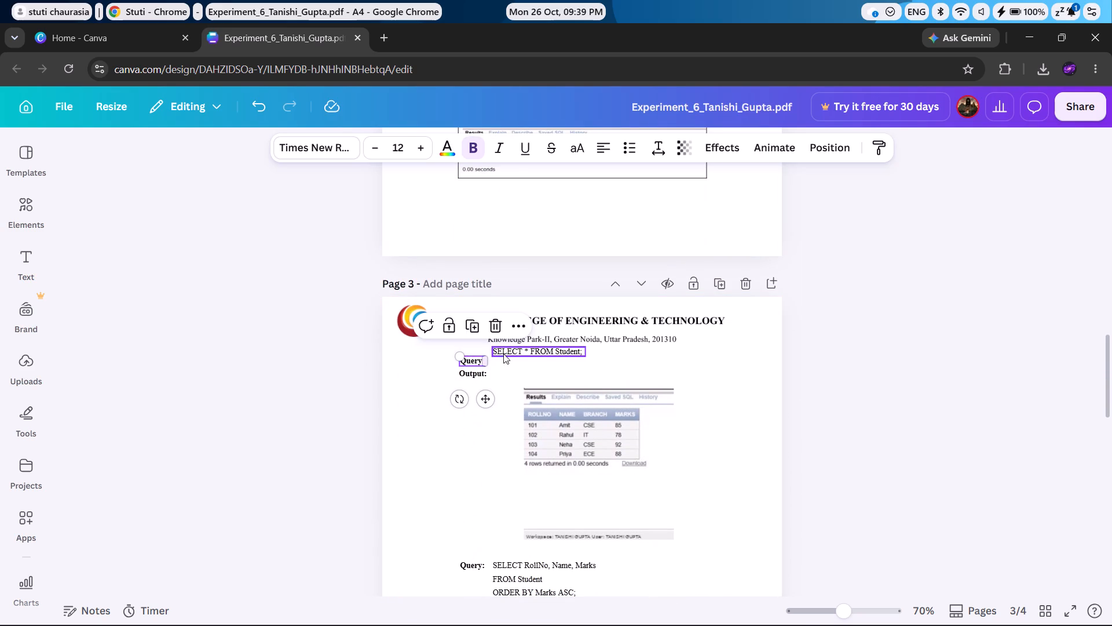
left_click_drag(503, 352, 499, 362)
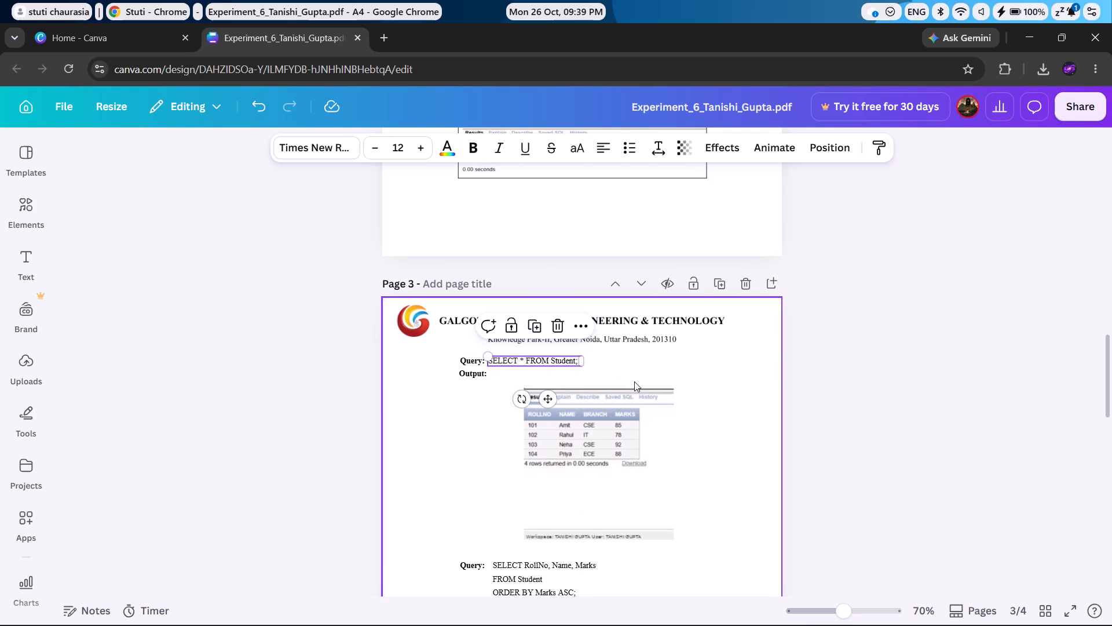
left_click(634, 381)
Insert the recently used peach bar graphic on page 3, near the SELECT * FROM Student; output screenshot.
scroll(634, 381, "down", 2)
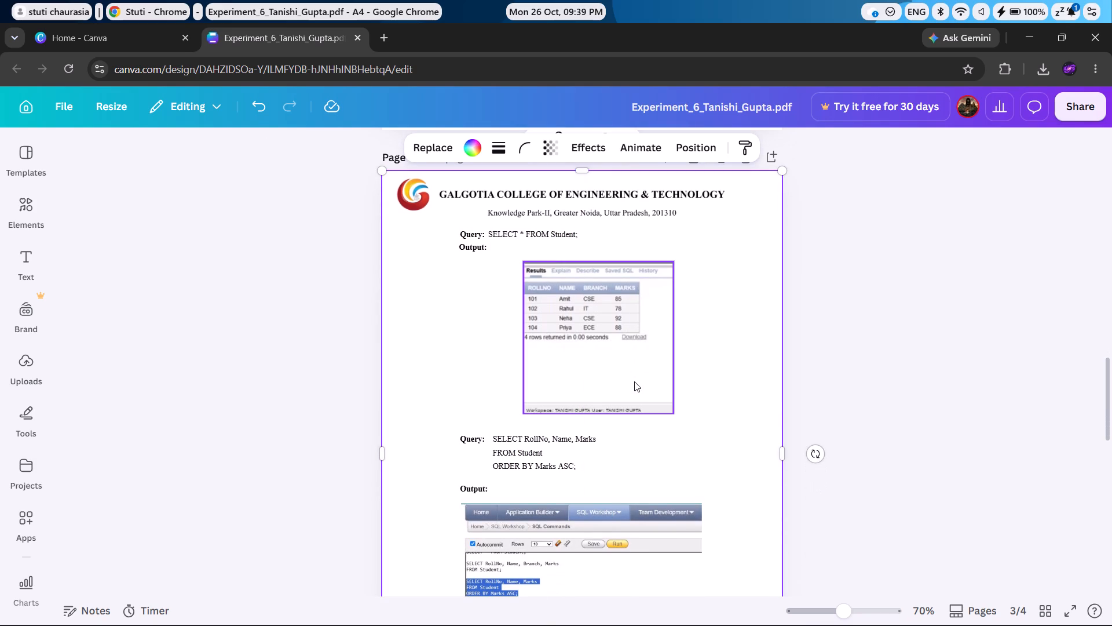
left_click(626, 420)
left_click(612, 409)
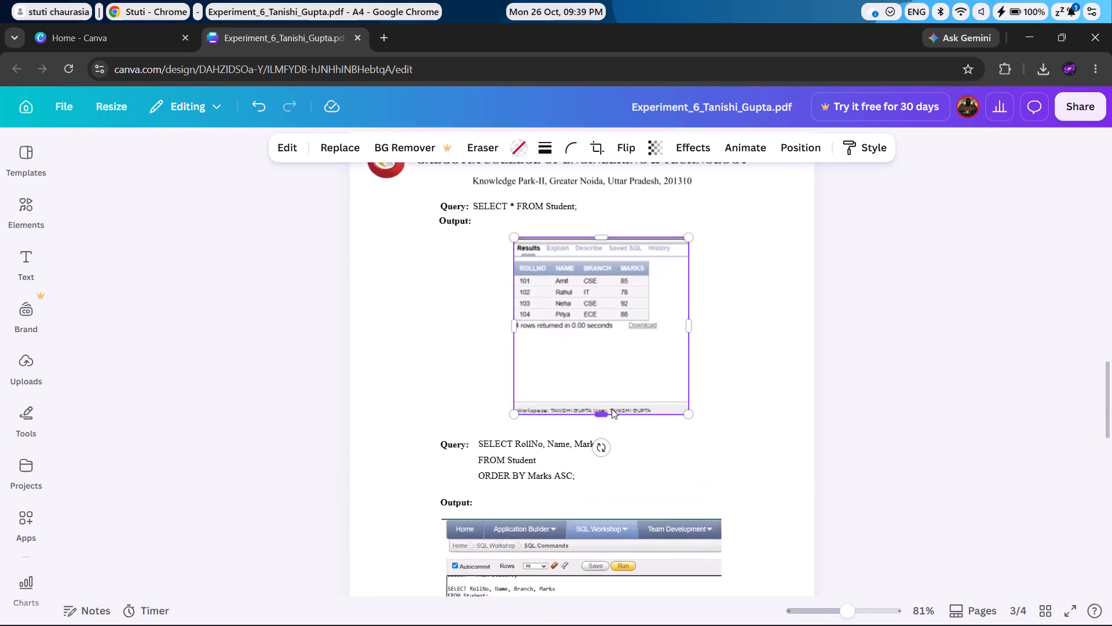
left_click(612, 409)
left_click(686, 418)
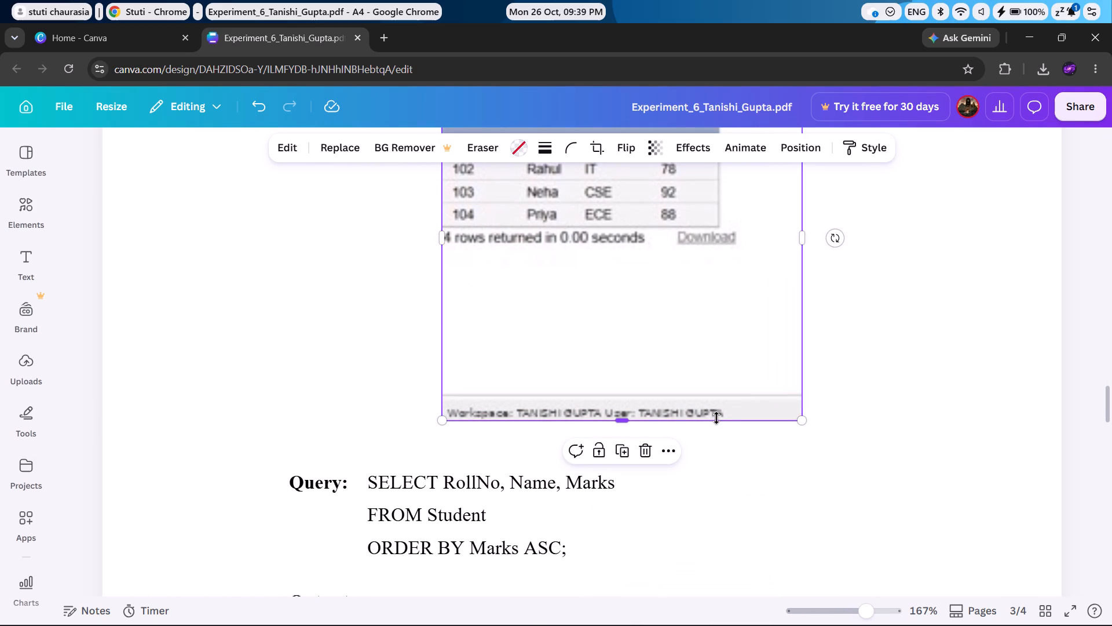
left_click(719, 415)
left_click(725, 412)
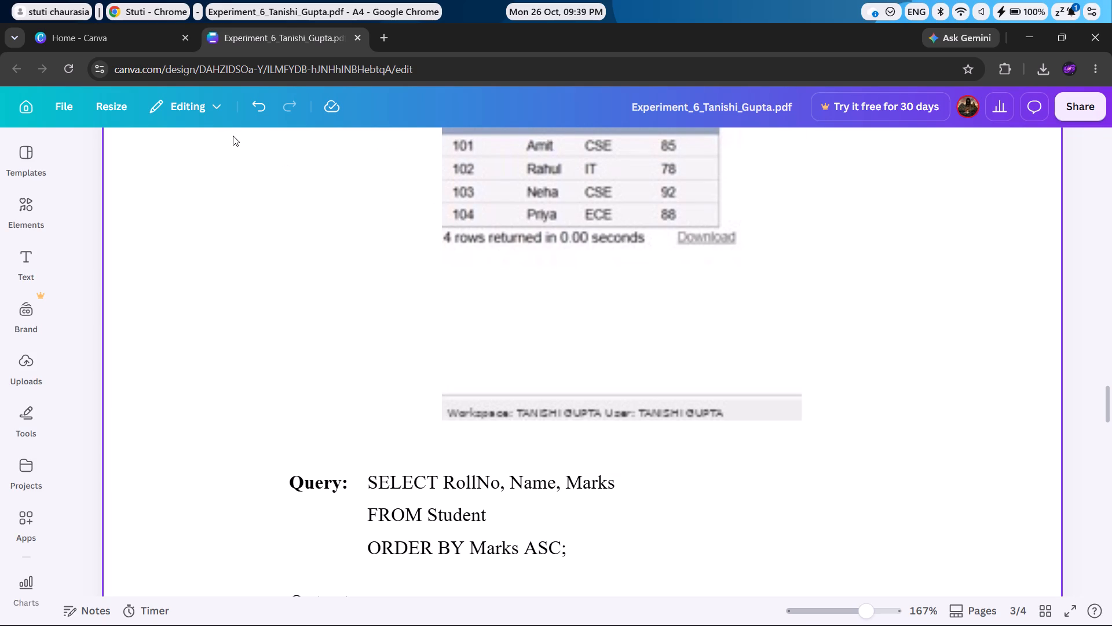
left_click(19, 218)
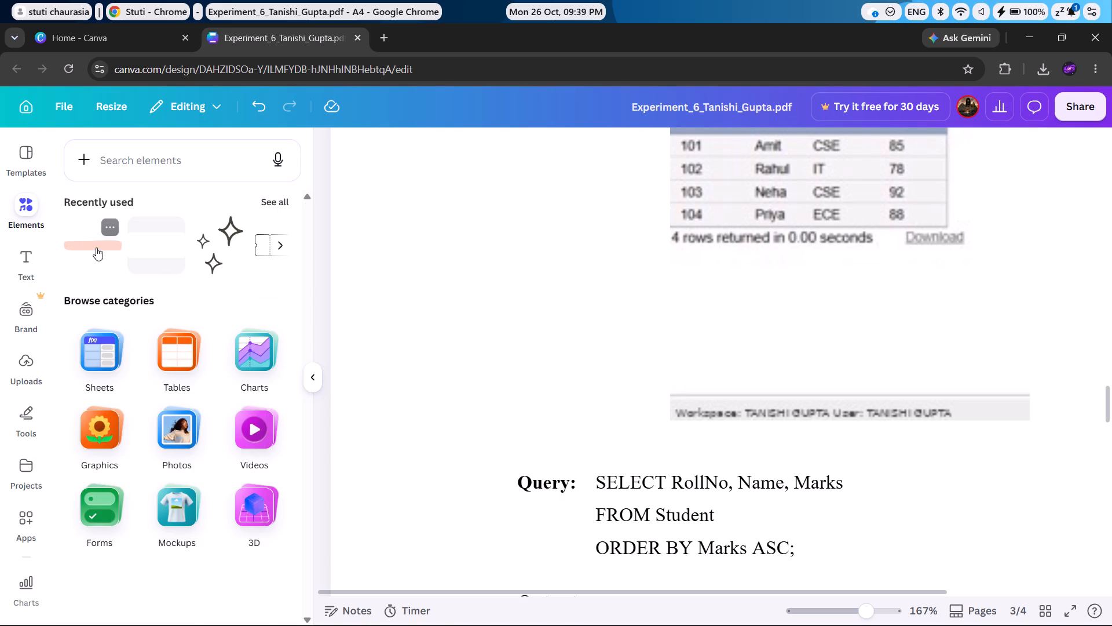
left_click(94, 248)
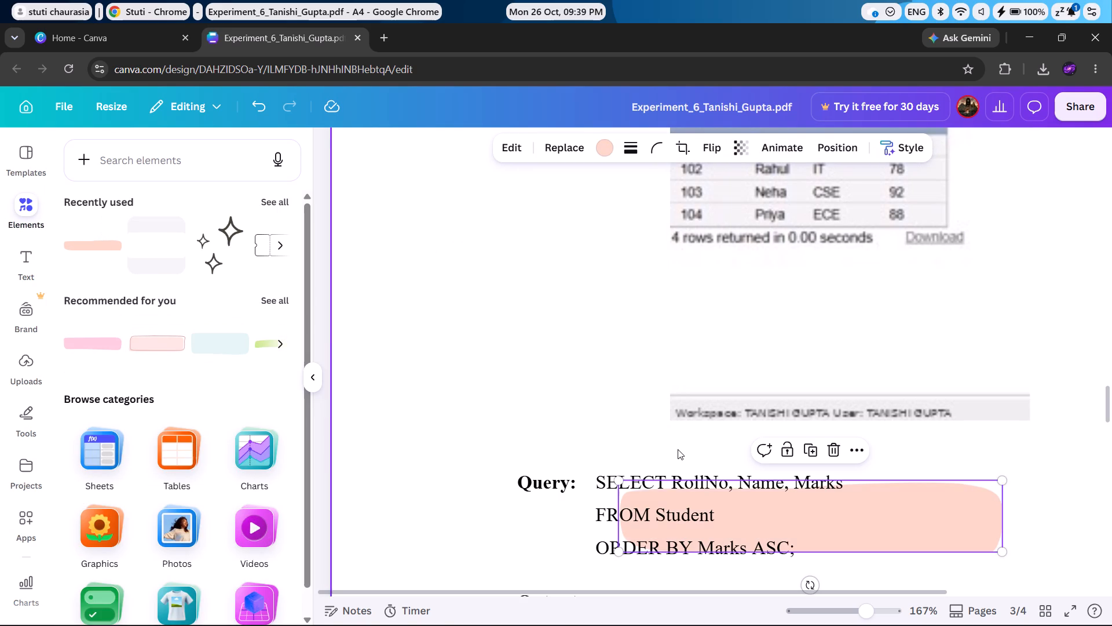
Recolour the peach bar with the light grey sampled from the screenshot's workspace and user strip.
left_click(606, 157)
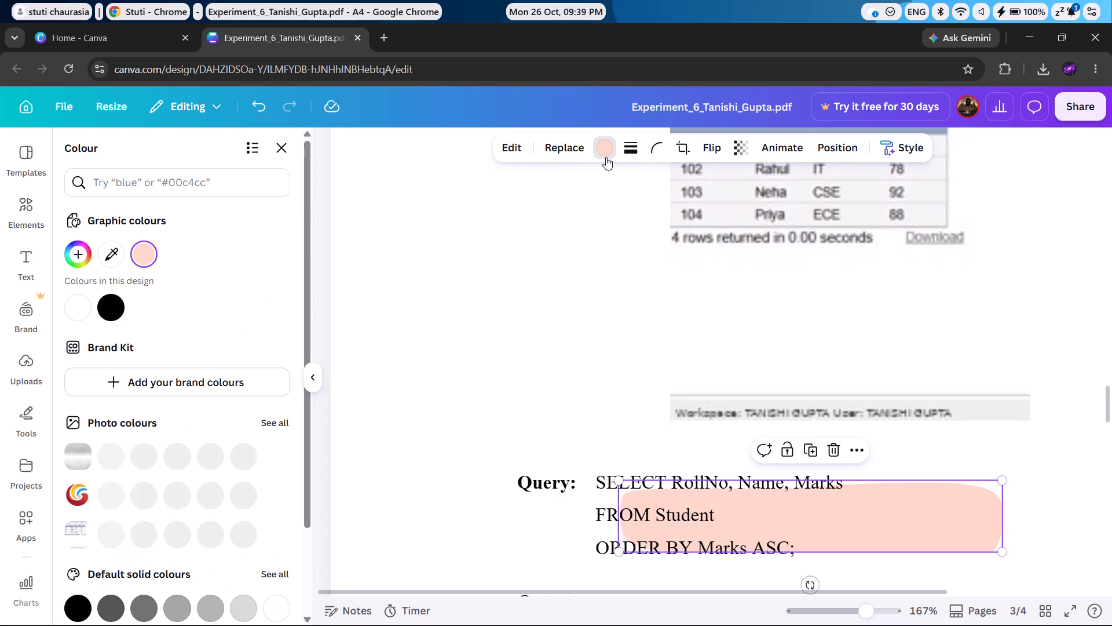
left_click(113, 249)
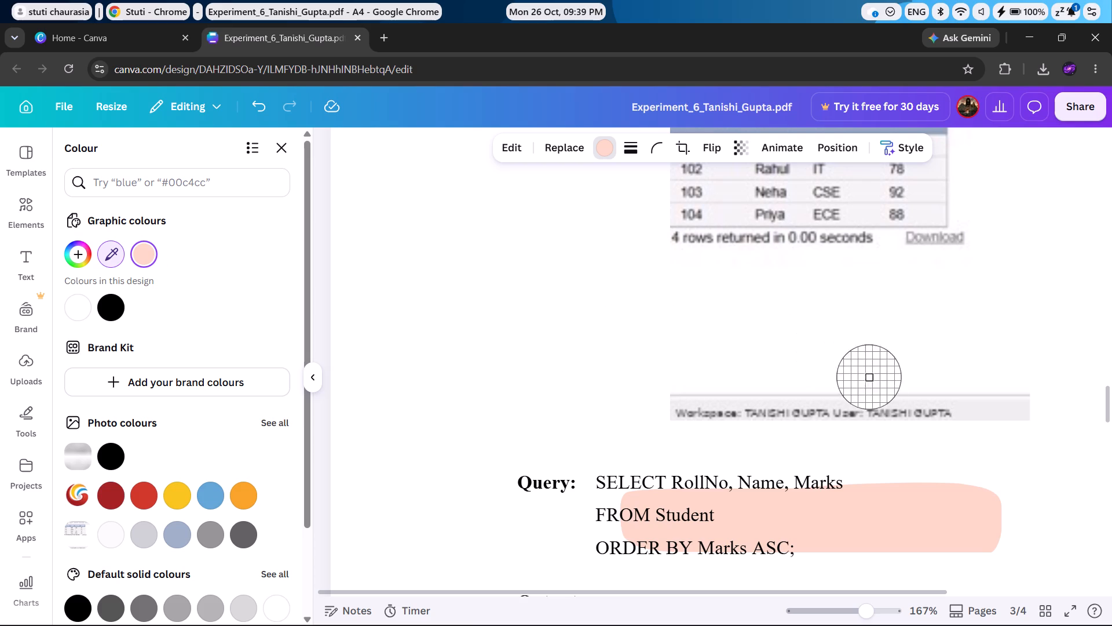
left_click(976, 408)
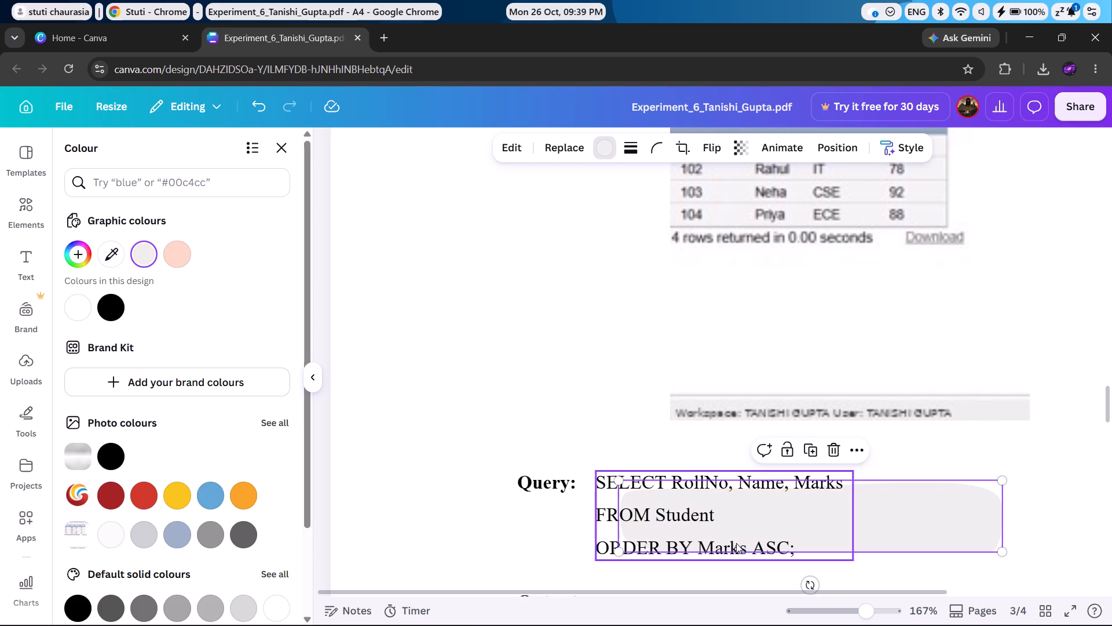
Shrink the light grey bar to roughly the height of the workspace and user strip in page 3's first output screenshot.
left_click_drag(751, 529, 793, 429)
scroll(791, 431, "left", 2)
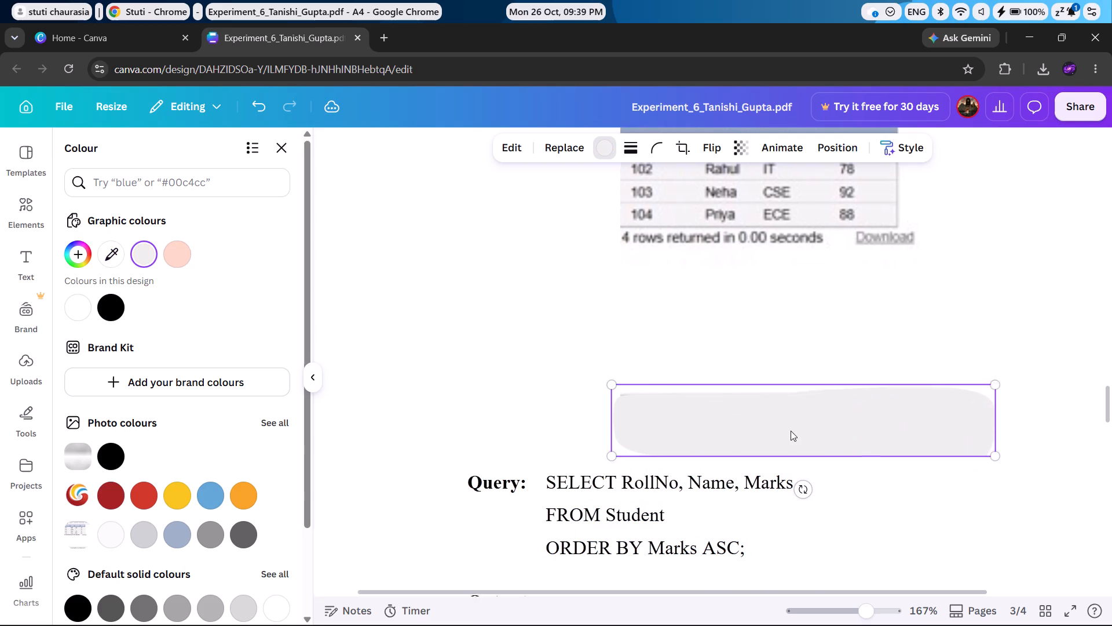
scroll(791, 431, "left", 2)
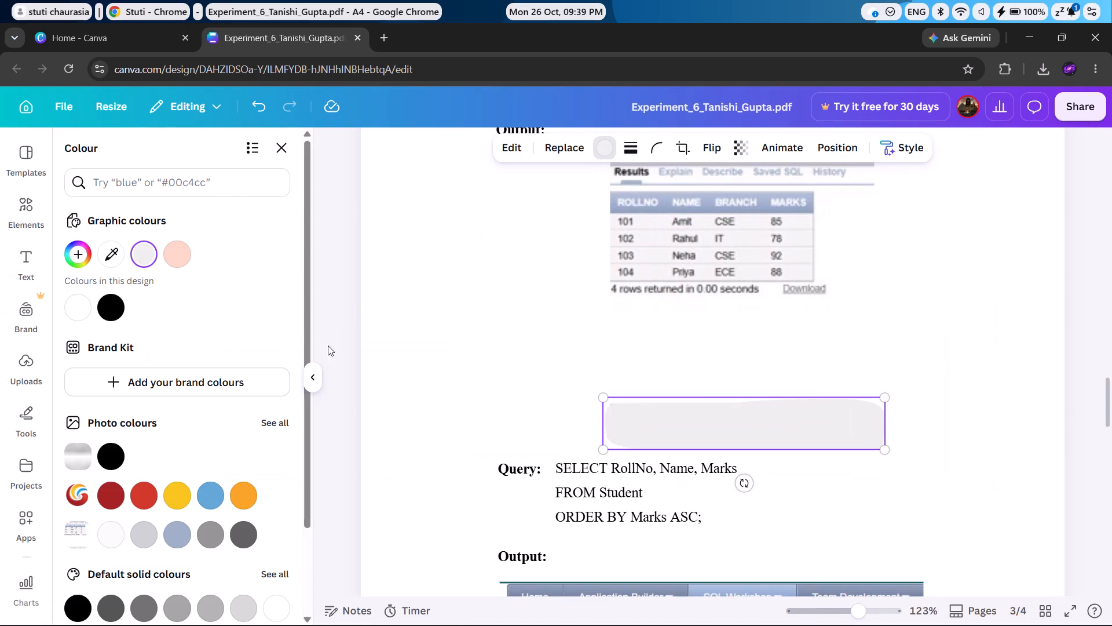
left_click(308, 377)
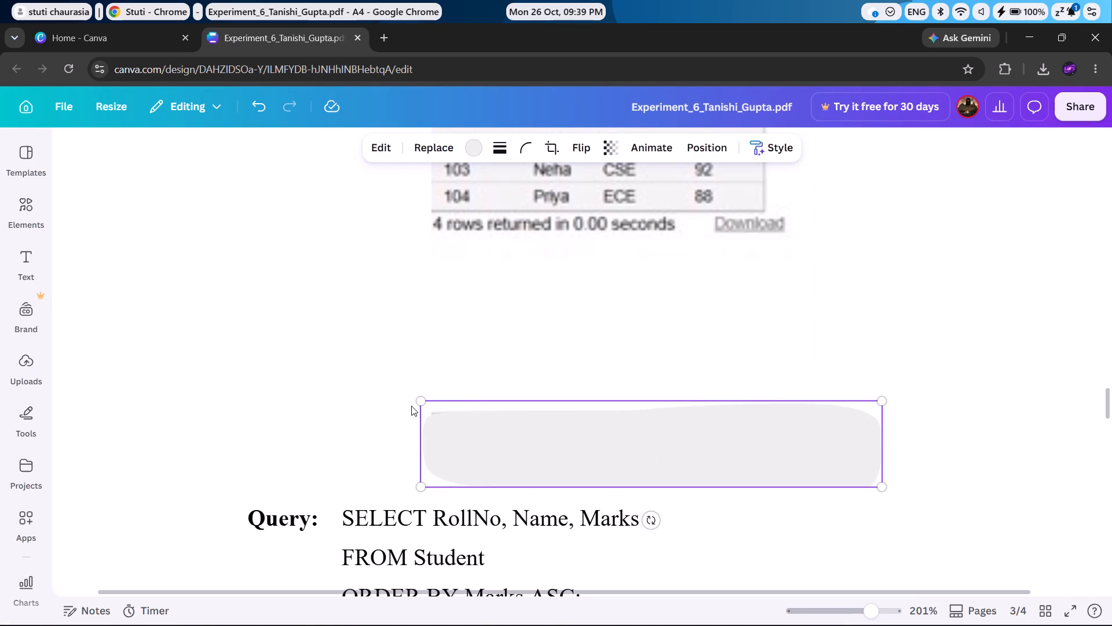
left_click_drag(420, 399, 696, 488)
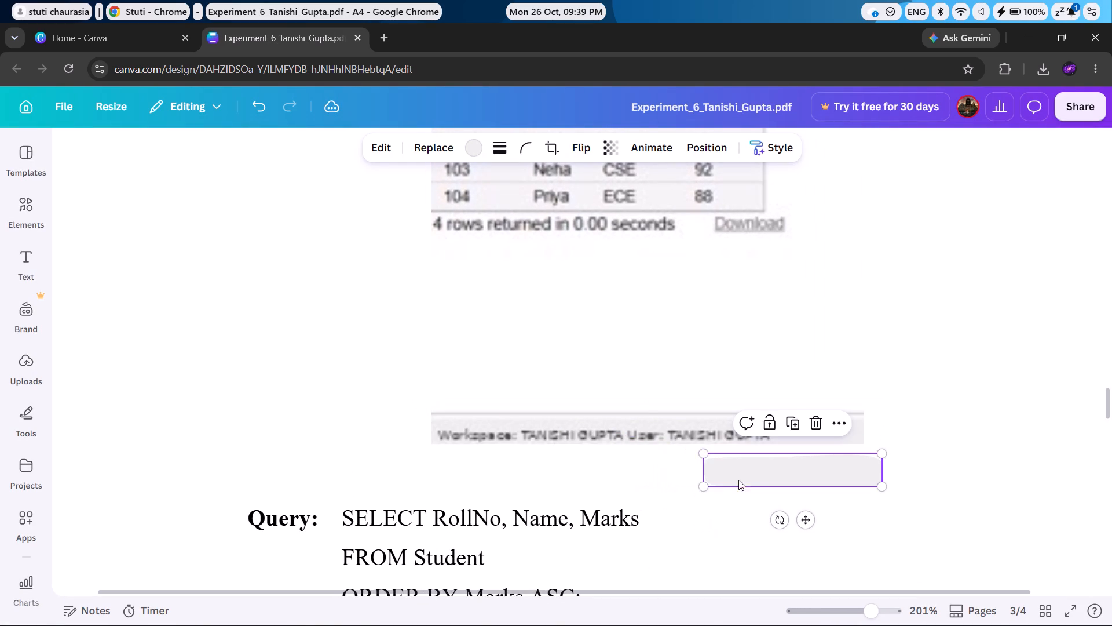
left_click_drag(749, 479, 567, 441)
left_click(754, 528)
left_click(553, 438)
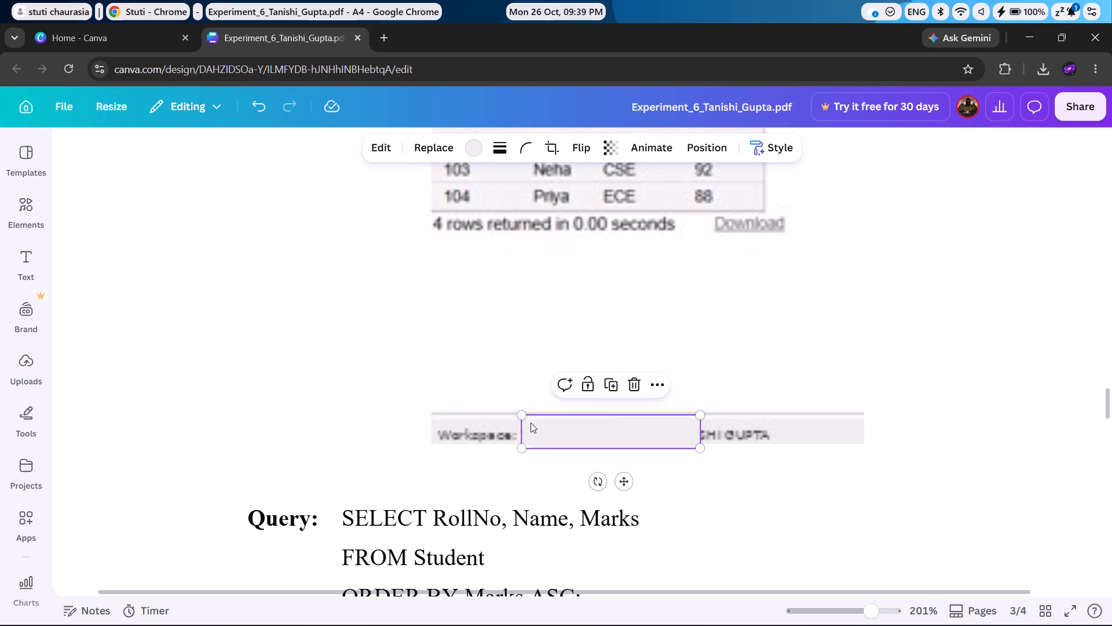
left_click_drag(521, 413, 537, 437)
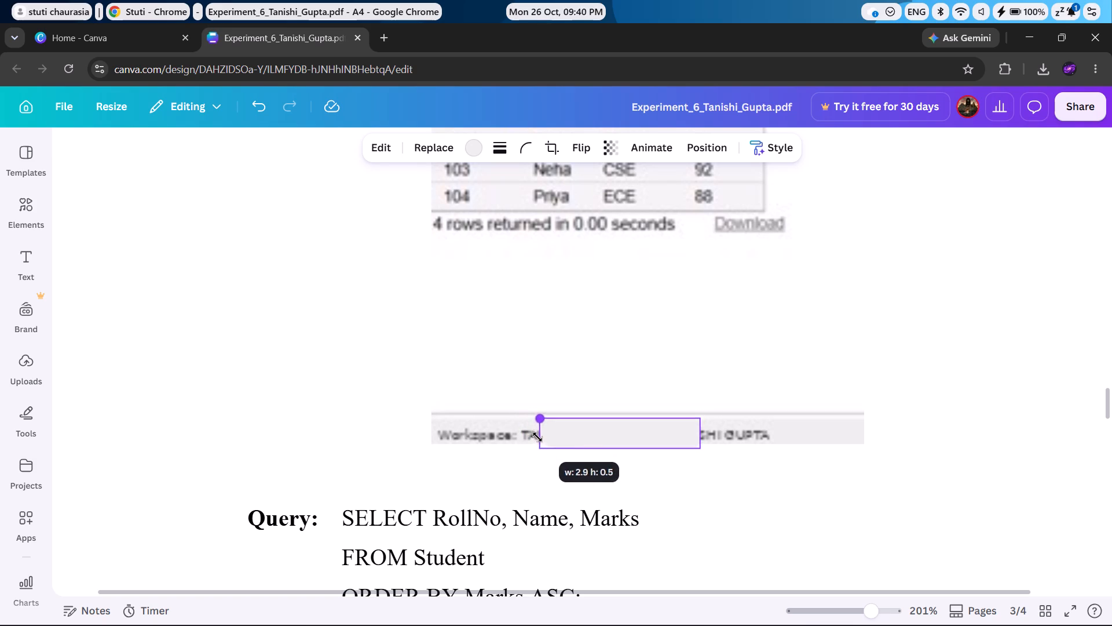
left_click_drag(537, 437, 543, 442)
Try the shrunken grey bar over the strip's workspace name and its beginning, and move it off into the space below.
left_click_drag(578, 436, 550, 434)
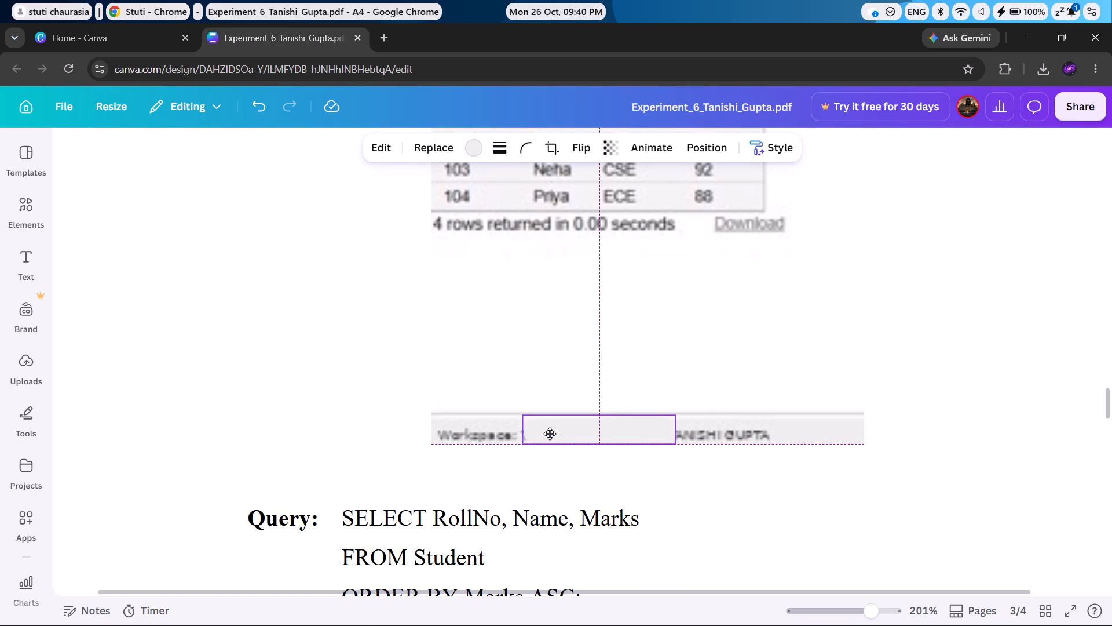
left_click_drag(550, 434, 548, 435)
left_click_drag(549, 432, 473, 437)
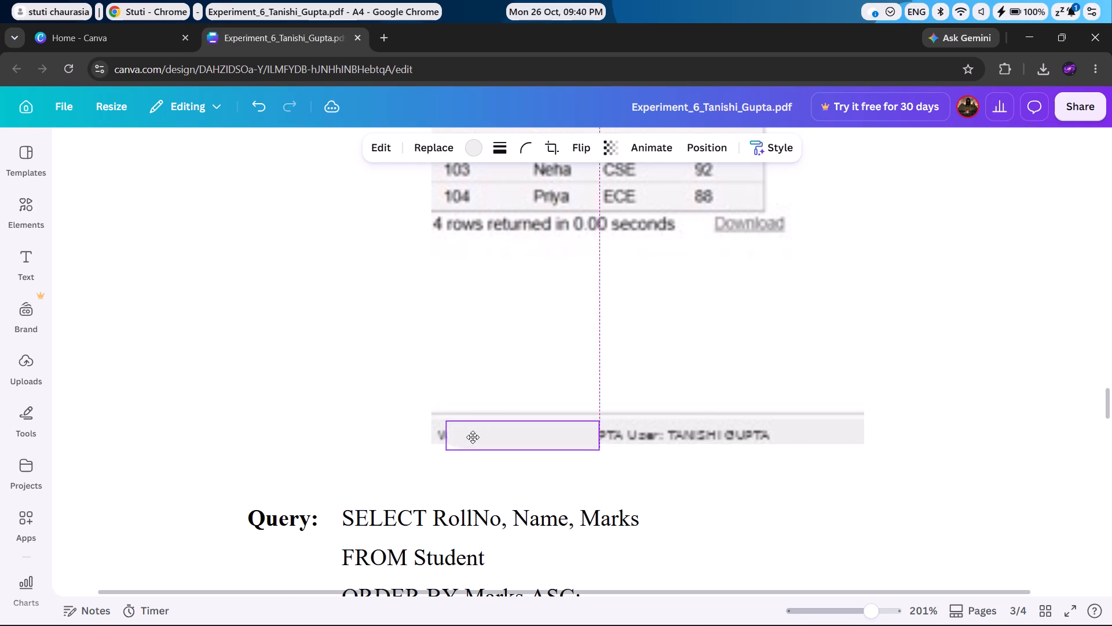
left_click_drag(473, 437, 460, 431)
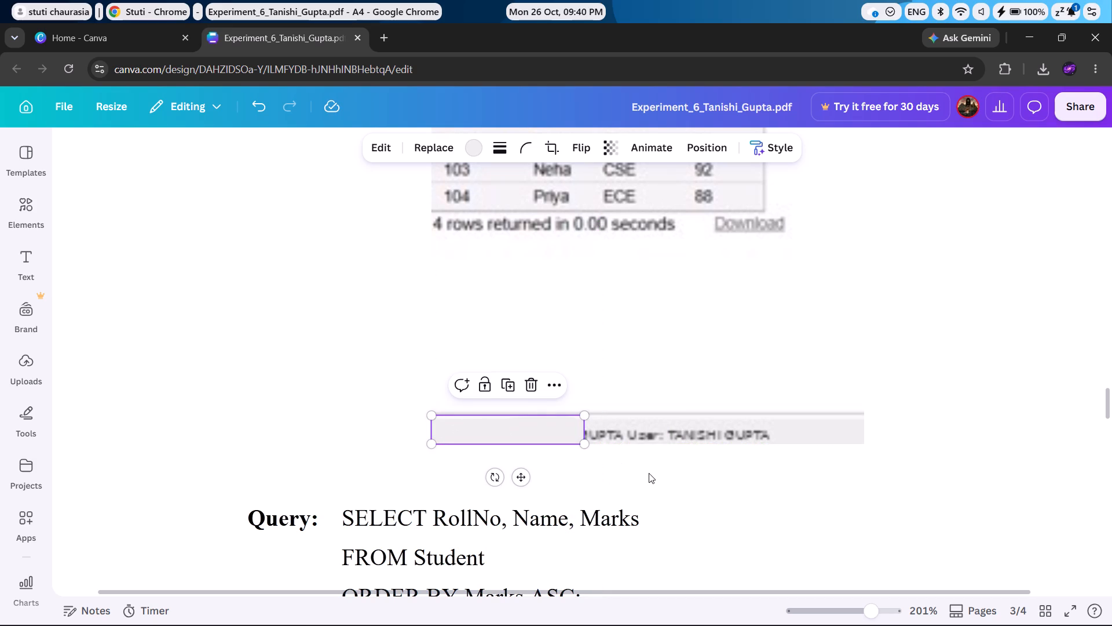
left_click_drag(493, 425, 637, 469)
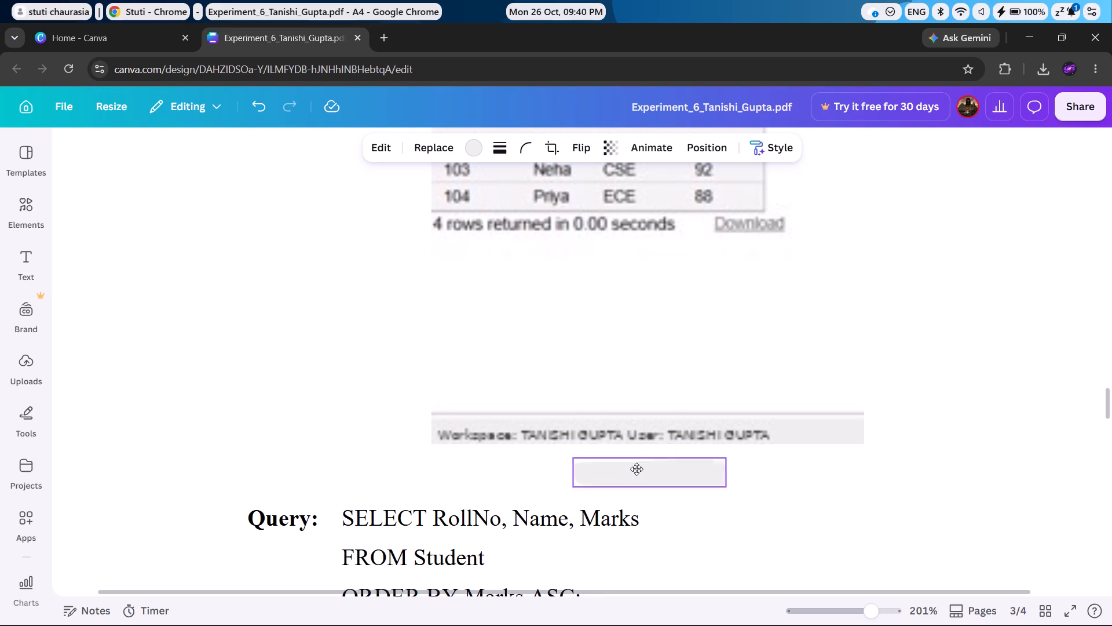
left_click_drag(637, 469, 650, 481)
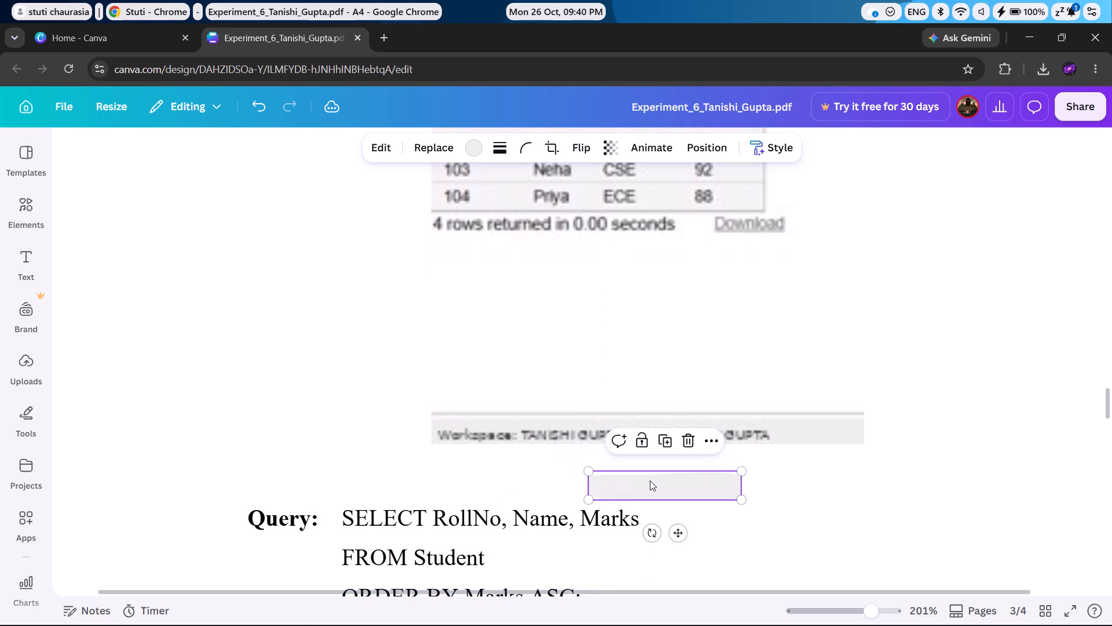
Add a body text box above the screenshot's workspace and user strip and enter "Workspace: " in it.
left_click(25, 252)
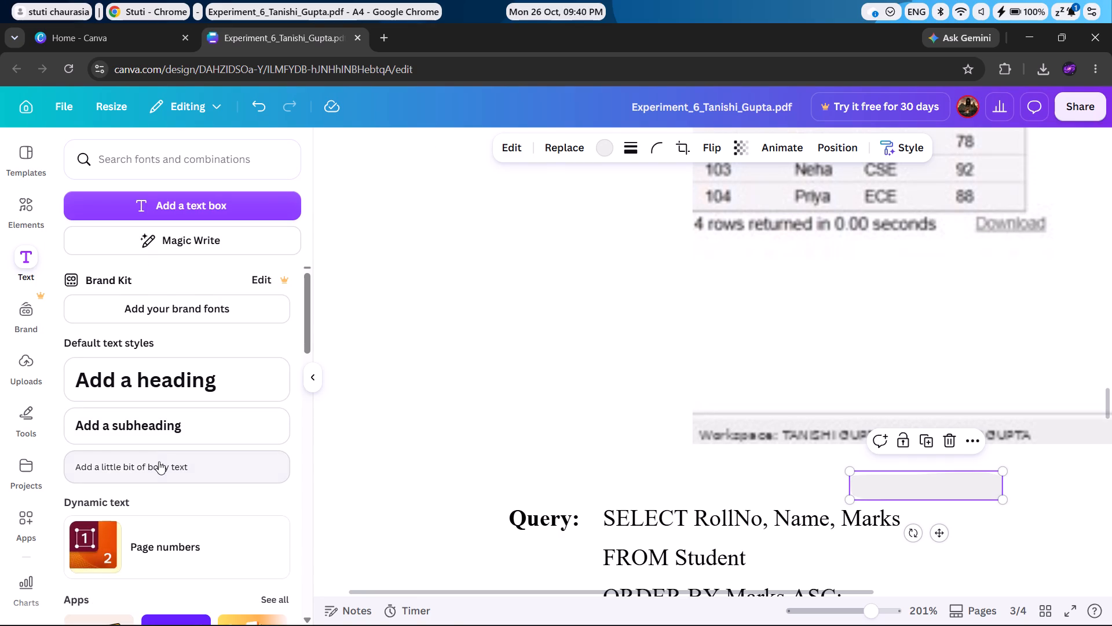
left_click(159, 461)
key("BackSpace")
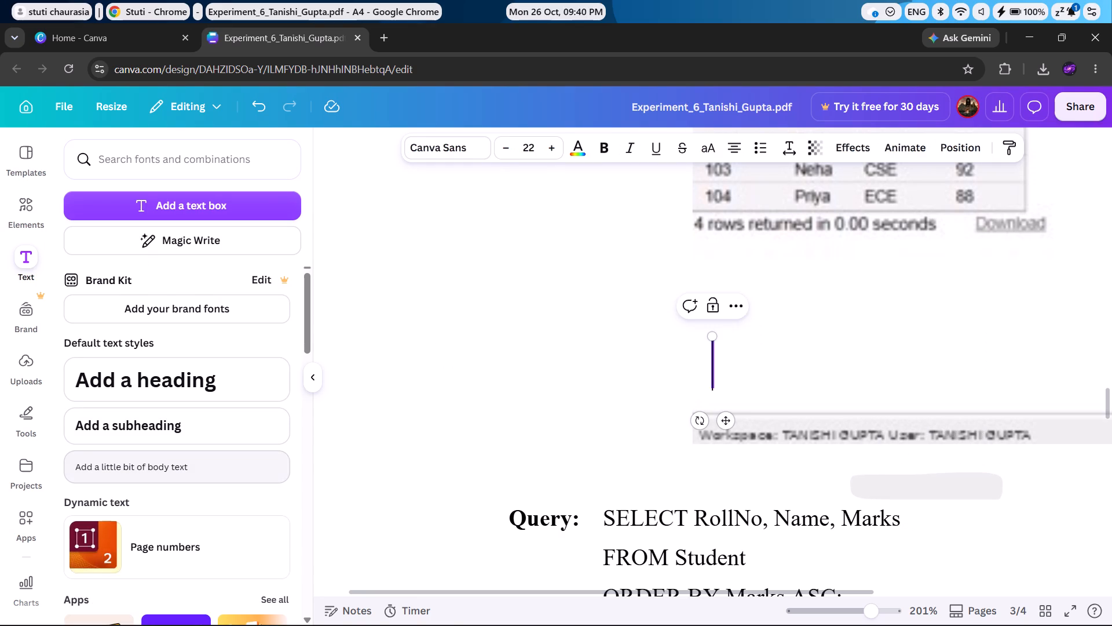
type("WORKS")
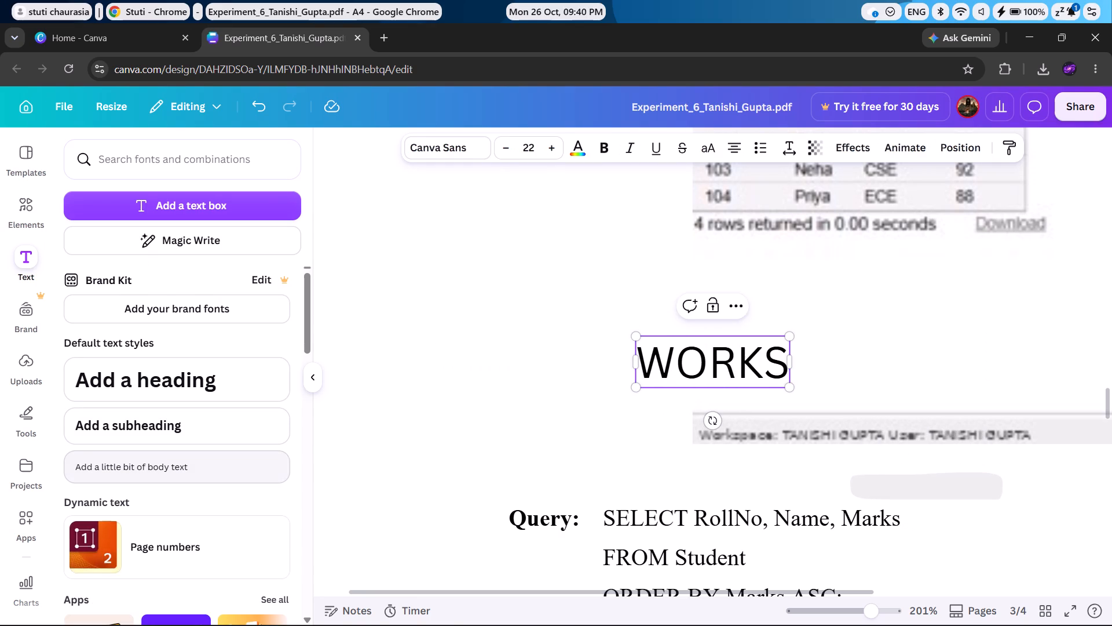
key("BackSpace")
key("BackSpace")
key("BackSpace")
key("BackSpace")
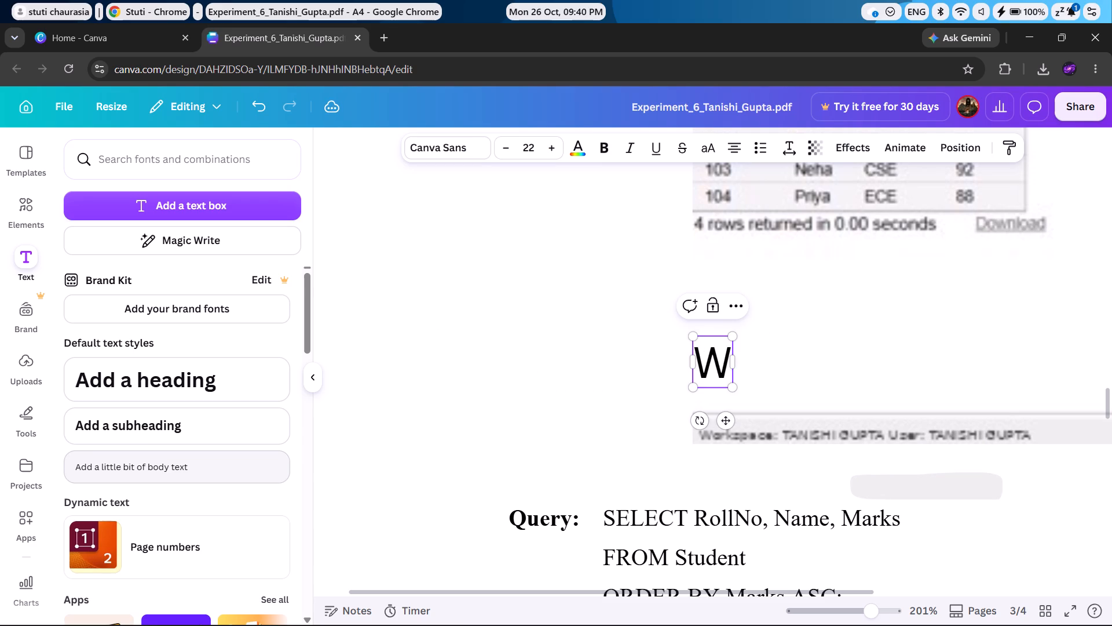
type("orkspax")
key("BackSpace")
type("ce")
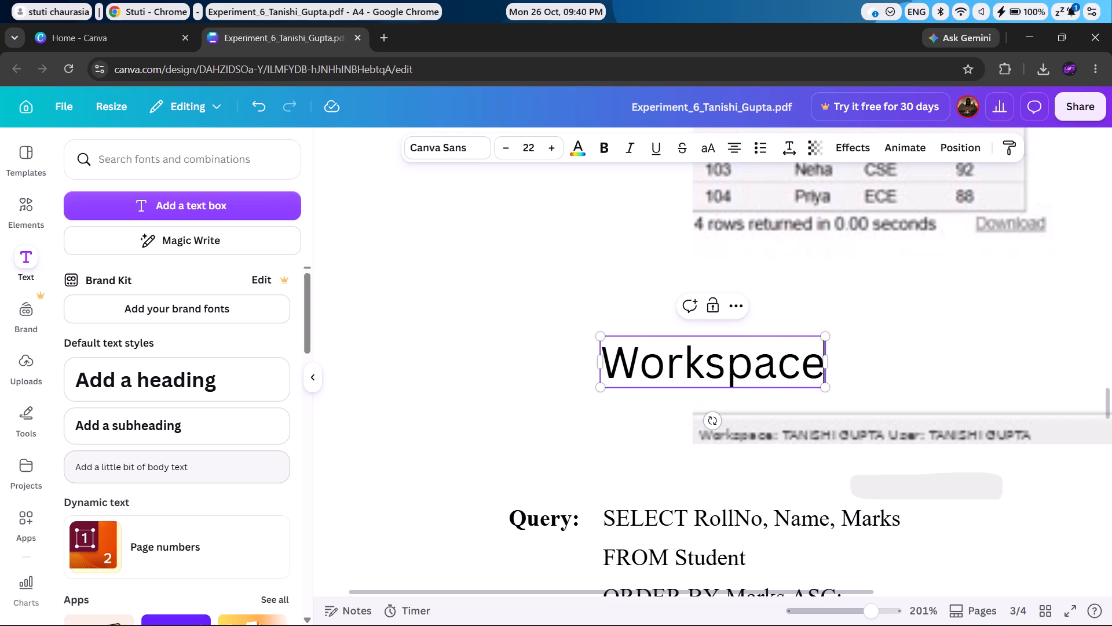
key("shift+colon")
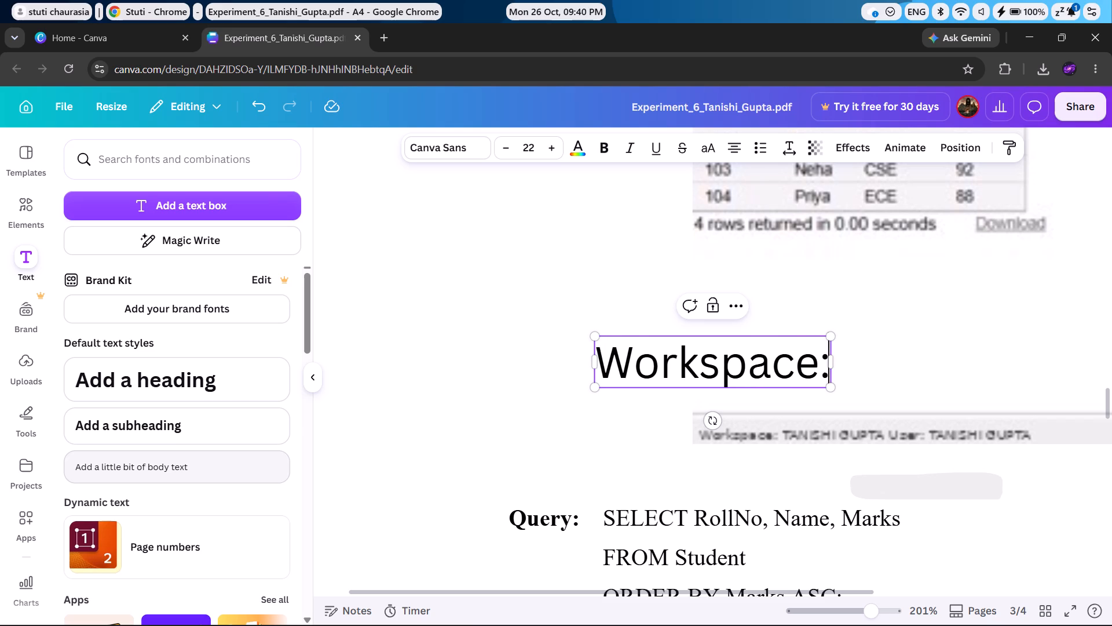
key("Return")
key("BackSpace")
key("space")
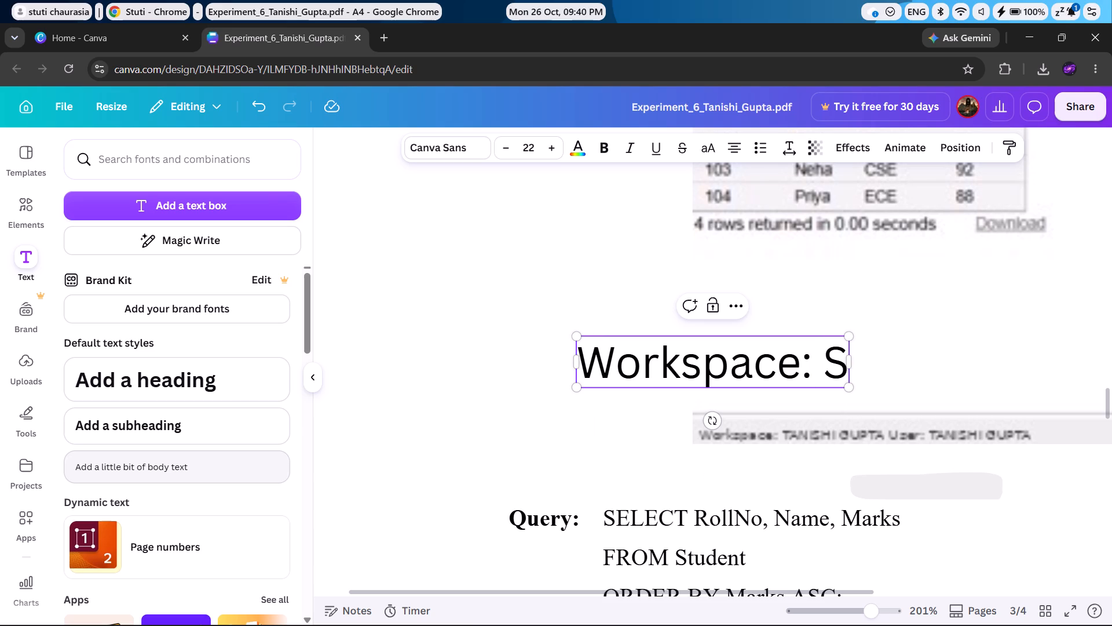
Complete the text line with the new student's name in capitals, followed by "User: " and the same name.
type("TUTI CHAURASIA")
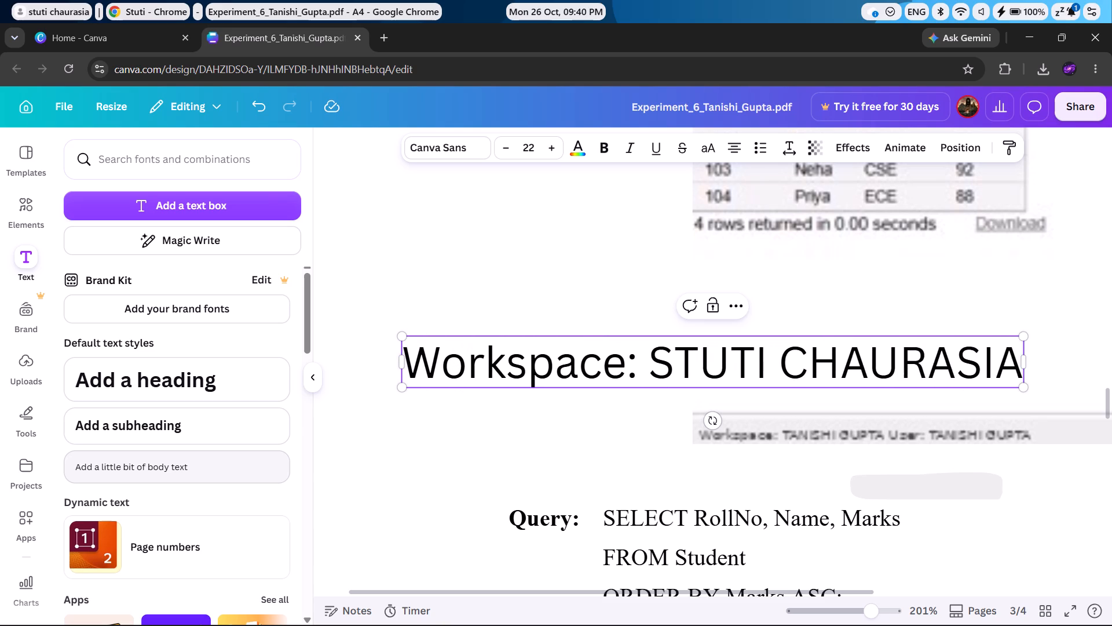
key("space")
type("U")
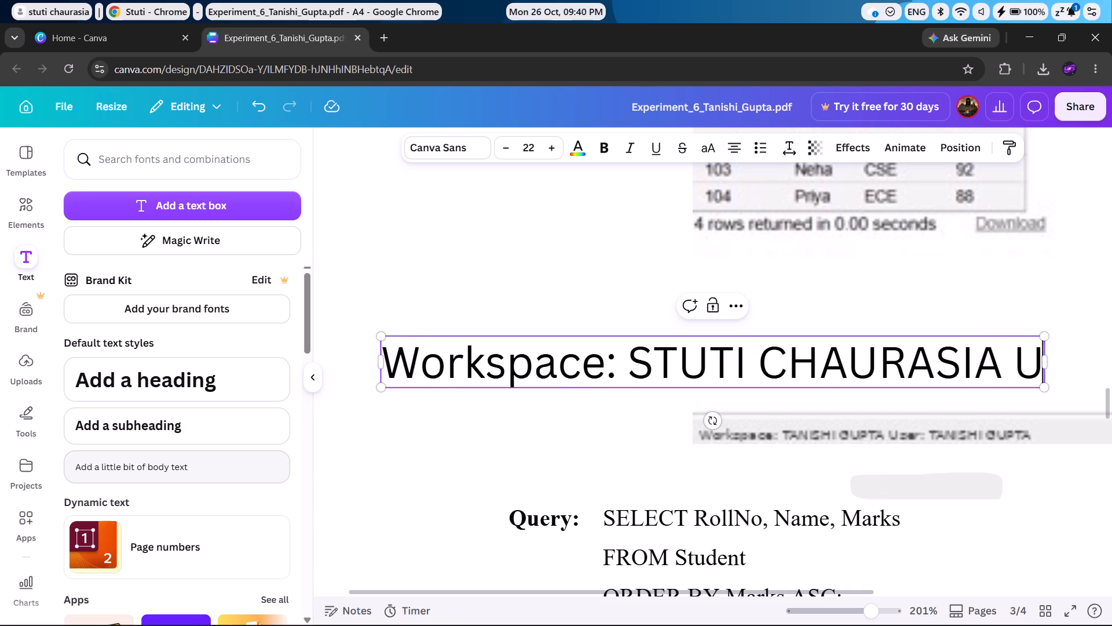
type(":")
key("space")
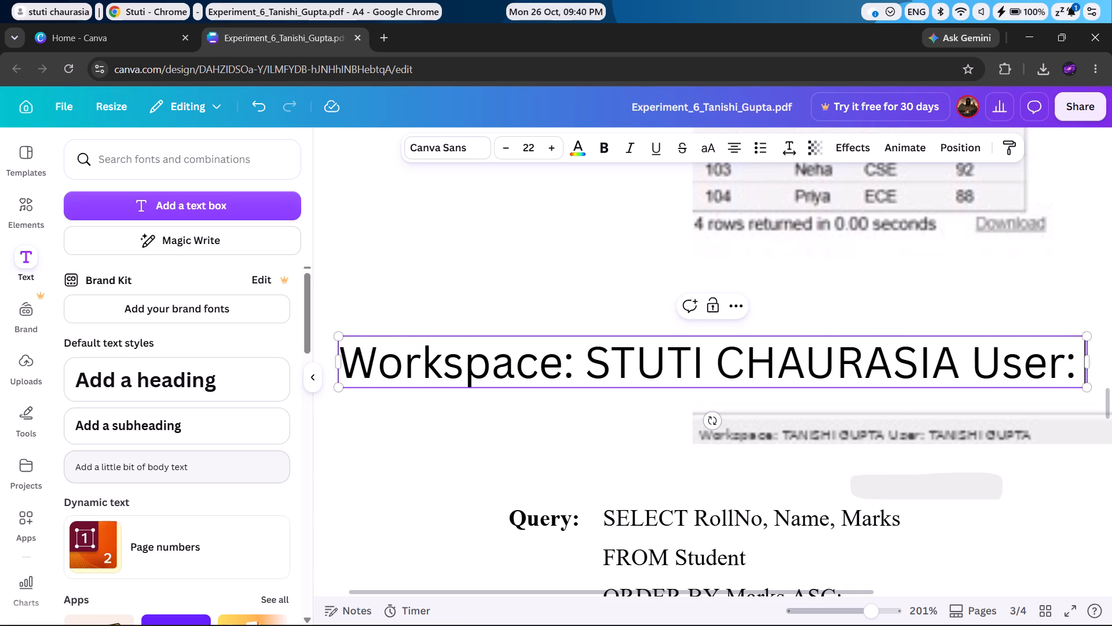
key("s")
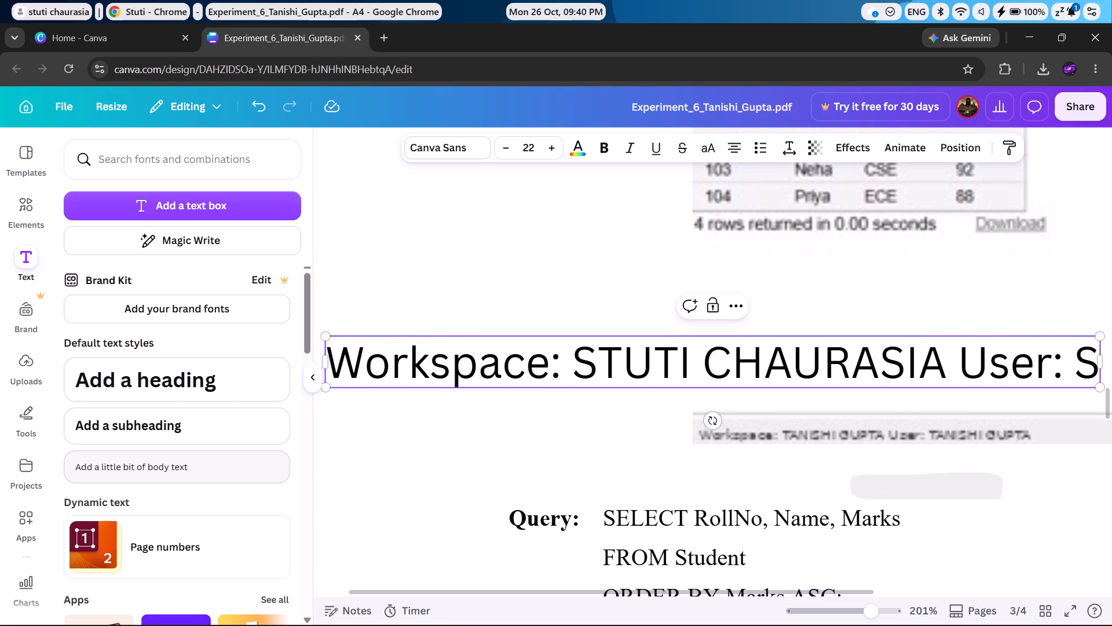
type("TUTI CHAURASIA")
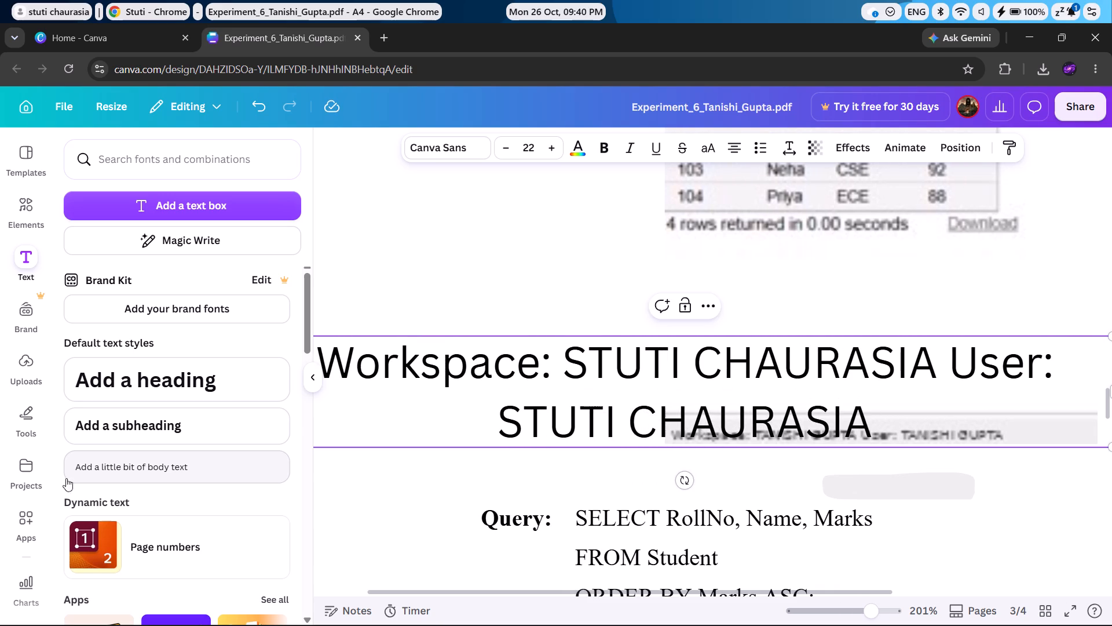
Set the font size of the new workspace and user text to 6.
double_click(510, 151)
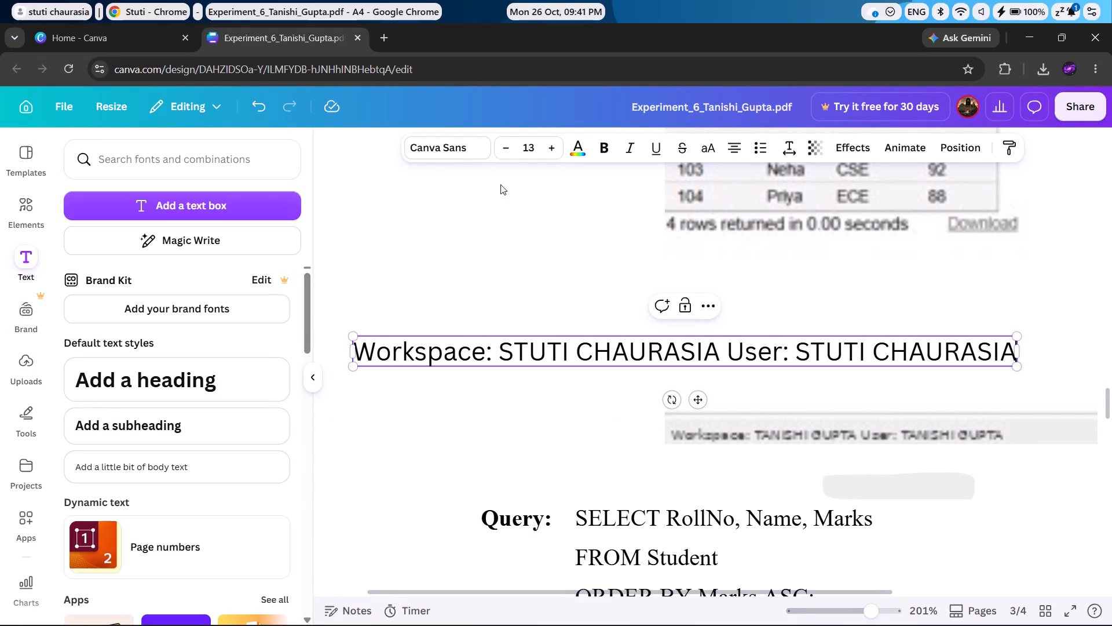
triple_click(511, 145)
triple_click(511, 145)
left_click(511, 145)
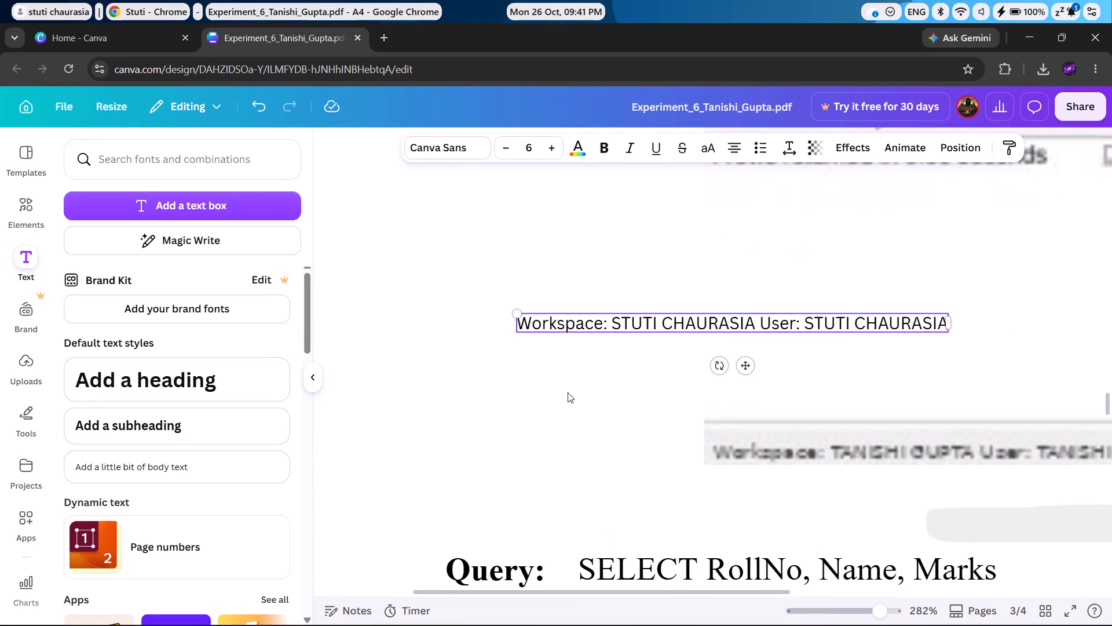
Cover the strip's beginning with the grey bar and its middle with a duplicate of the bar, aligned at the same height.
scroll(568, 392, "left", 1)
left_click(306, 386)
scroll(284, 377, "left", 1)
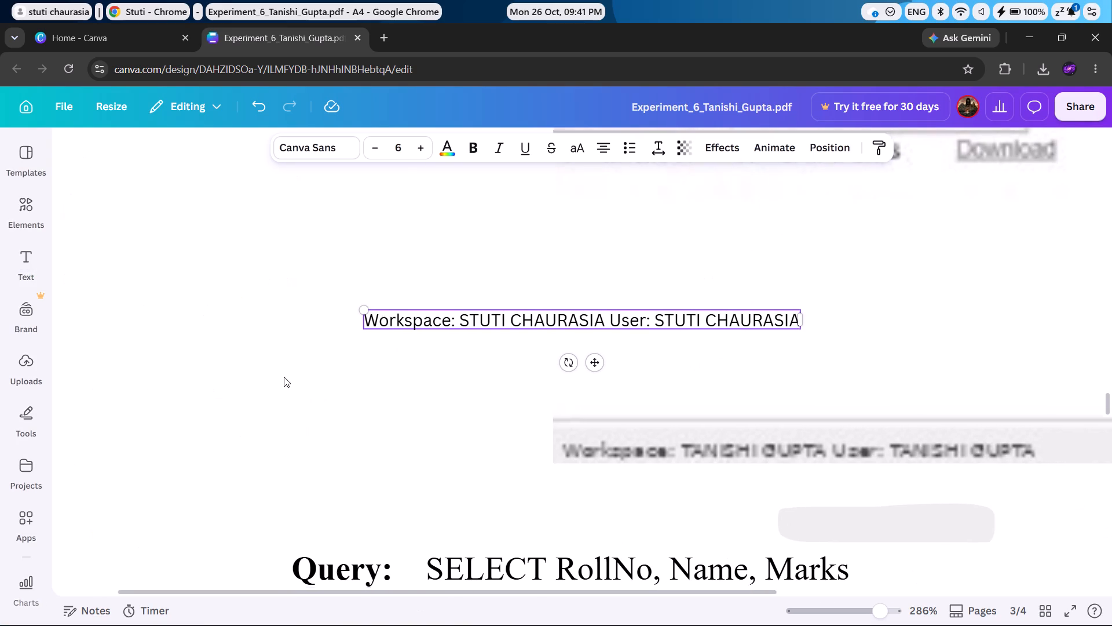
scroll(284, 377, "left", 2)
left_click_drag(563, 430, 346, 348)
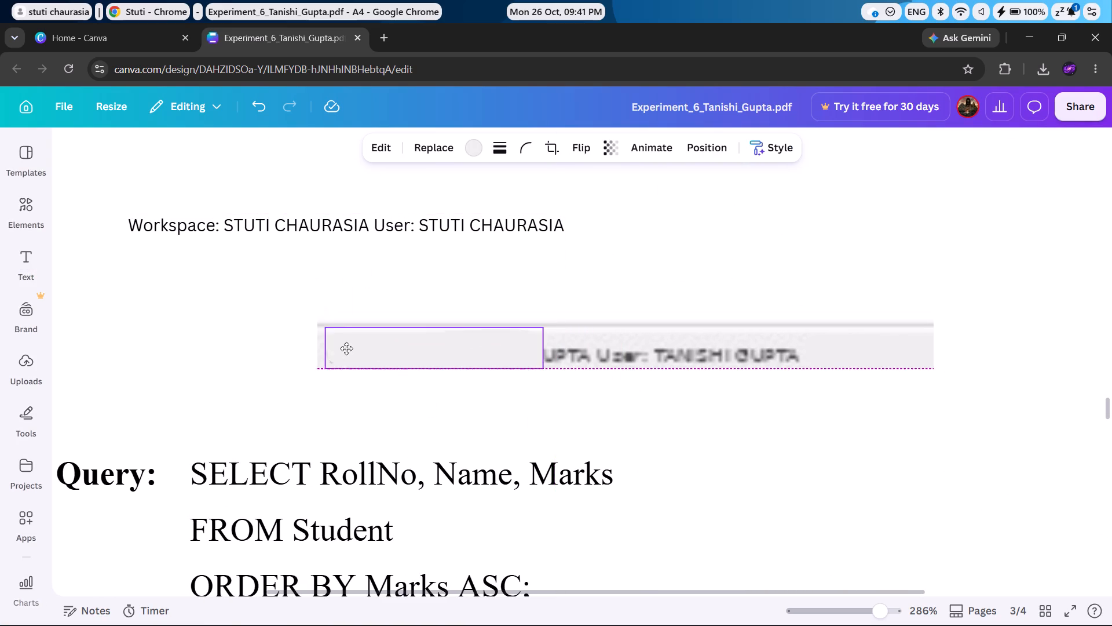
left_click_drag(346, 348, 340, 350)
left_click(428, 300)
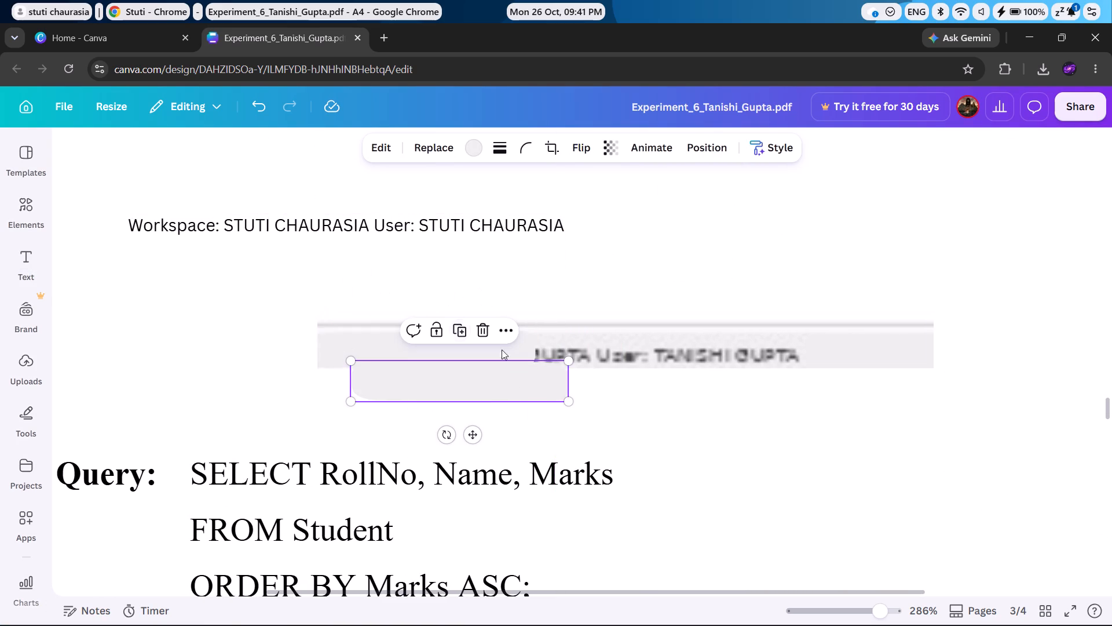
left_click_drag(487, 392, 650, 359)
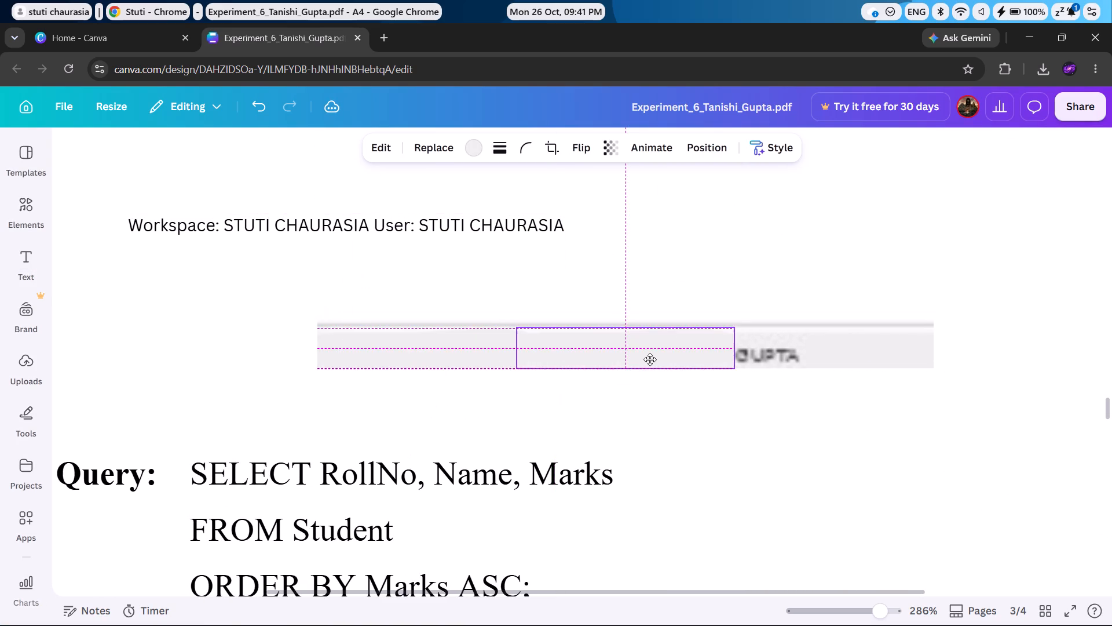
left_click_drag(650, 359, 529, 411)
left_click(394, 343)
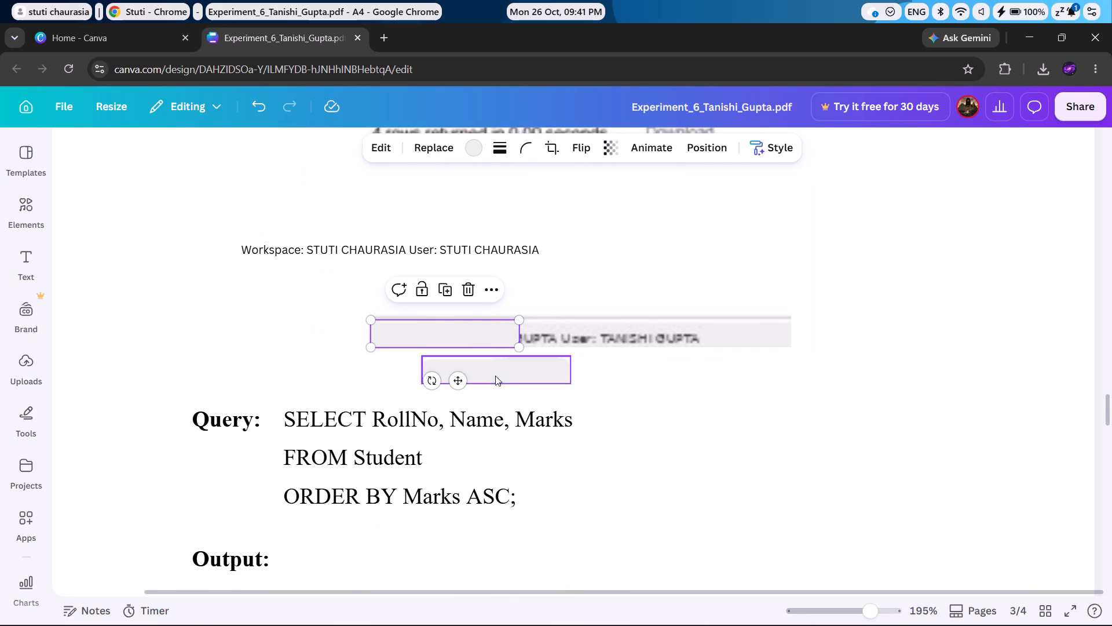
left_click_drag(495, 369, 583, 332)
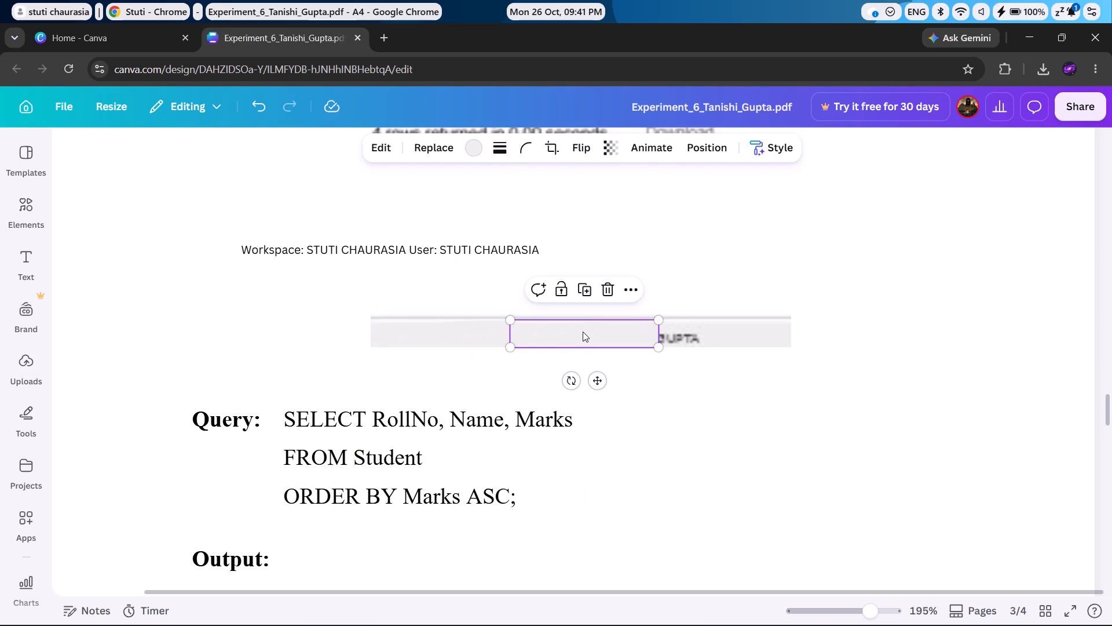
Duplicate the middle grey bar to cover the end of the strip, and shift the copy slightly inwards within the screenshot's edge.
left_click(727, 380)
left_click(535, 332)
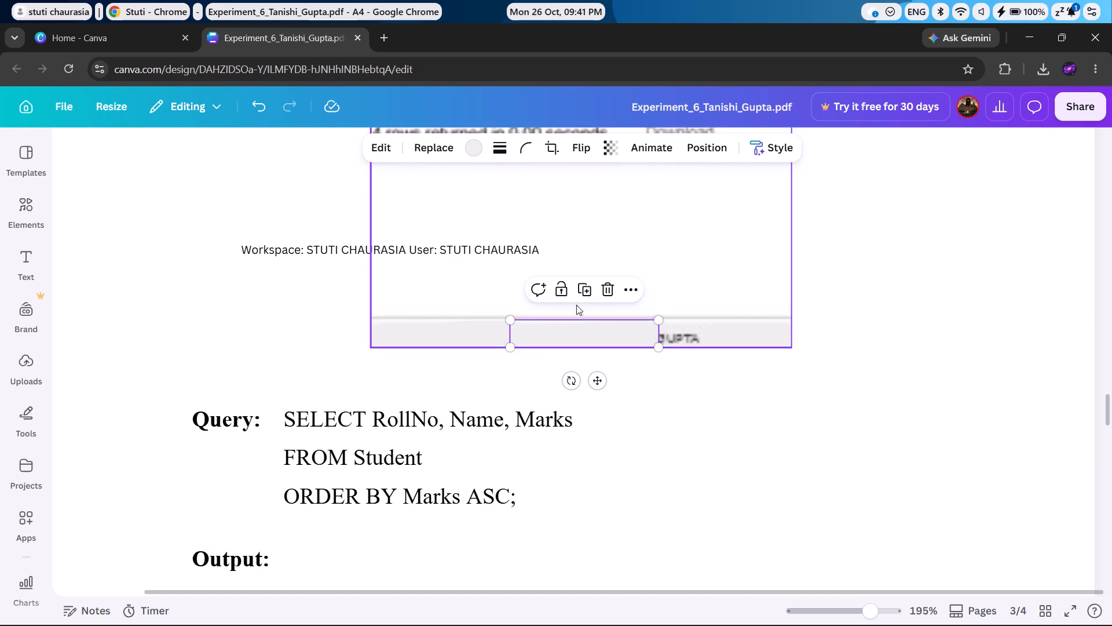
left_click(586, 292)
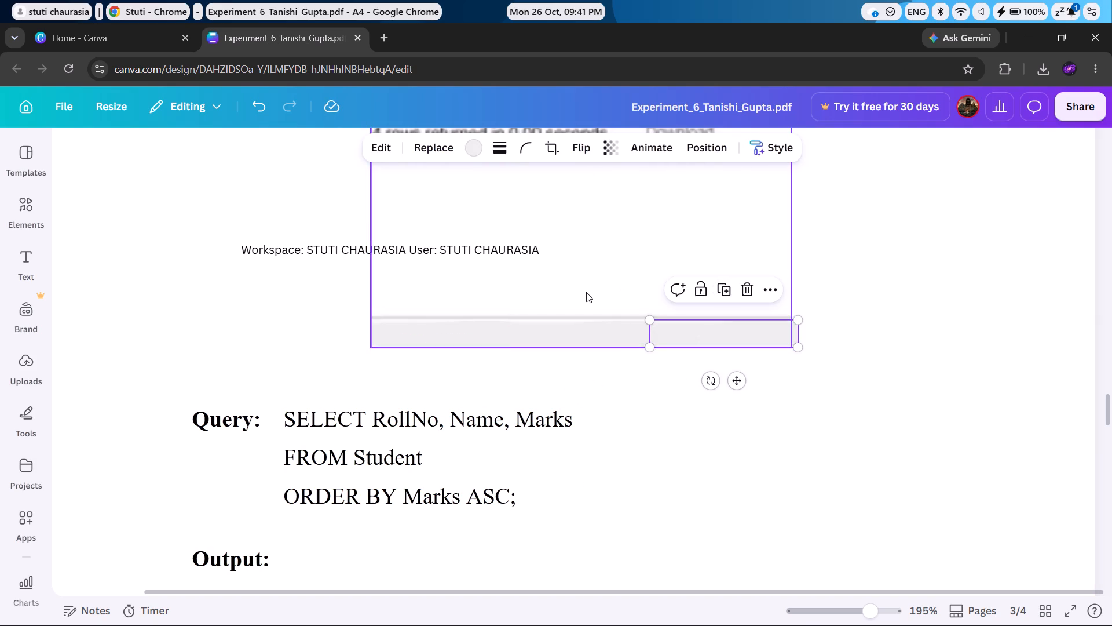
left_click(801, 424)
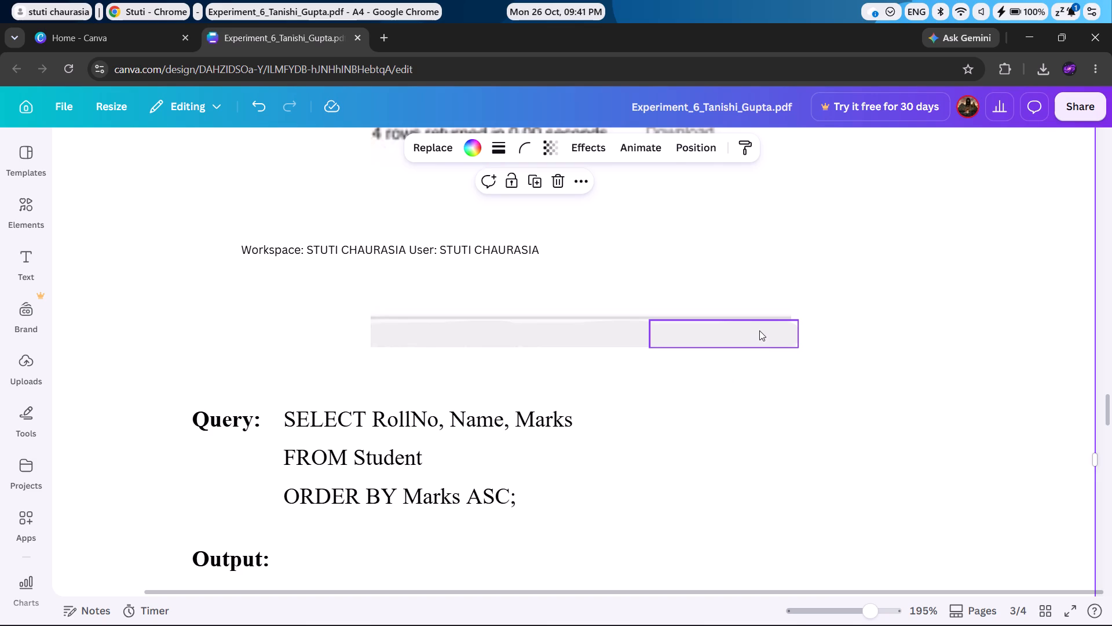
left_click(760, 330)
left_click_drag(760, 330, 753, 329)
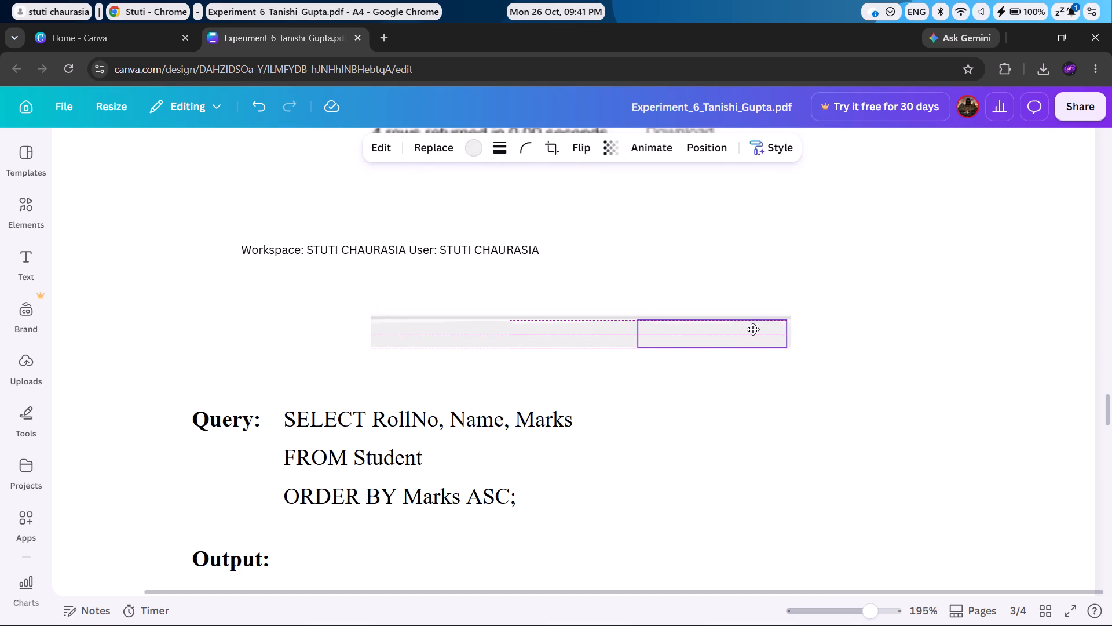
Nudge the grey bar copy covering the strip's end to line up with the other two bars.
left_click_drag(753, 329, 752, 330)
left_click(863, 399)
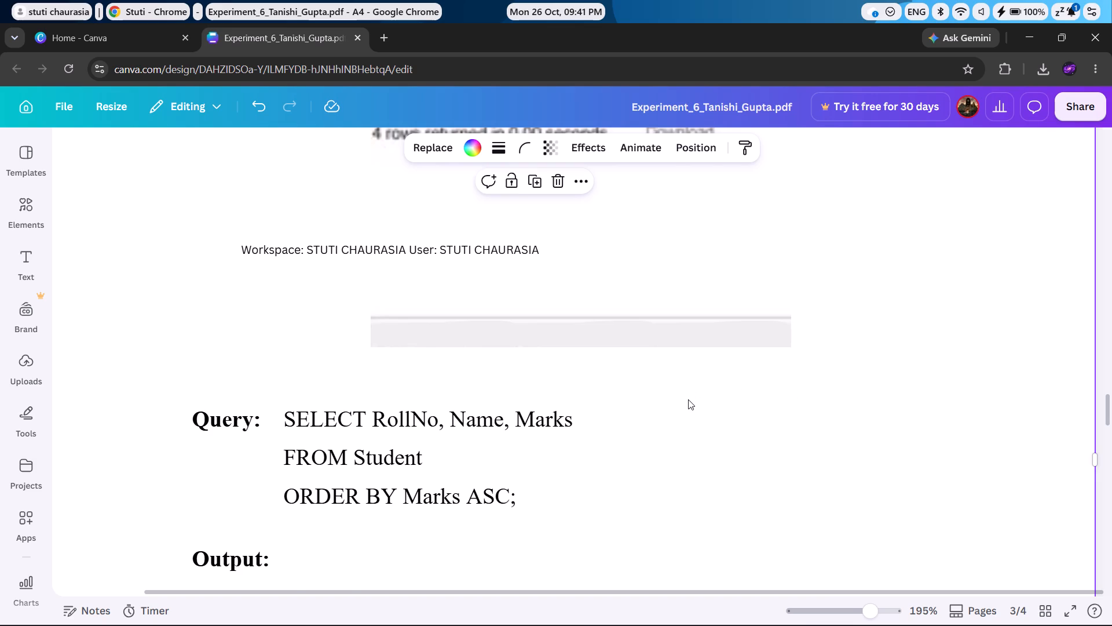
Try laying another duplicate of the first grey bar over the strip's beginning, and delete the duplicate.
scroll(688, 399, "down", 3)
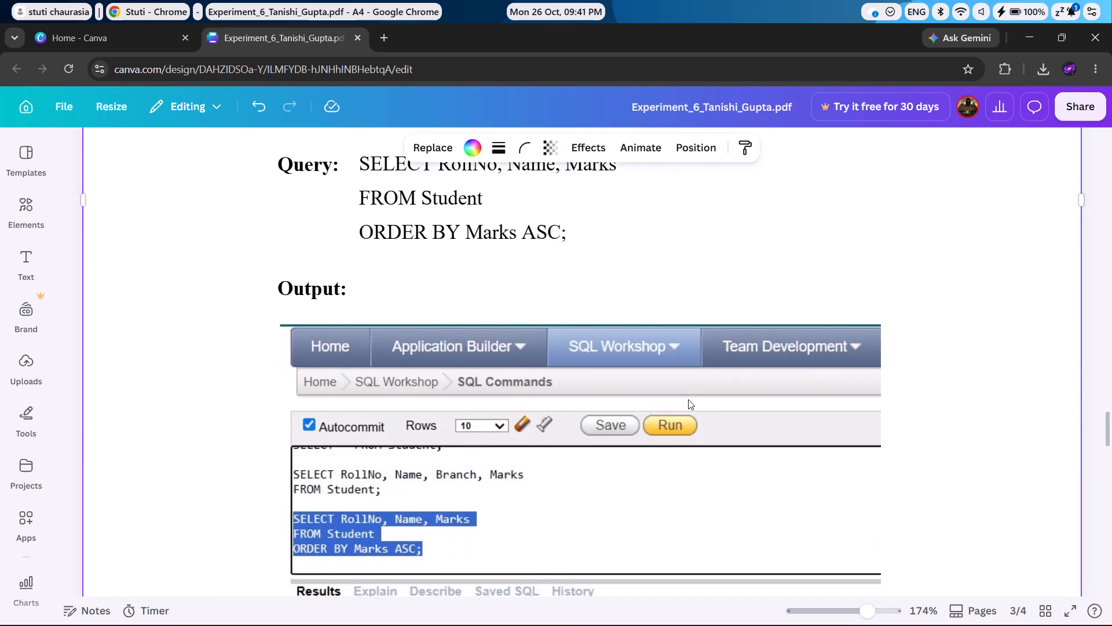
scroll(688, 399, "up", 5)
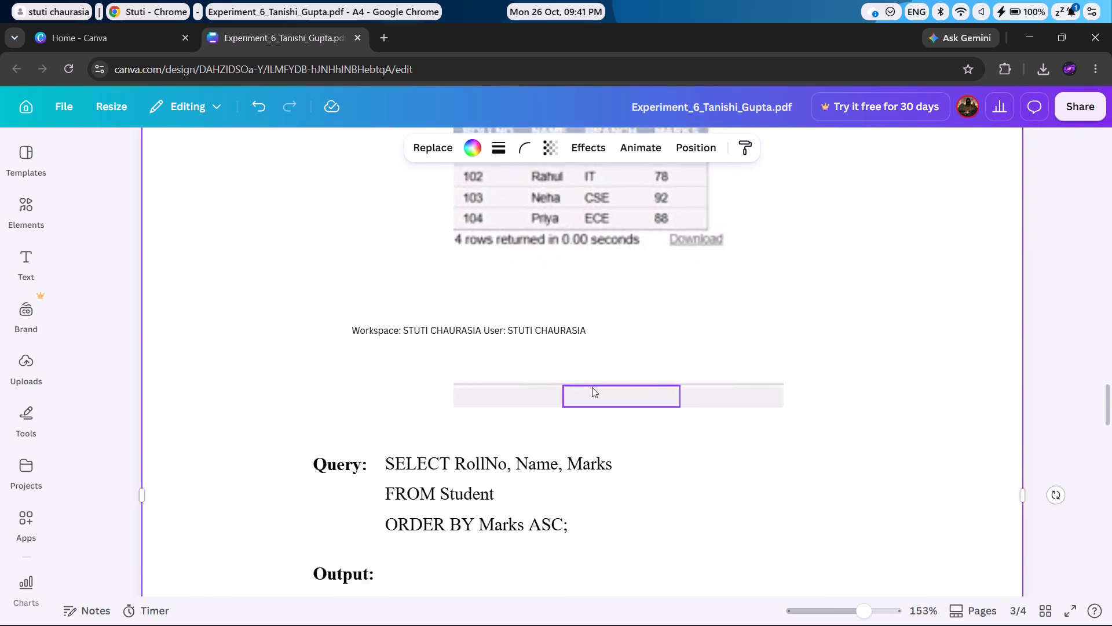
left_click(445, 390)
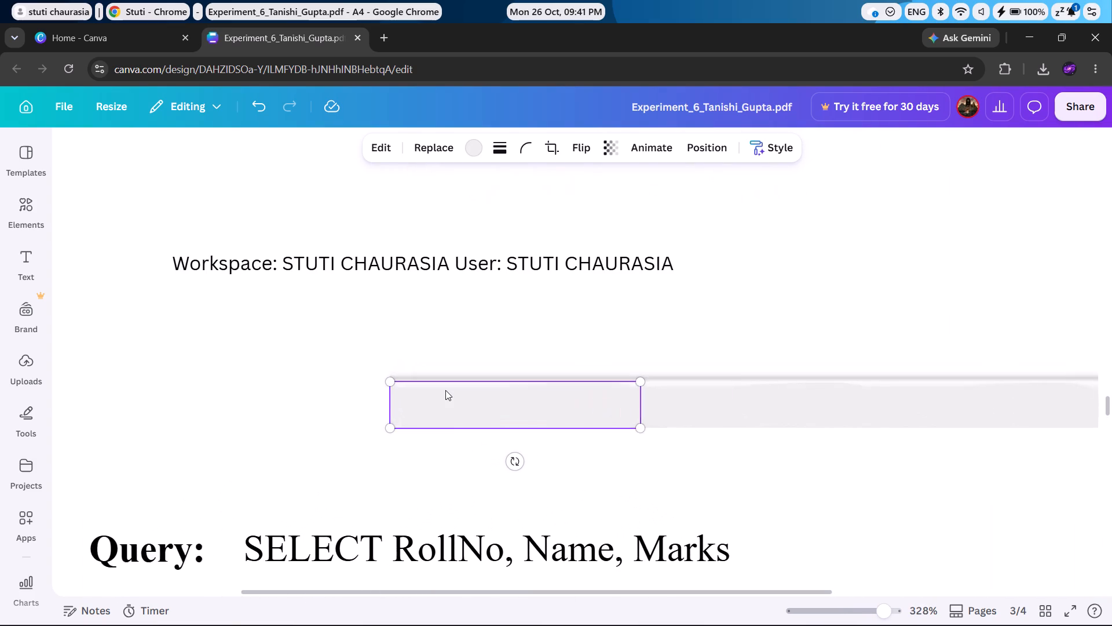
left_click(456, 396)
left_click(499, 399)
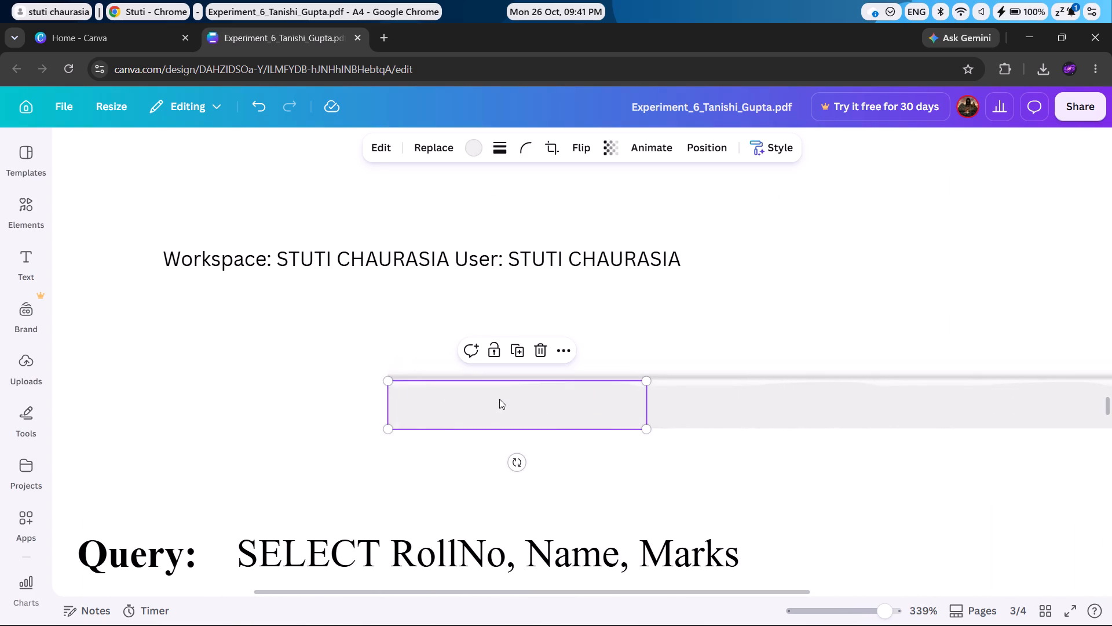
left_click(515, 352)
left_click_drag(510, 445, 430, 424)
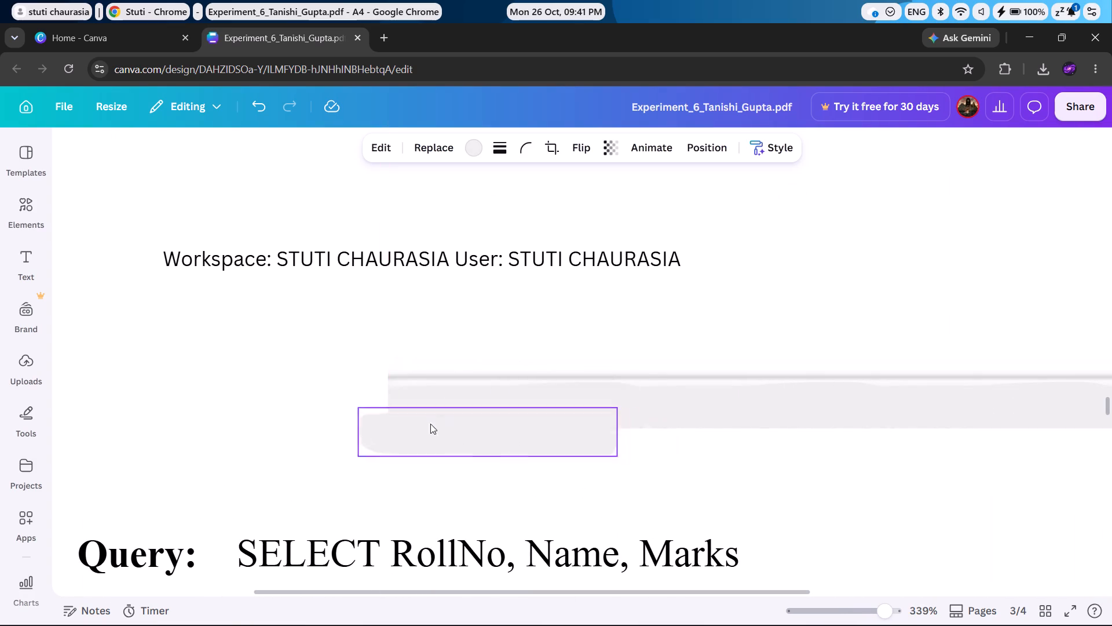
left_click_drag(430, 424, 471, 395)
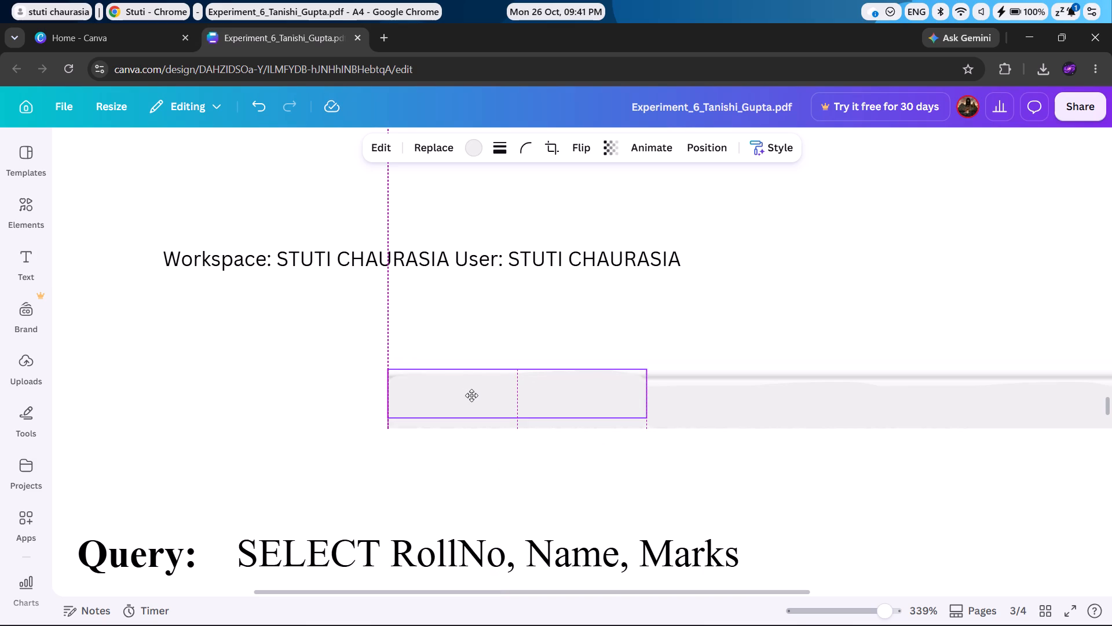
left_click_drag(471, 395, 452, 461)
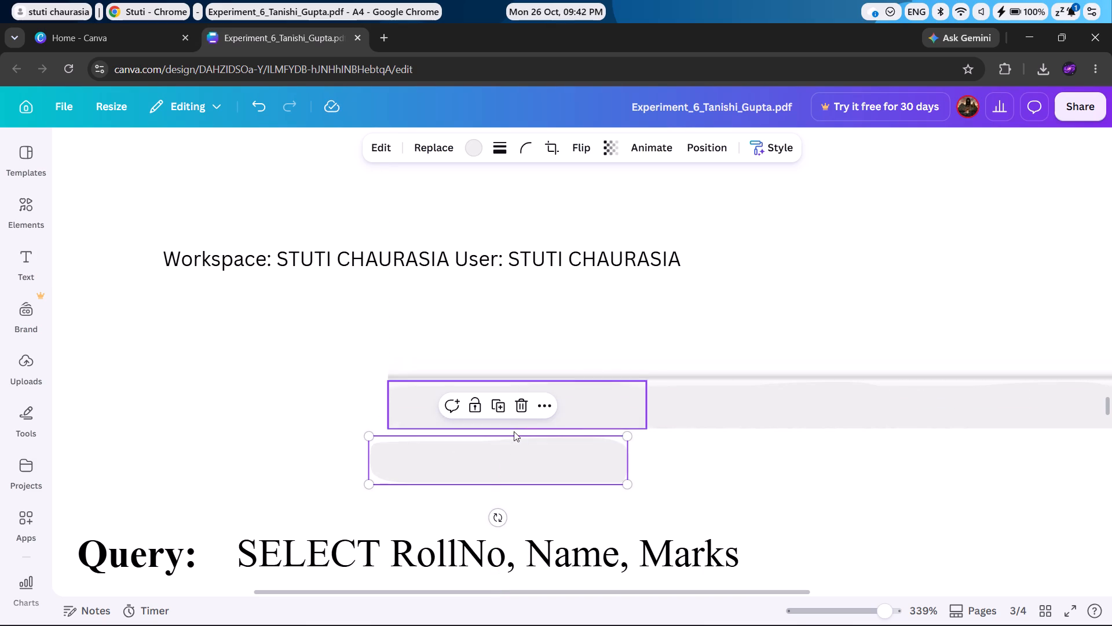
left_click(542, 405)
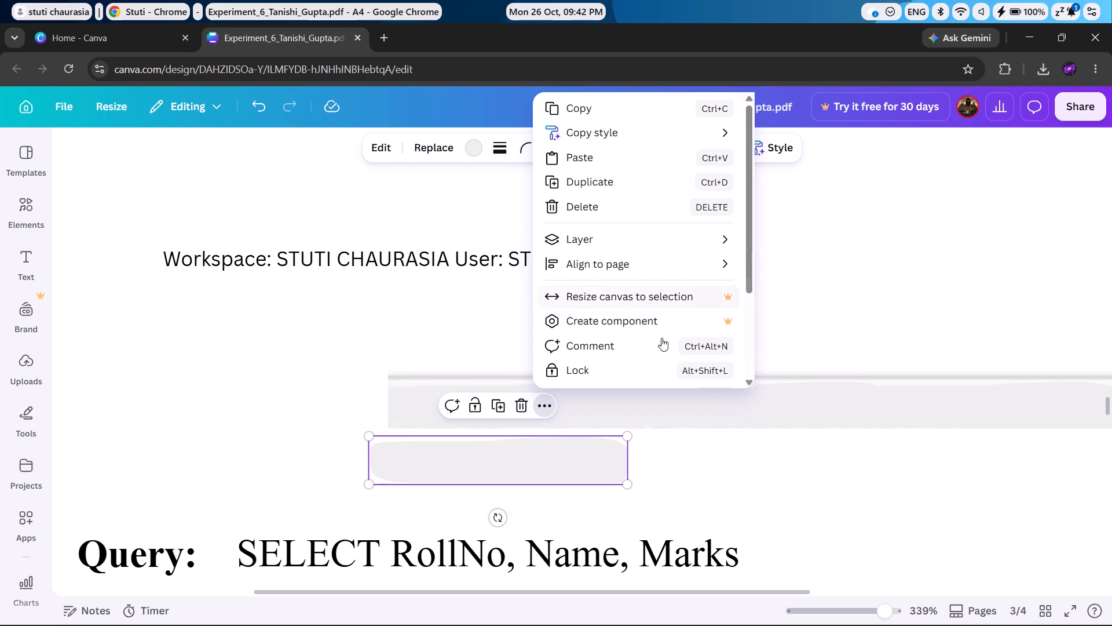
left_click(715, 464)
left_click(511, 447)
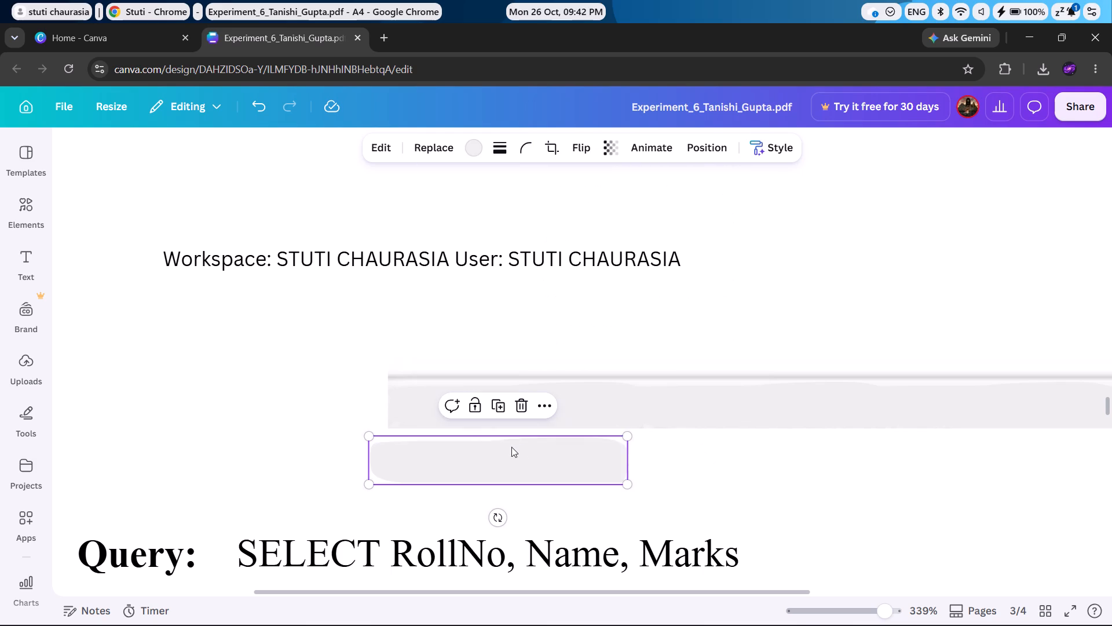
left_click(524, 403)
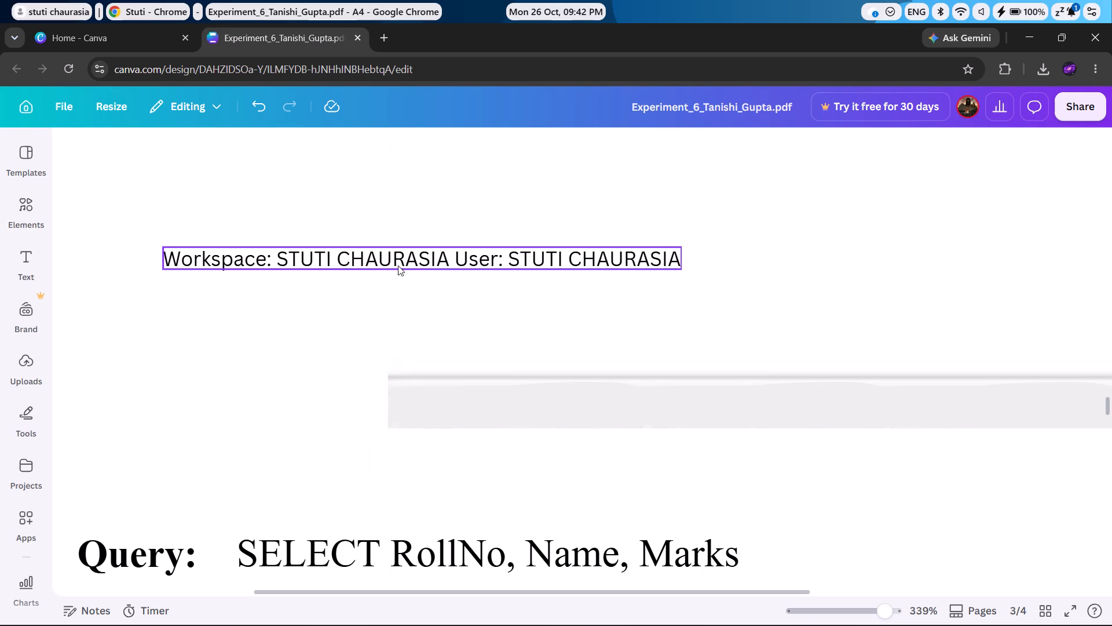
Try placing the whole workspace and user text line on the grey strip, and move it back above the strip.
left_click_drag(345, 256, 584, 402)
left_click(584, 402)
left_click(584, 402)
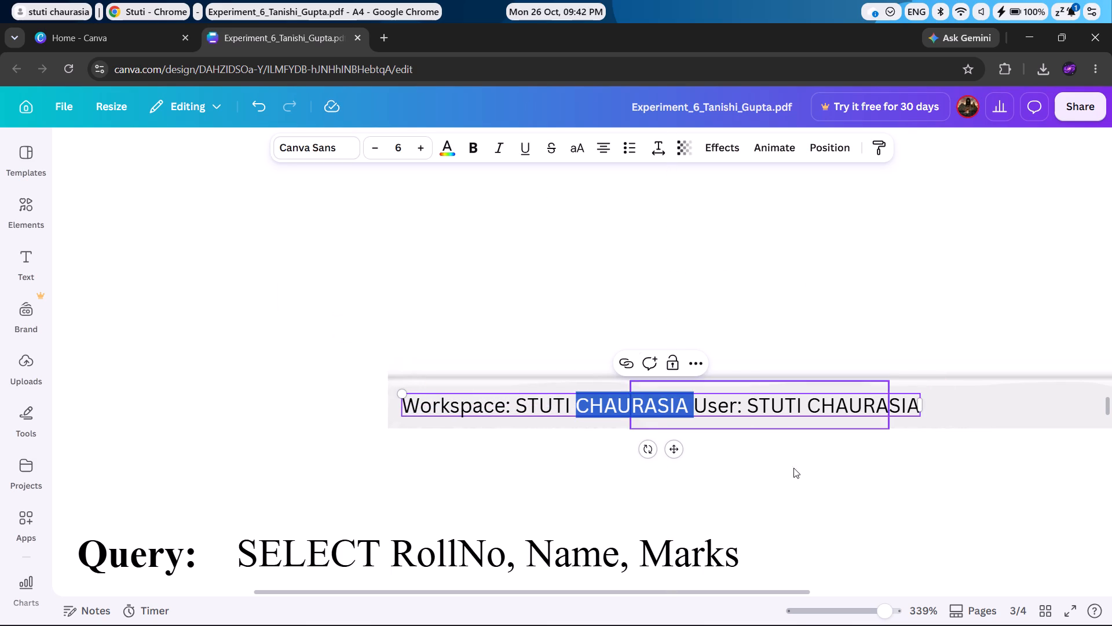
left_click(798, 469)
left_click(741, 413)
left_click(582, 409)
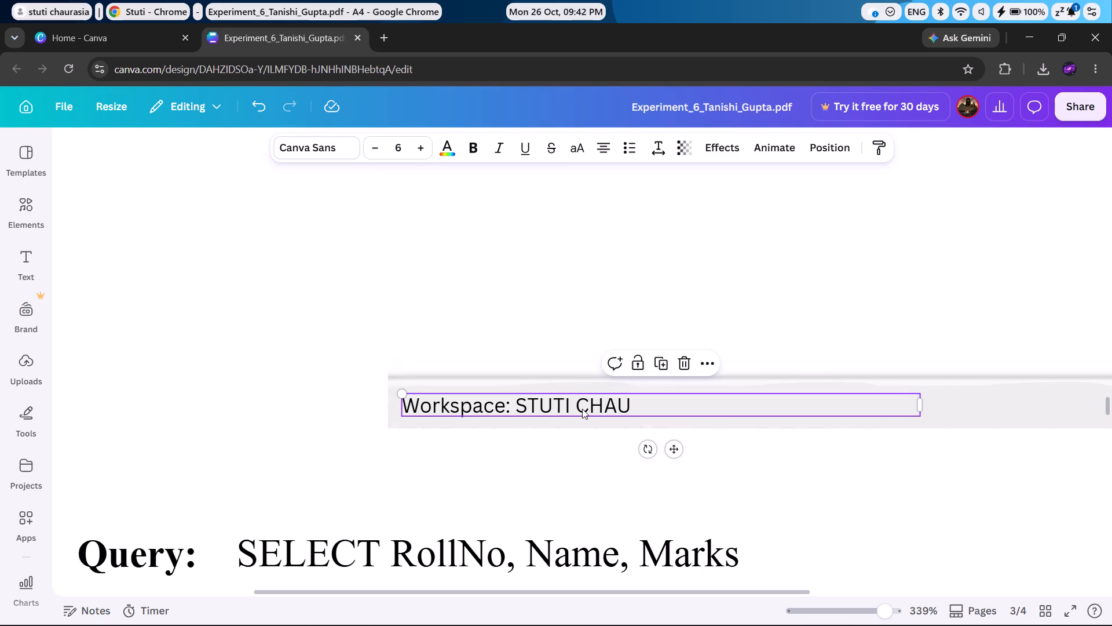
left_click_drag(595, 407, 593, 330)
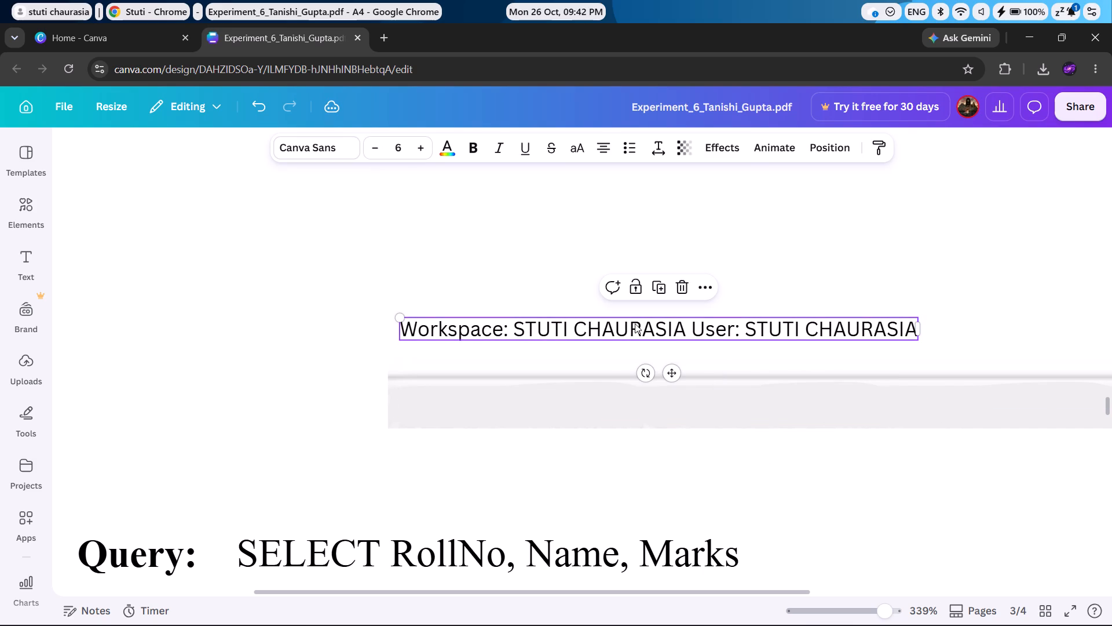
Copy and remove the text line's ending from the workspace surname's last five letters onwards, and place the remaining part at the strip's beginning.
left_click(632, 328)
left_click_drag(632, 328, 893, 333)
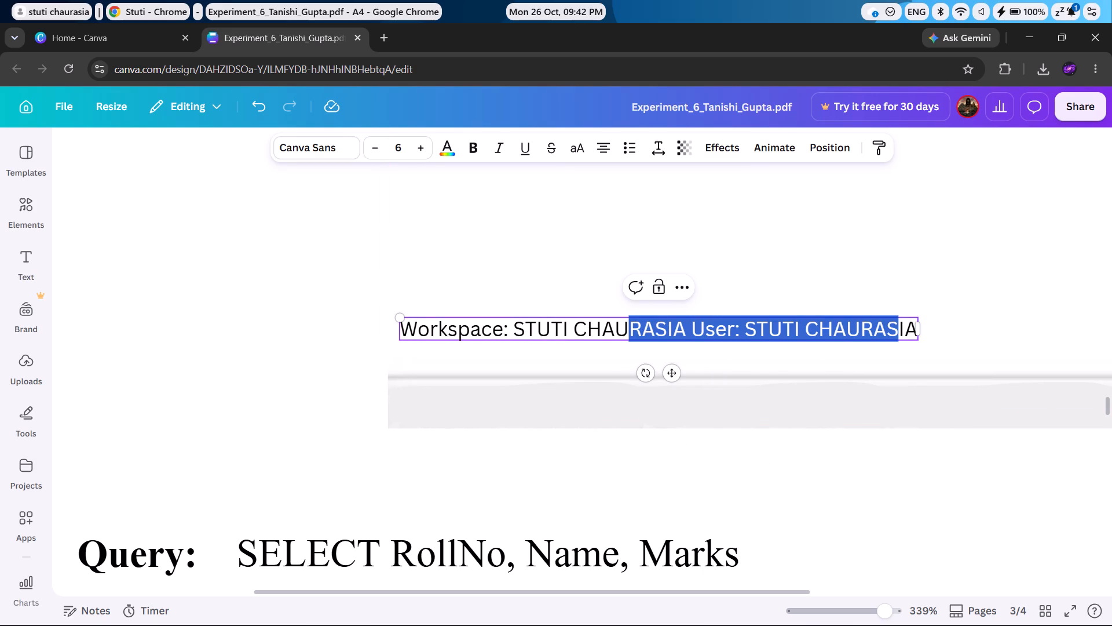
left_click_drag(893, 333, 925, 334)
key("ctrl+c")
key("BackSpace")
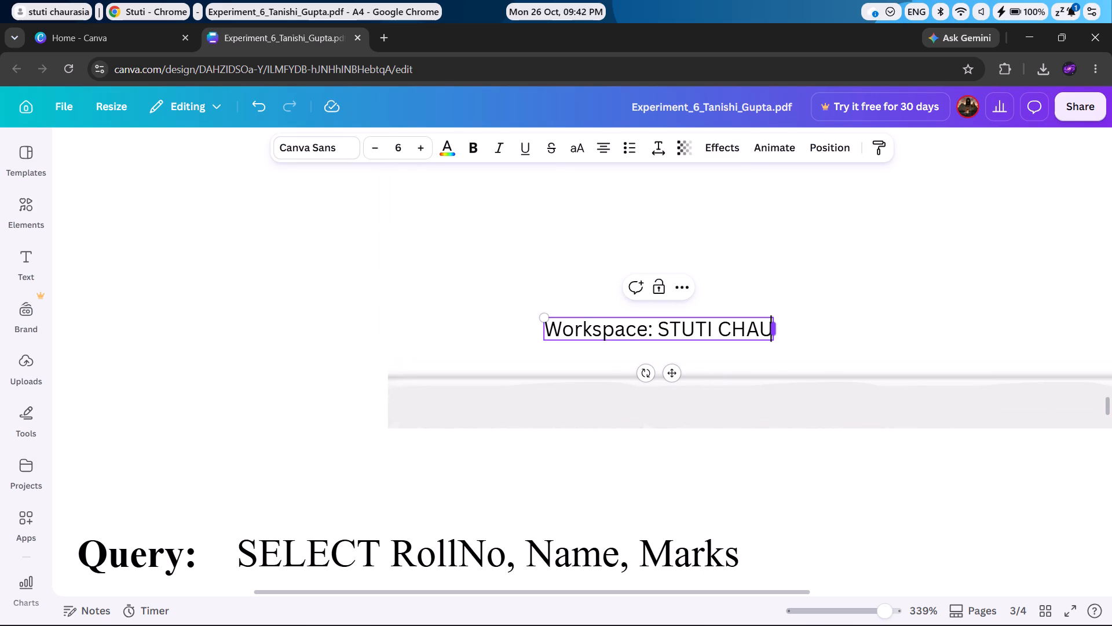
left_click(572, 359)
left_click_drag(582, 328, 541, 349)
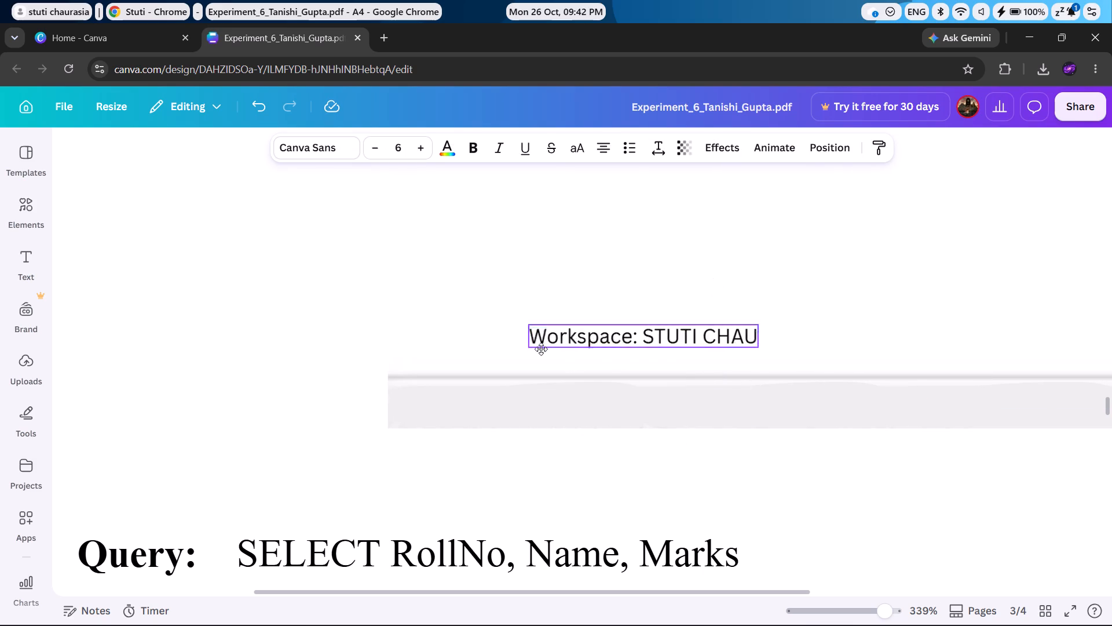
left_click_drag(541, 349, 438, 403)
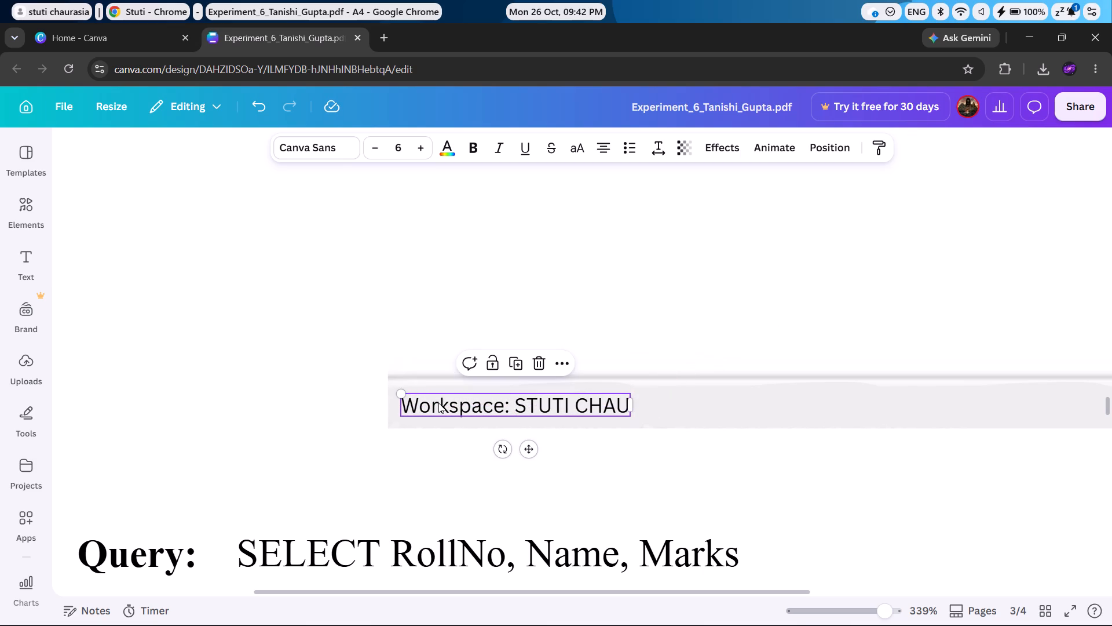
Paste the removed ending as a separate text, set its font size to 6 and remove its bold formatting.
left_click(642, 337)
key("ctrl+v")
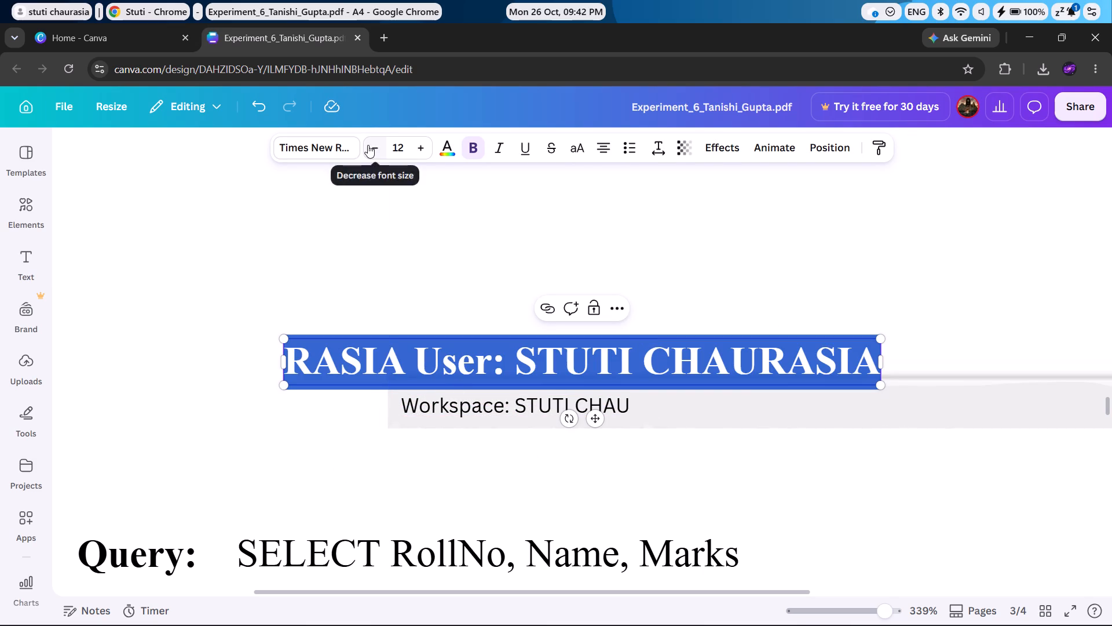
triple_click(368, 145)
double_click(368, 145)
left_click(368, 145)
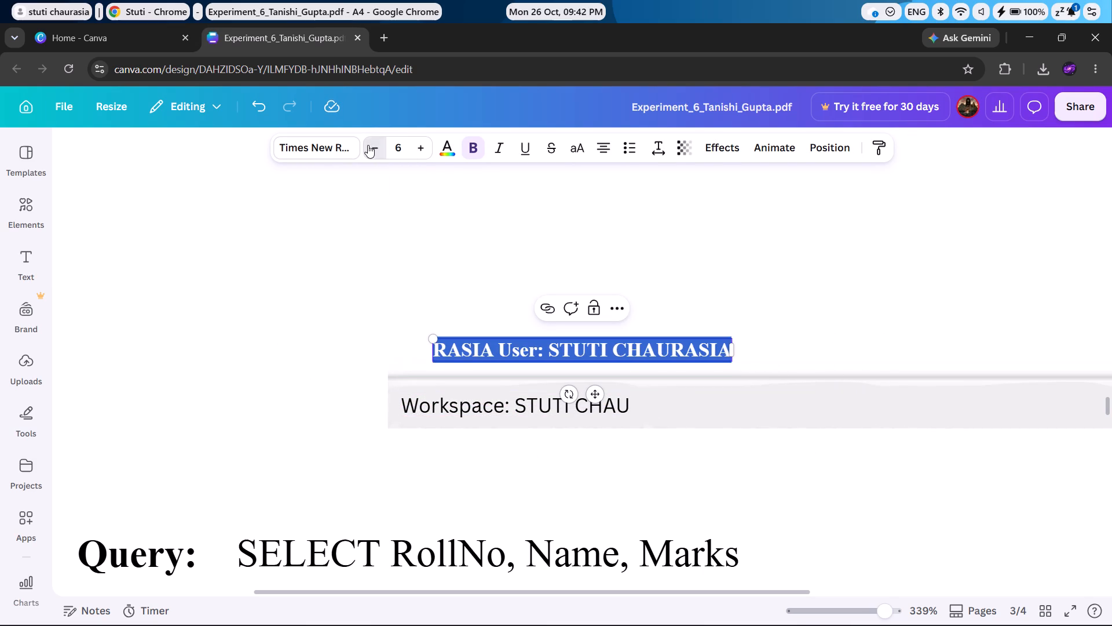
left_click(441, 260)
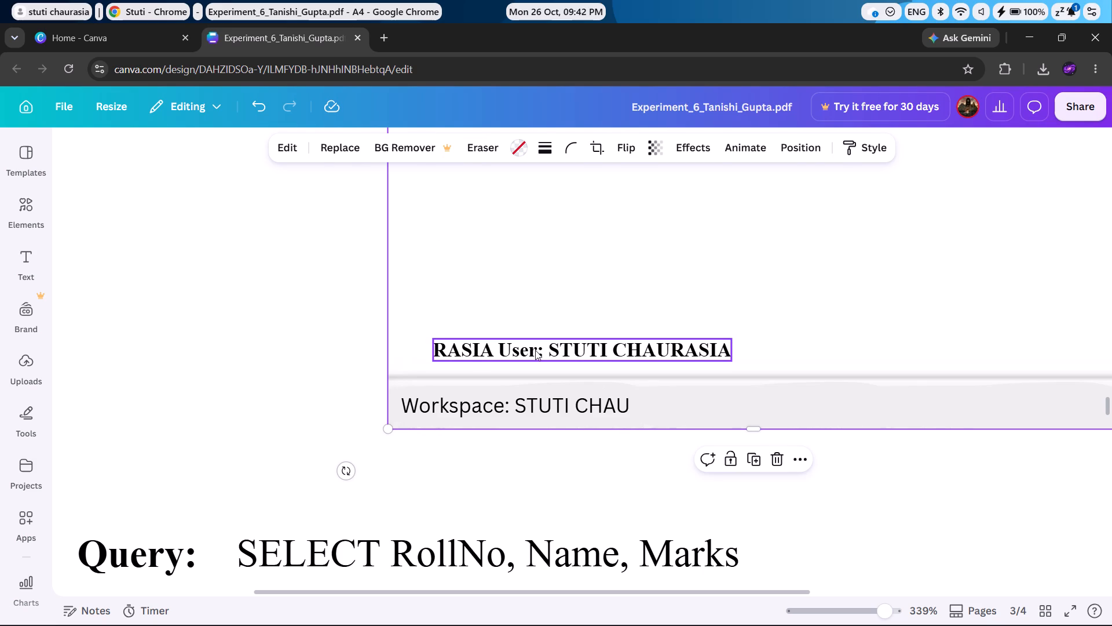
triple_click(535, 350)
left_click(467, 147)
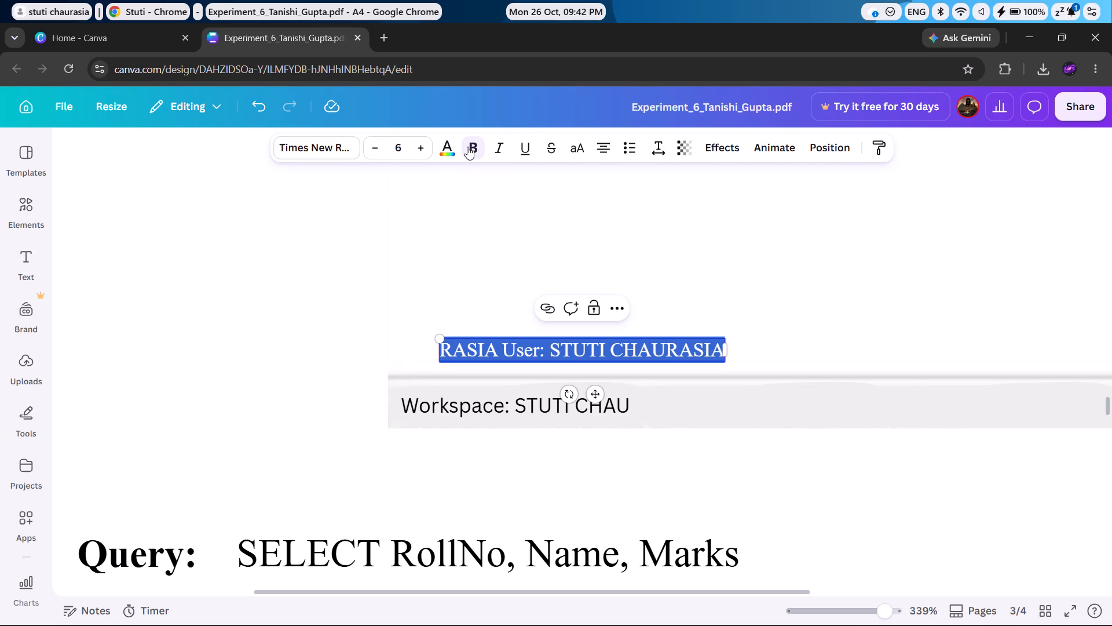
Place the pasted ending on the grey strip directly after the first text part, aligned at the same height.
left_click(451, 260)
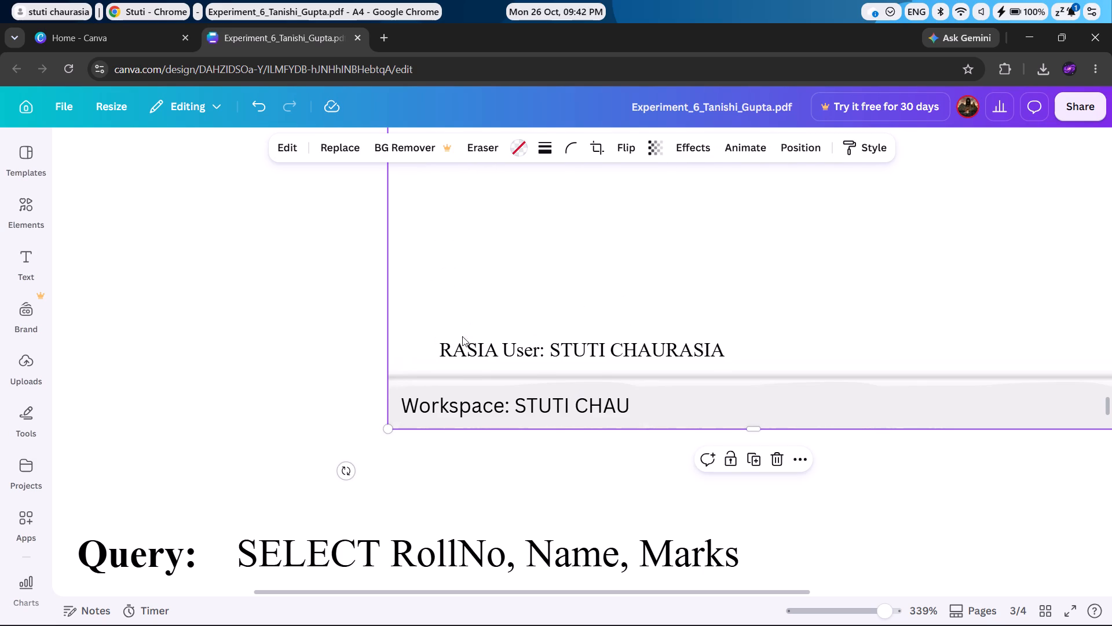
left_click_drag(458, 344, 649, 401)
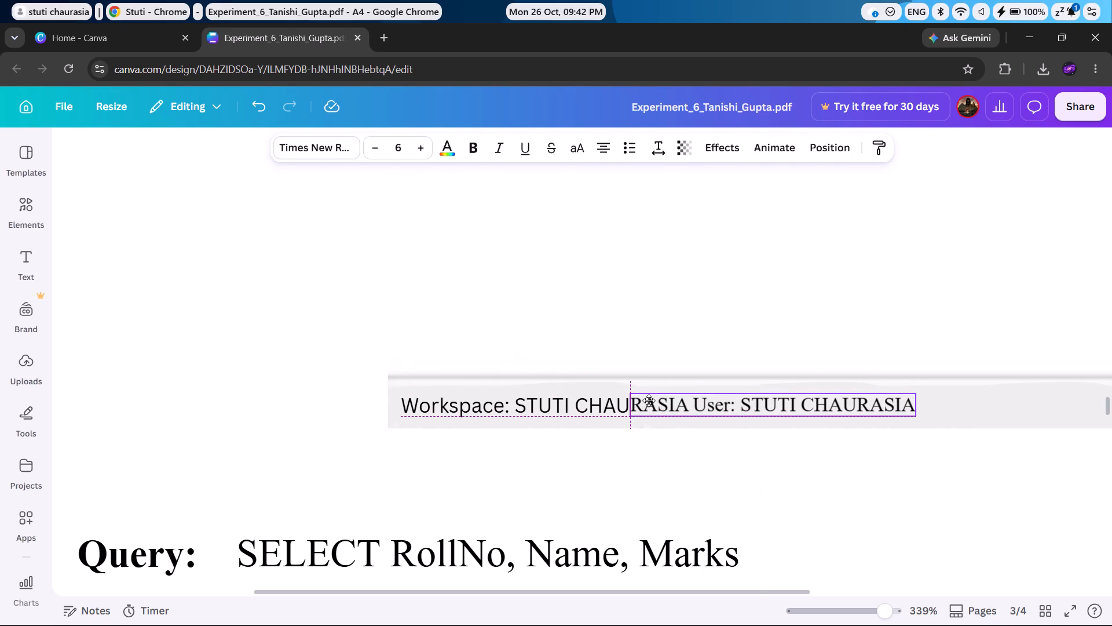
left_click_drag(649, 401, 649, 403)
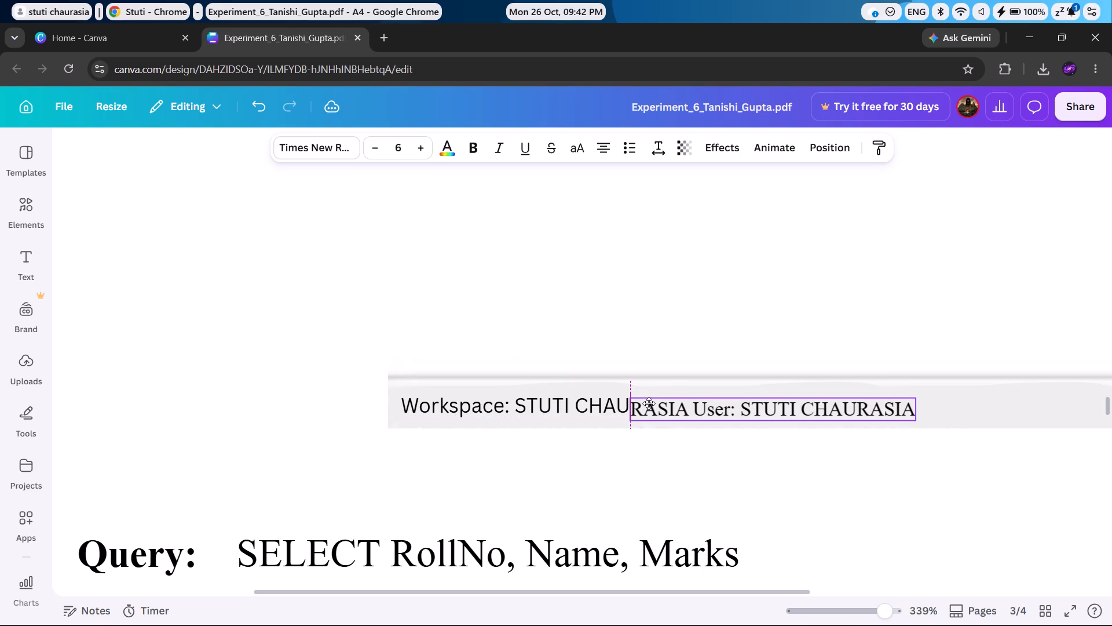
left_click_drag(649, 403, 648, 402)
left_click(643, 463)
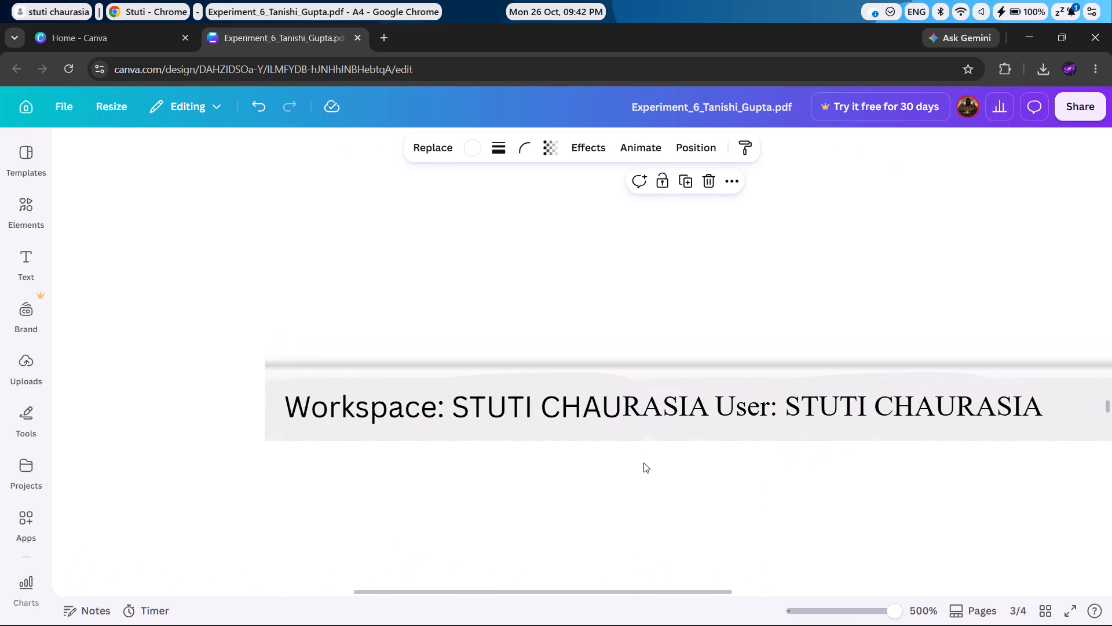
left_click(654, 411)
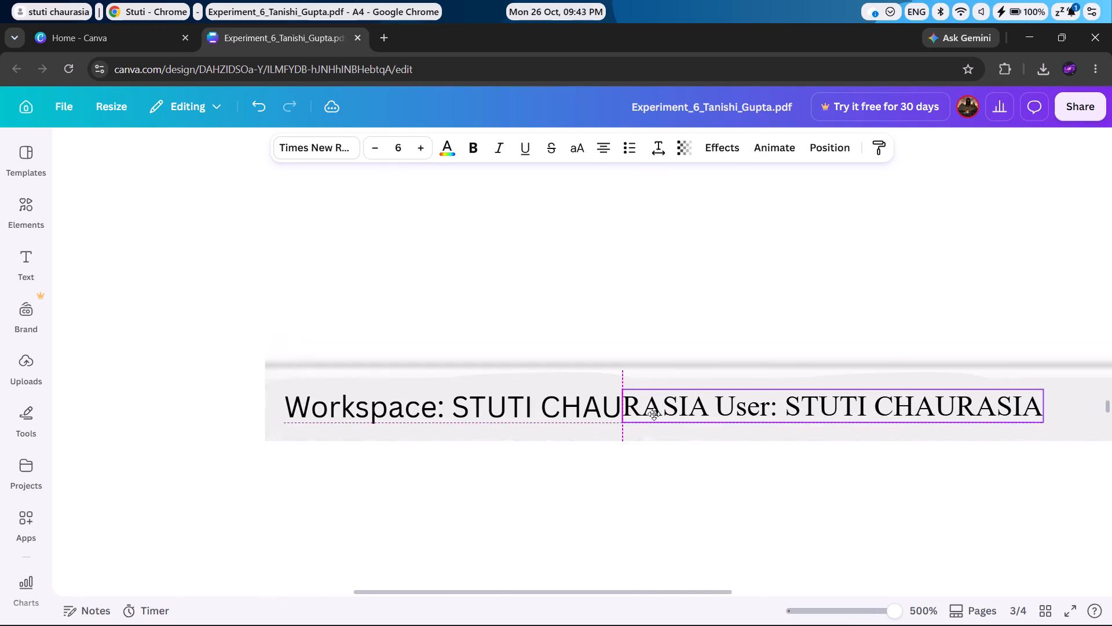
left_click(668, 481)
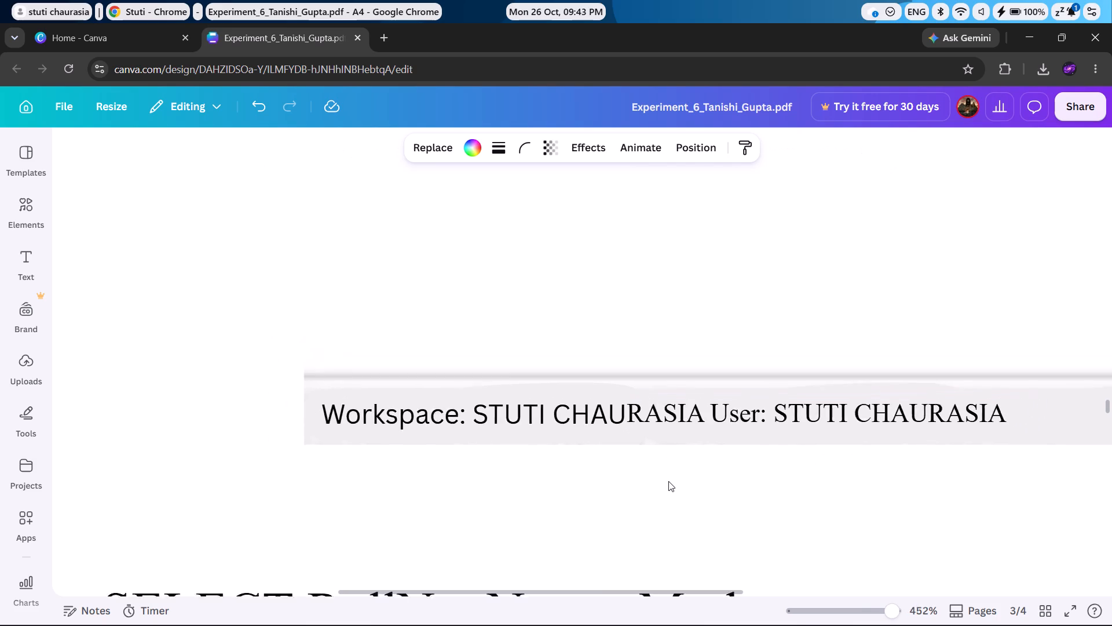
Look over the remaining query outputs on pages 3 and 4 for leftover name strips, and return to page 1.
scroll(569, 453, "down", 2)
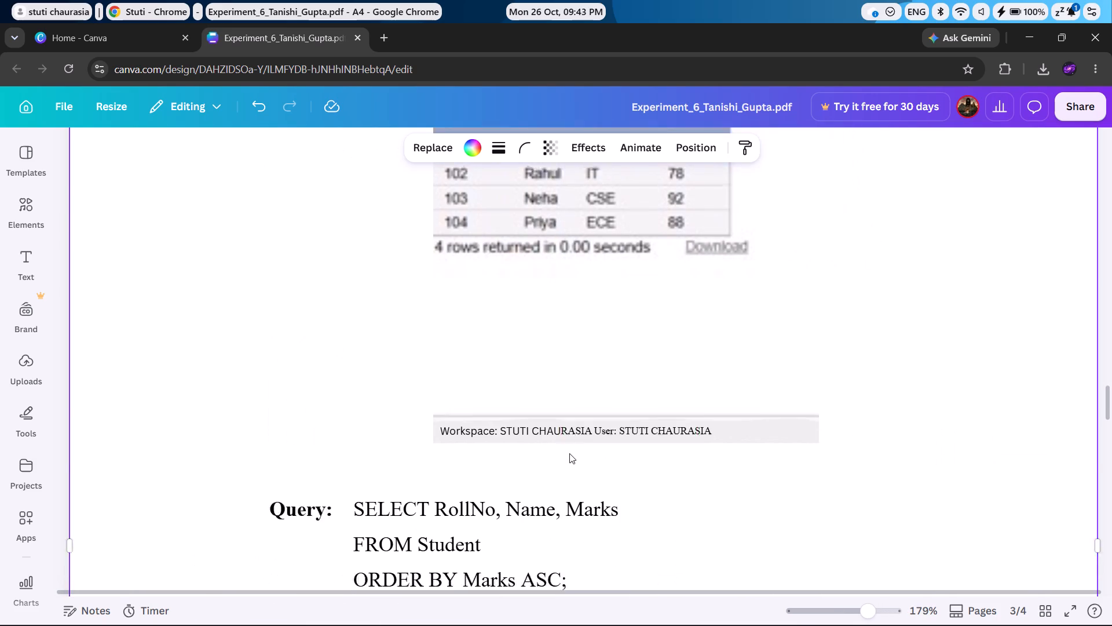
scroll(569, 453, "down", 8)
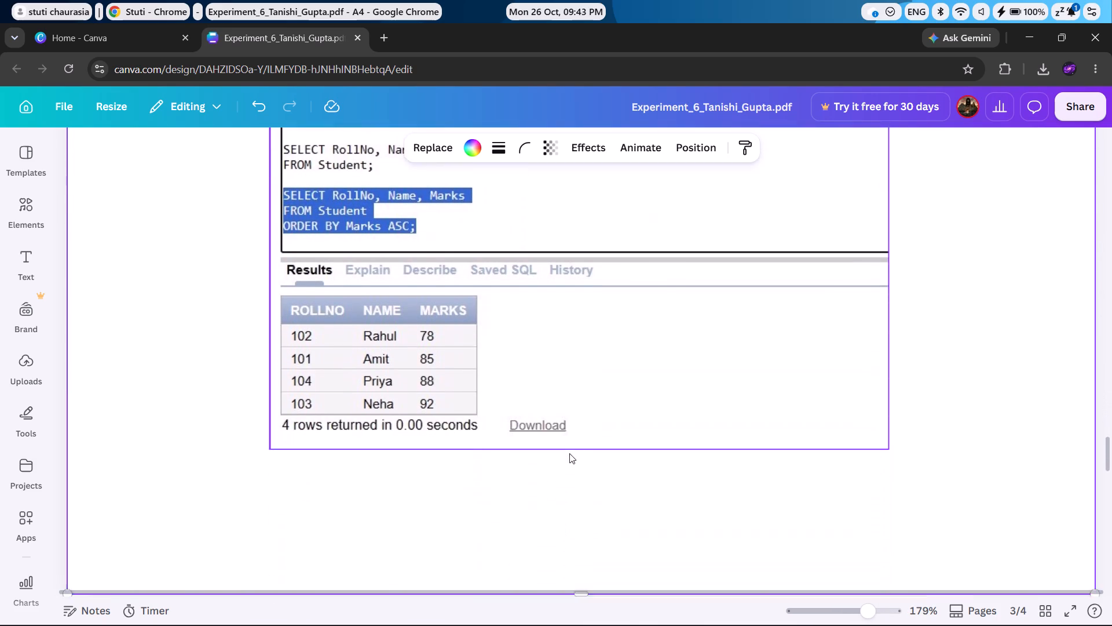
scroll(569, 453, "down", 7)
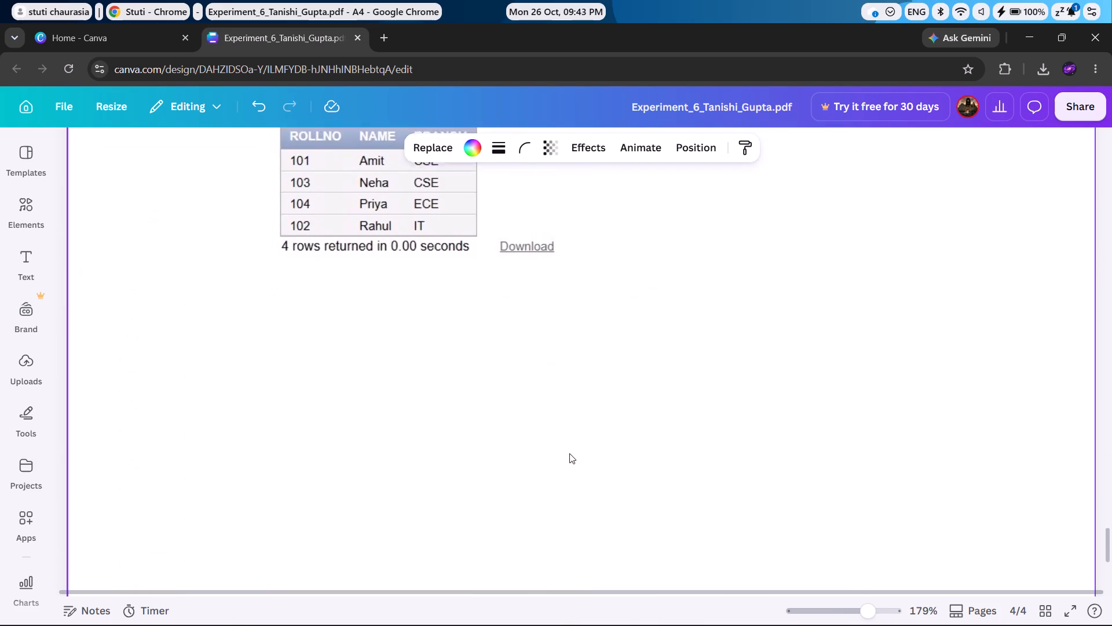
scroll(569, 453, "down", 4)
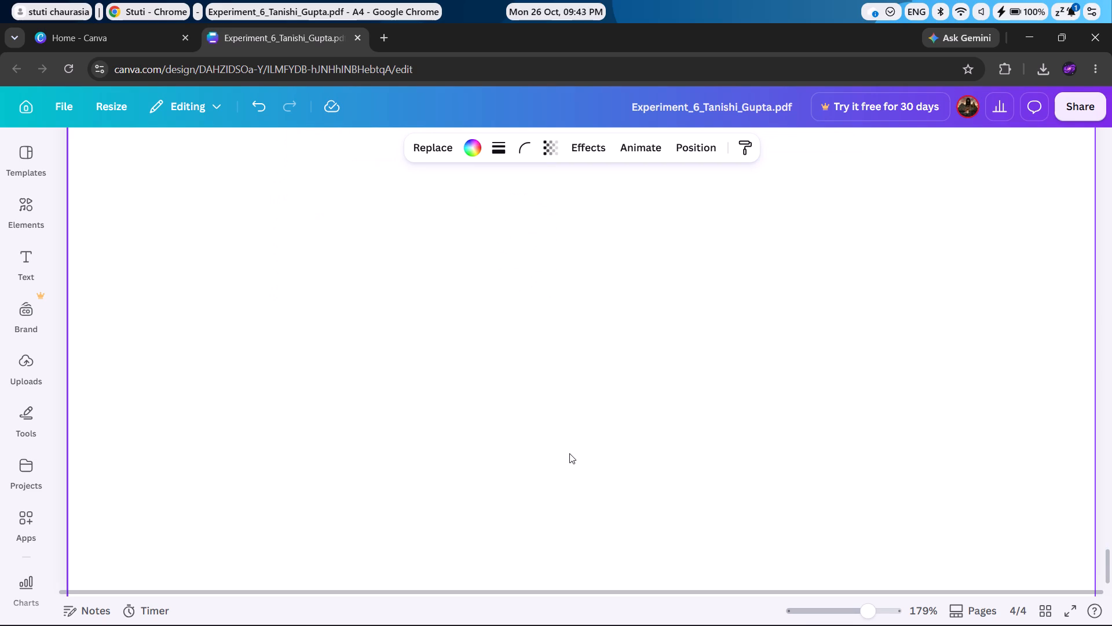
scroll(569, 453, "up", 7)
scroll(569, 453, "left", 1)
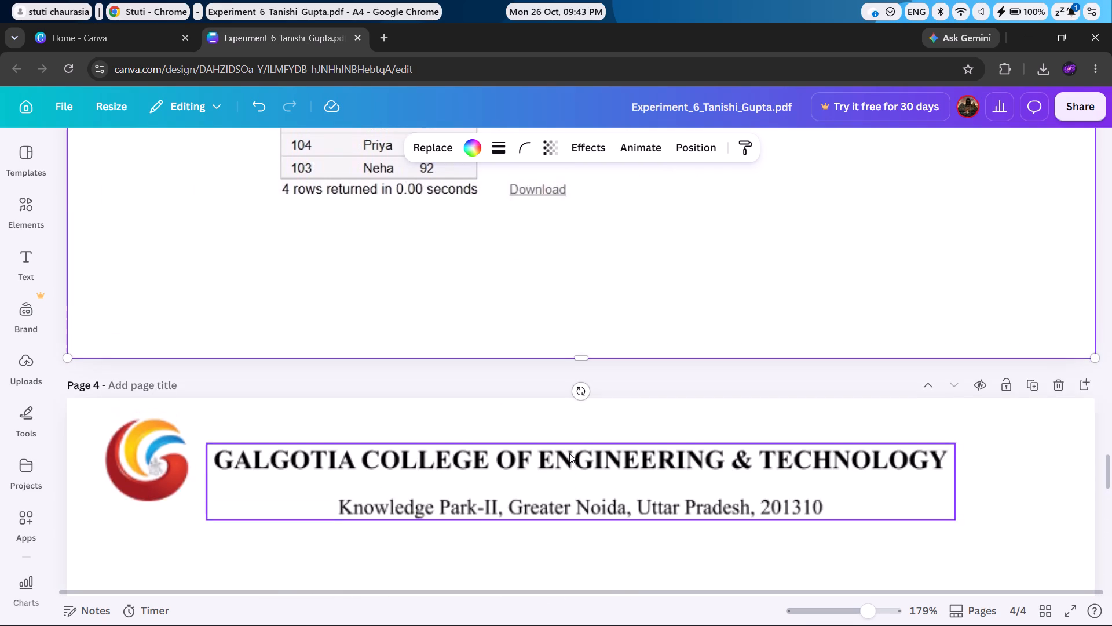
scroll(569, 453, "left", 1)
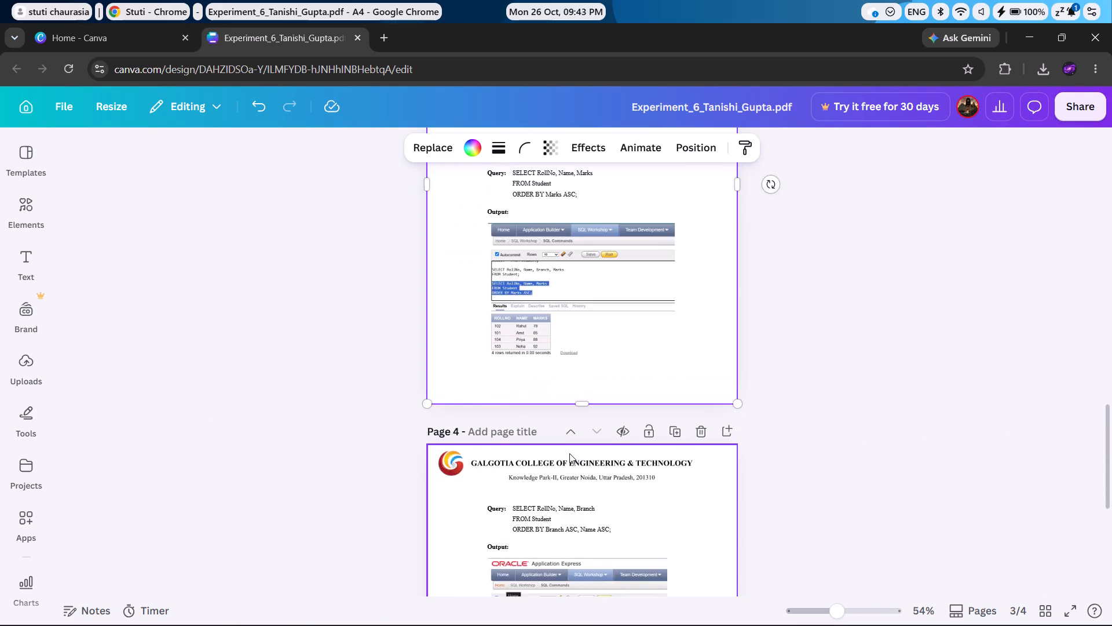
scroll(569, 453, "up", 14)
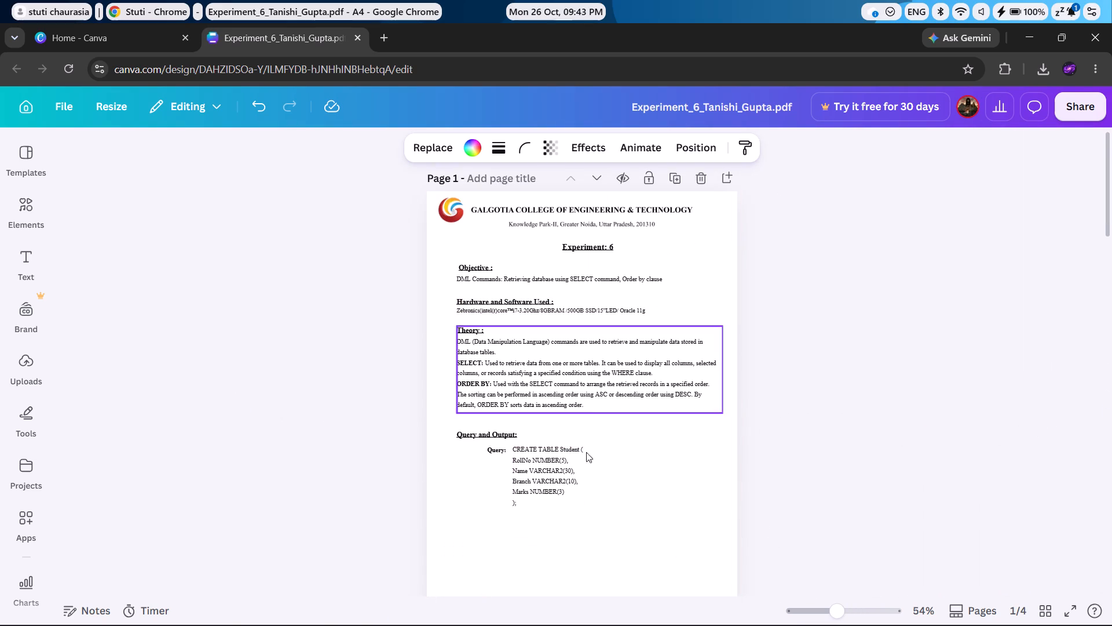
Review all four pages of the Experiment 6 document, checking the query outputs and the edited strip on page 3.
scroll(586, 441, "down", 6)
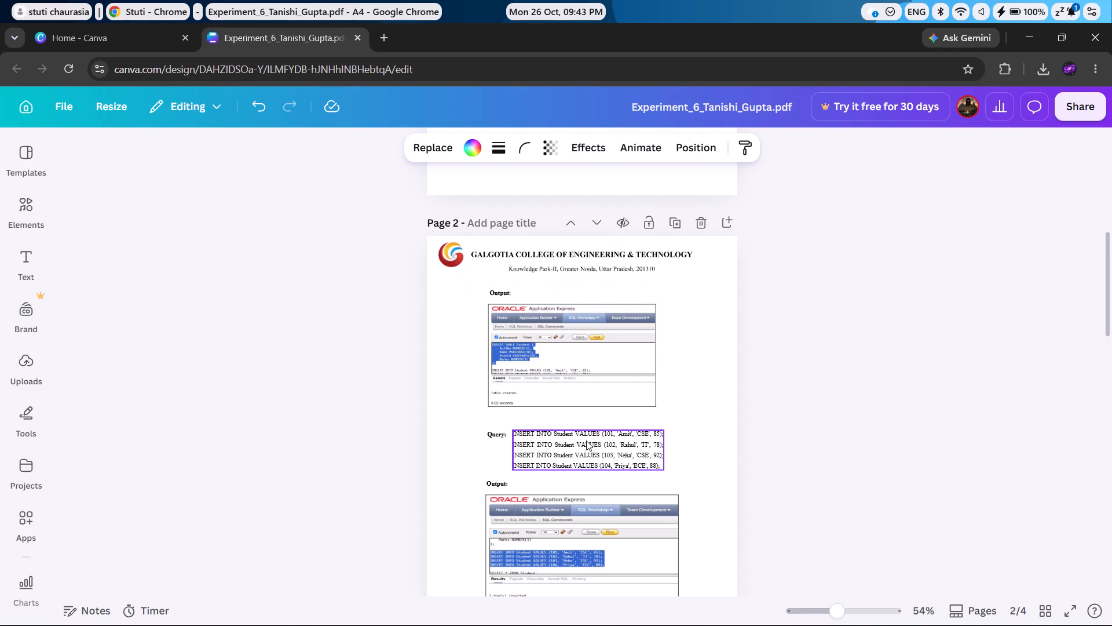
scroll(586, 441, "down", 2)
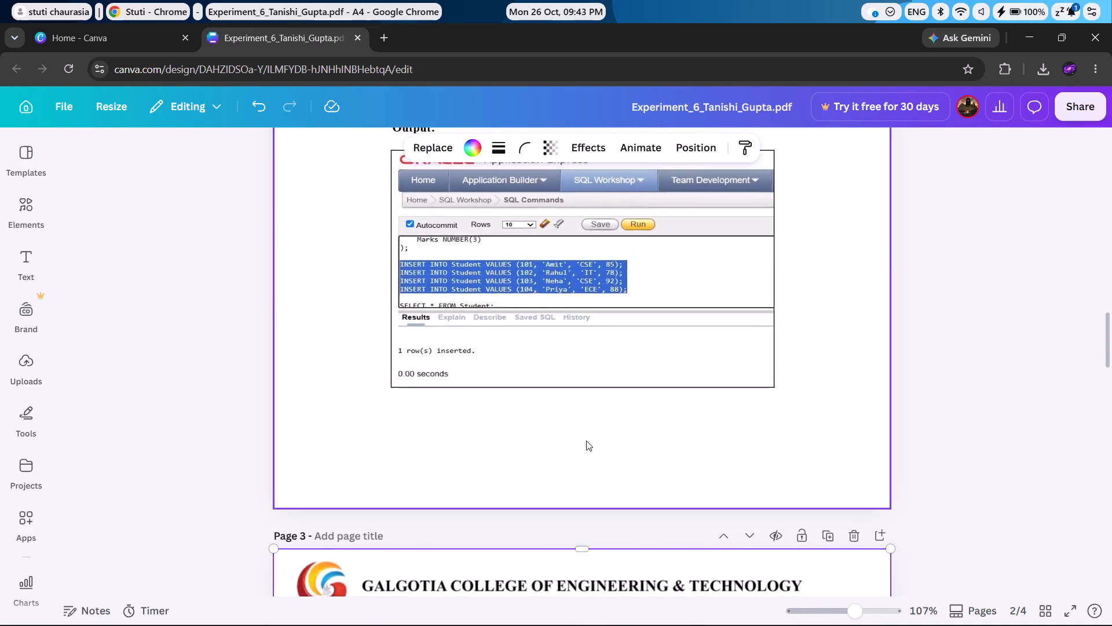
scroll(586, 441, "down", 5)
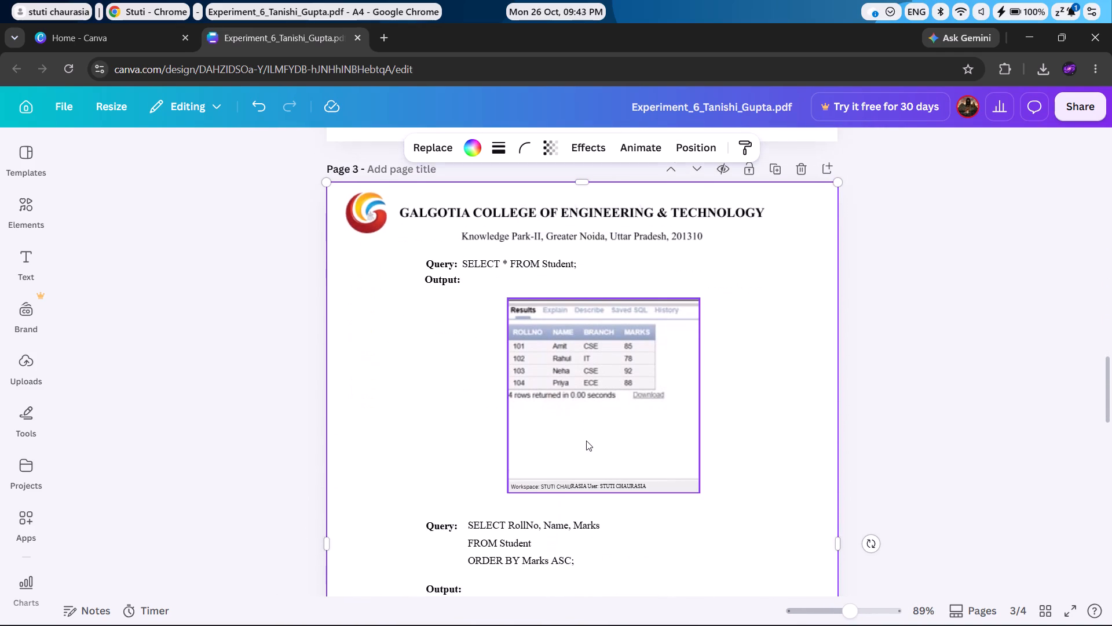
scroll(586, 441, "down", 3)
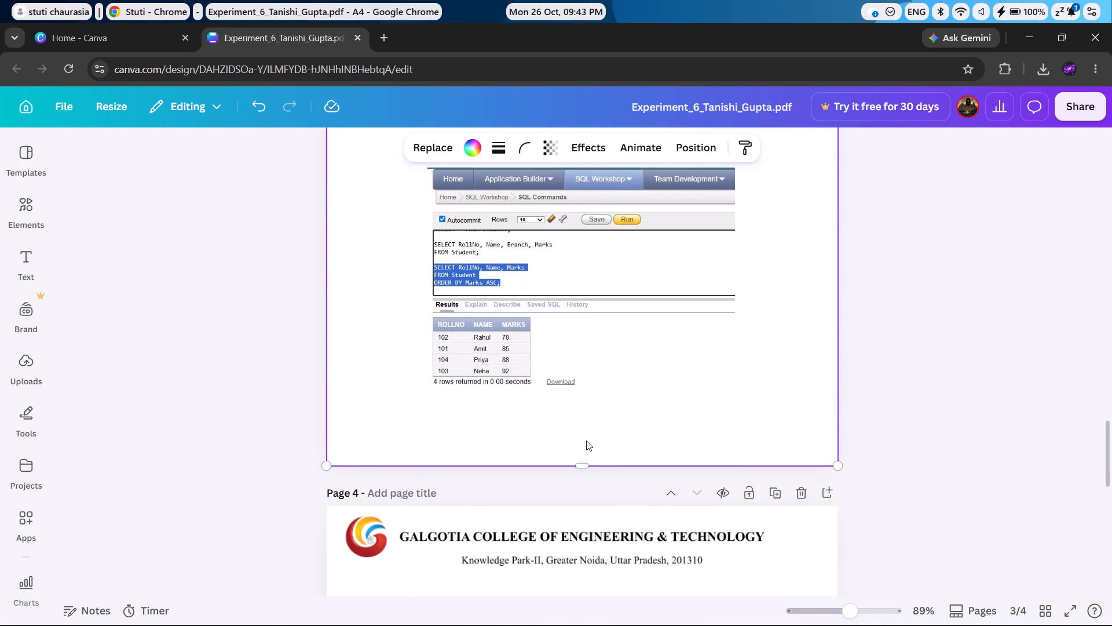
scroll(586, 441, "down", 4)
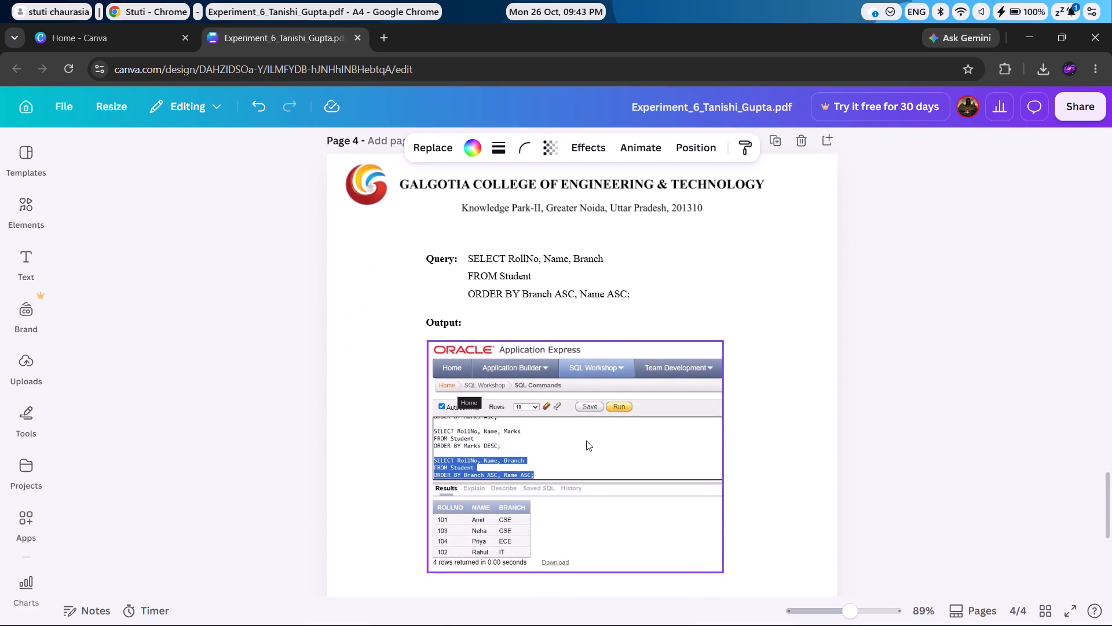
scroll(586, 441, "down", 6)
scroll(586, 441, "up", 4)
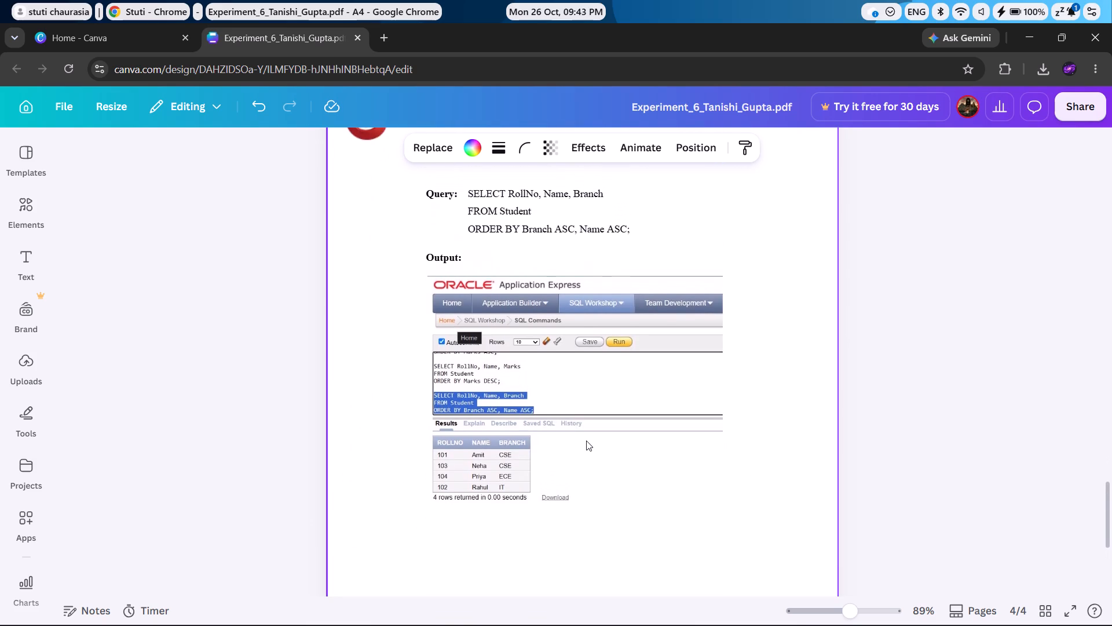
scroll(586, 441, "up", 6)
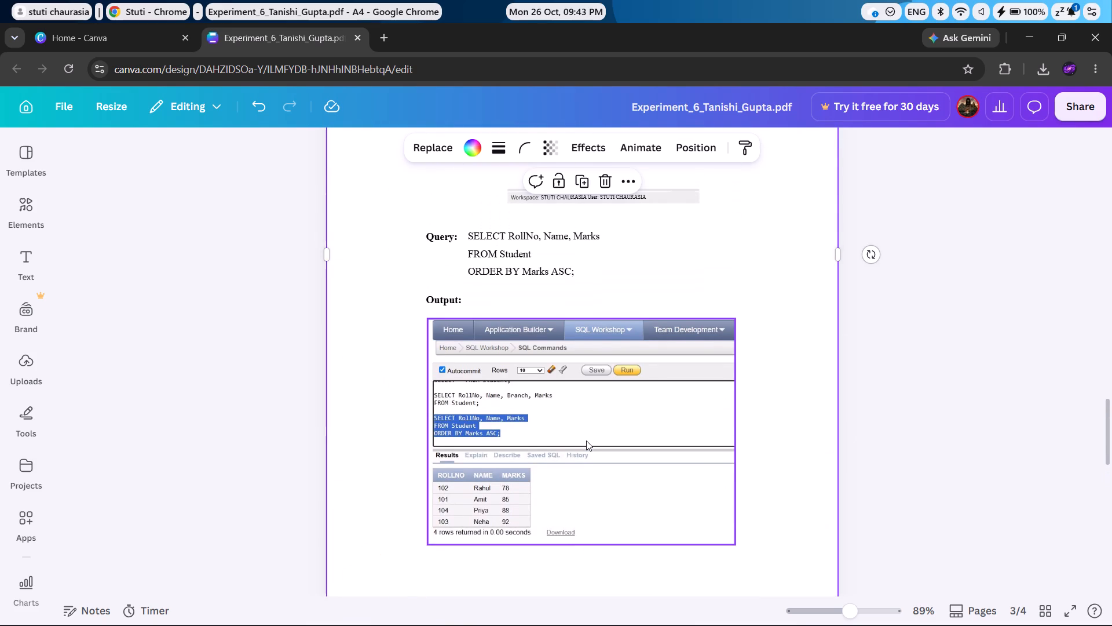
scroll(586, 441, "up", 6)
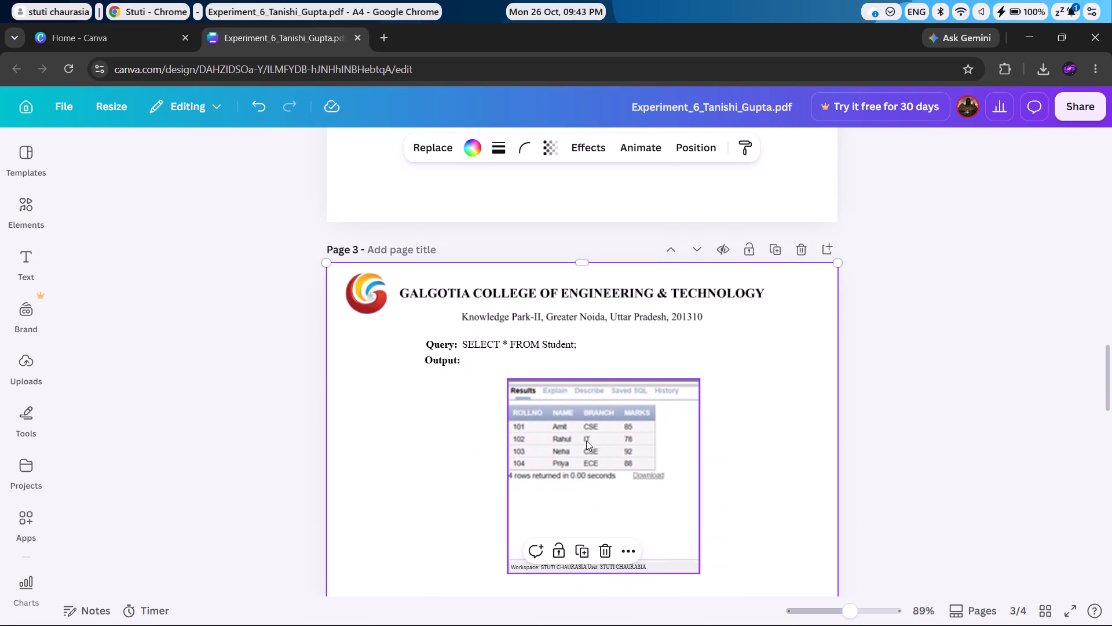
Change the font of the second text part on page 3's grey strip to Canva Sans, matching the first part.
left_click(425, 516)
scroll(504, 456, "down", 1)
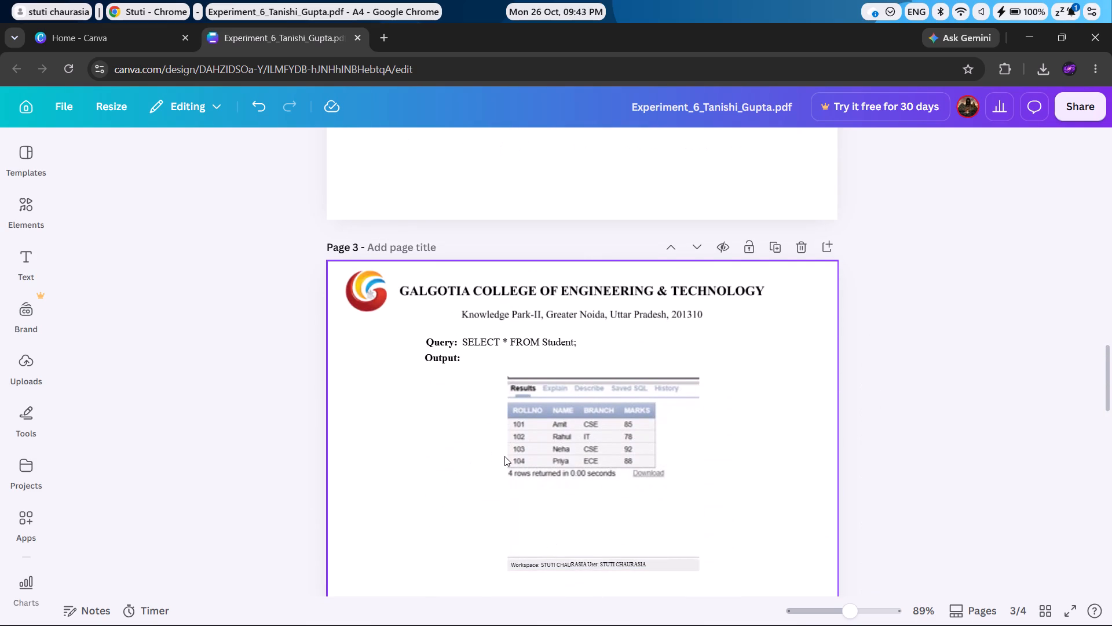
scroll(504, 456, "down", 1)
left_click(523, 418)
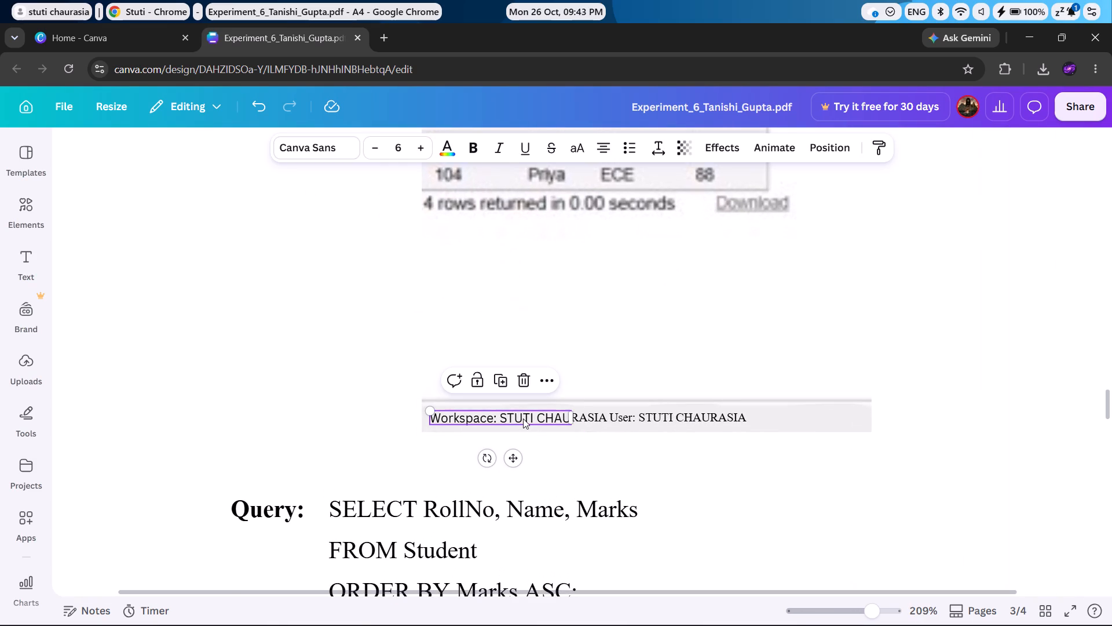
left_click(646, 421)
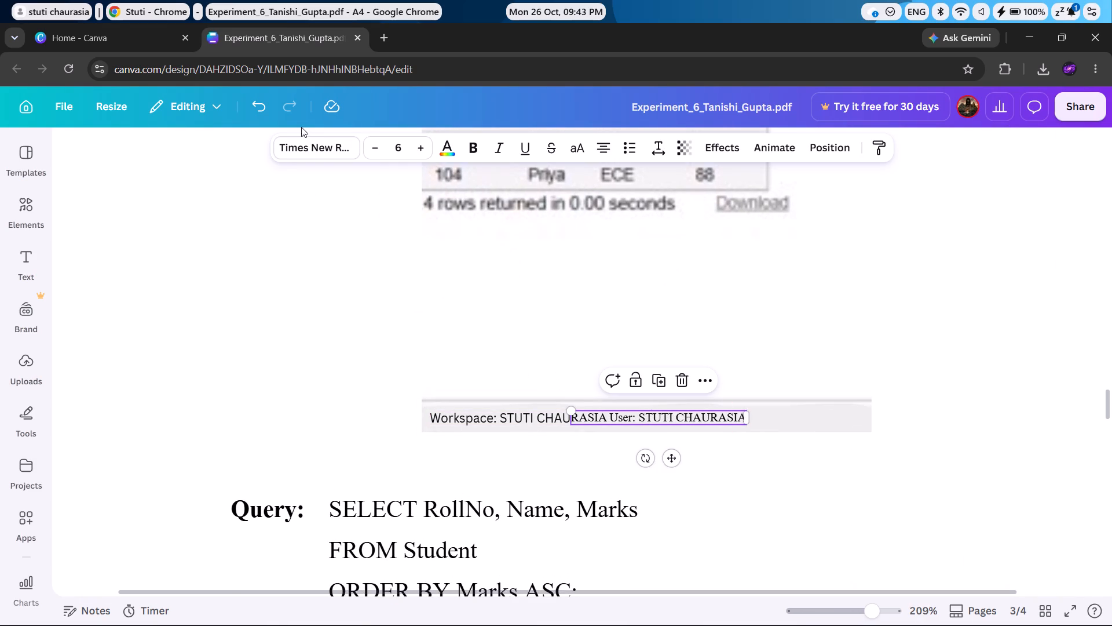
left_click(305, 150)
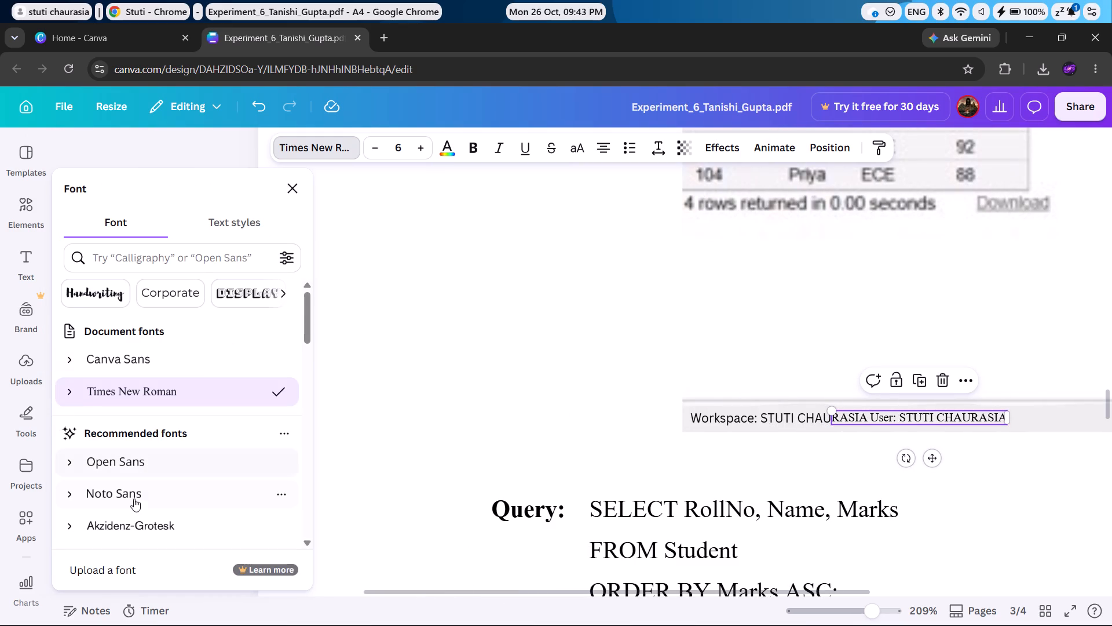
left_click(151, 354)
left_click(493, 390)
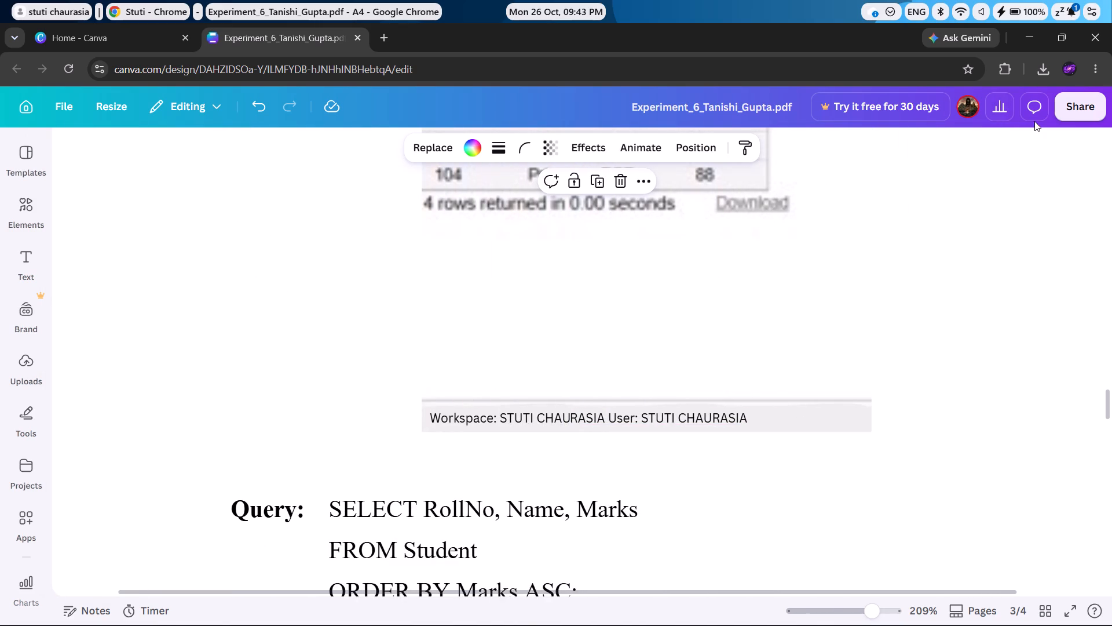
Download all pages of the Experiment 6 design as a PDF with the Digital preset.
left_click(1092, 103)
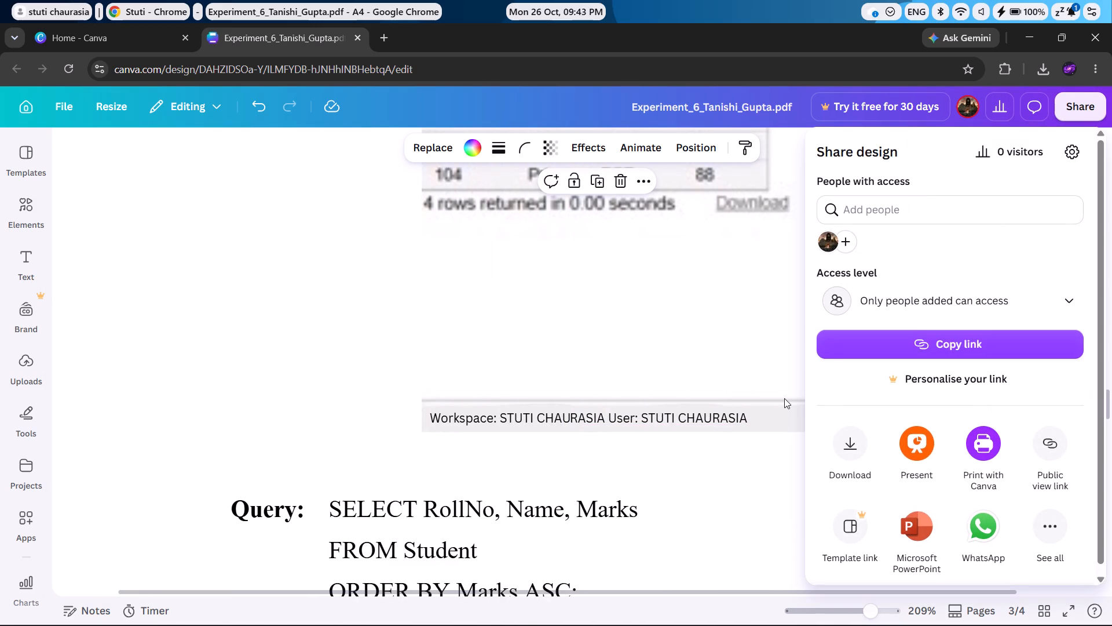
left_click(847, 442)
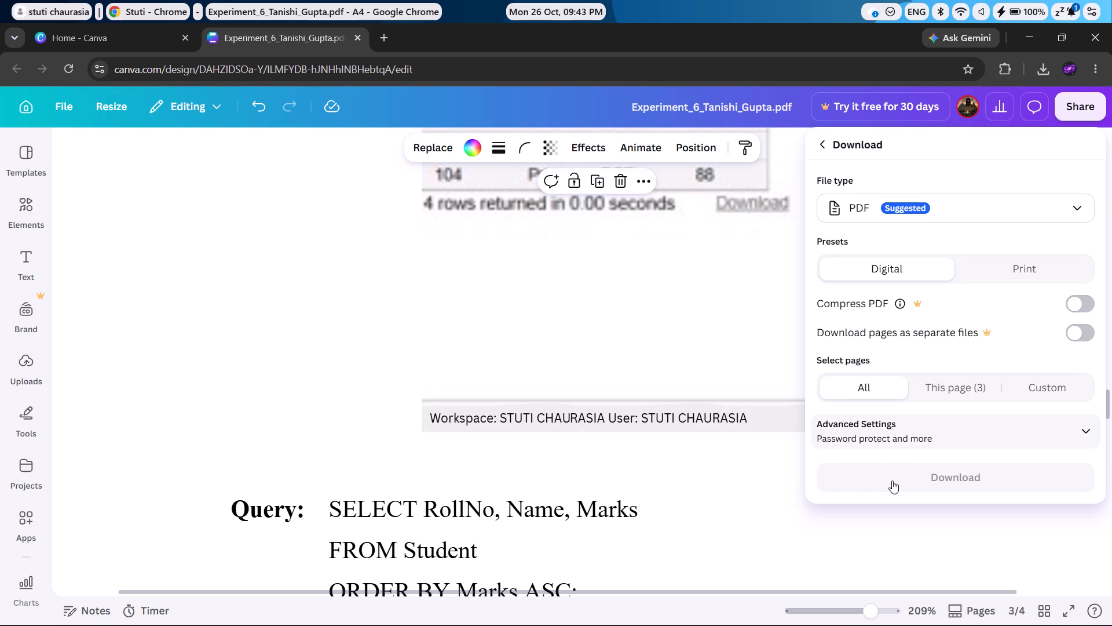
left_click(890, 479)
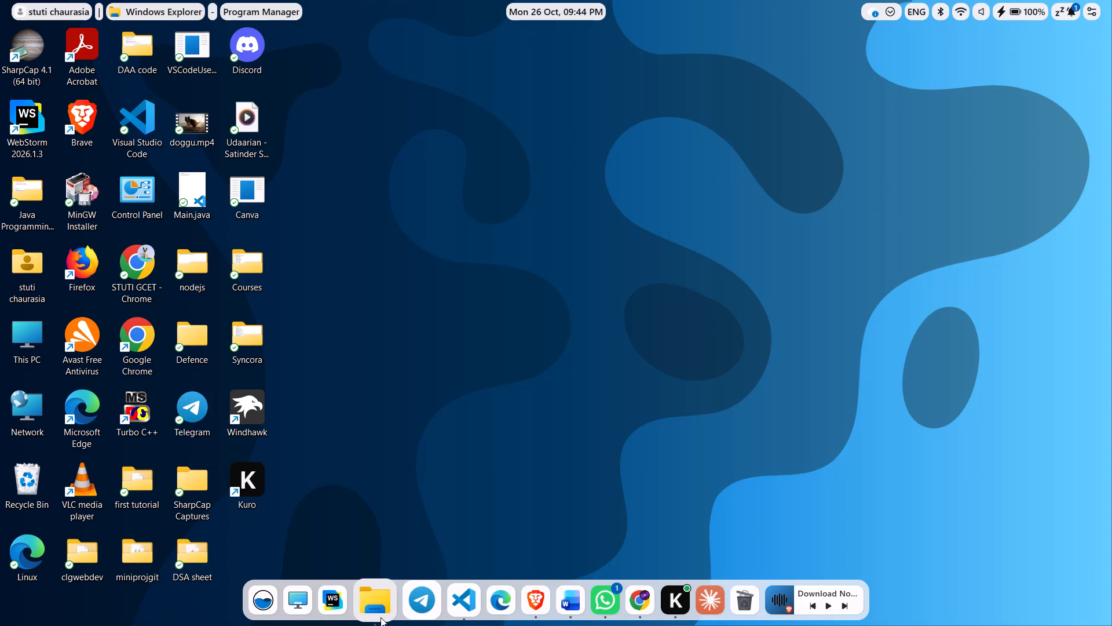
Switch to File Explorer and rename the newly downloaded Experiment 6 PDF in Downloads as "exp 6 stuti dbms".
left_click(381, 617)
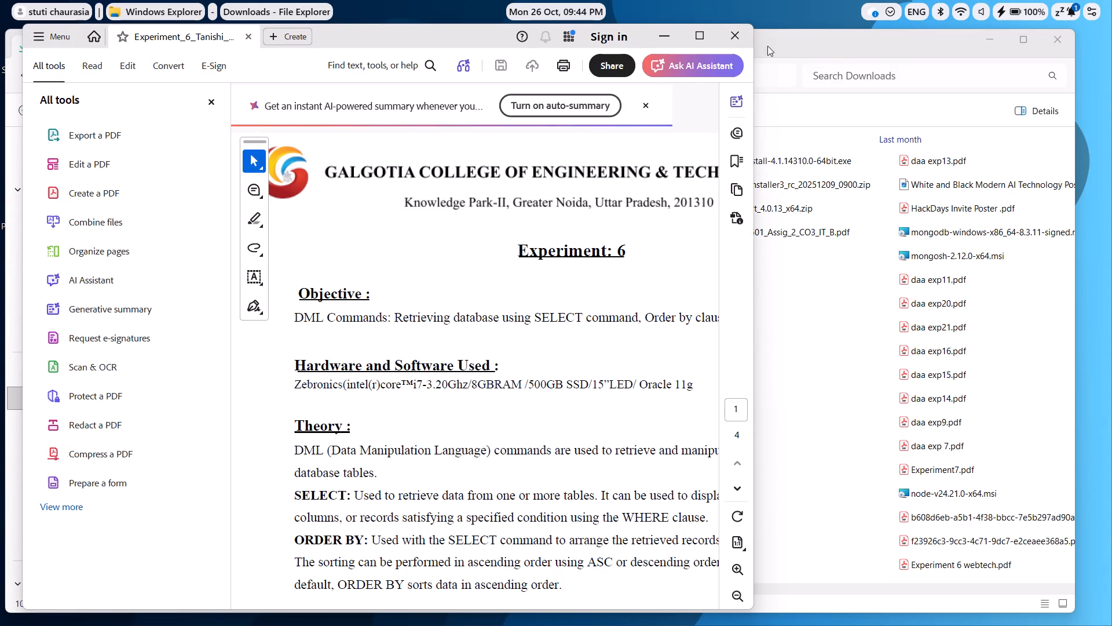
left_click(730, 32)
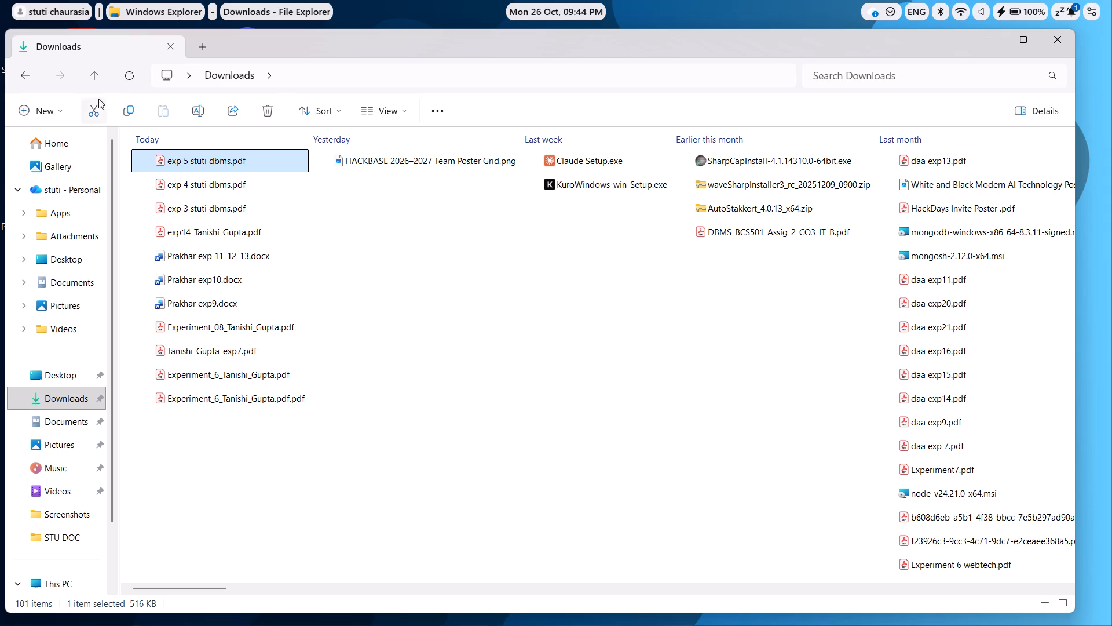
left_click(120, 77)
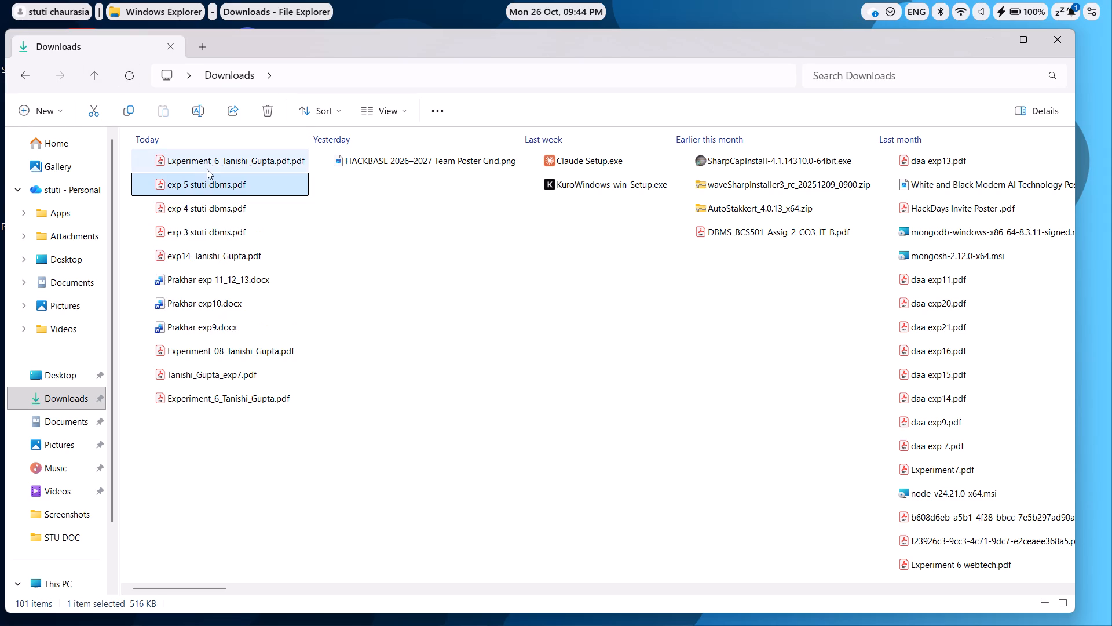
left_click(209, 168)
right_click(209, 168)
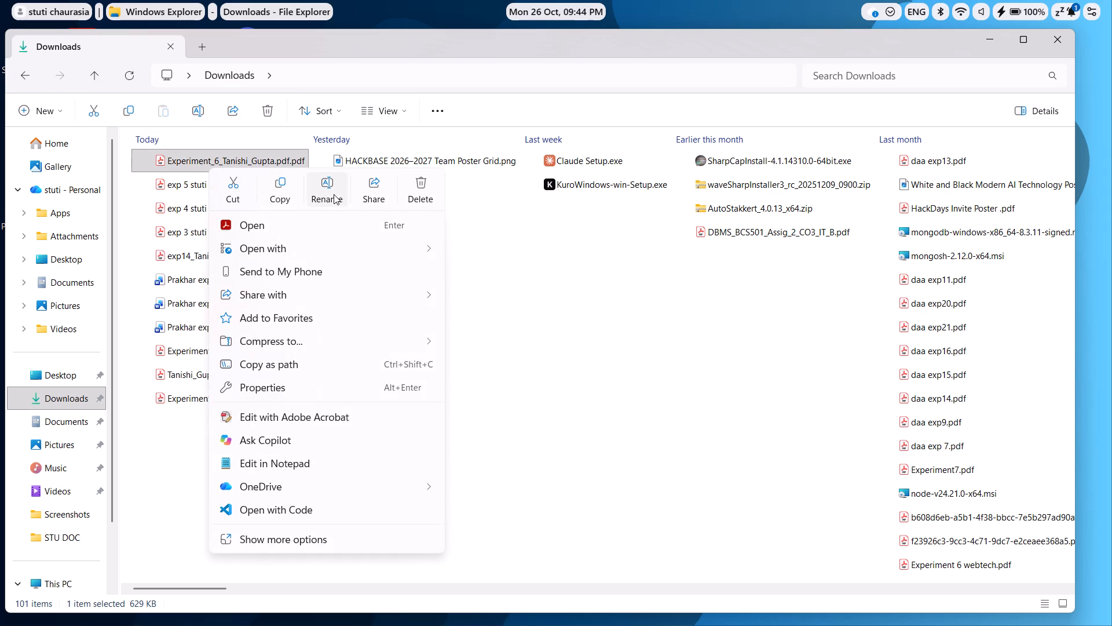
left_click(334, 194)
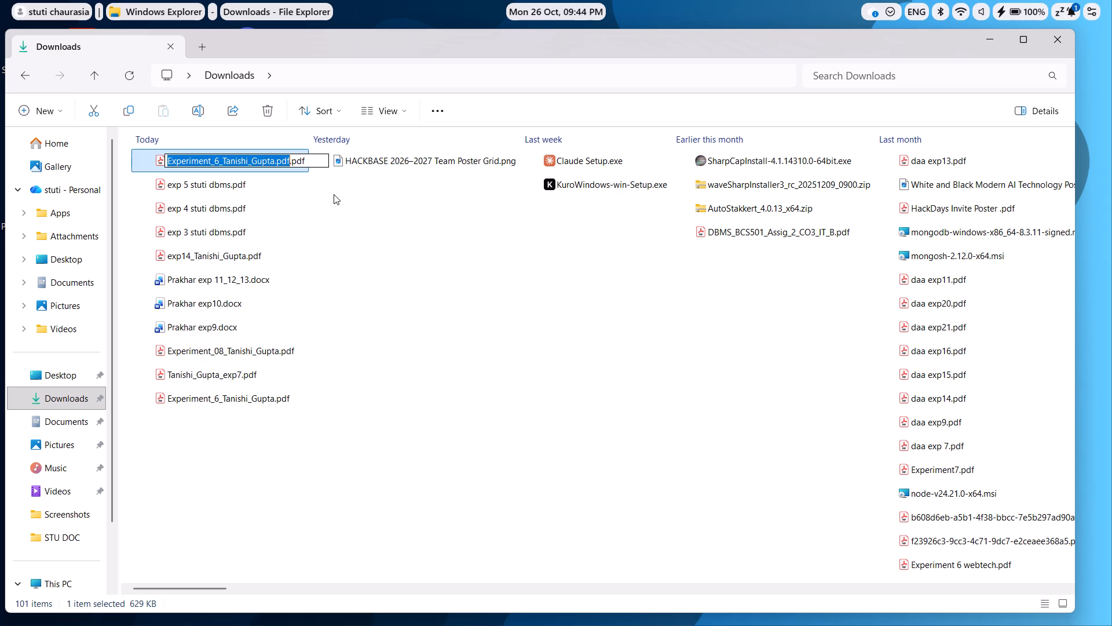
key("BackSpace")
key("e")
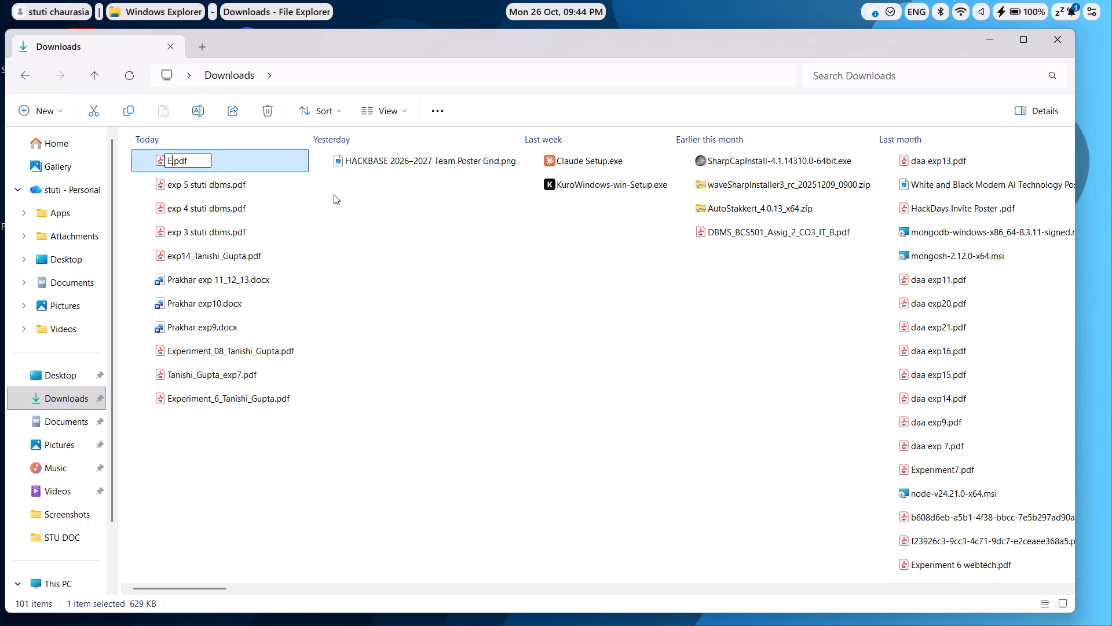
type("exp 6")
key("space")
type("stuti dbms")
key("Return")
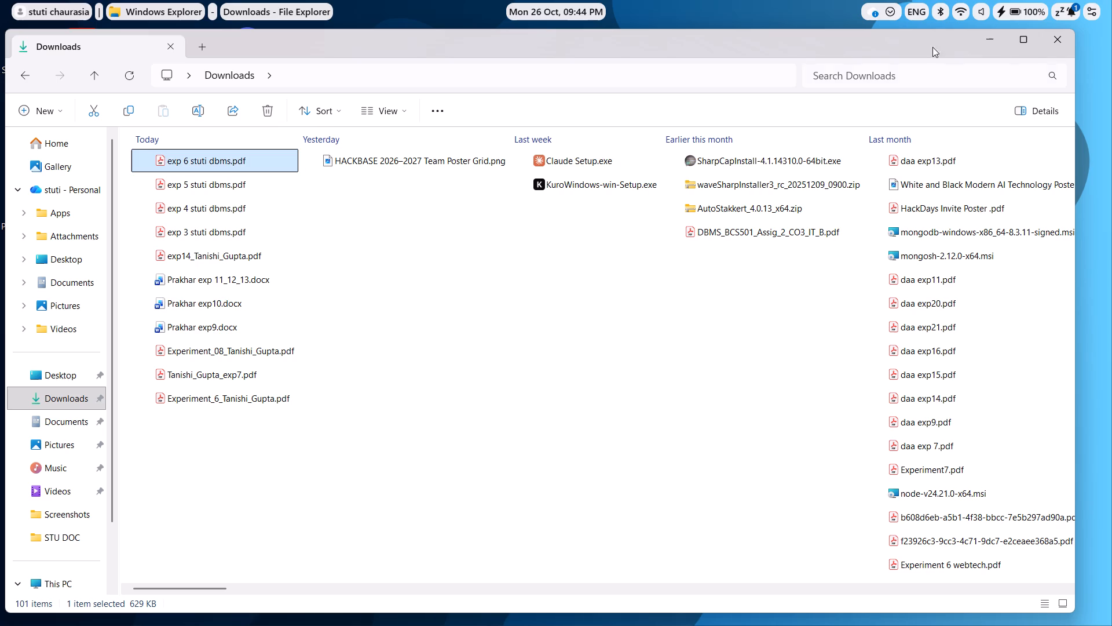
Arrange the Downloads window to share the screen with the Chrome and WhatsApp windows.
left_click(1022, 30)
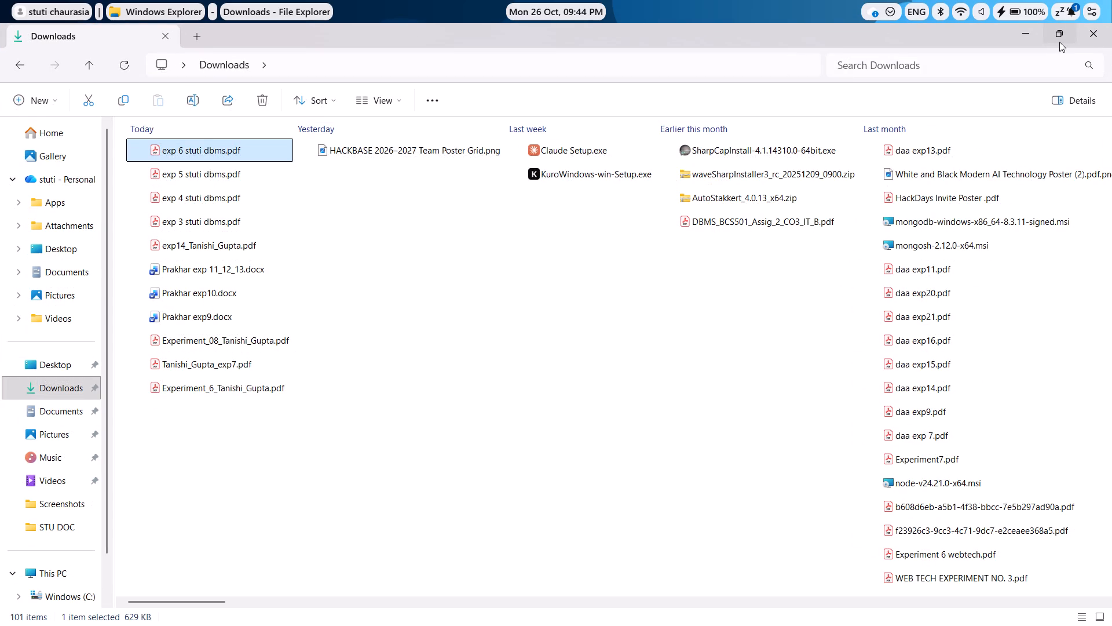
left_click(1061, 80)
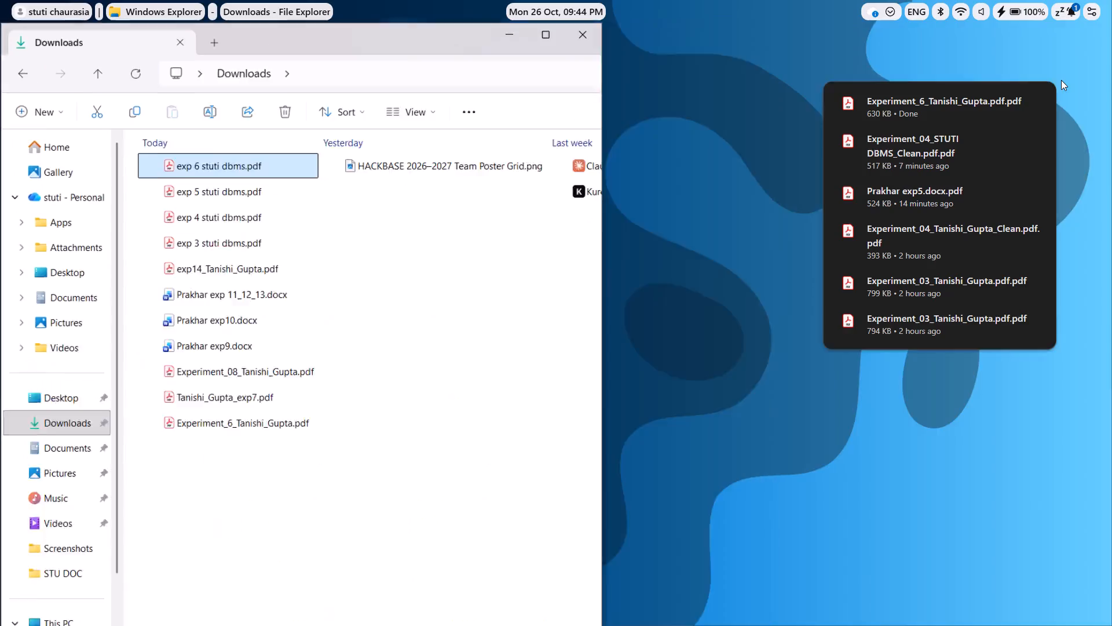
left_click(741, 224)
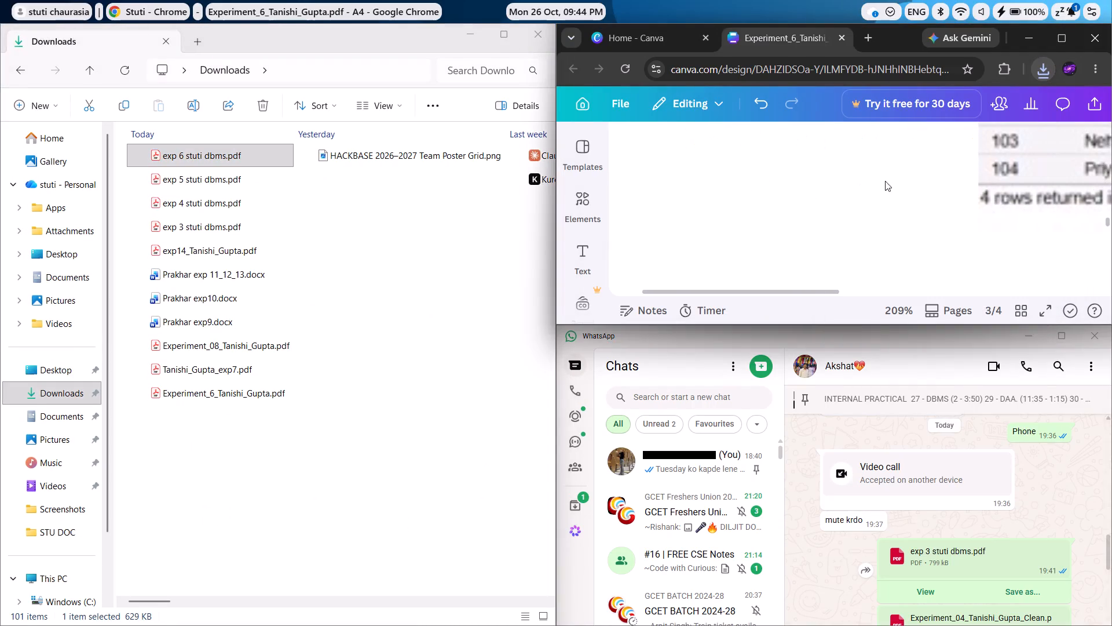
Attach "exp 5 stuti dbms.pdf" from Downloads to the open WhatsApp chat.
scroll(875, 484, "down", 8)
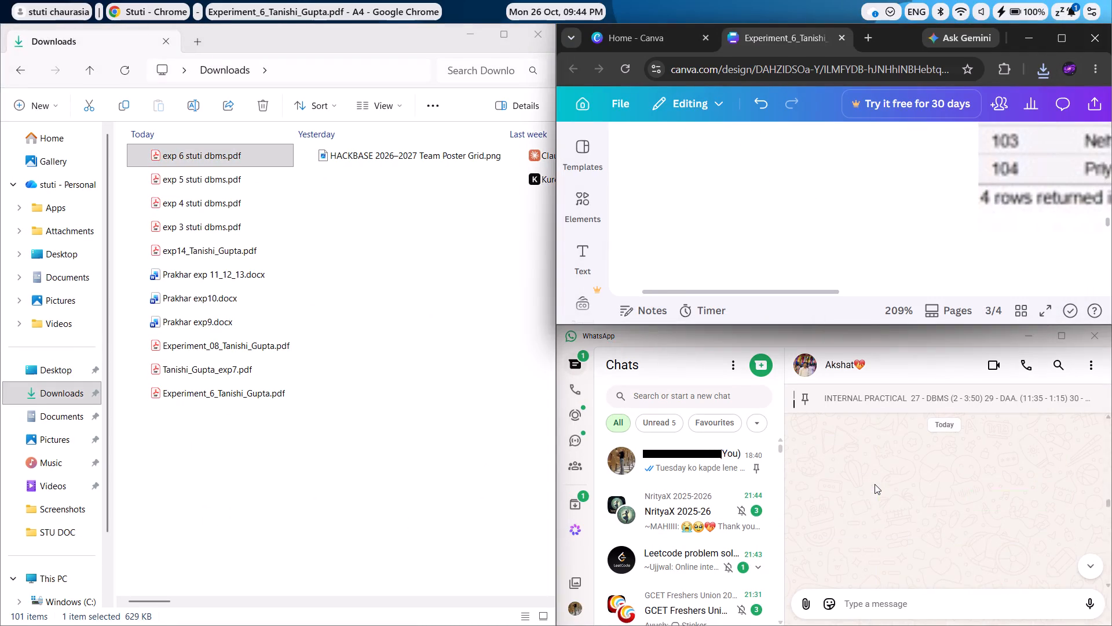
scroll(875, 484, "down", 9)
scroll(917, 508, "down", 2)
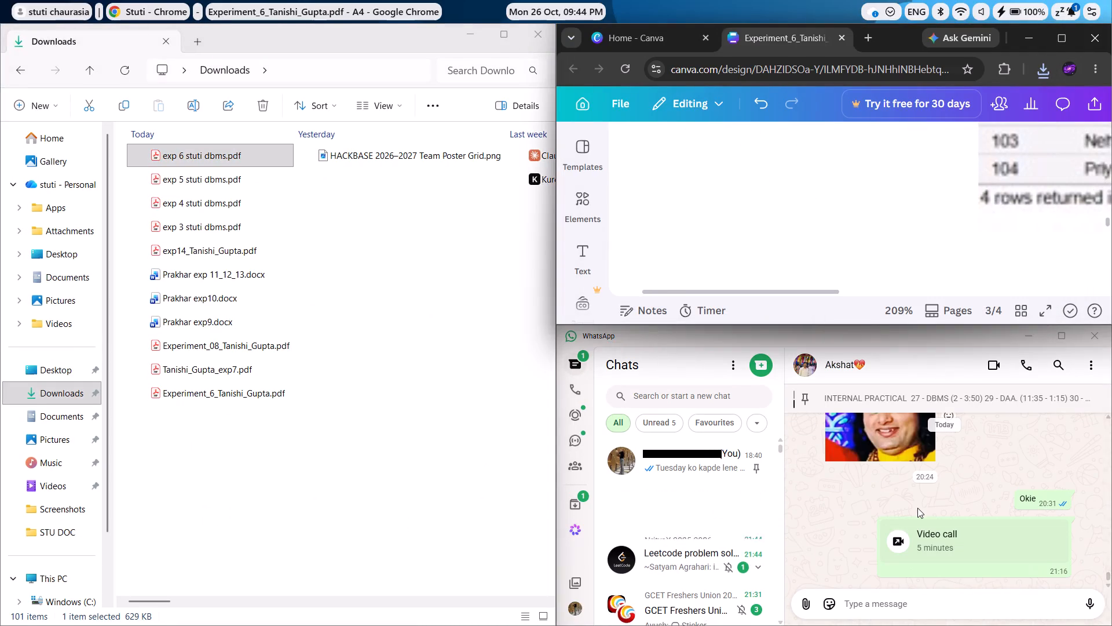
scroll(917, 508, "down", 12)
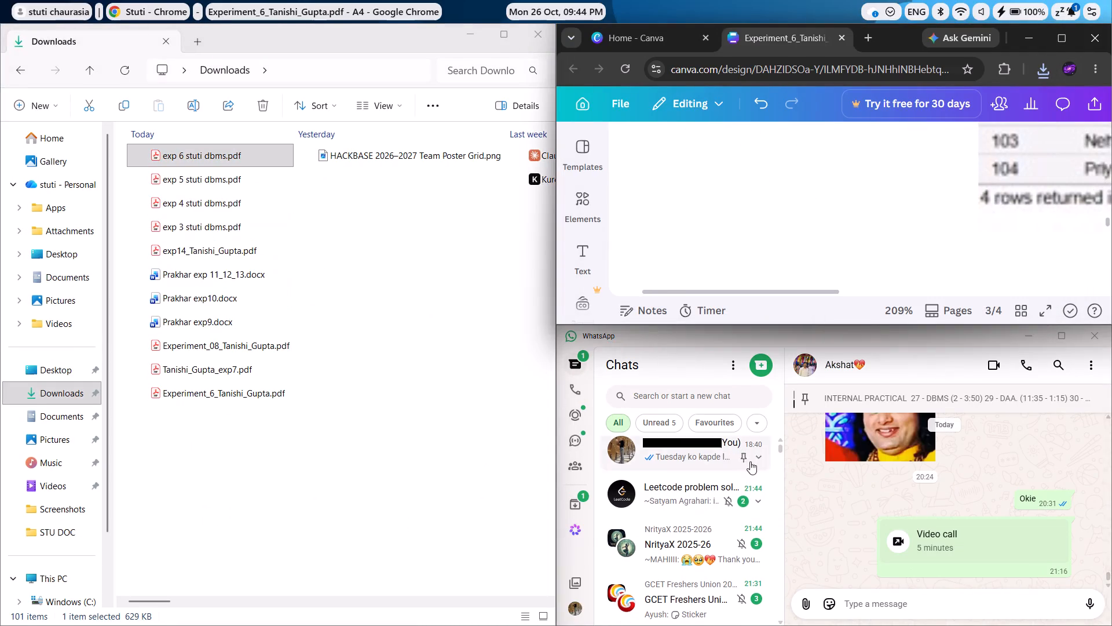
left_click_drag(189, 183, 575, 369)
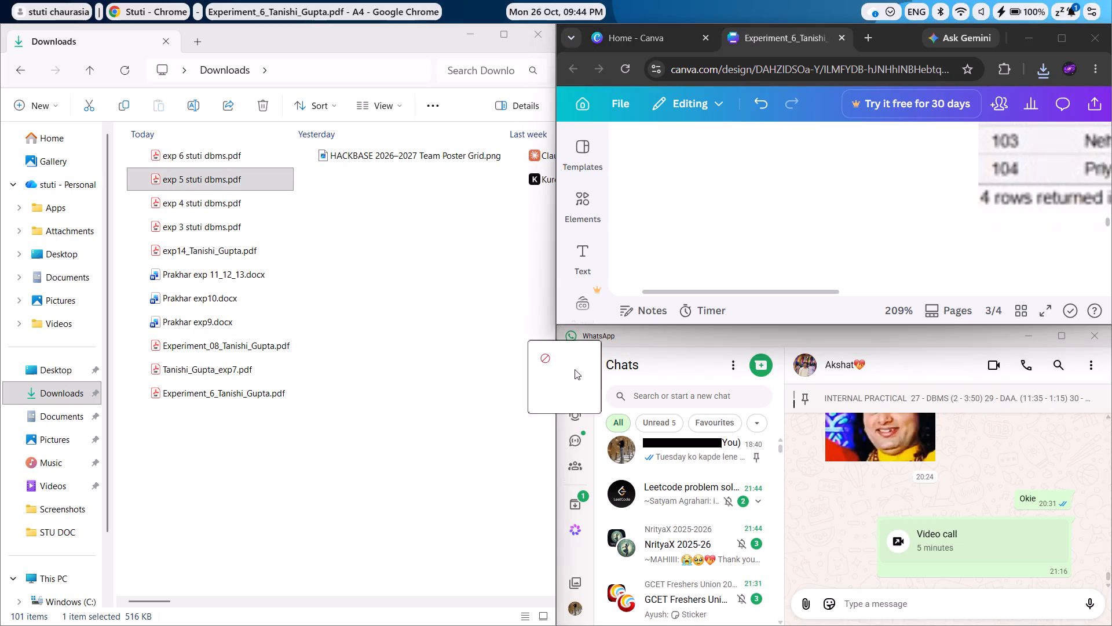
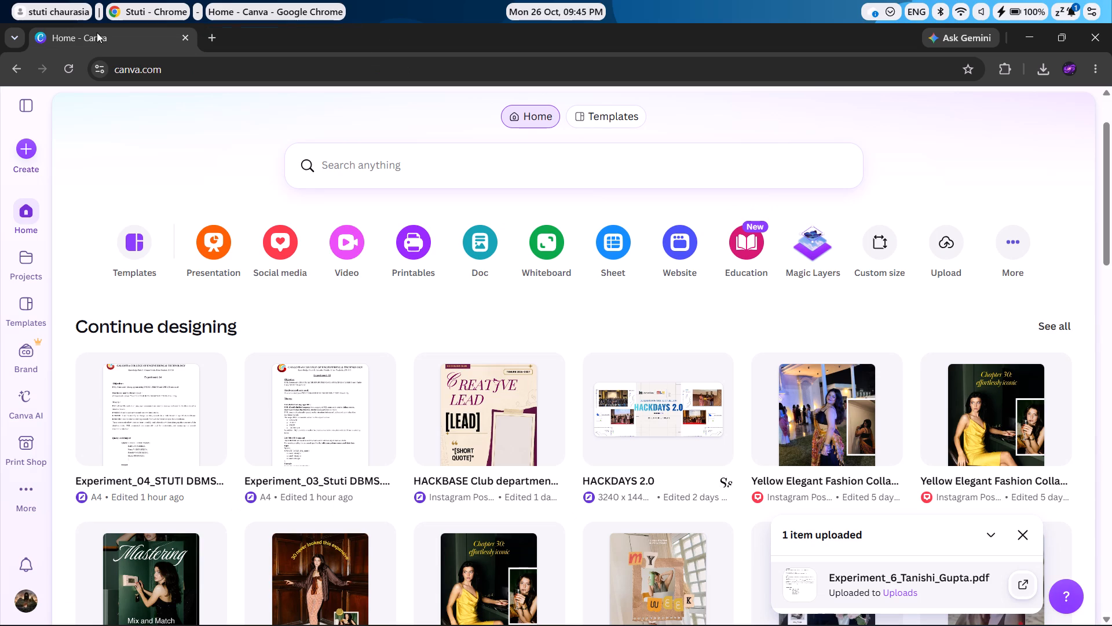
Reload the Canva home page to refresh the list of recent designs.
left_click(69, 67)
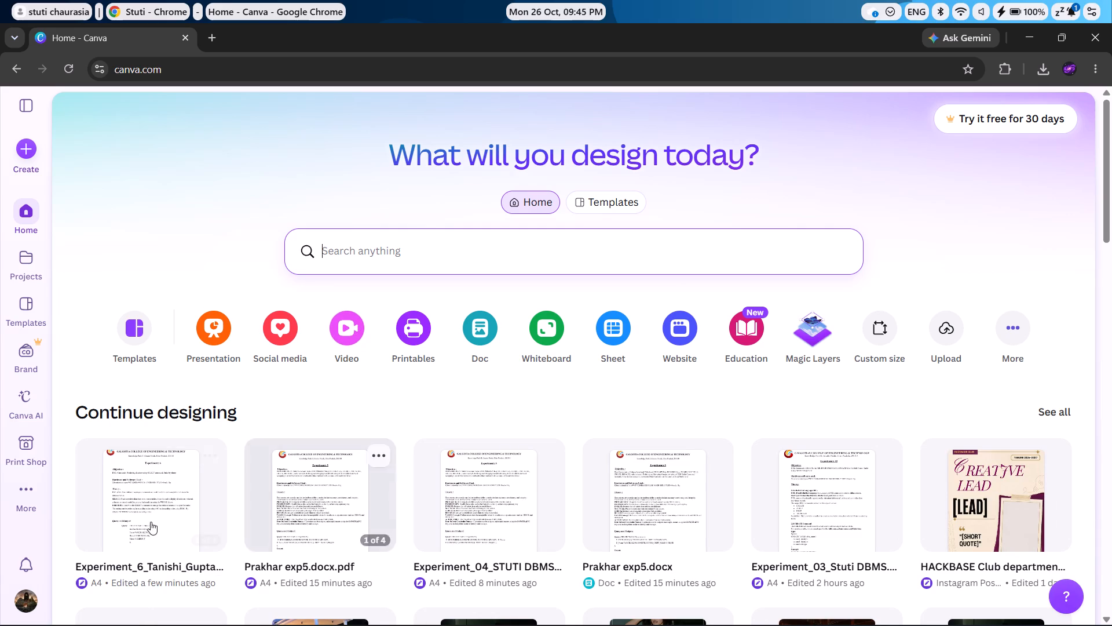
Rename the Prakhar exp5.docx.pdf design to "stuti exp5.docx.pdf".
left_click(378, 457)
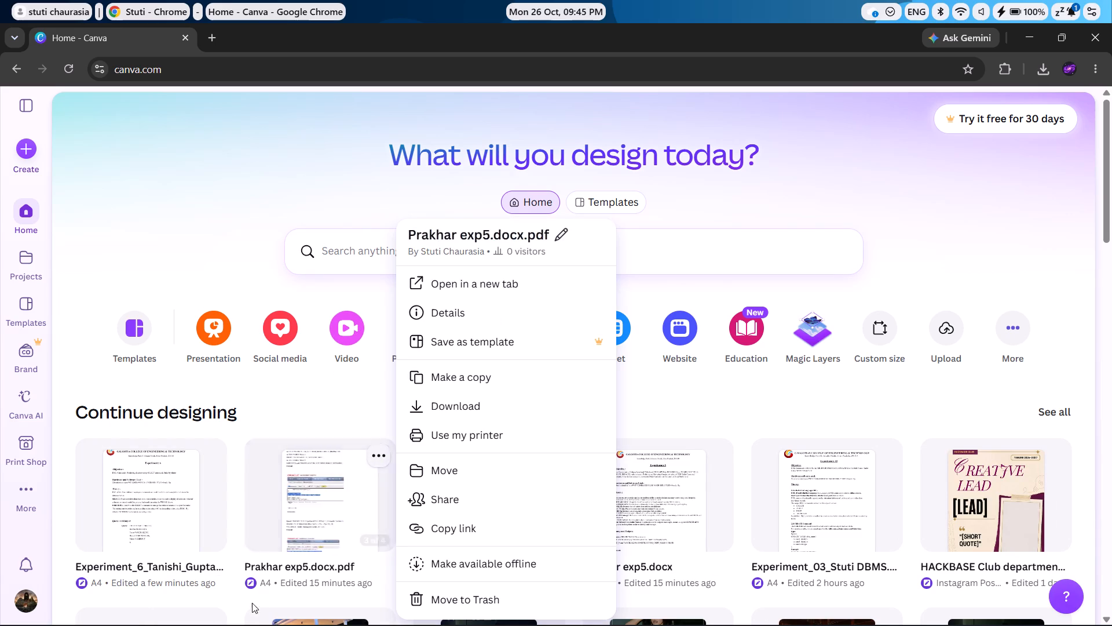
left_click(290, 408)
left_click(374, 458)
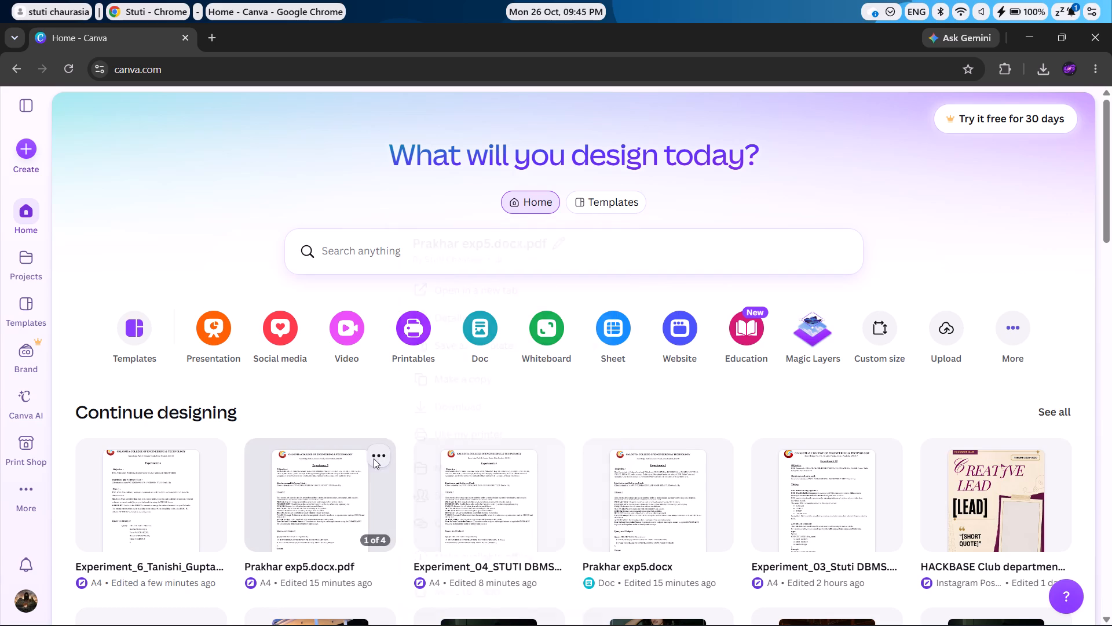
left_click(564, 238)
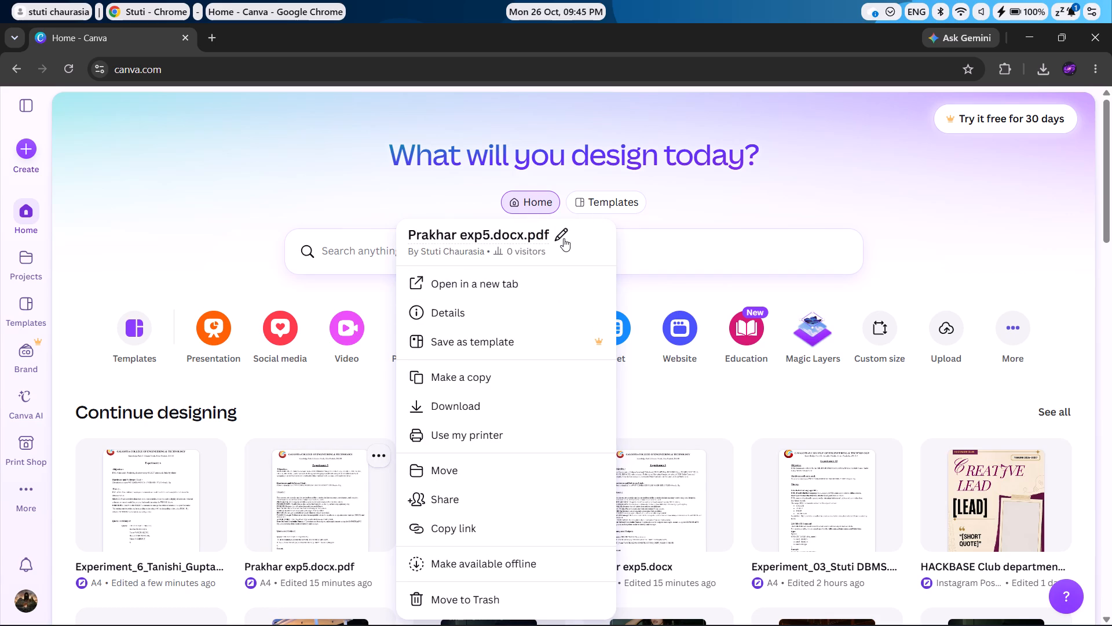
left_click(455, 235)
key("BackSpace")
key("BackSpace")
key("BackSpace")
key("BackSpace")
key("BackSpace")
key("BackSpace")
key("BackSpace")
key("BackSpace")
key("BackSpace")
key("BackSpace")
key("BackSpace")
key("BackSpace")
key("BackSpace")
key("BackSpace")
key("BackSpace")
key("BackSpace")
key("BackSpace")
key("BackSpace")
key("BackSpace")
key("BackSpace")
type("stuti")
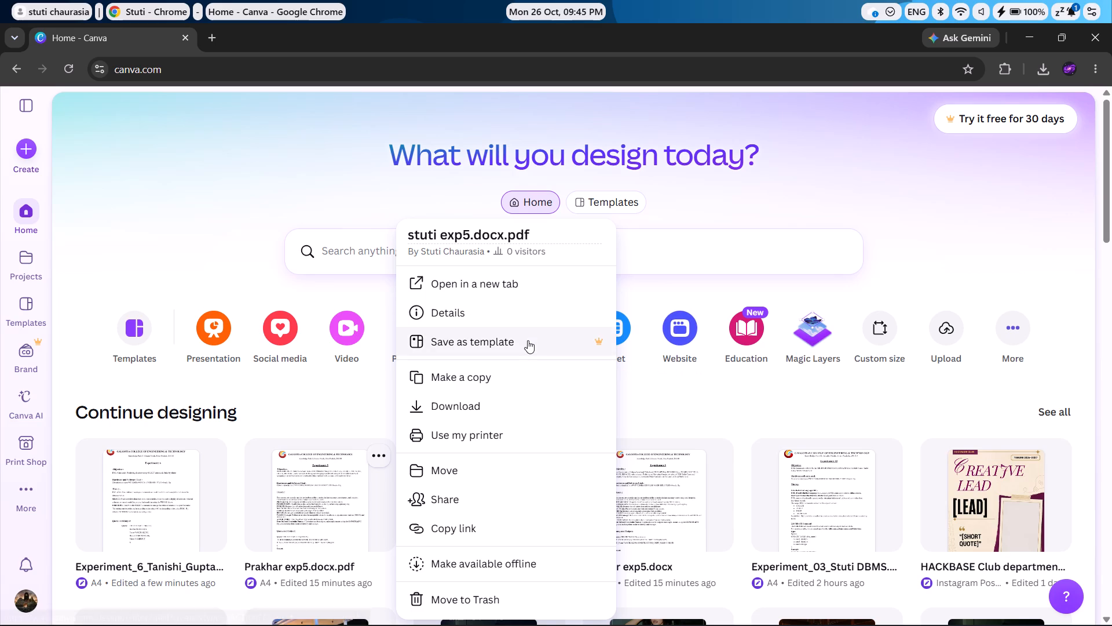
key("Return")
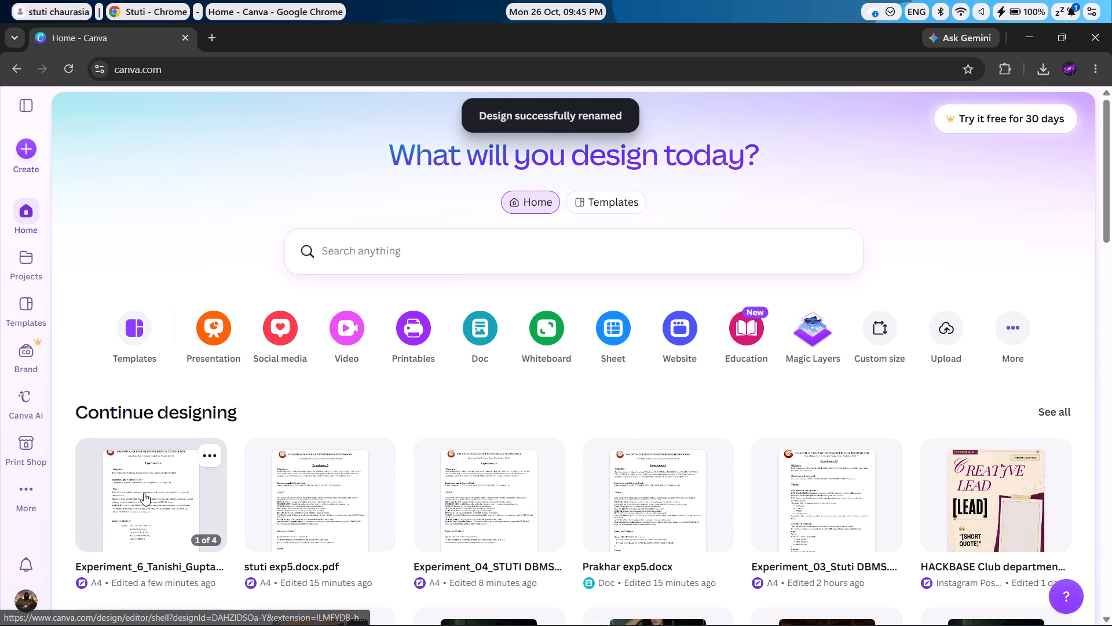
Replace the student name in the Experiment 6 design's title, renaming it "Experiment_6_Stuti.pdf".
left_click(205, 454)
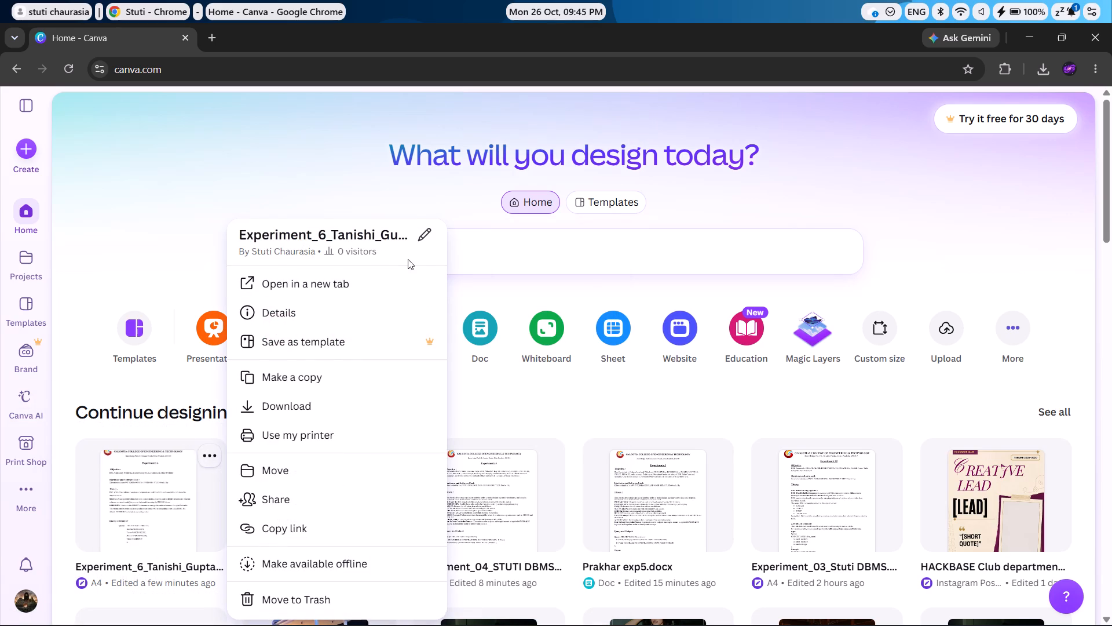
left_click(430, 235)
left_click(404, 234)
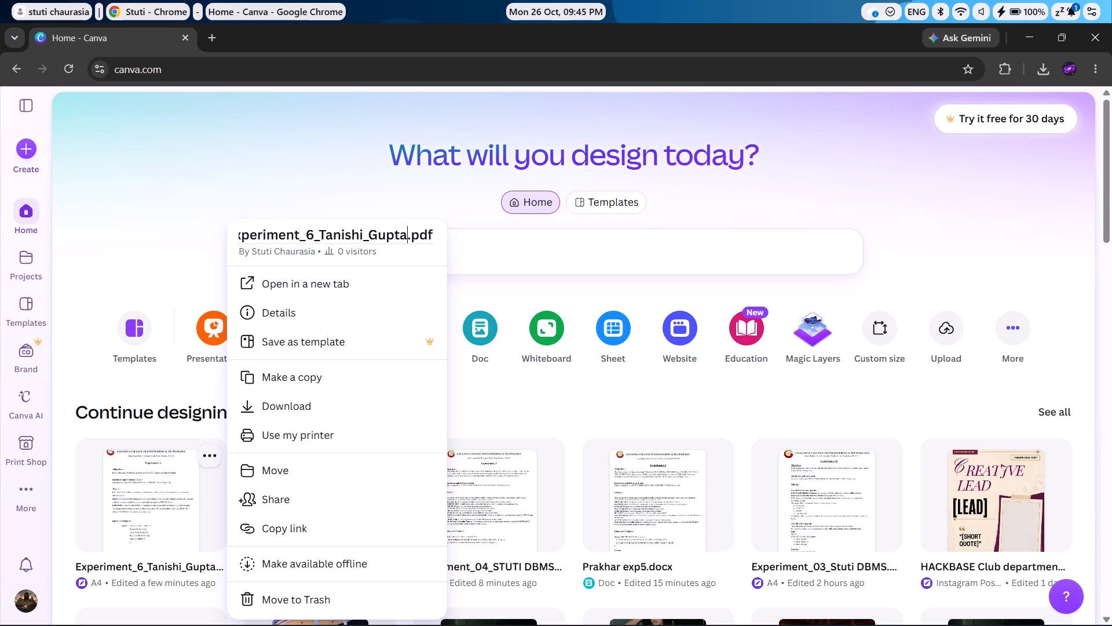
key("BackSpace")
key("BackSpace")
key("BackSpace")
key("BackSpace")
key("BackSpace")
key("BackSpace")
key("BackSpace")
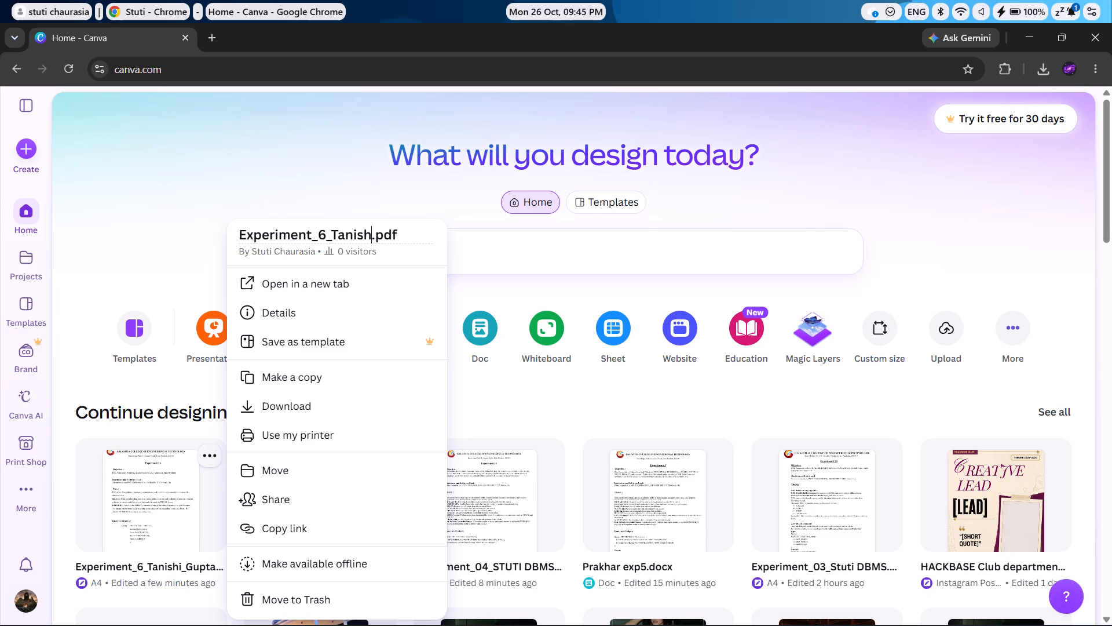
key("BackSpace")
key("BackSpace")
key("BackSpace")
key("BackSpace")
key("BackSpace")
key("BackSpace")
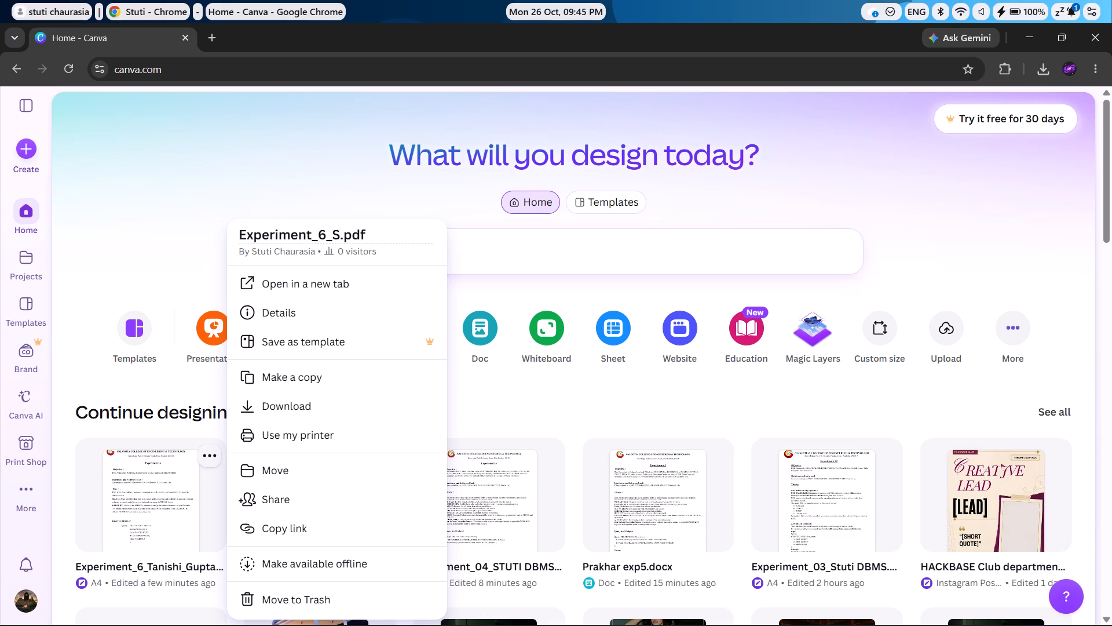
type("tut")
key("i")
key("Return")
Add "DBMS" after the name in the Experiment 6 design's title, making it "Experiment_6_Stuti DBMS.pdf".
scroll(411, 321, "left", 1)
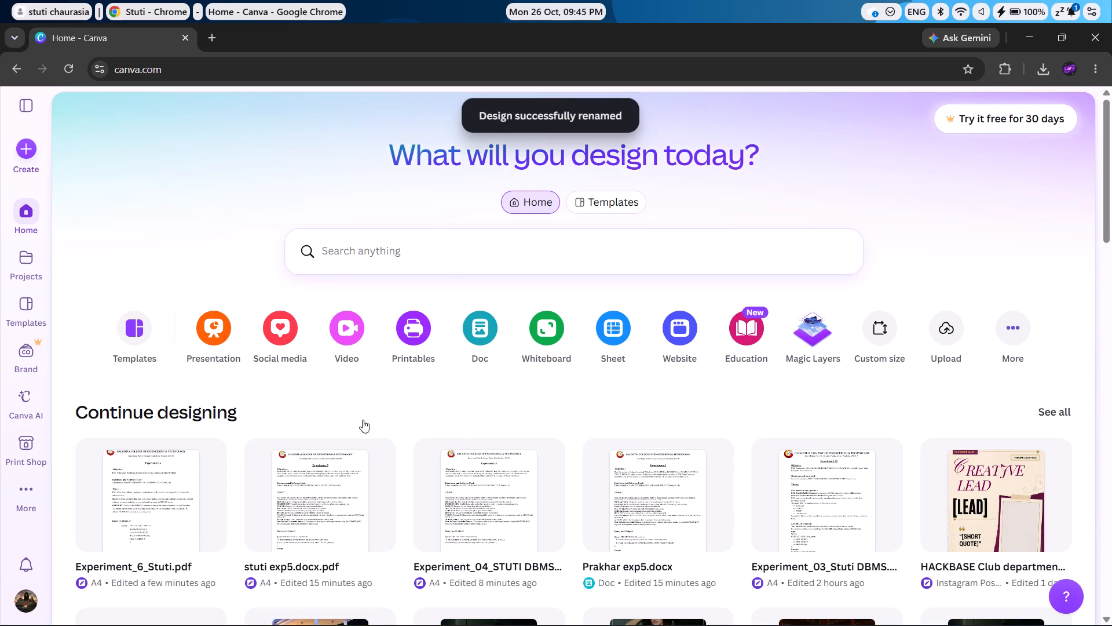
scroll(363, 420, "left", 1)
left_click(213, 457)
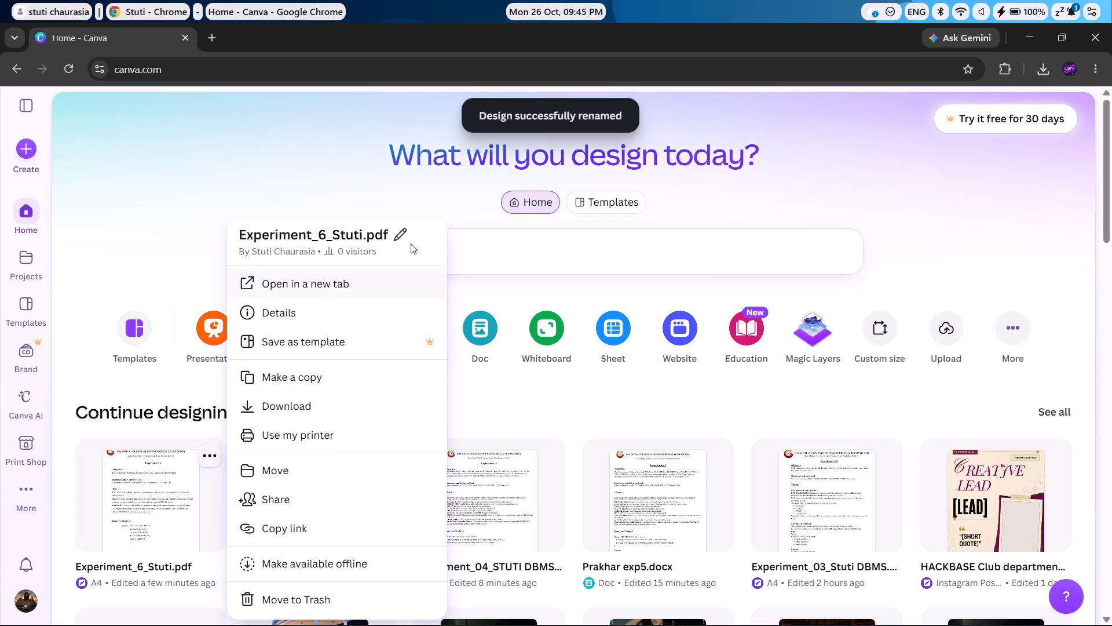
left_click(403, 232)
left_click(364, 234)
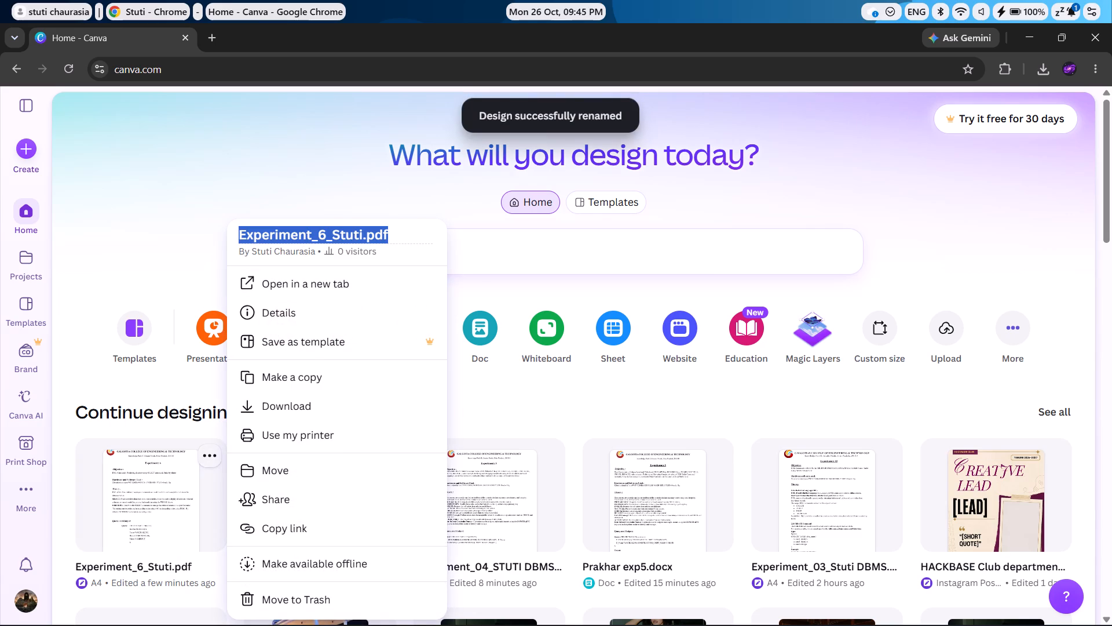
key("space")
type("DBMS")
key("Return")
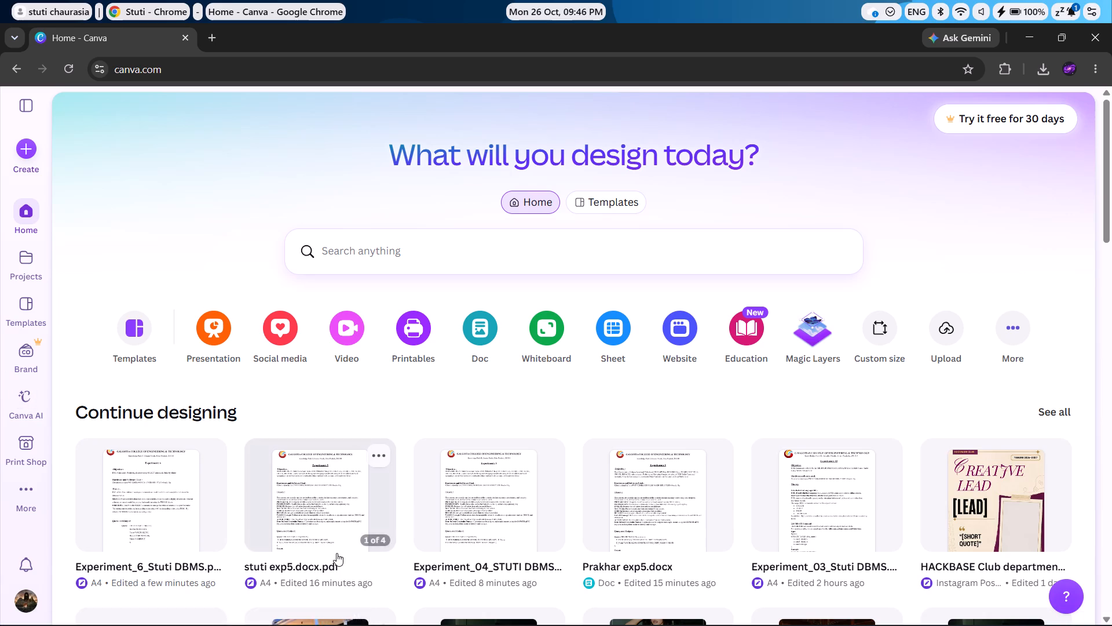
Upload the original Experiment 7 PDF from the Downloads folder to Canva.
left_click(948, 327)
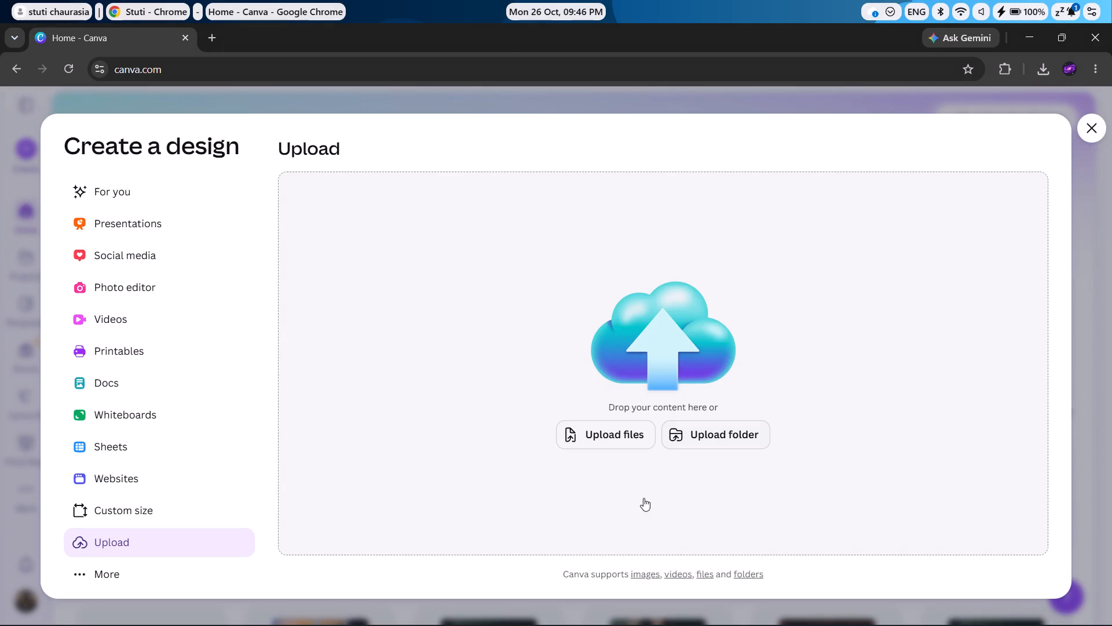
left_click(602, 439)
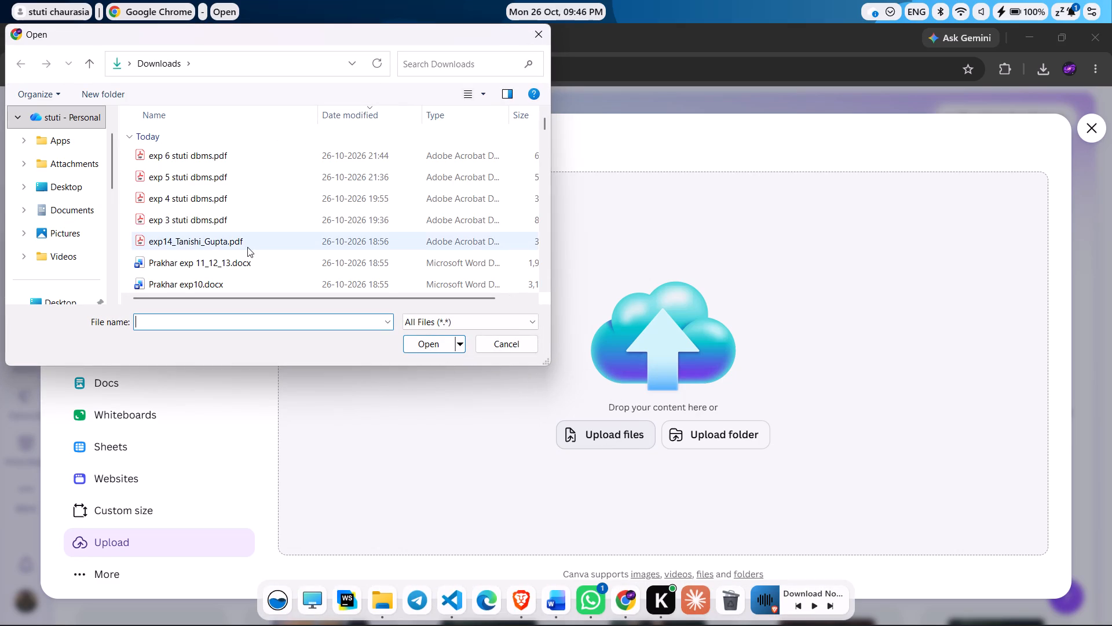
scroll(62, 237, "down", 1)
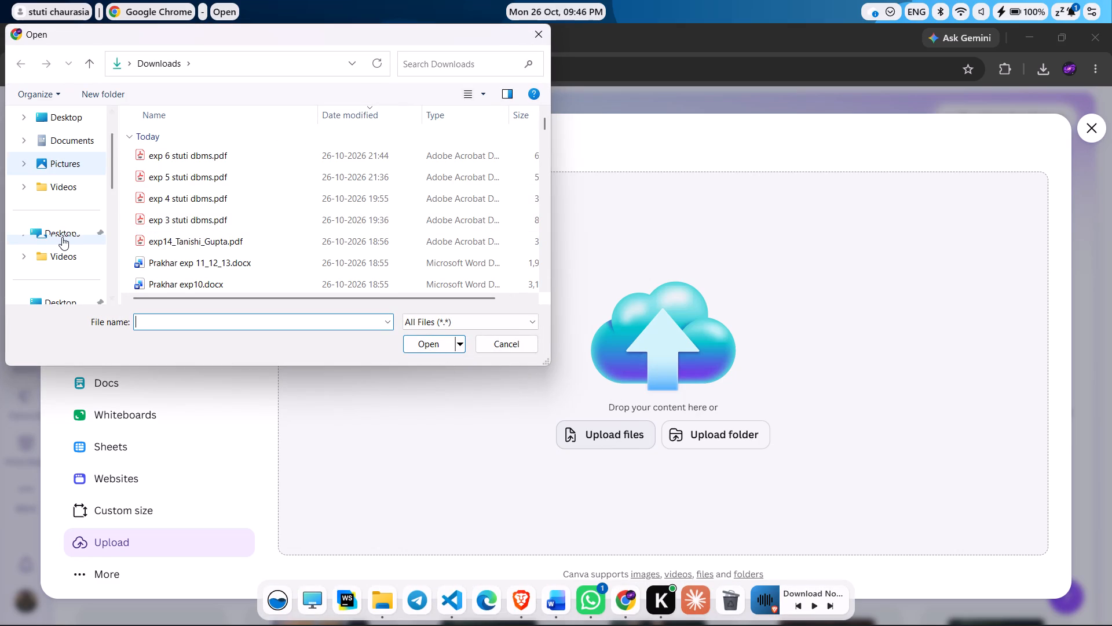
scroll(62, 237, "down", 1)
left_click(62, 257)
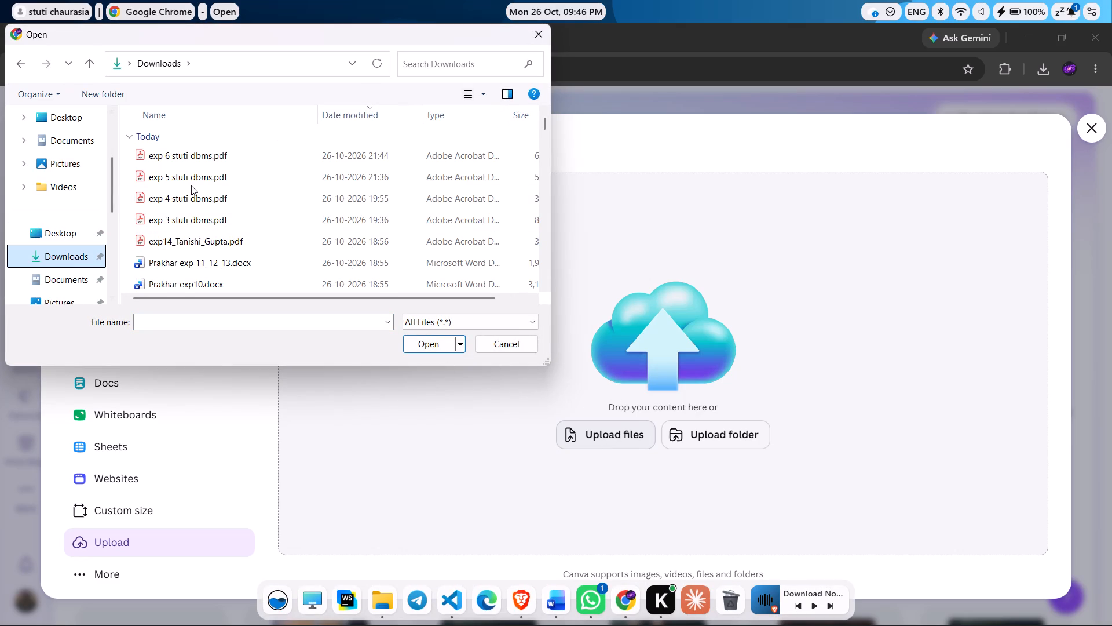
scroll(191, 185, "down", 1)
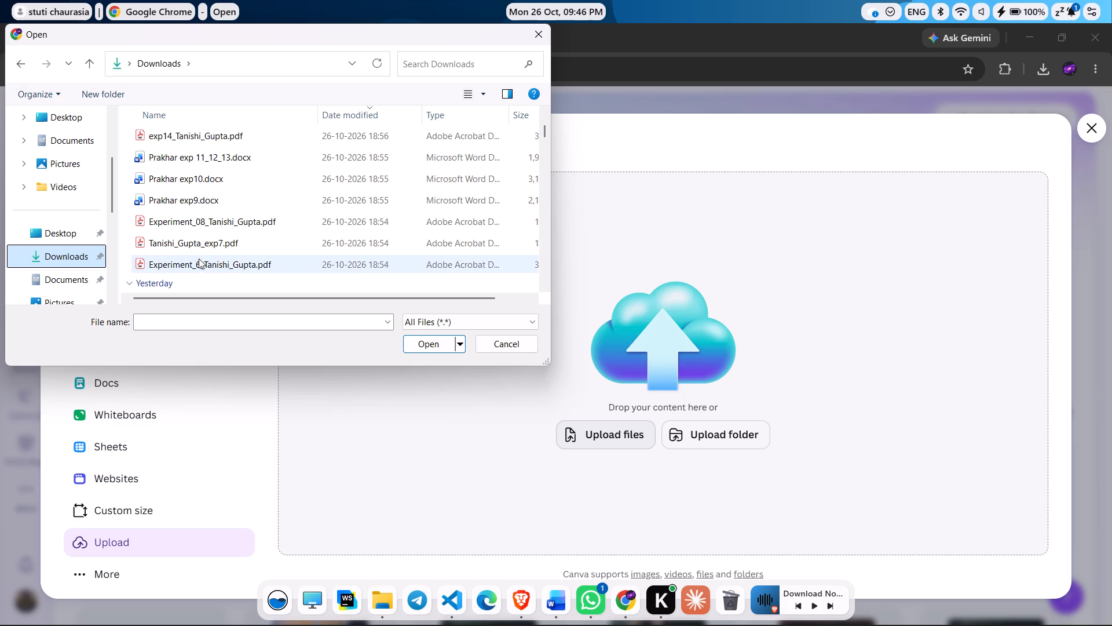
left_click(214, 246)
left_click(427, 342)
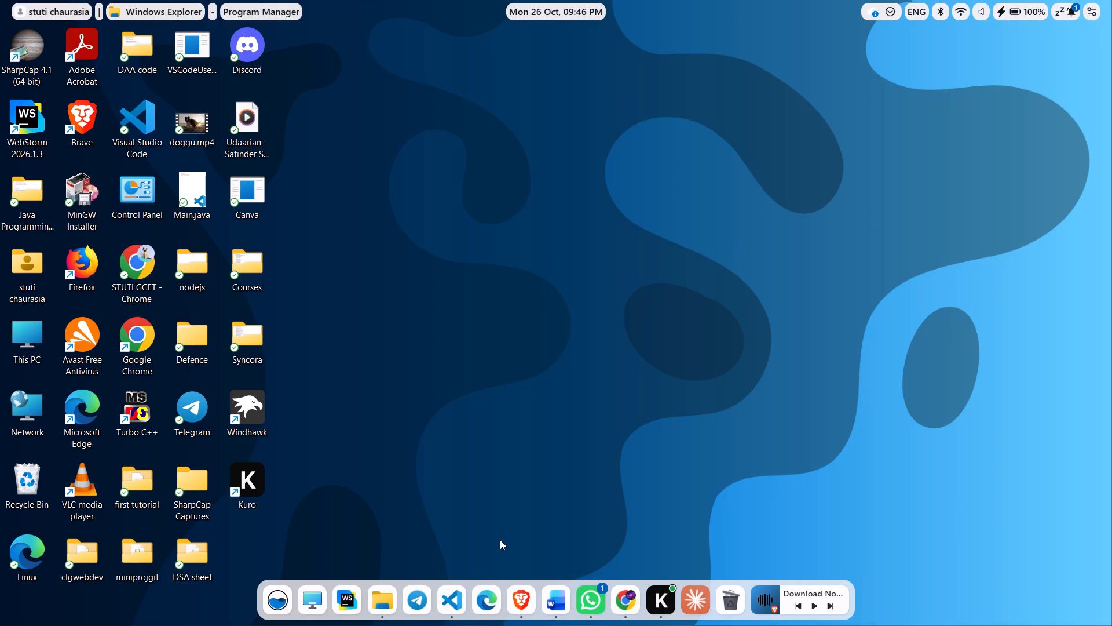
Switch to File Explorer and delete the original, unedited Experiment 6 PDF from the Downloads folder.
left_click(378, 603)
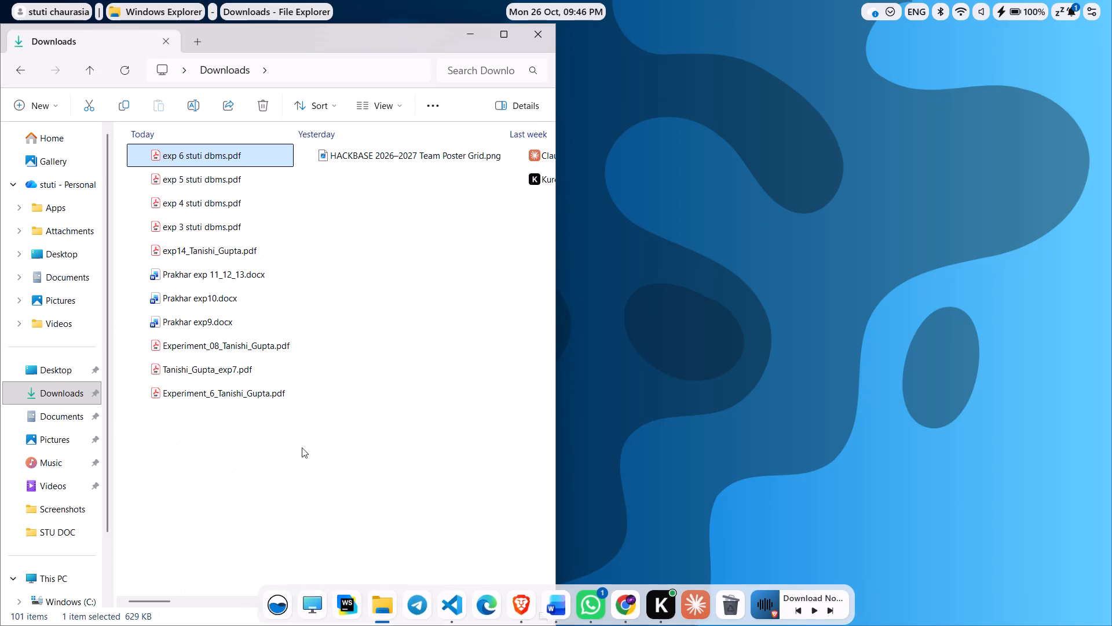
left_click(221, 398)
key("Delete")
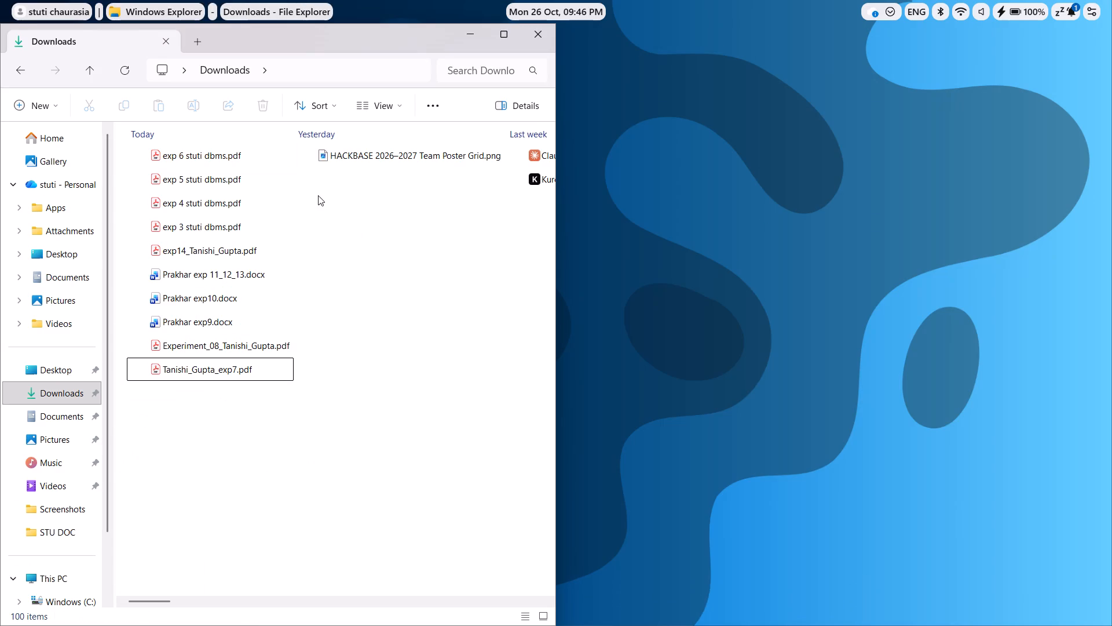
left_click(470, 28)
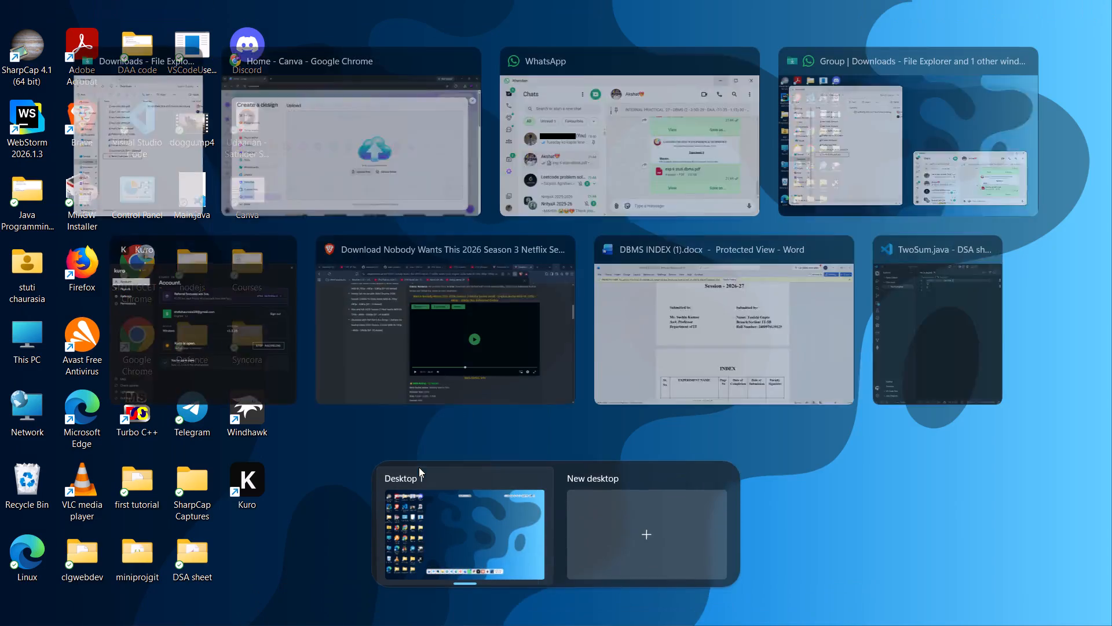
Switch back to Canva in Chrome and open the uploaded Experiment 7 PDF for editing.
left_click(308, 127)
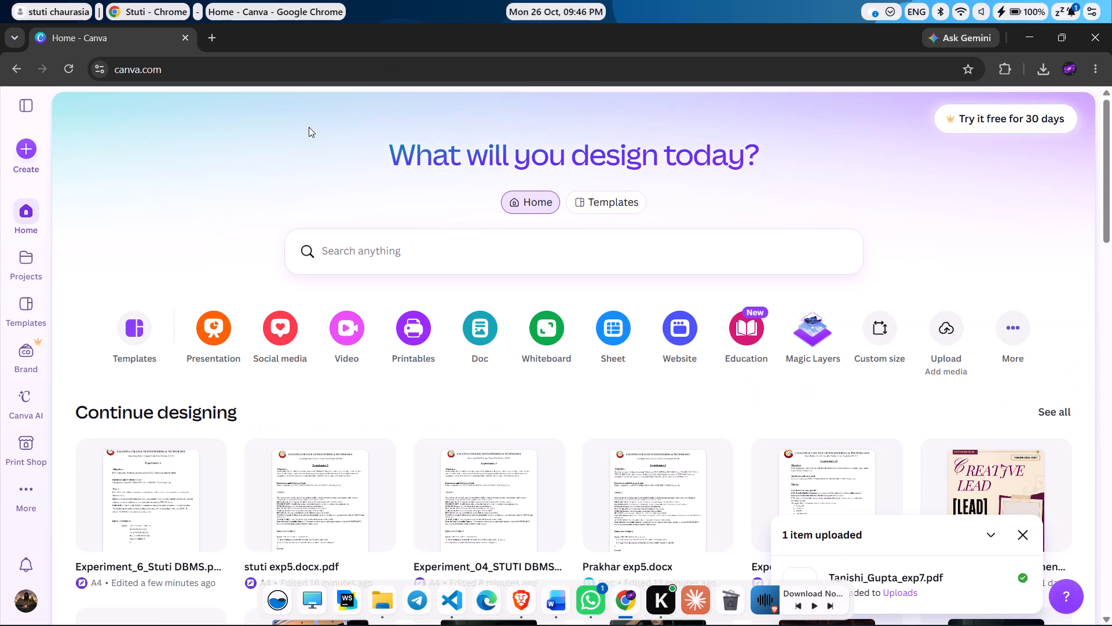
left_click(1016, 589)
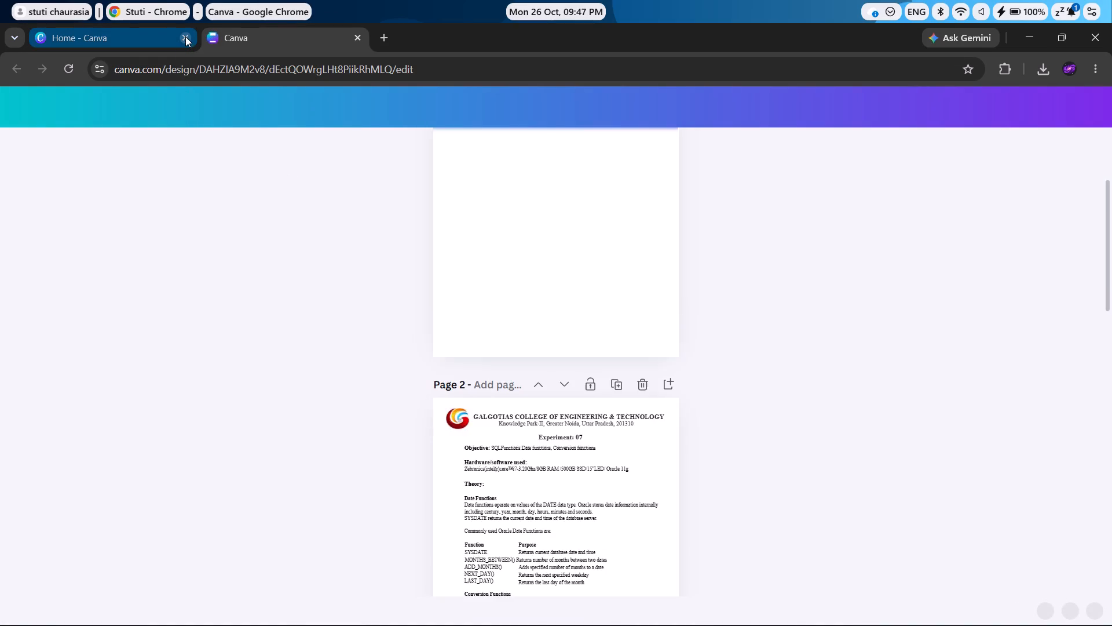
Delete the blank first page of the Experiment 7 design.
scroll(558, 332, "up", 4)
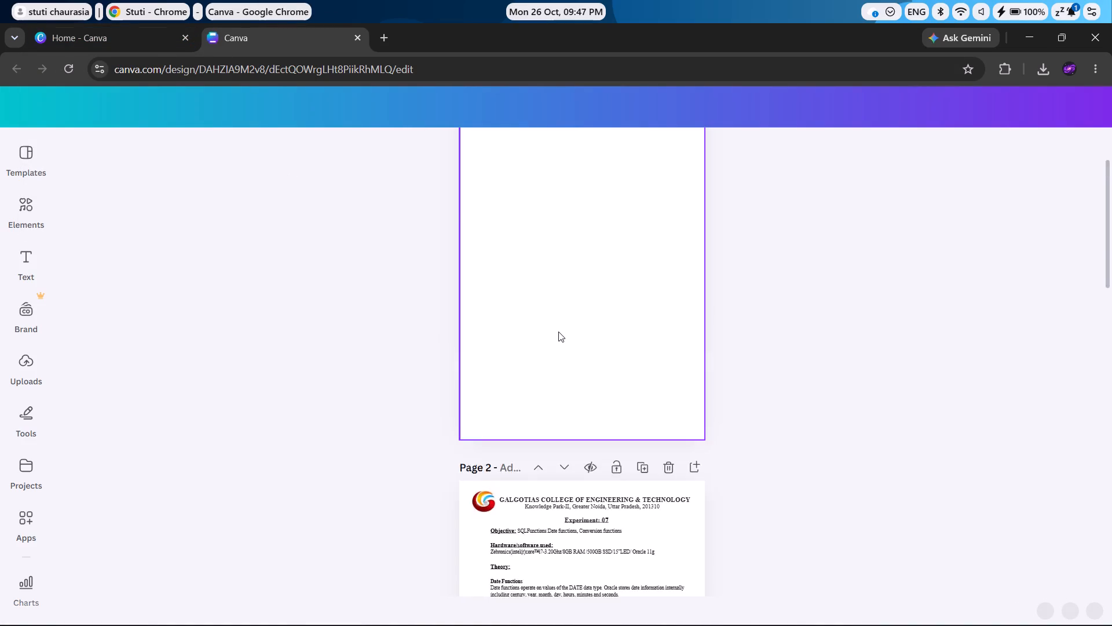
scroll(558, 332, "up", 4)
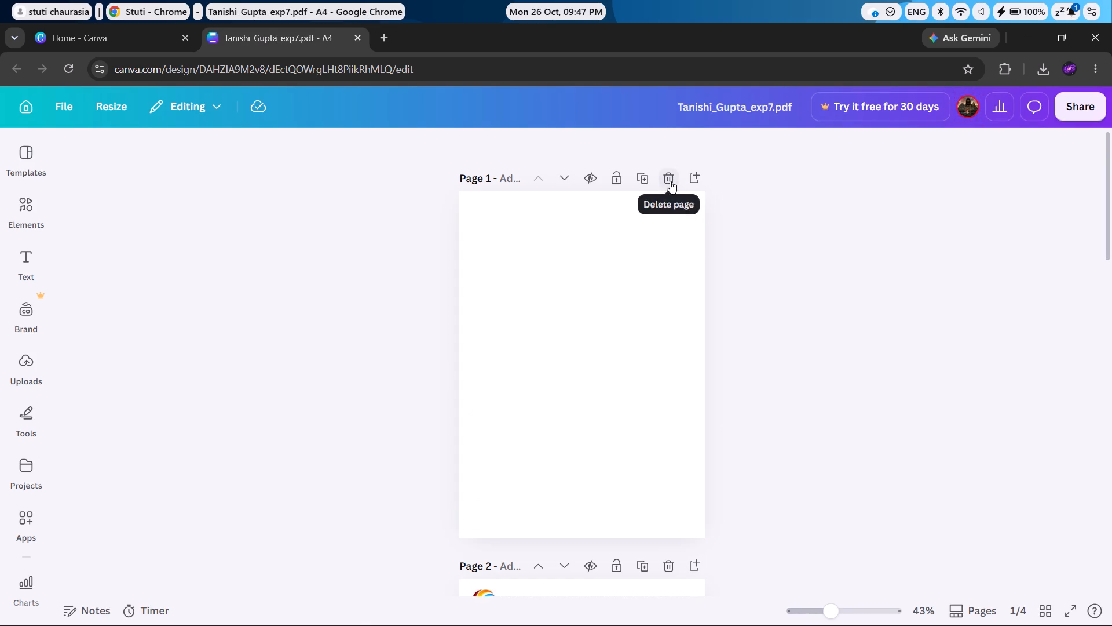
left_click(670, 181)
Review the Experiment 7 content from the objective on page 1 through the date functions' output on page 2.
scroll(621, 259, "right", 1)
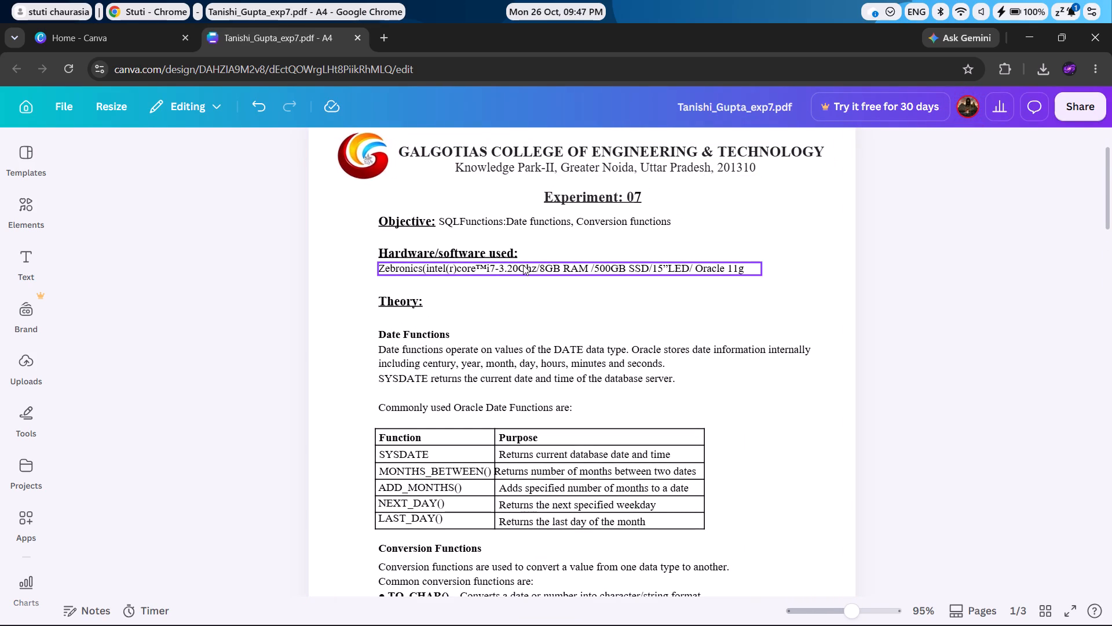
scroll(523, 265, "down", 2)
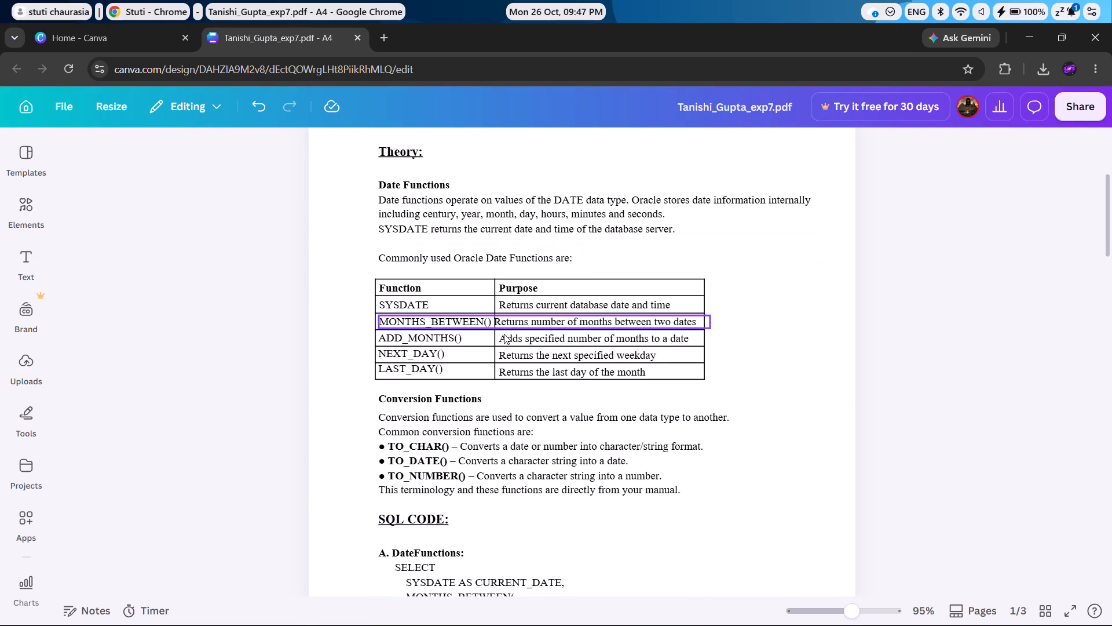
scroll(498, 338, "down", 2)
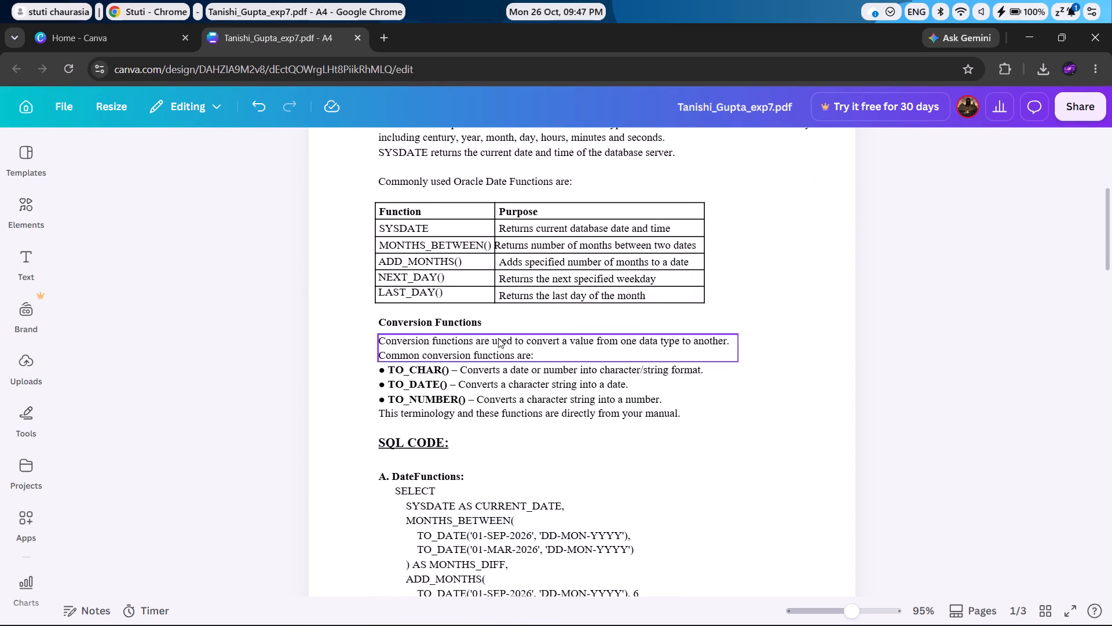
scroll(498, 338, "down", 2)
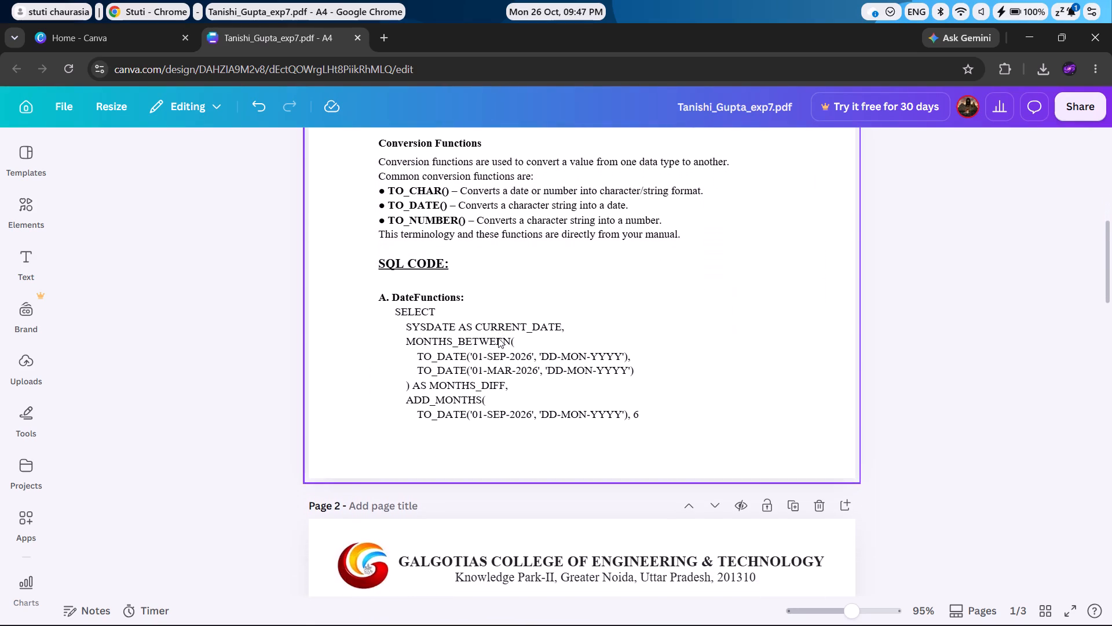
scroll(498, 338, "down", 2)
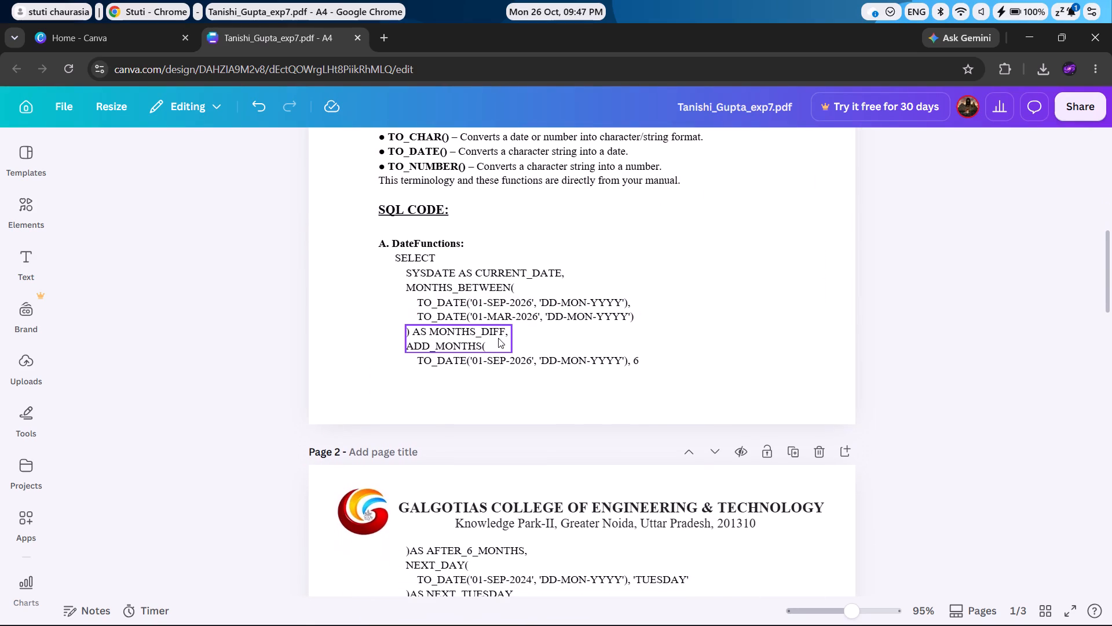
scroll(498, 338, "down", 3)
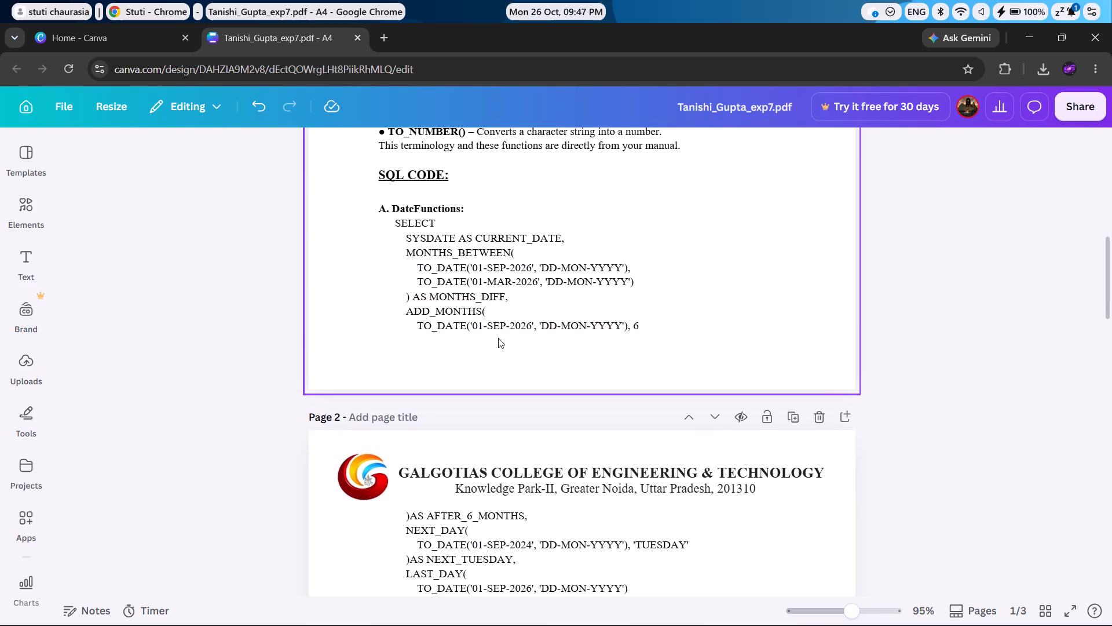
scroll(498, 338, "down", 1)
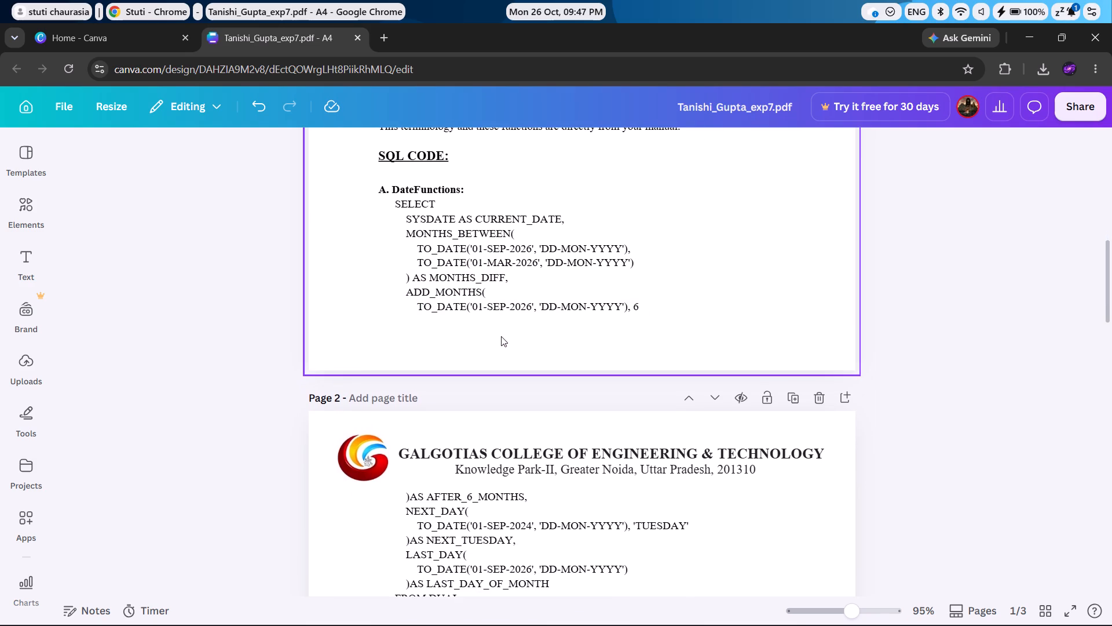
scroll(521, 319, "down", 2)
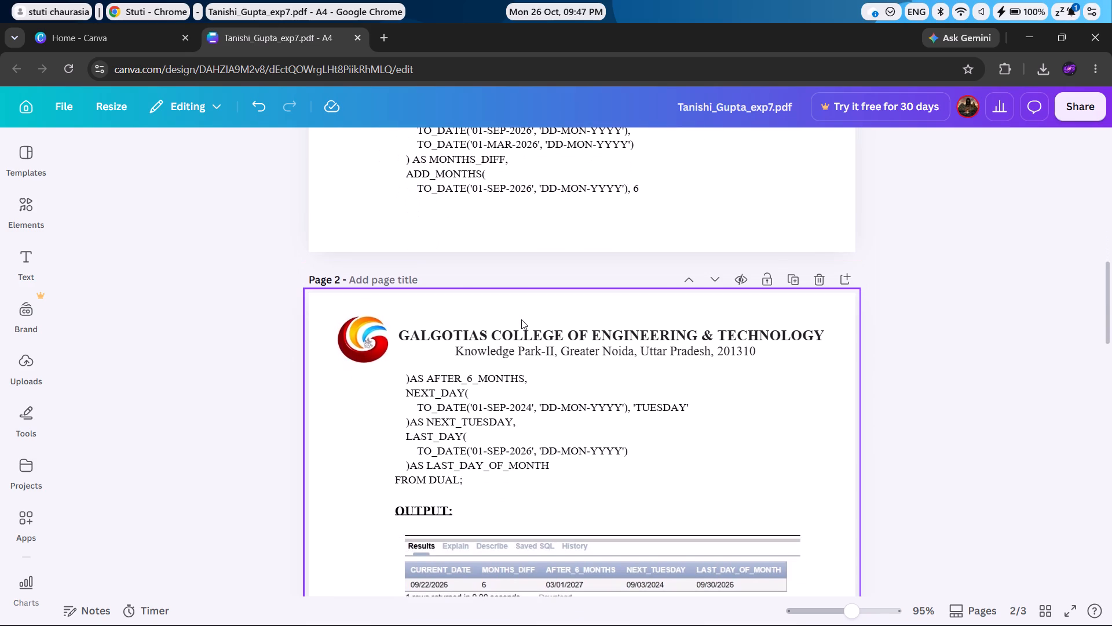
scroll(521, 319, "down", 5)
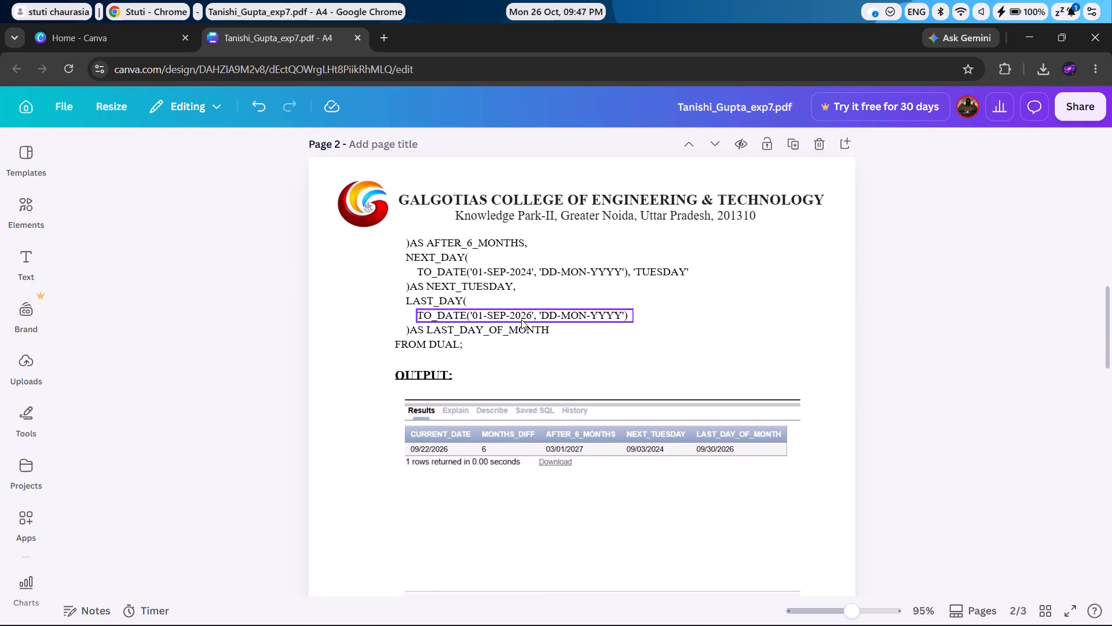
scroll(521, 319, "down", 1)
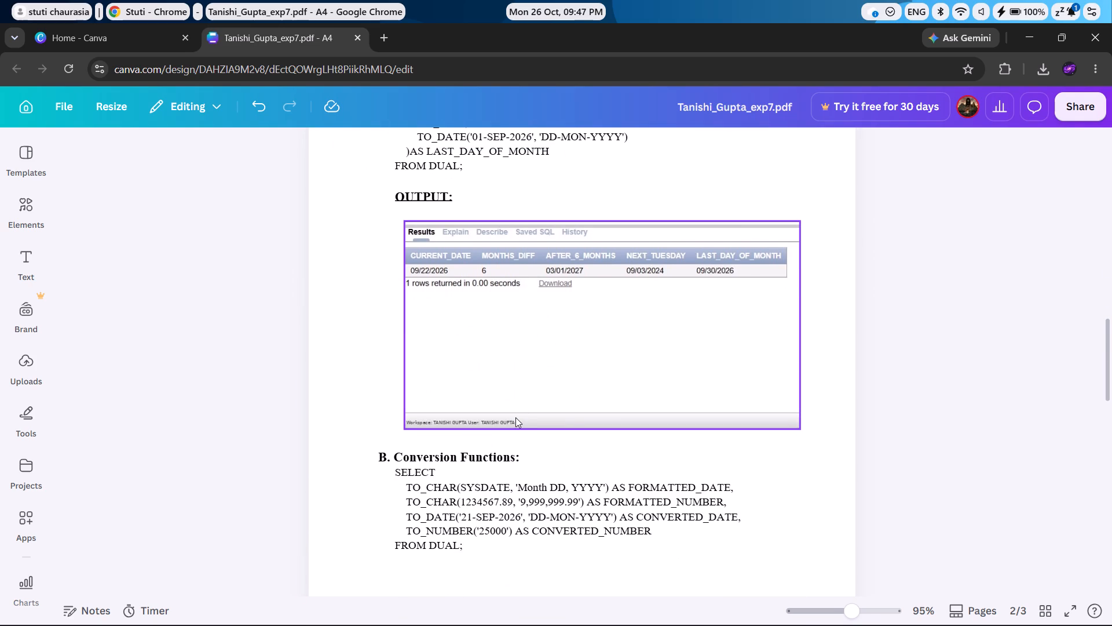
Examine the date functions' output image on page 2 up close, including its result table and workspace footer.
scroll(515, 417, "right", 1)
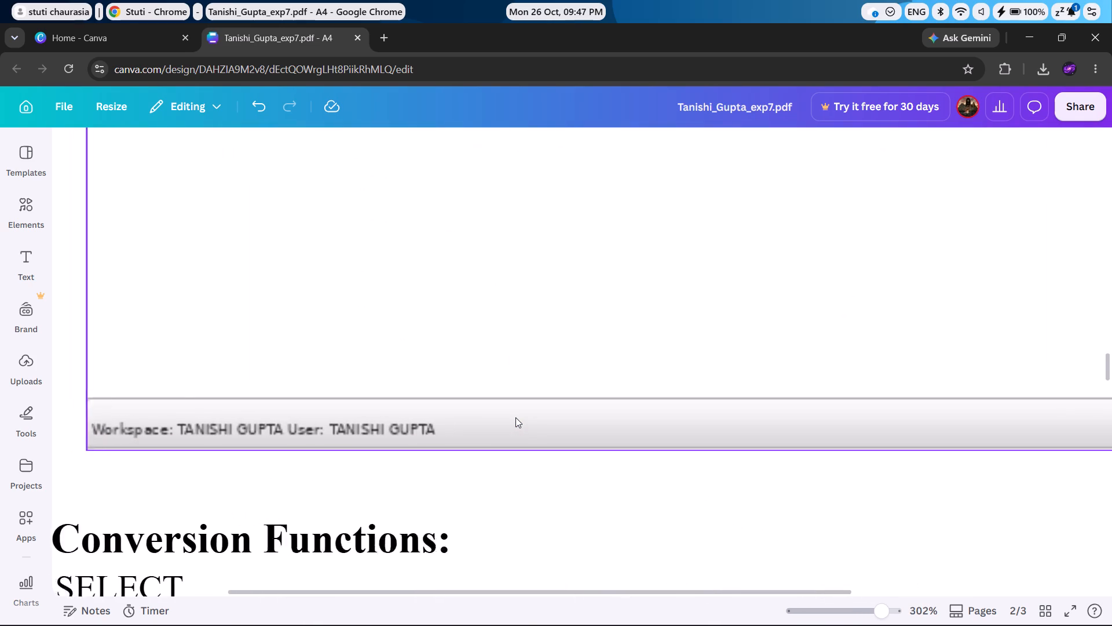
scroll(515, 417, "right", 3)
scroll(515, 417, "up", 4)
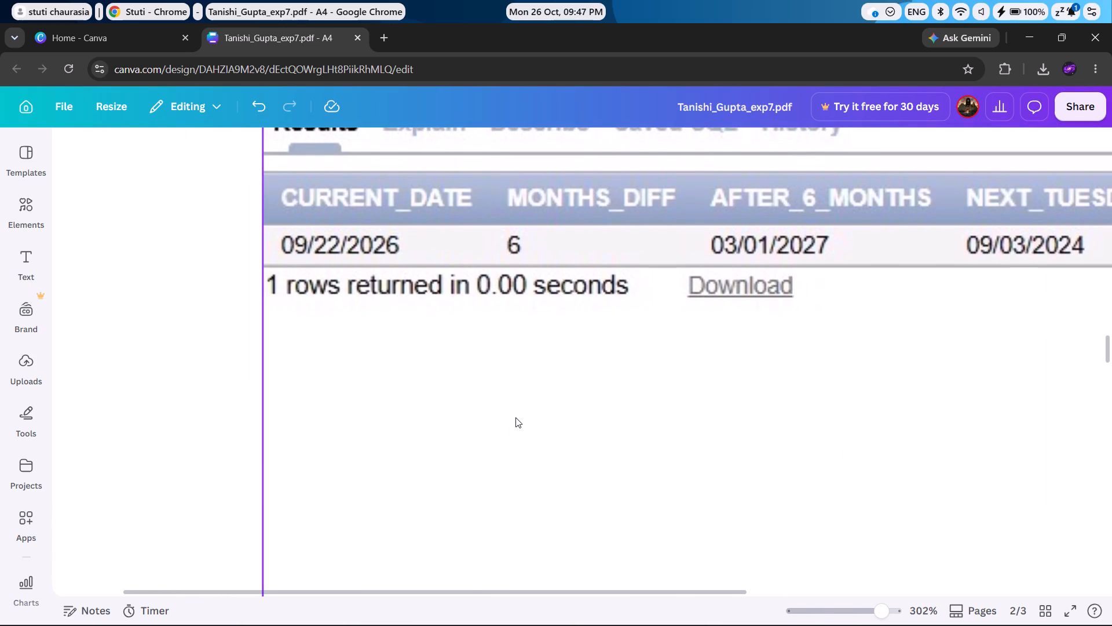
scroll(515, 417, "up", 3)
scroll(515, 417, "down", 1)
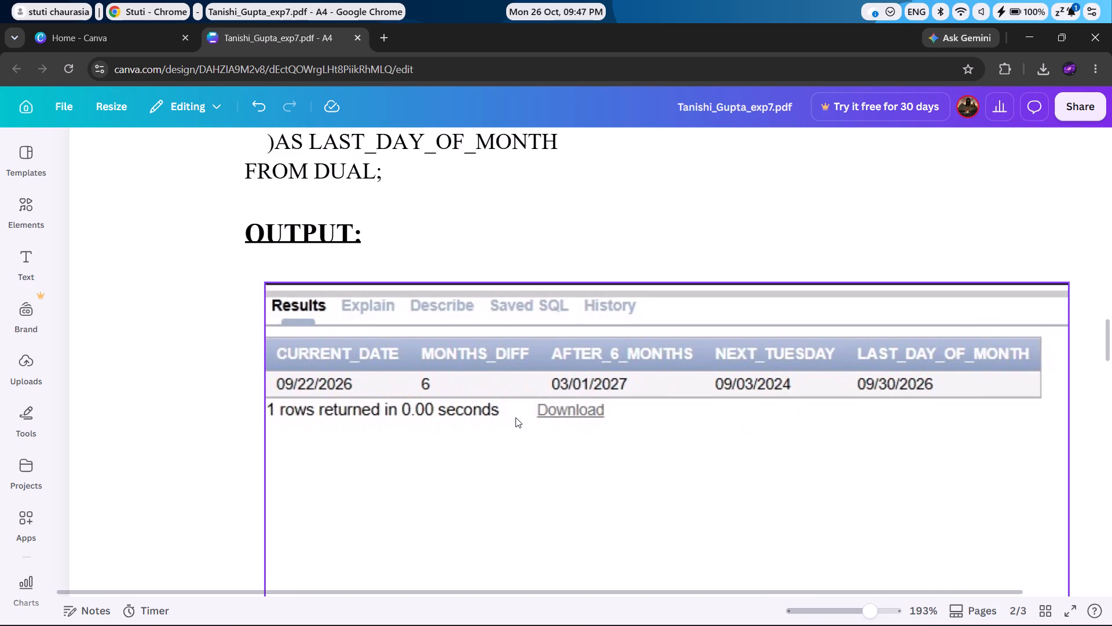
scroll(515, 417, "down", 1)
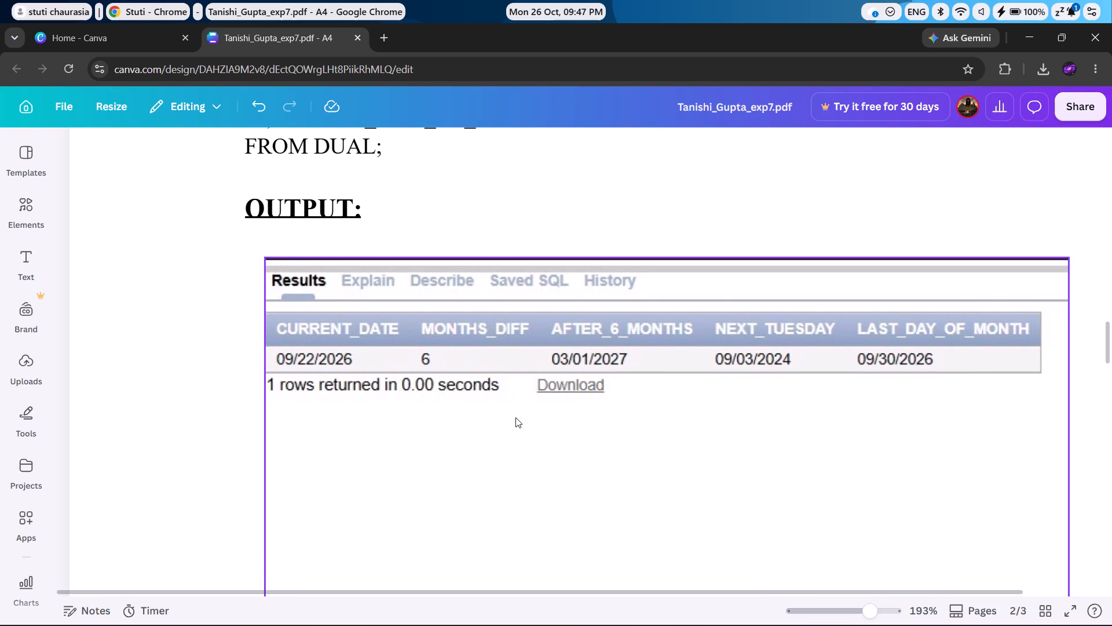
scroll(515, 417, "down", 2)
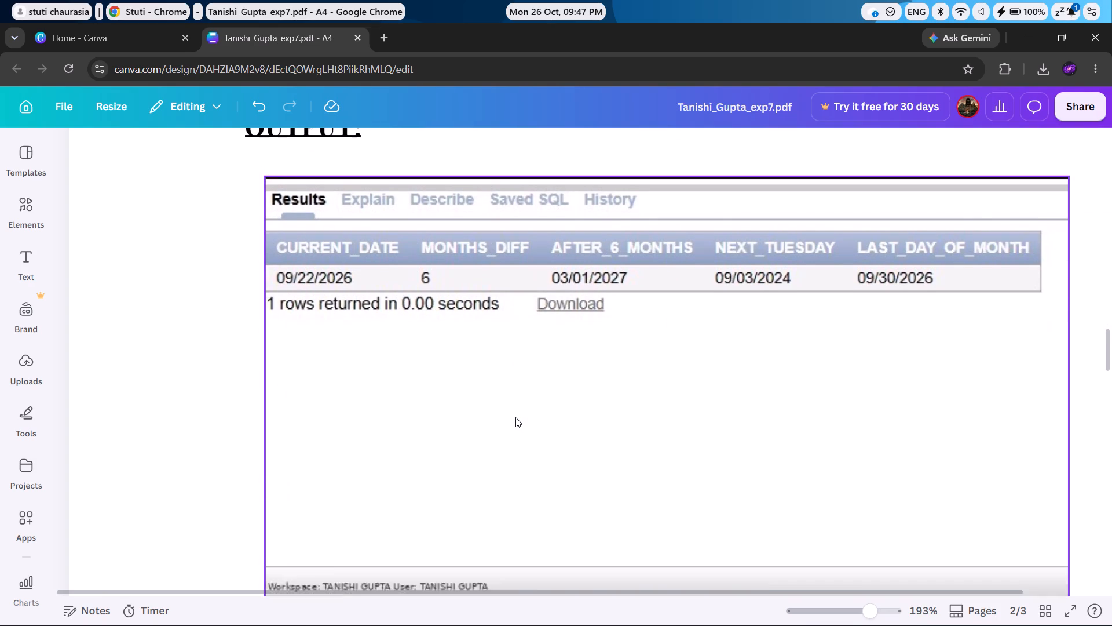
scroll(515, 417, "down", 1)
scroll(515, 417, "up", 1)
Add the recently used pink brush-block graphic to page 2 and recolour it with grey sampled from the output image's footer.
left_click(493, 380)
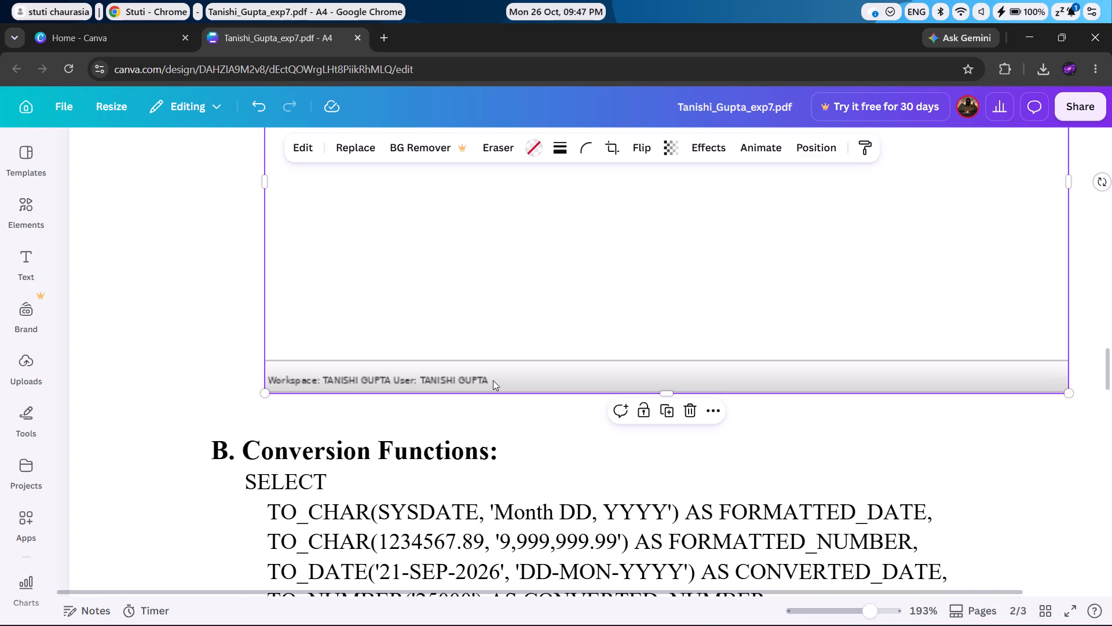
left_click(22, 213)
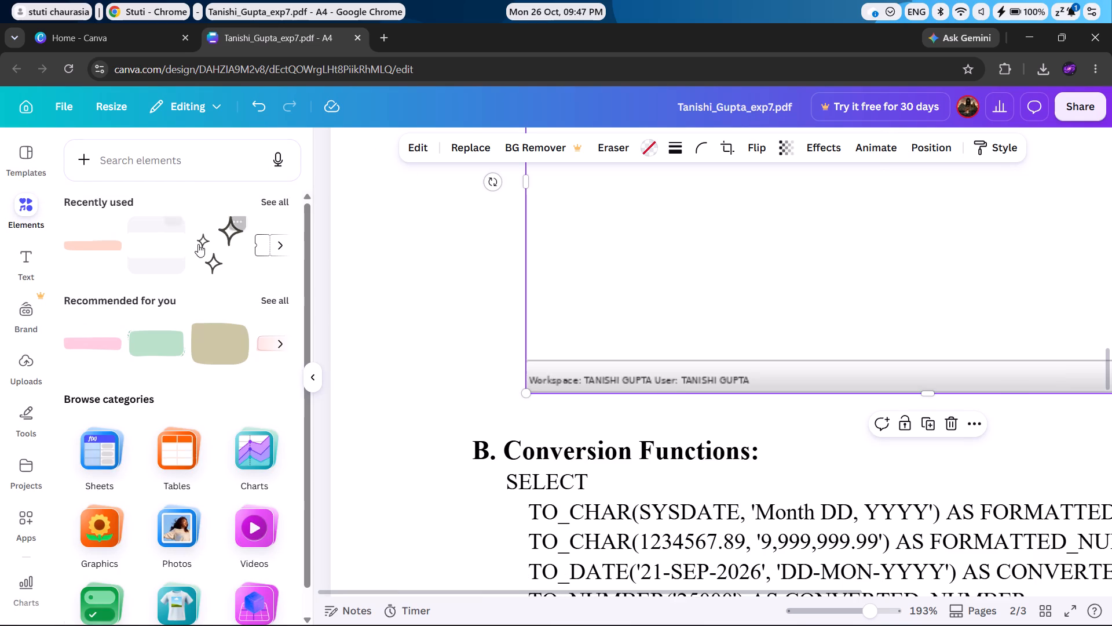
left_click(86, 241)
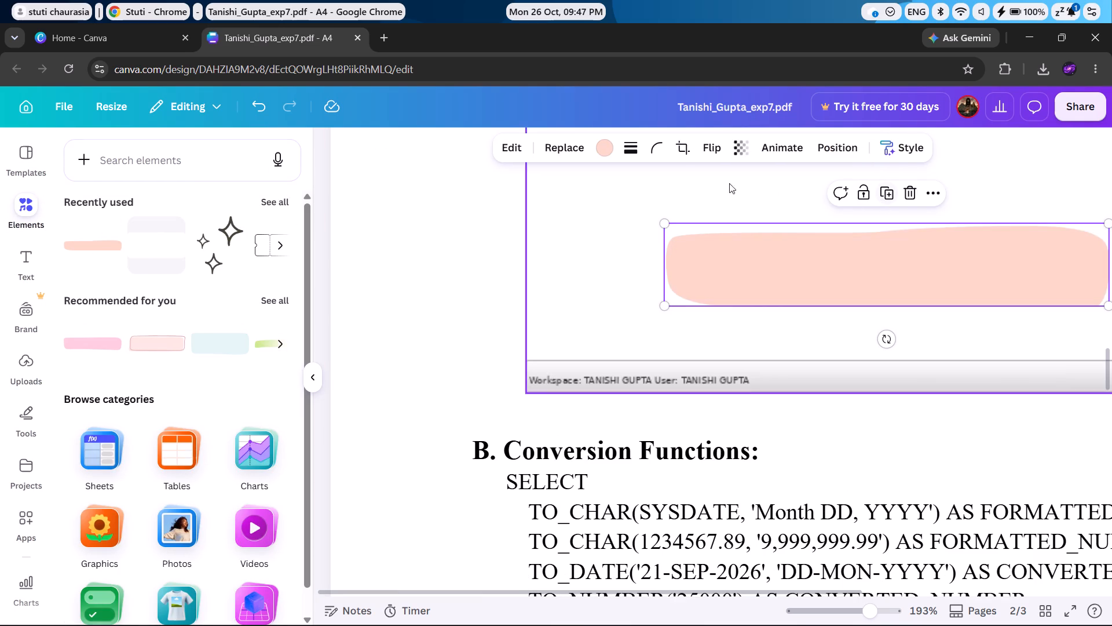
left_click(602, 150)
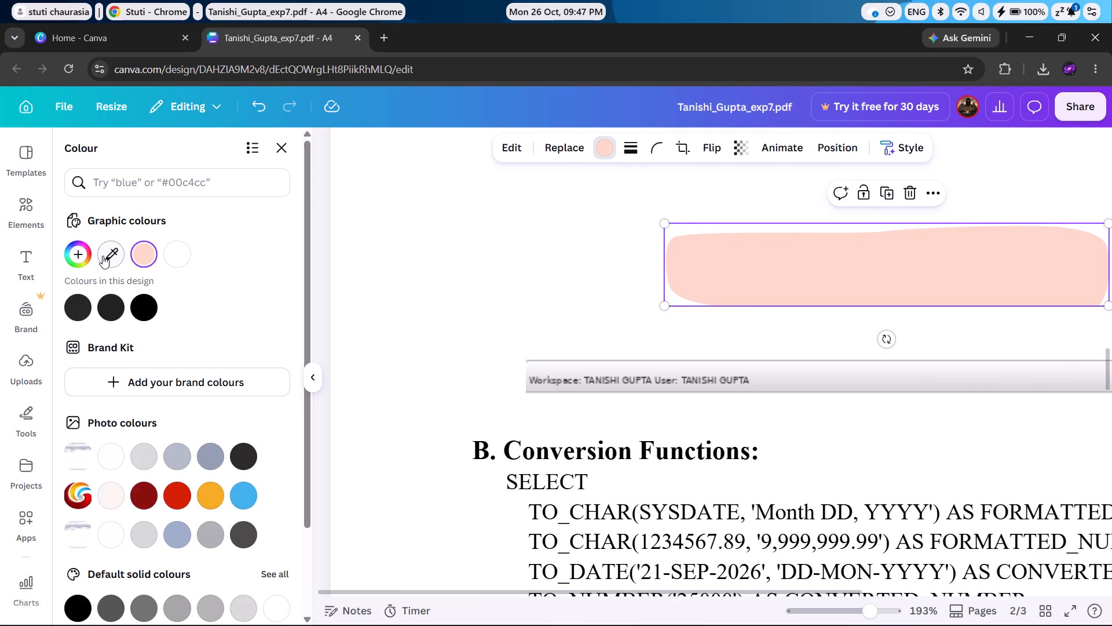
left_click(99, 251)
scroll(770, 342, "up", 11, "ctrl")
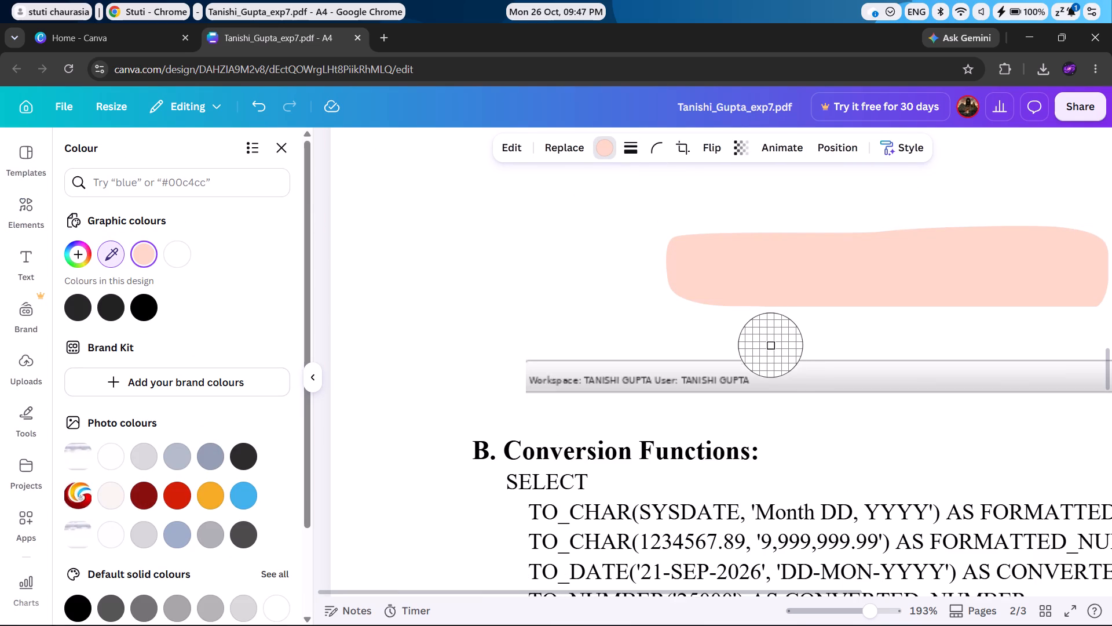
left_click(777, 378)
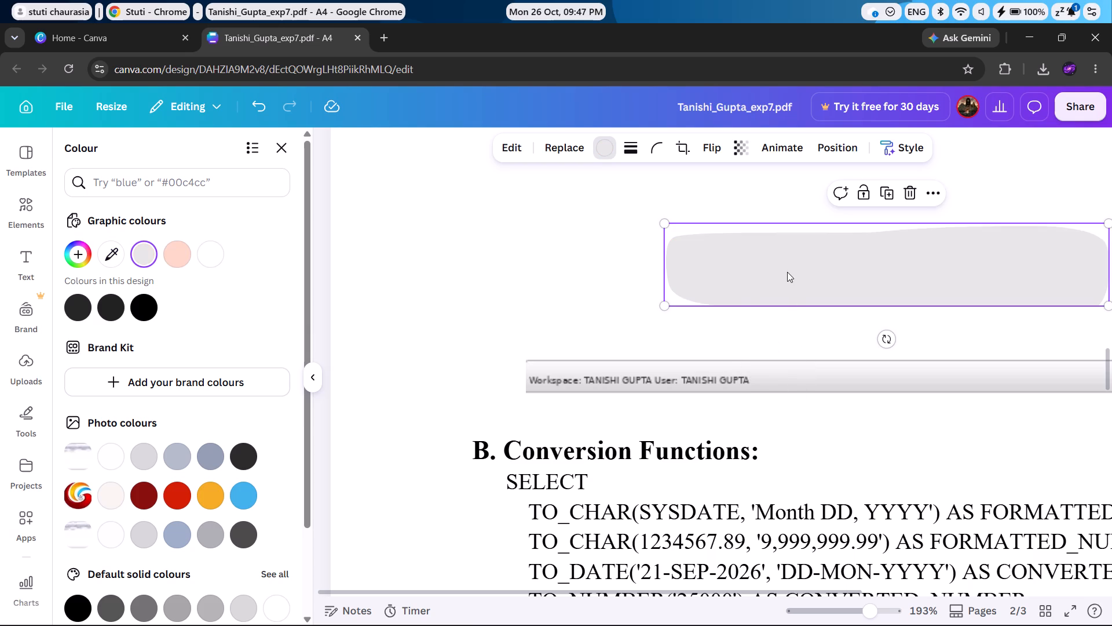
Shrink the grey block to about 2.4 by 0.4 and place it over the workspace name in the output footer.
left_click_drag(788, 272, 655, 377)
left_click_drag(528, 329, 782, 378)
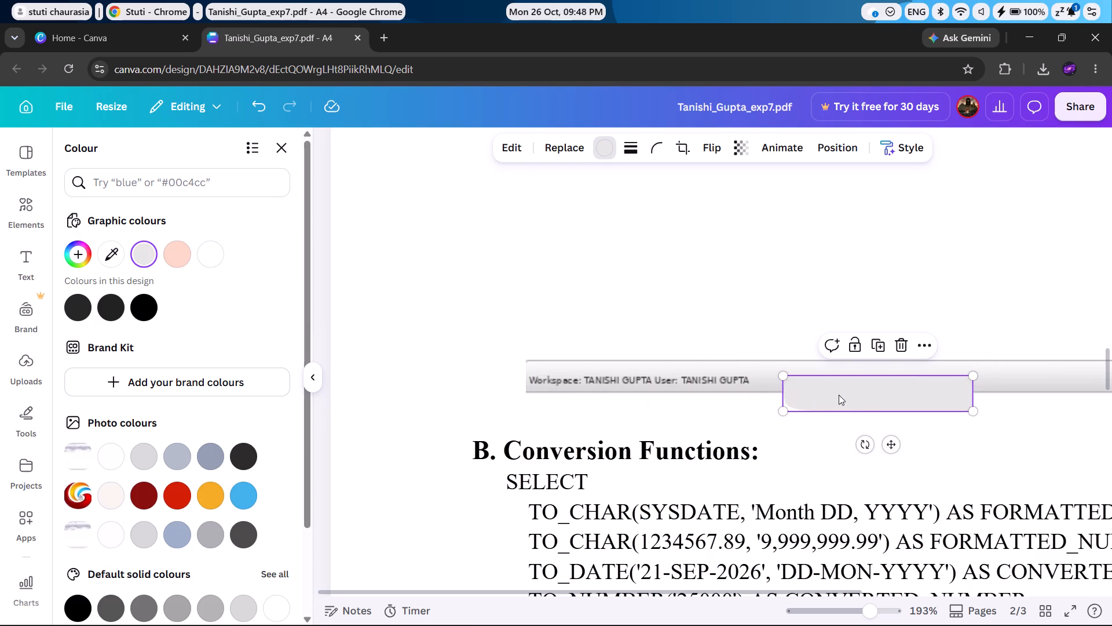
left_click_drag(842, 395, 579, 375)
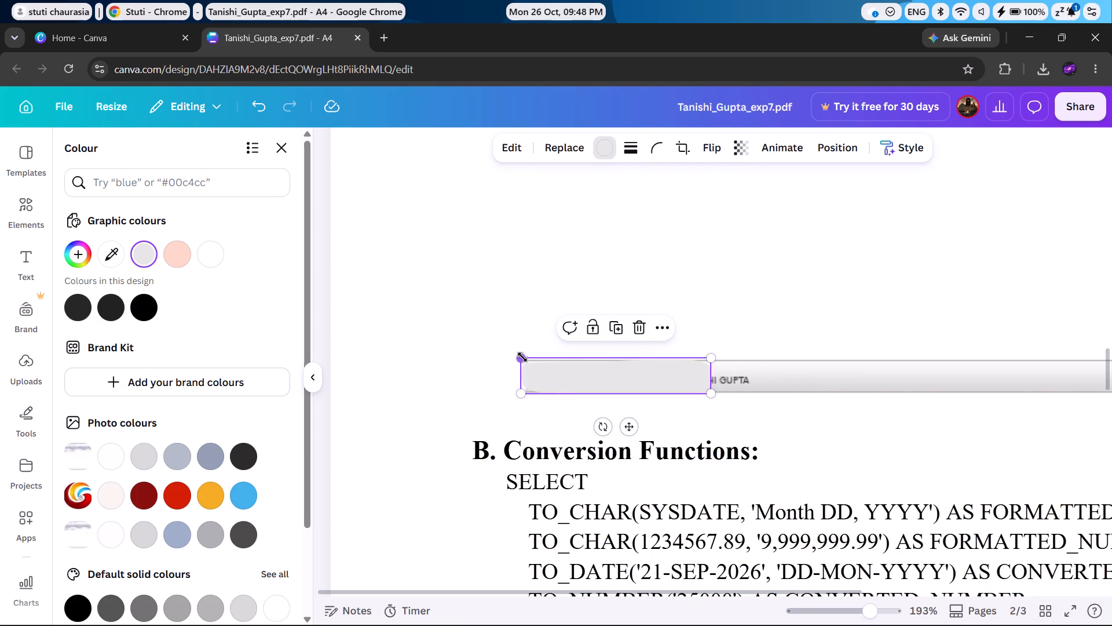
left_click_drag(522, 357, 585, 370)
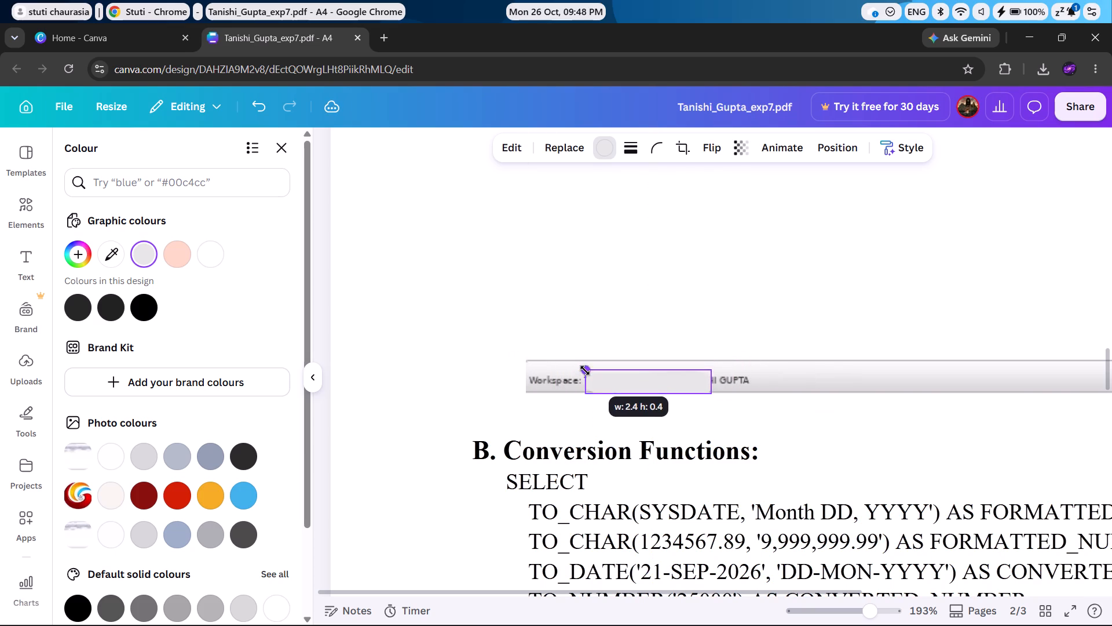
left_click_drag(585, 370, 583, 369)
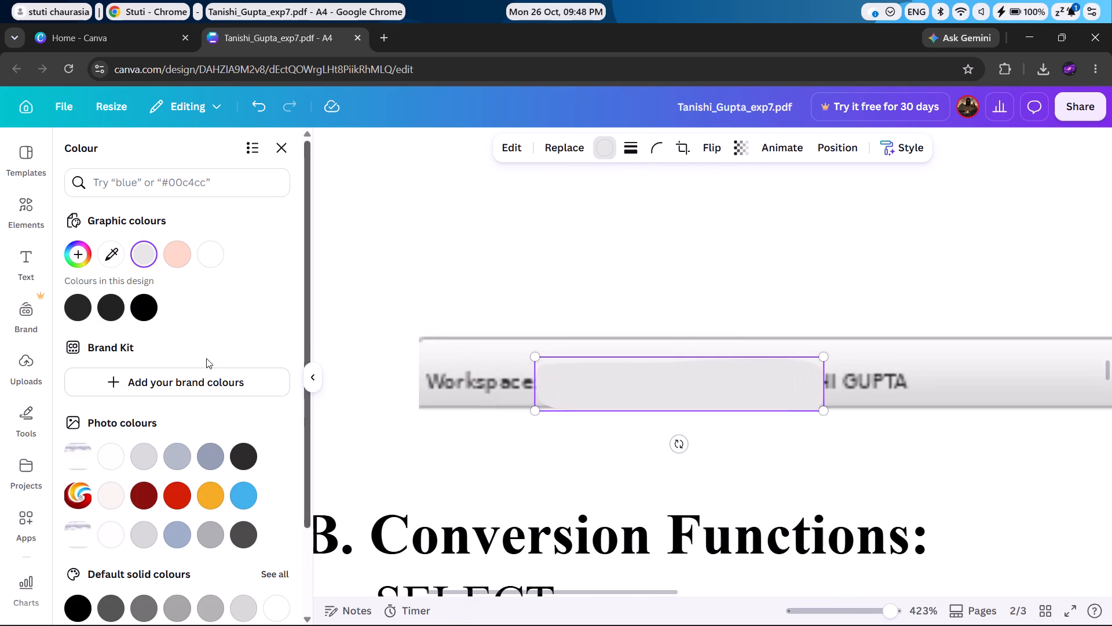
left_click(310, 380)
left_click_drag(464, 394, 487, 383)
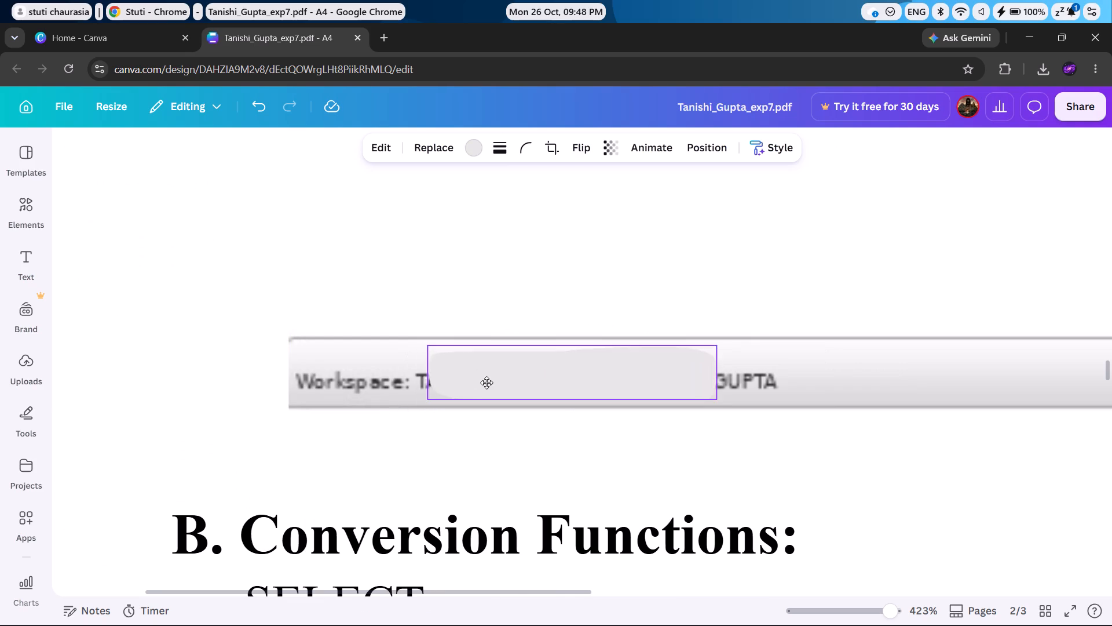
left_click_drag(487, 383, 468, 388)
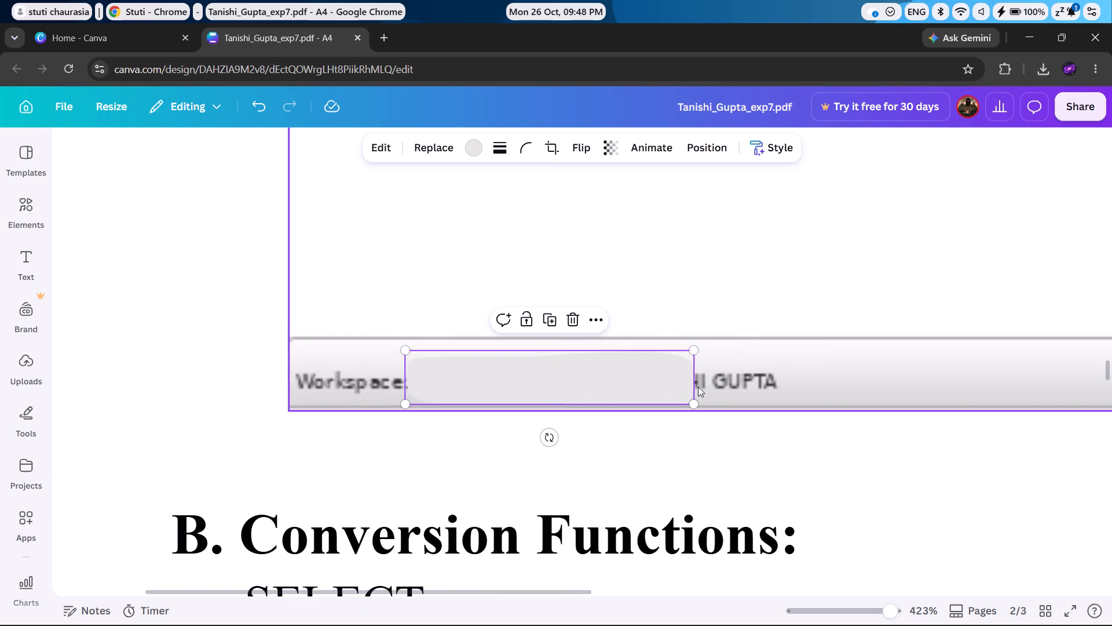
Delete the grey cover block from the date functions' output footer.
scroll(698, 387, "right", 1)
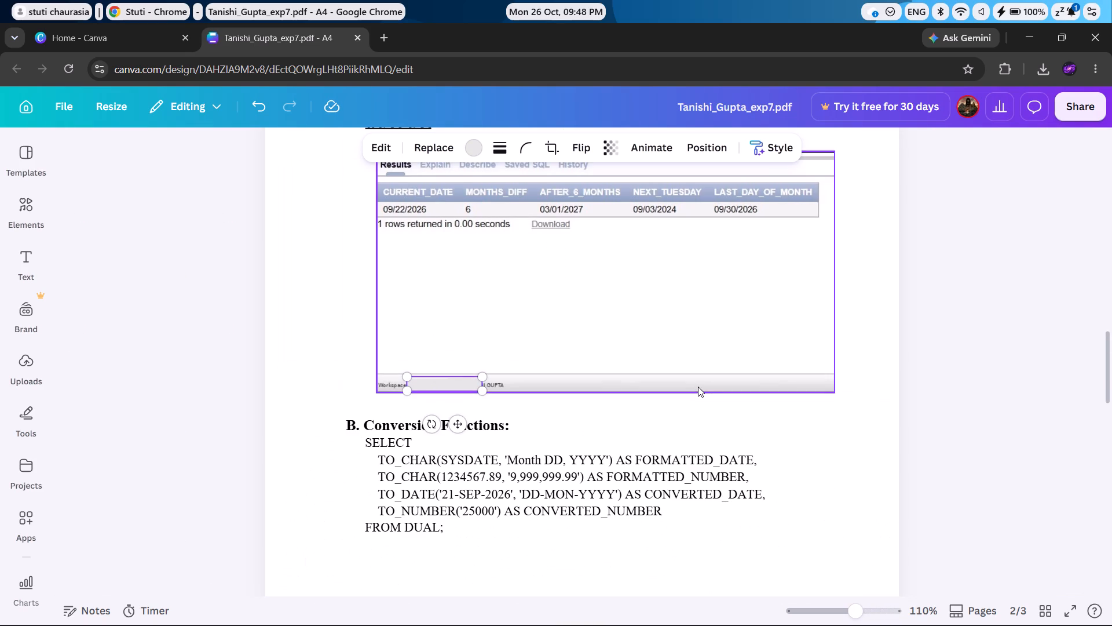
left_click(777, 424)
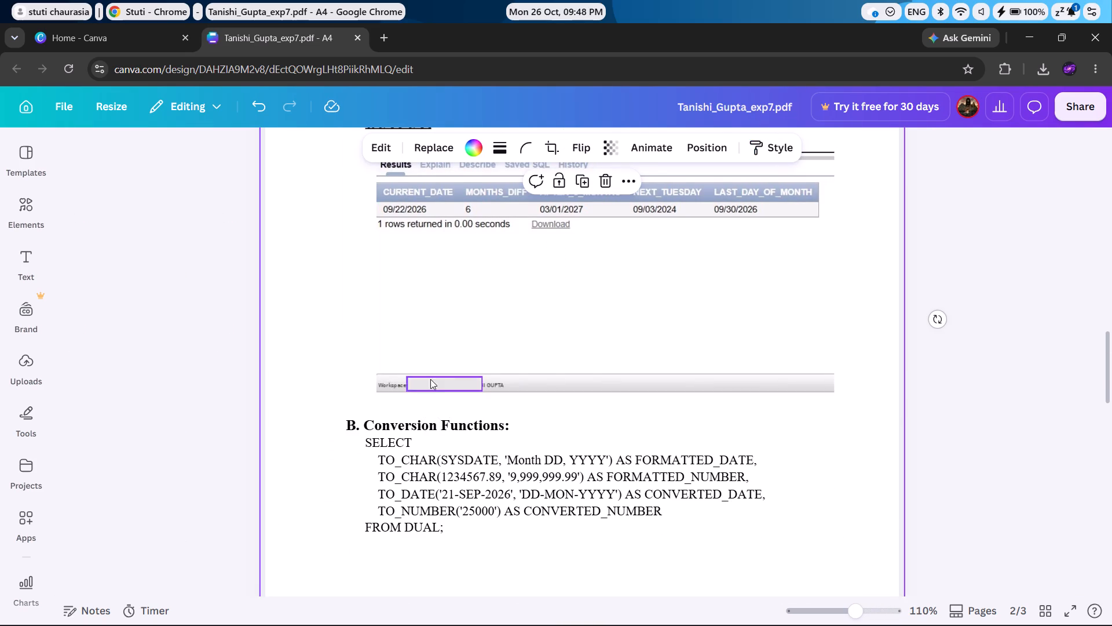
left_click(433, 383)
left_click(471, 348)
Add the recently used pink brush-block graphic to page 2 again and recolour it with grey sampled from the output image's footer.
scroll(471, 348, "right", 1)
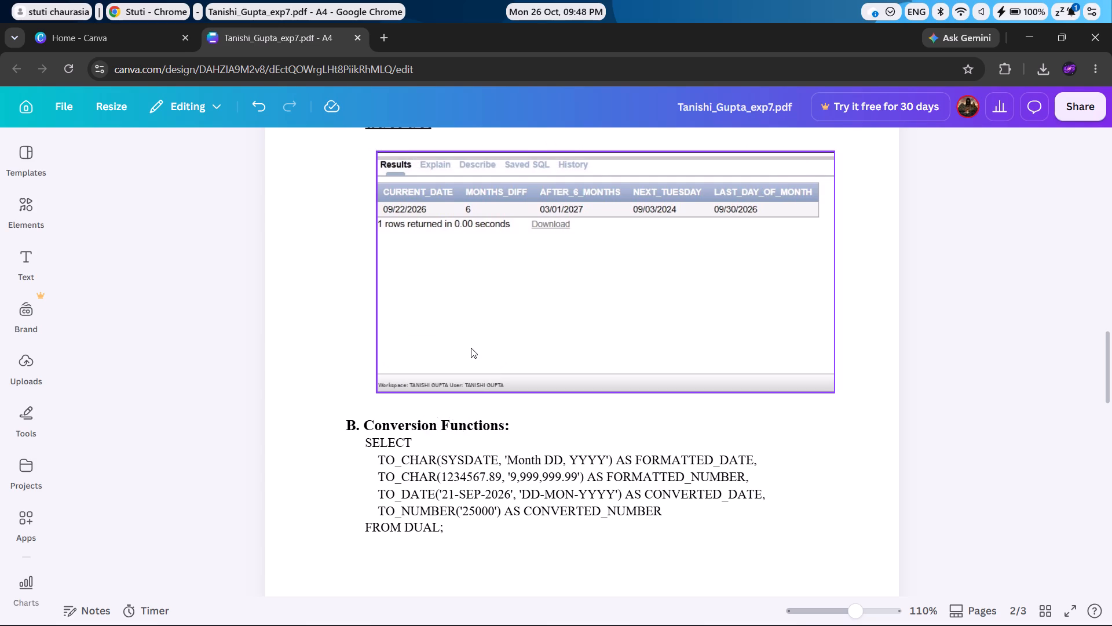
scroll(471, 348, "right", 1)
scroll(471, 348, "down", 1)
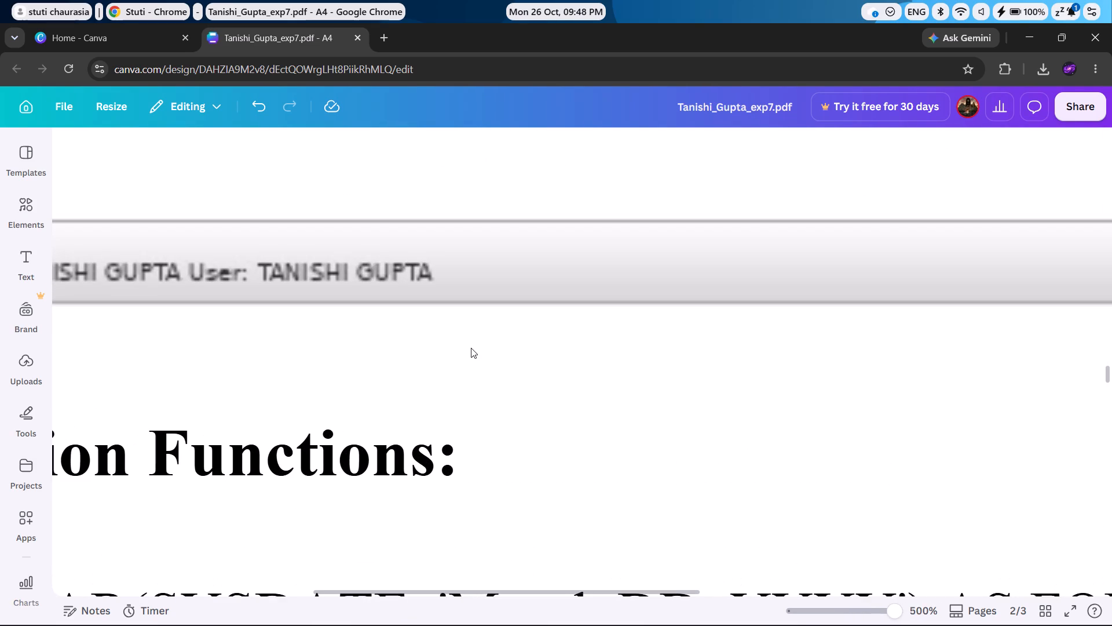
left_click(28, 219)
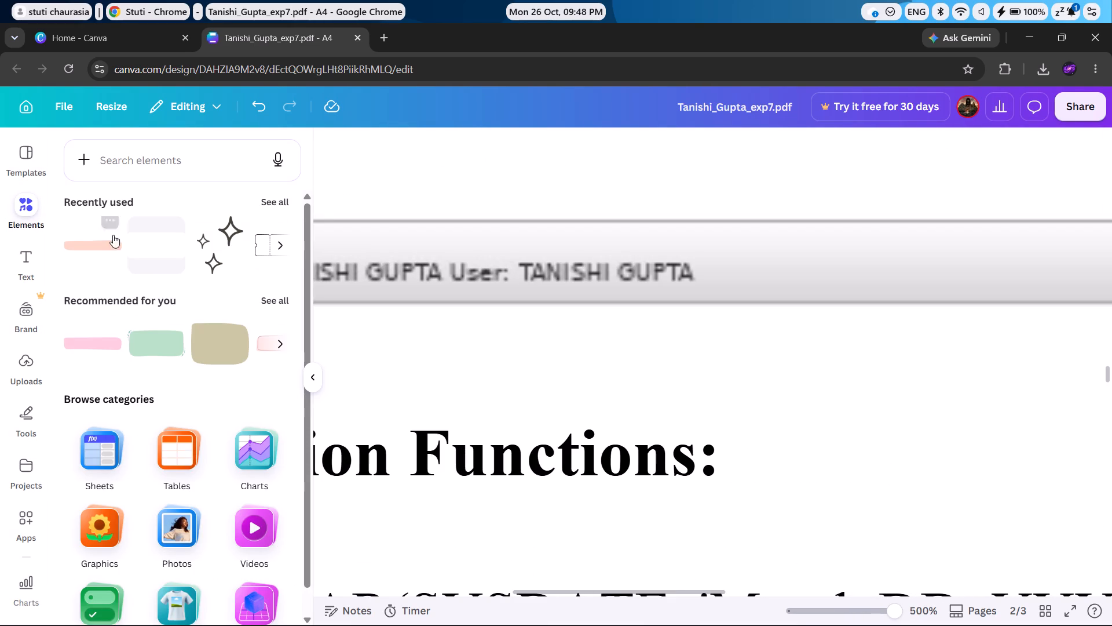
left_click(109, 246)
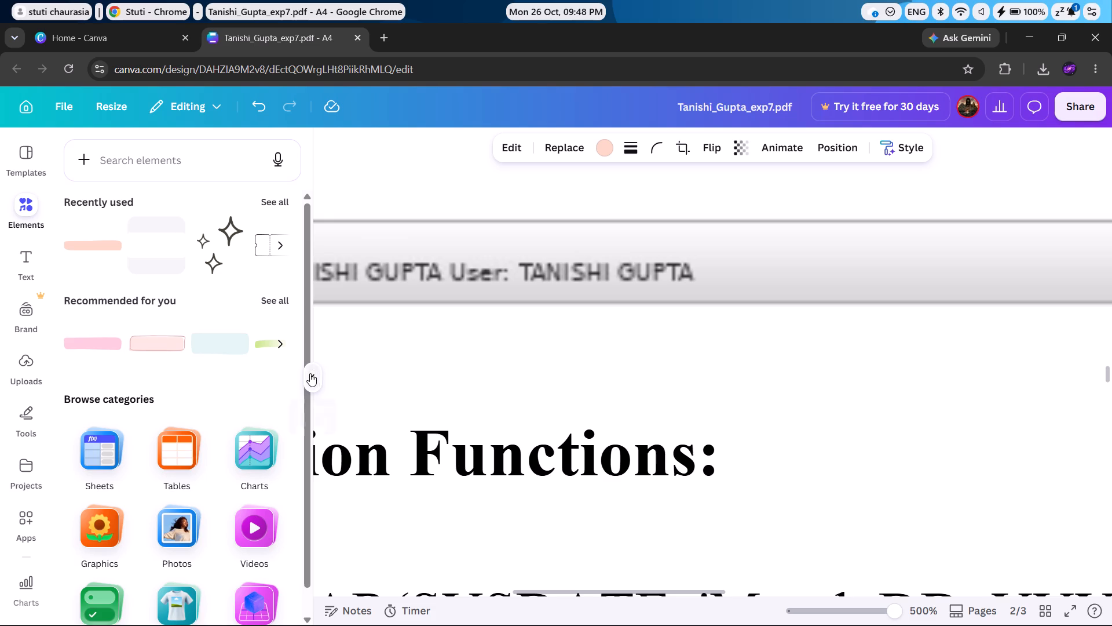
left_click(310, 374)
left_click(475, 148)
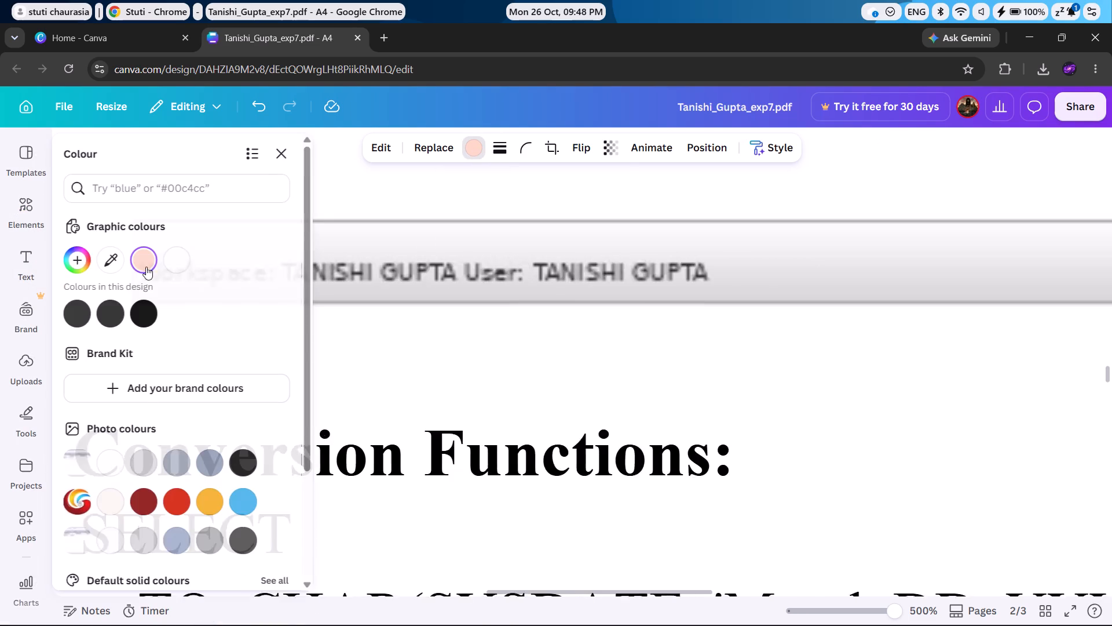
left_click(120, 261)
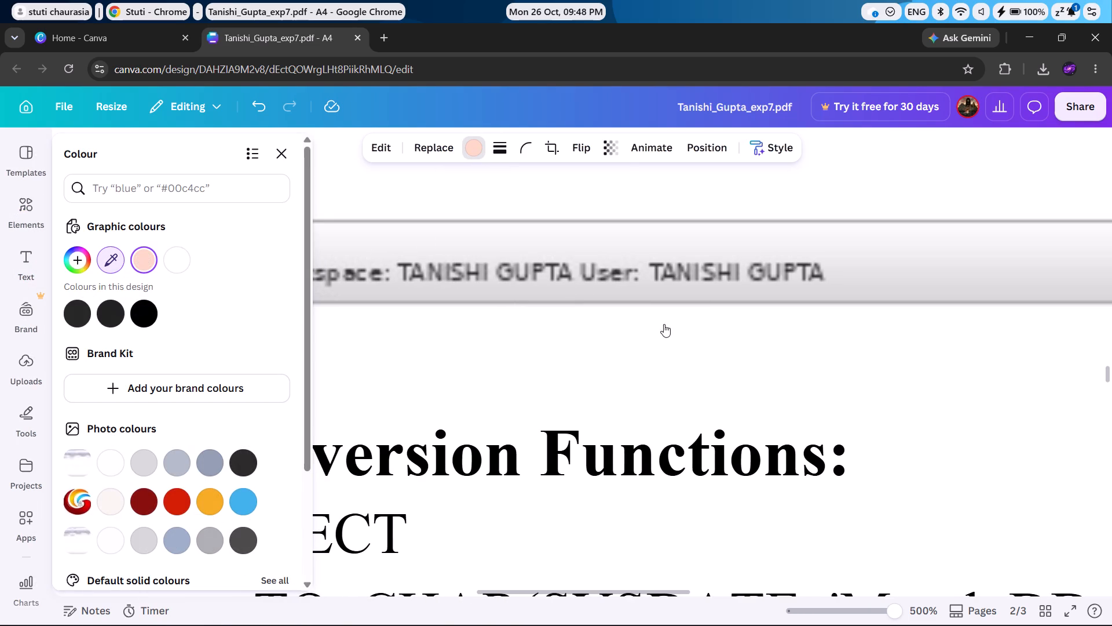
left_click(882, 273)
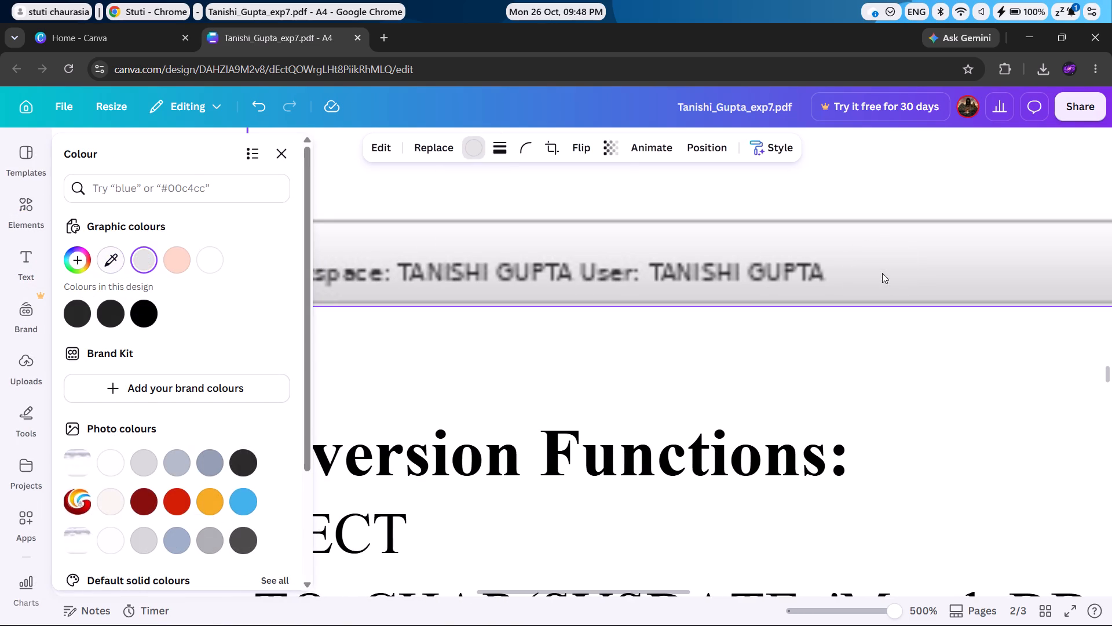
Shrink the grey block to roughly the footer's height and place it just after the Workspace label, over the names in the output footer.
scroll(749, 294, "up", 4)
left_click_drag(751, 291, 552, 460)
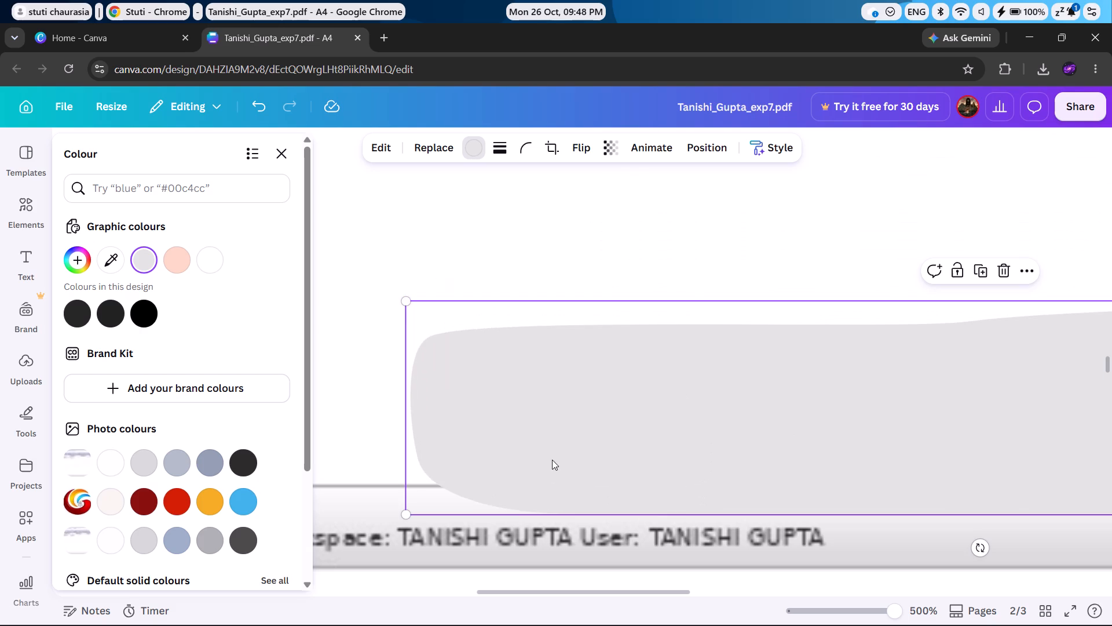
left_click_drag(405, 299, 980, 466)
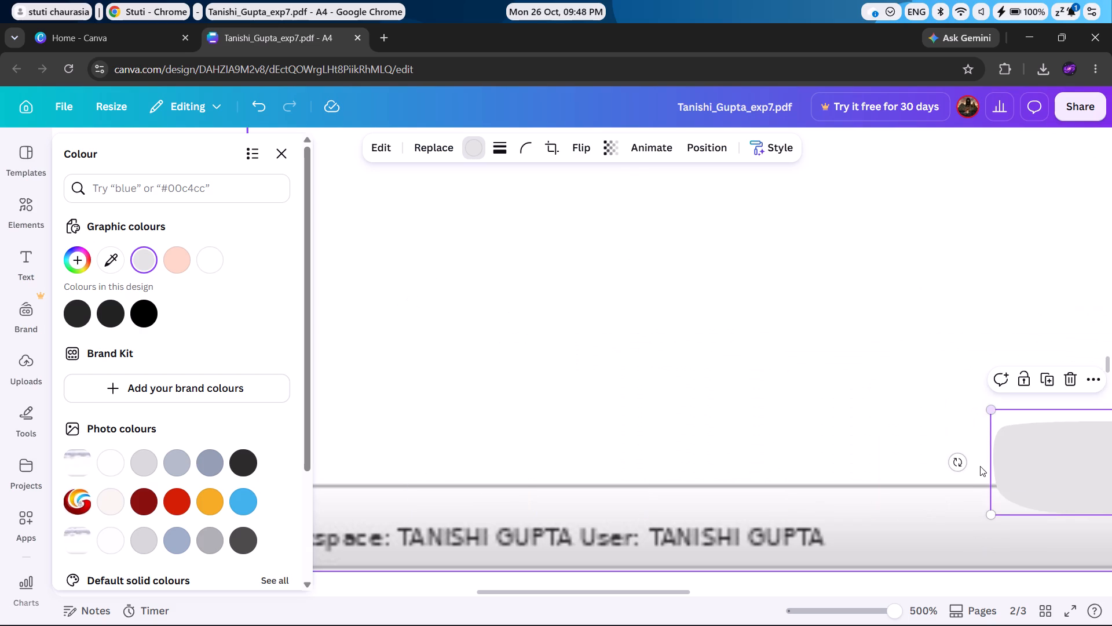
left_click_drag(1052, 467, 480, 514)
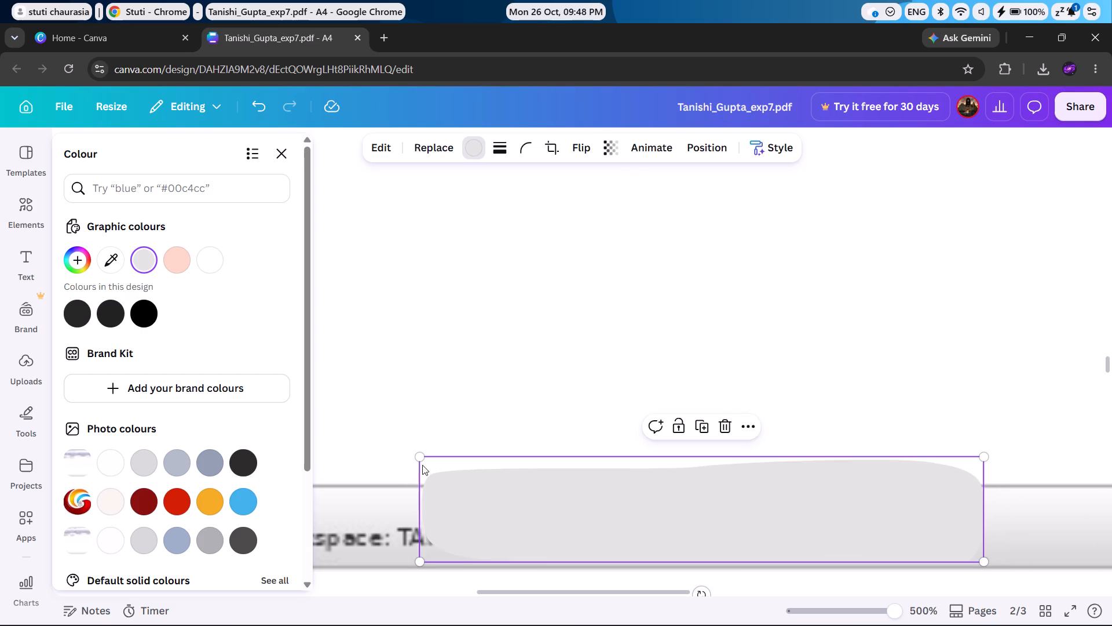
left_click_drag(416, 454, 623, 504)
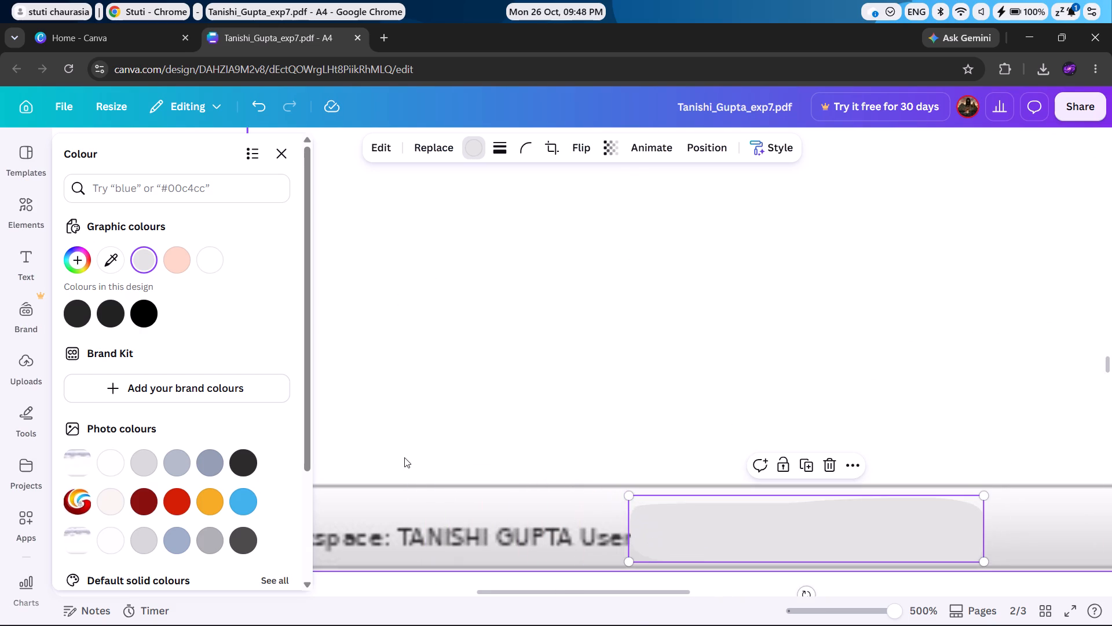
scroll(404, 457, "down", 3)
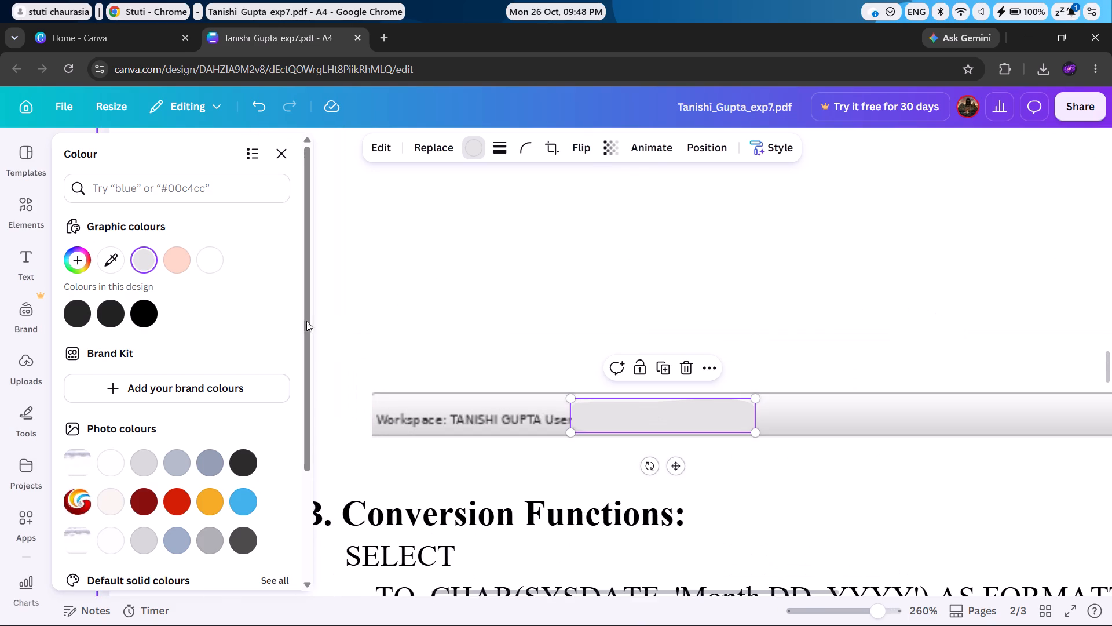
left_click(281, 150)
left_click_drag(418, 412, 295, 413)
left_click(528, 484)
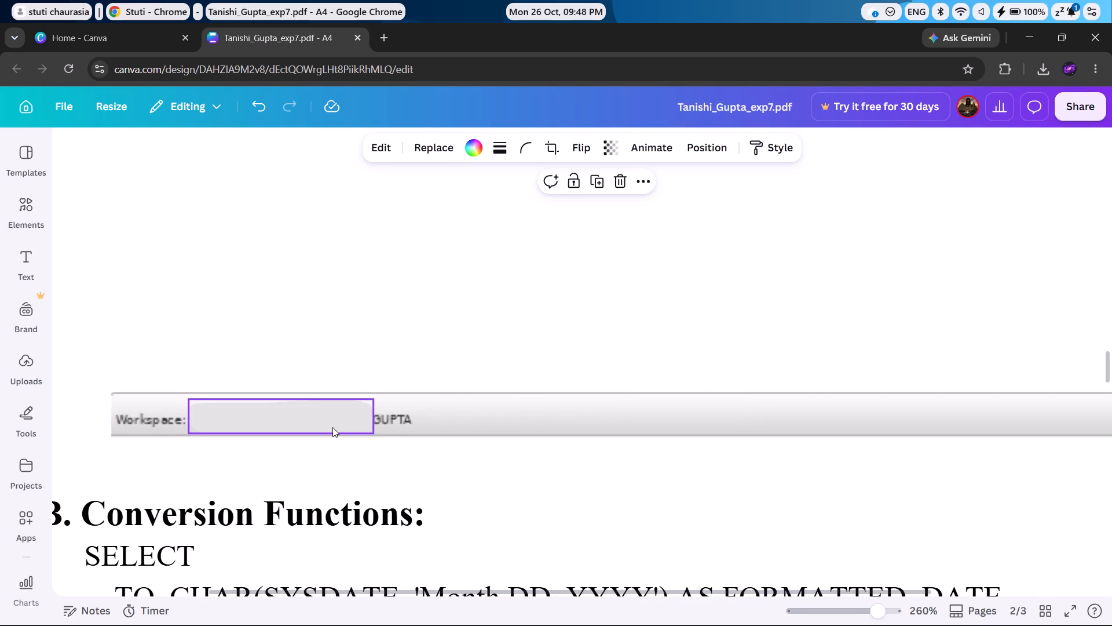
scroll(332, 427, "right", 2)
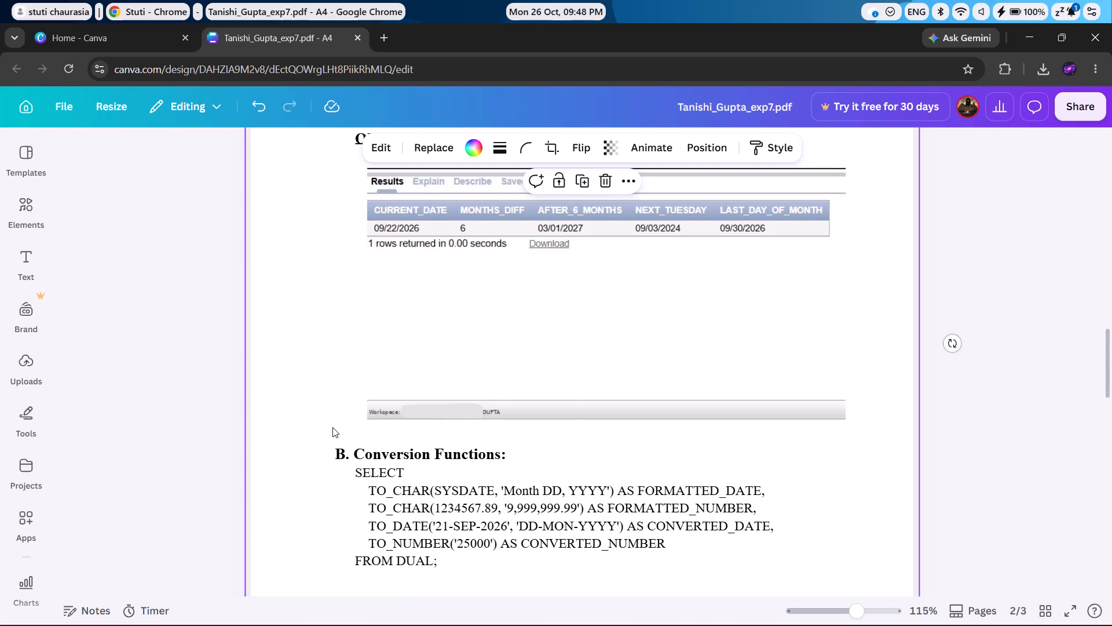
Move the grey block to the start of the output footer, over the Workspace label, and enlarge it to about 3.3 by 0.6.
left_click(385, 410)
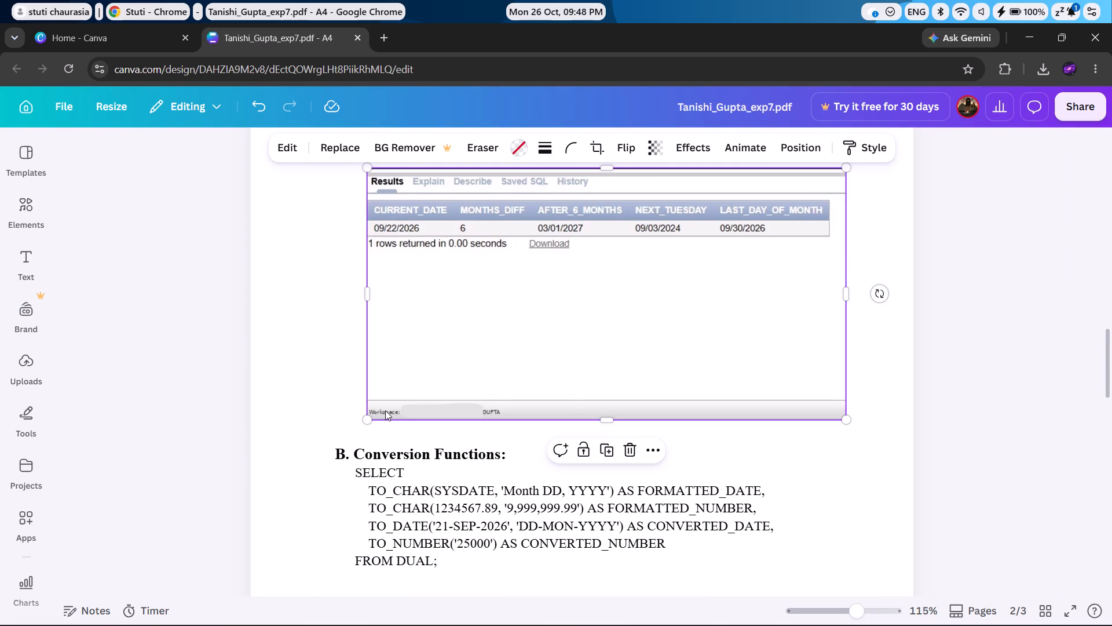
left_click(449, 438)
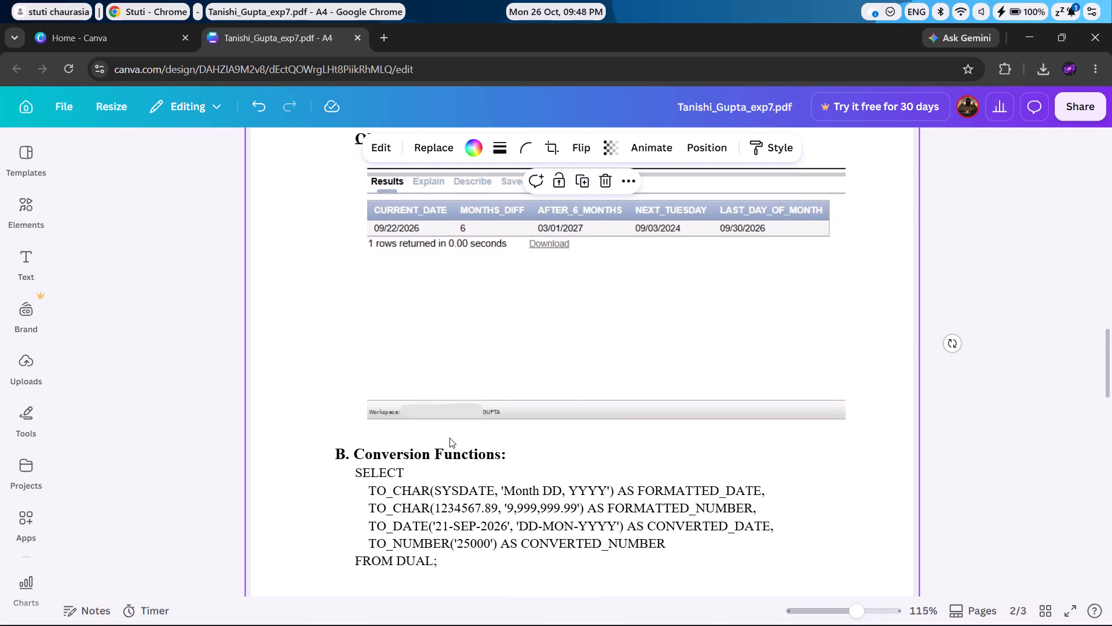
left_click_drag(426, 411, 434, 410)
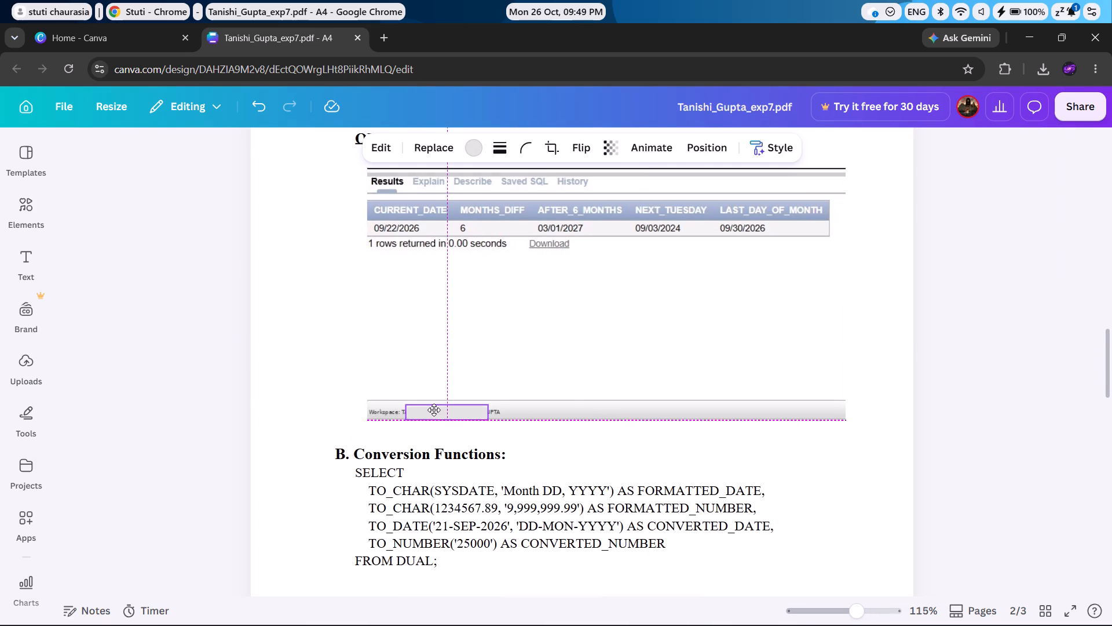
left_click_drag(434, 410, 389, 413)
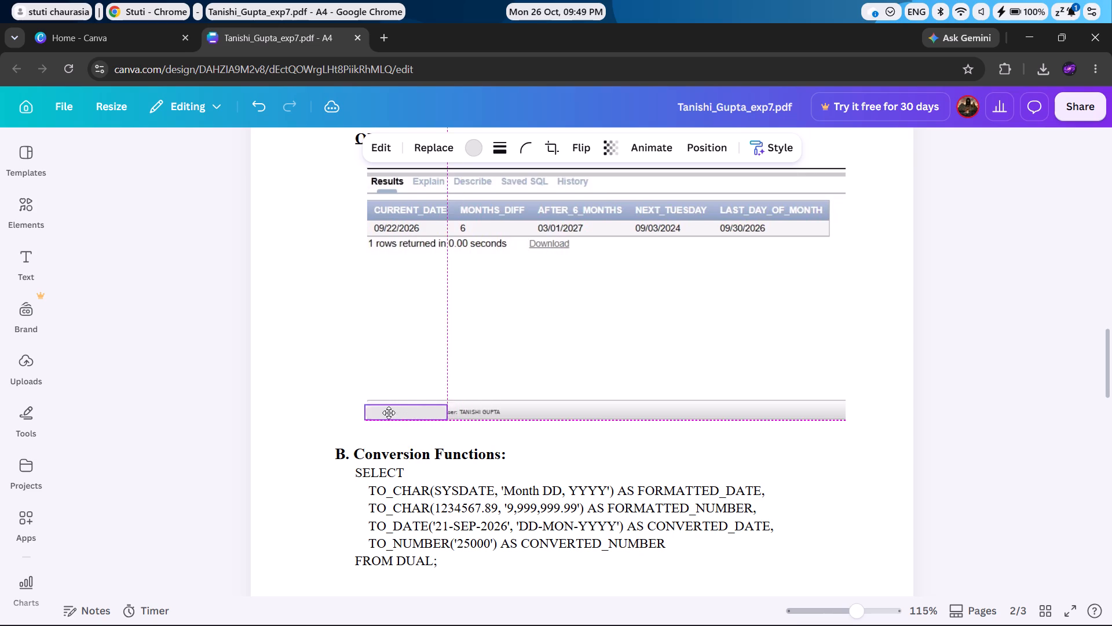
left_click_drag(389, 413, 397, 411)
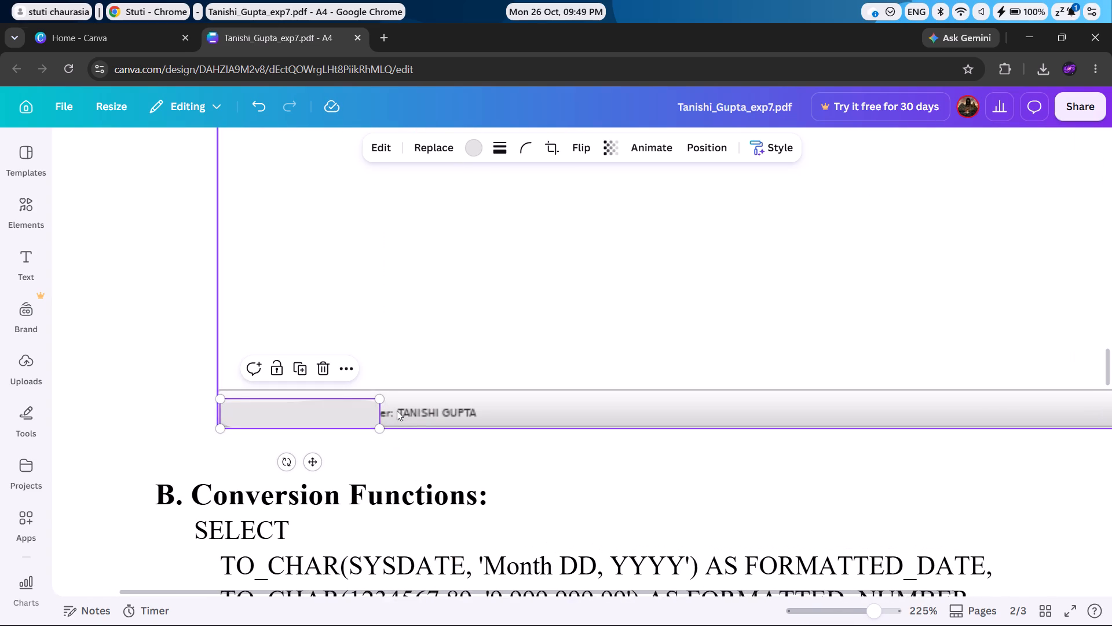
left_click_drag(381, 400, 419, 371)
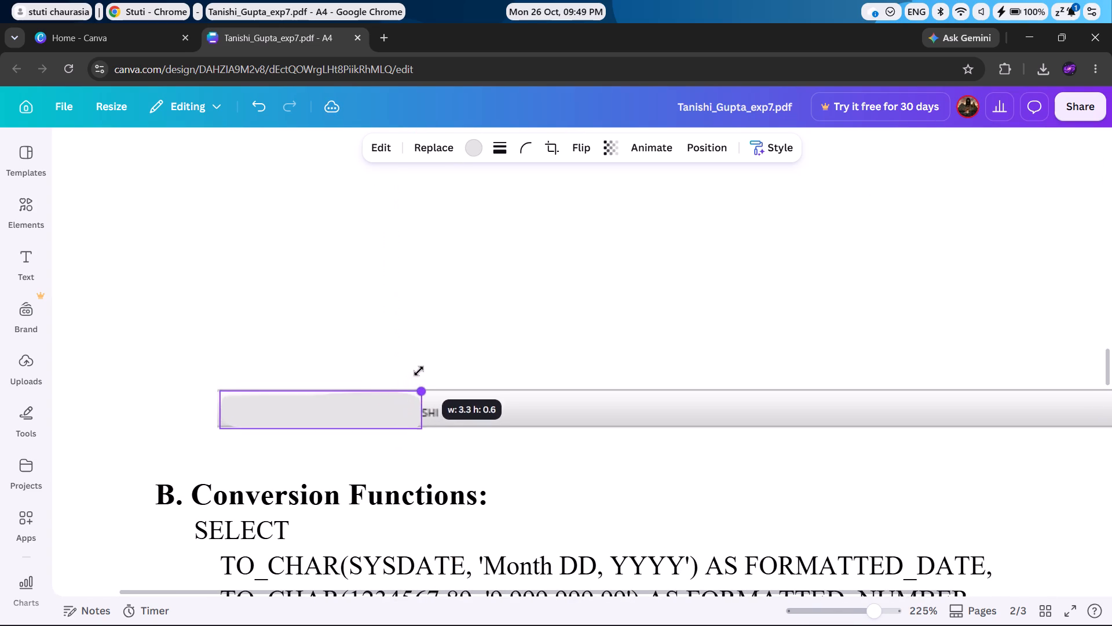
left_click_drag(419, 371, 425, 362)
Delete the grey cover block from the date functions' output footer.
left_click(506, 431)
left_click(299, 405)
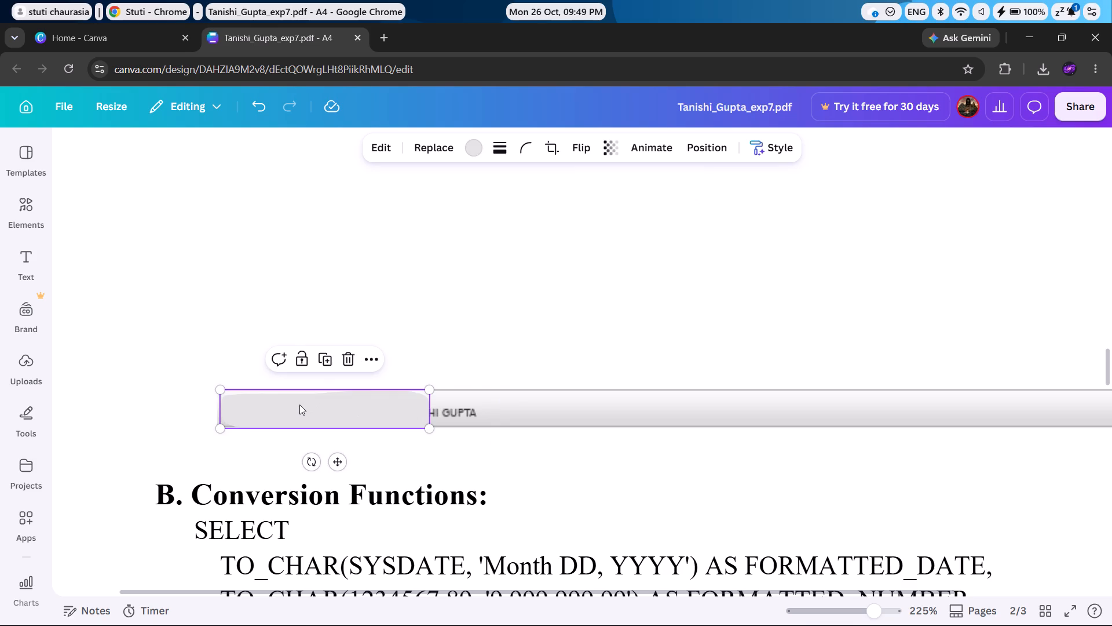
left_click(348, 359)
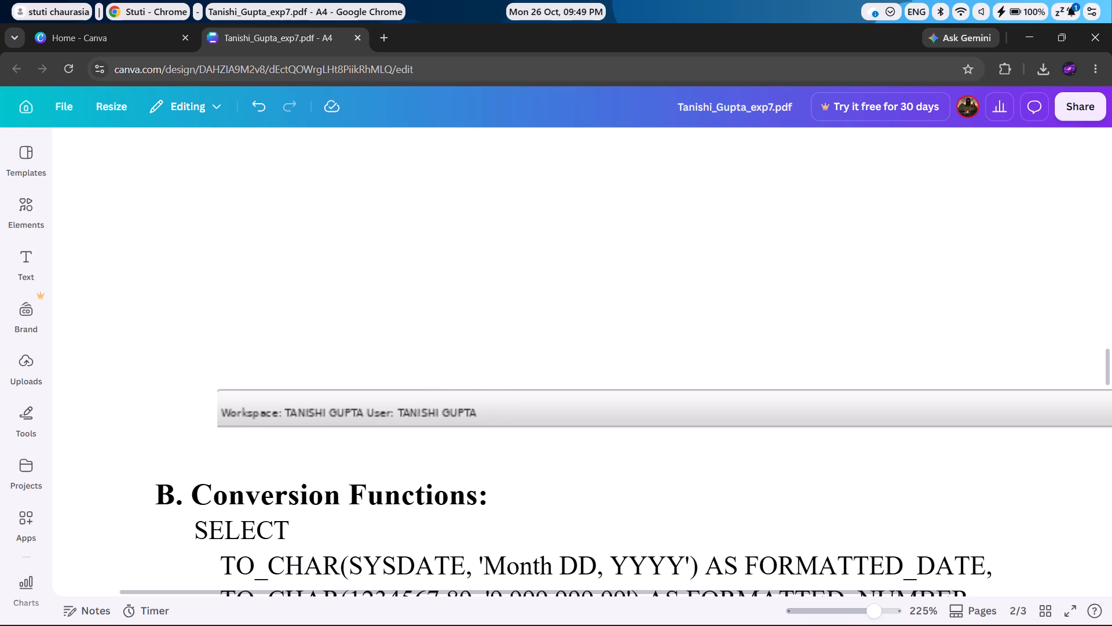
Open the Experiment 6 DBMS design and examine how the workspace footer is styled in its page 3 output image.
left_click(159, 43)
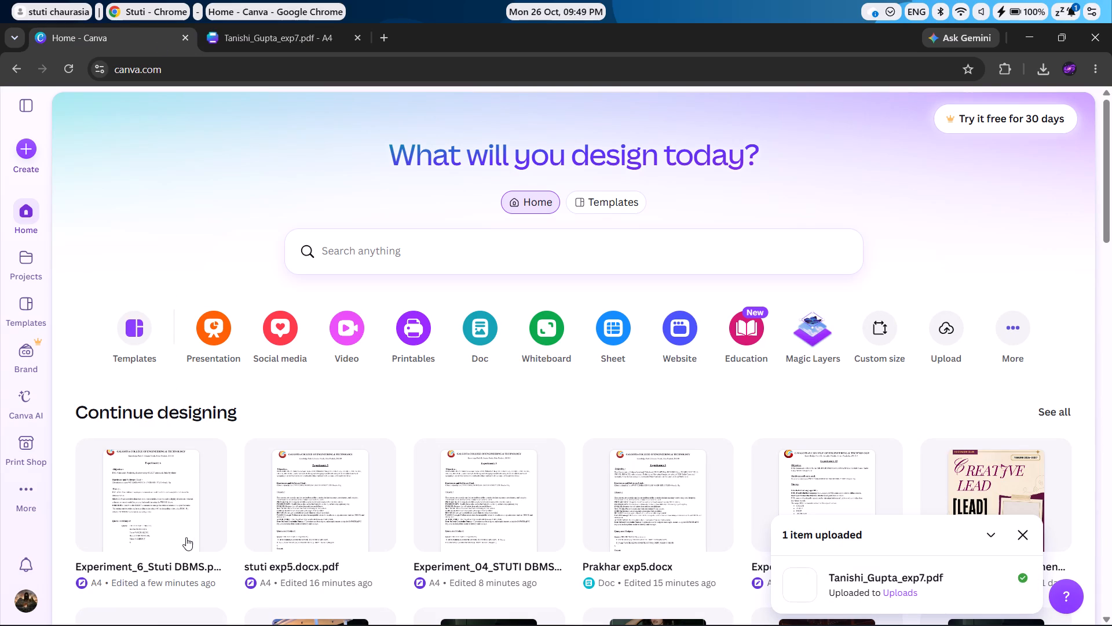
left_click(182, 543)
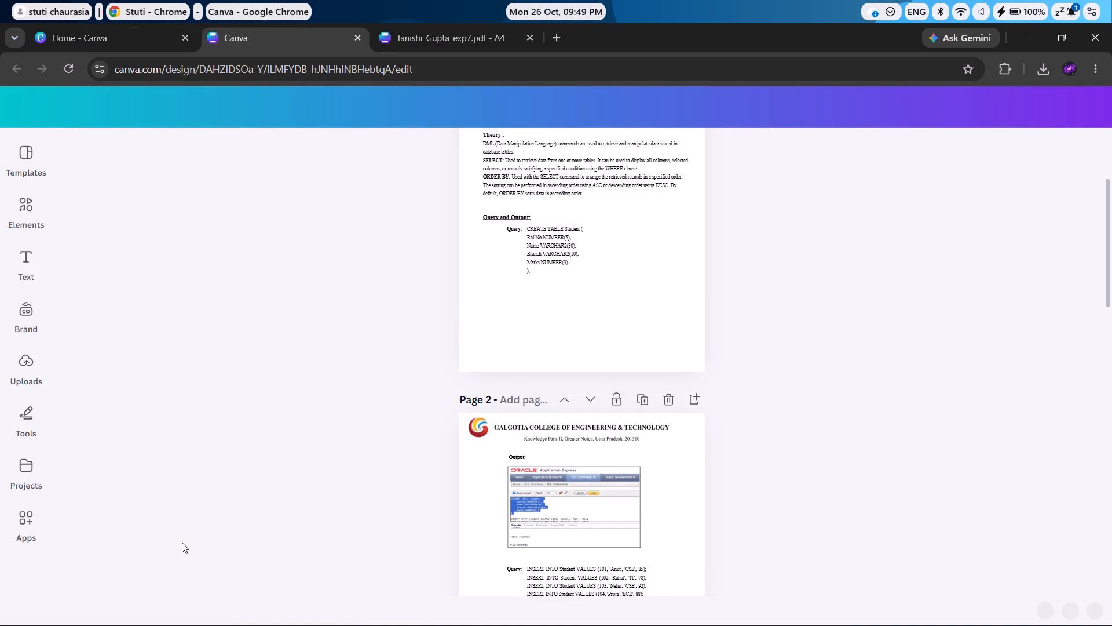
scroll(572, 401, "up", 9)
scroll(572, 401, "down", 5)
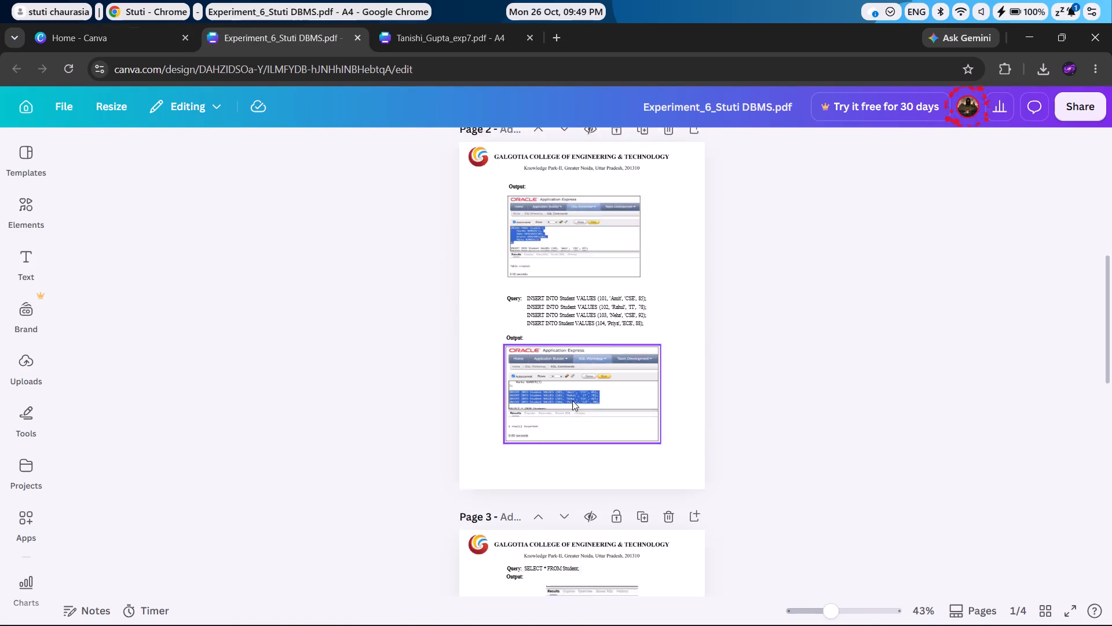
scroll(572, 401, "up", 6)
scroll(572, 401, "down", 1)
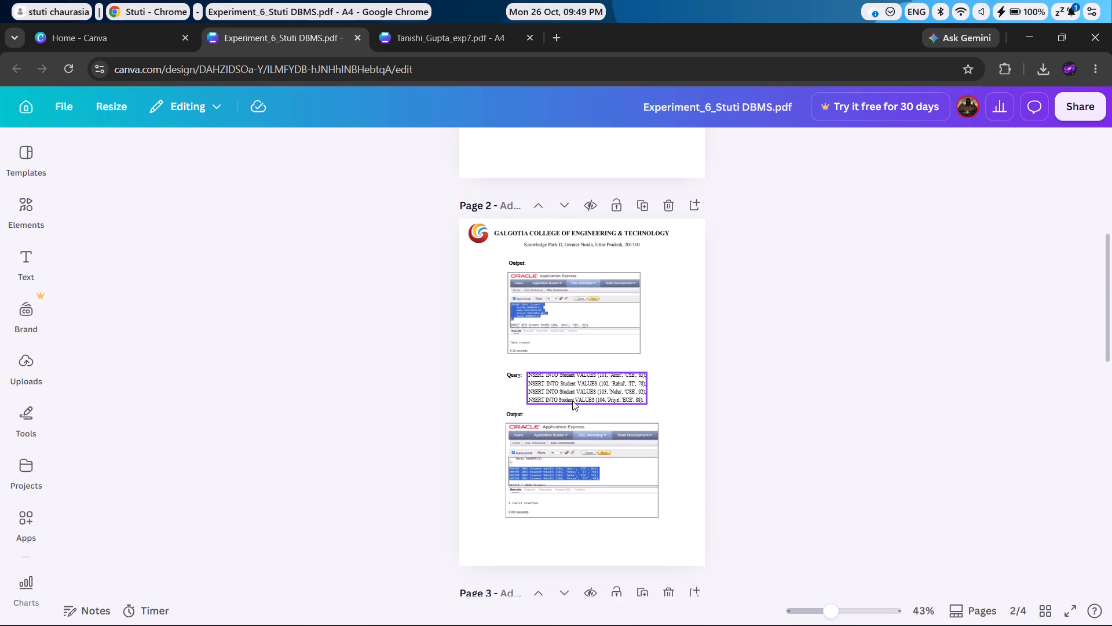
scroll(572, 401, "down", 3)
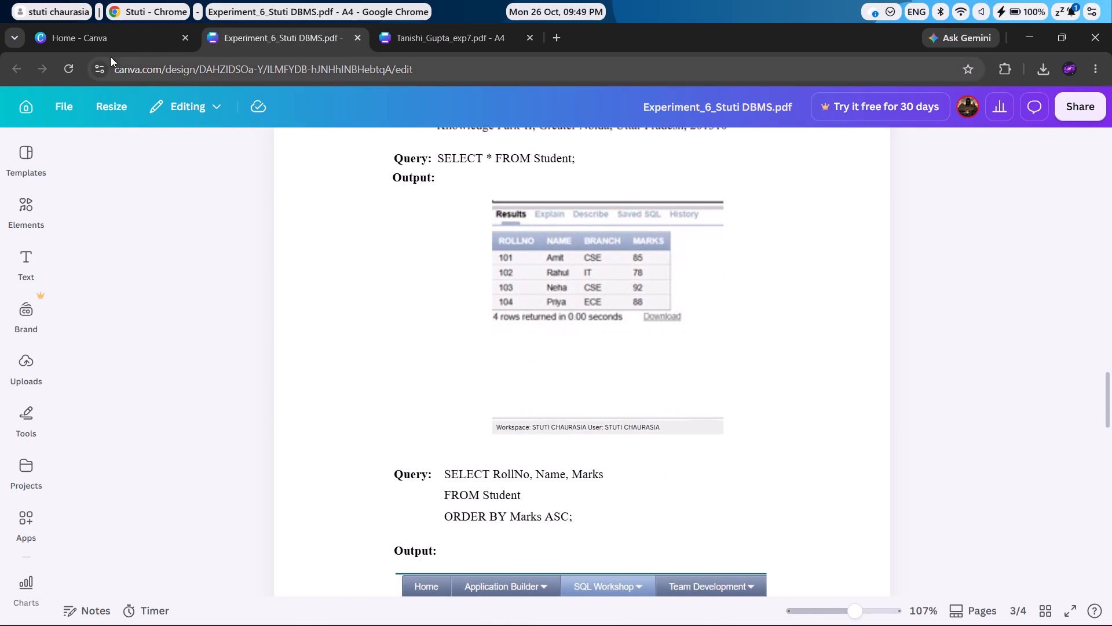
Open the Experiment 4 DBMS design, look through its output images for a workspace footer, and close the design.
left_click(102, 32)
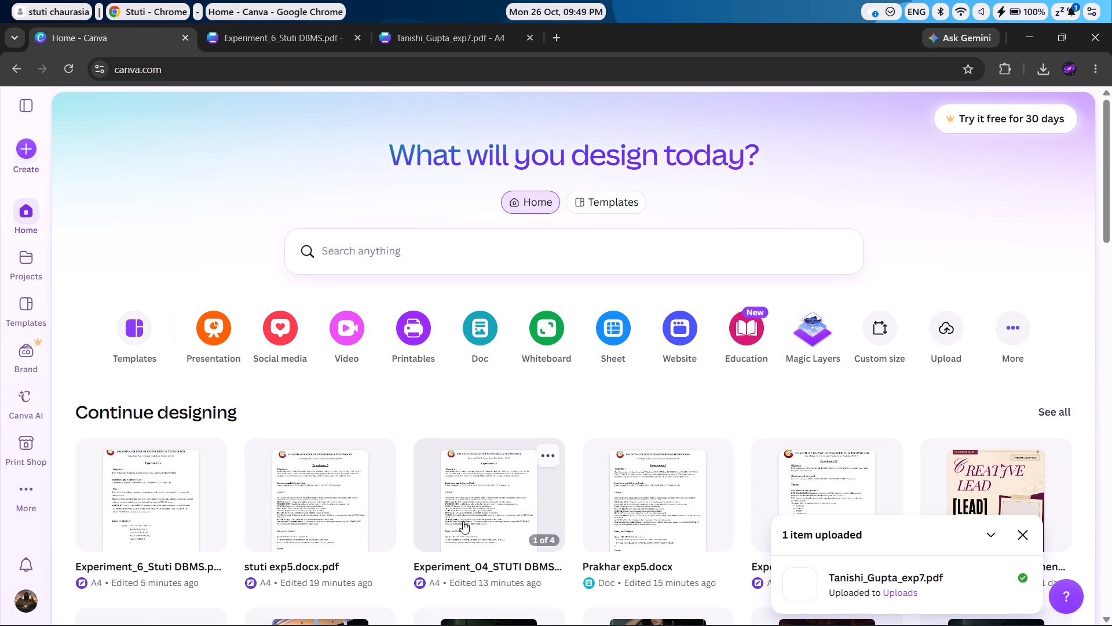
left_click(464, 519)
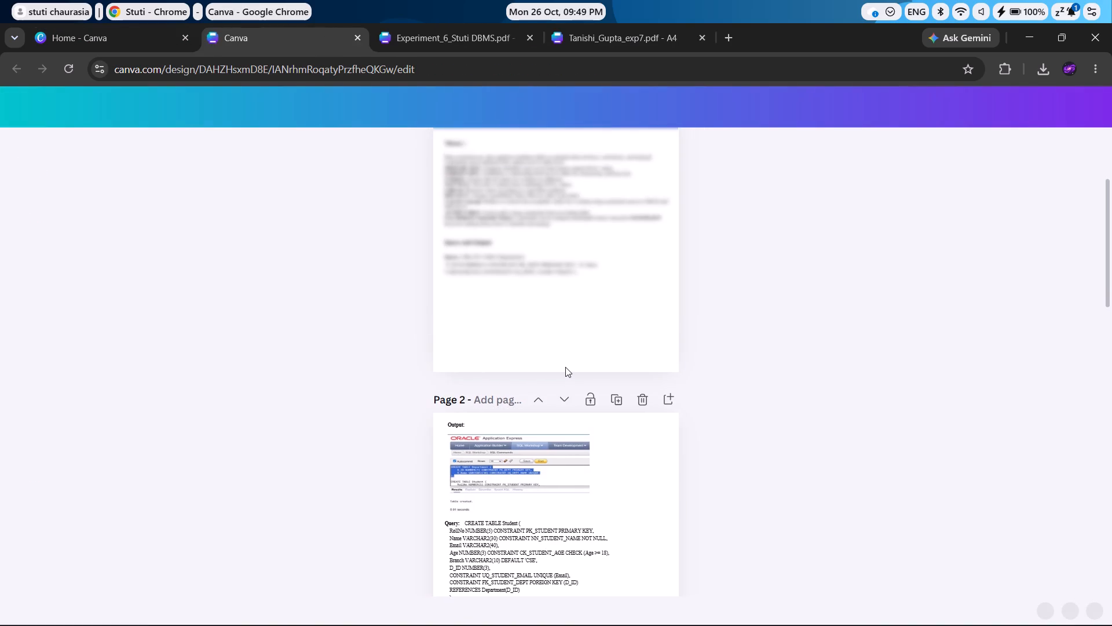
scroll(565, 367, "up", 4)
scroll(565, 367, "down", 2)
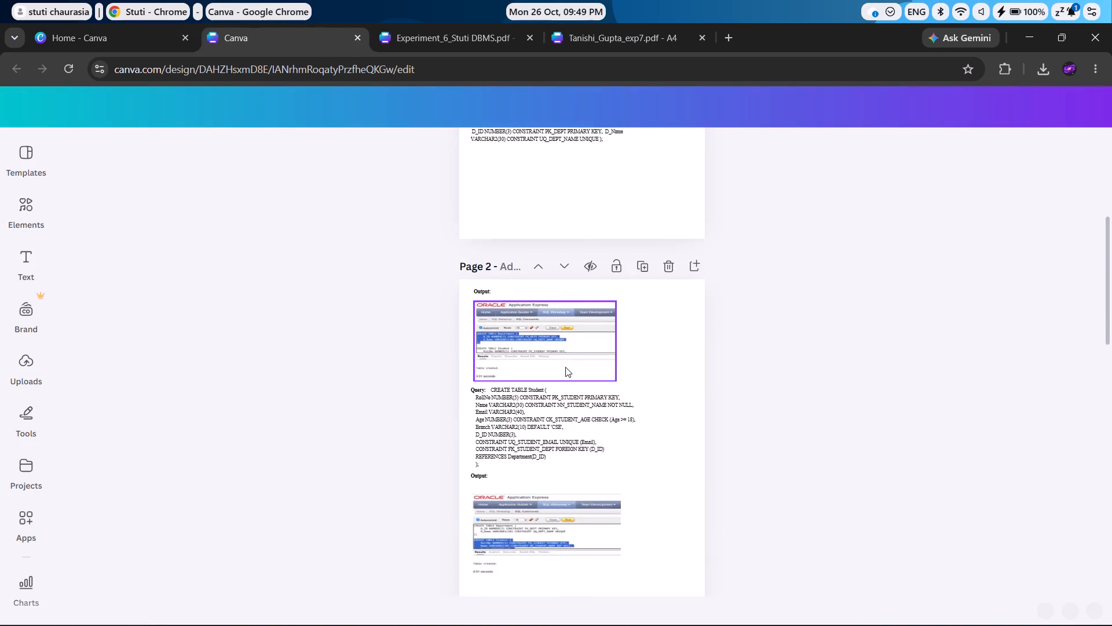
scroll(565, 367, "down", 4)
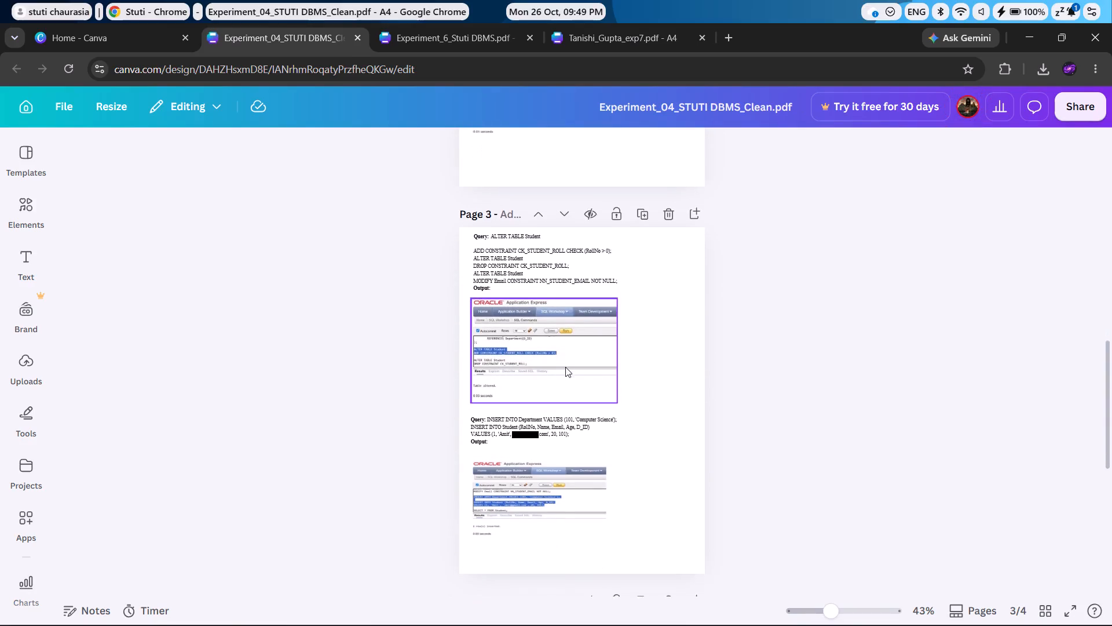
scroll(565, 367, "down", 3)
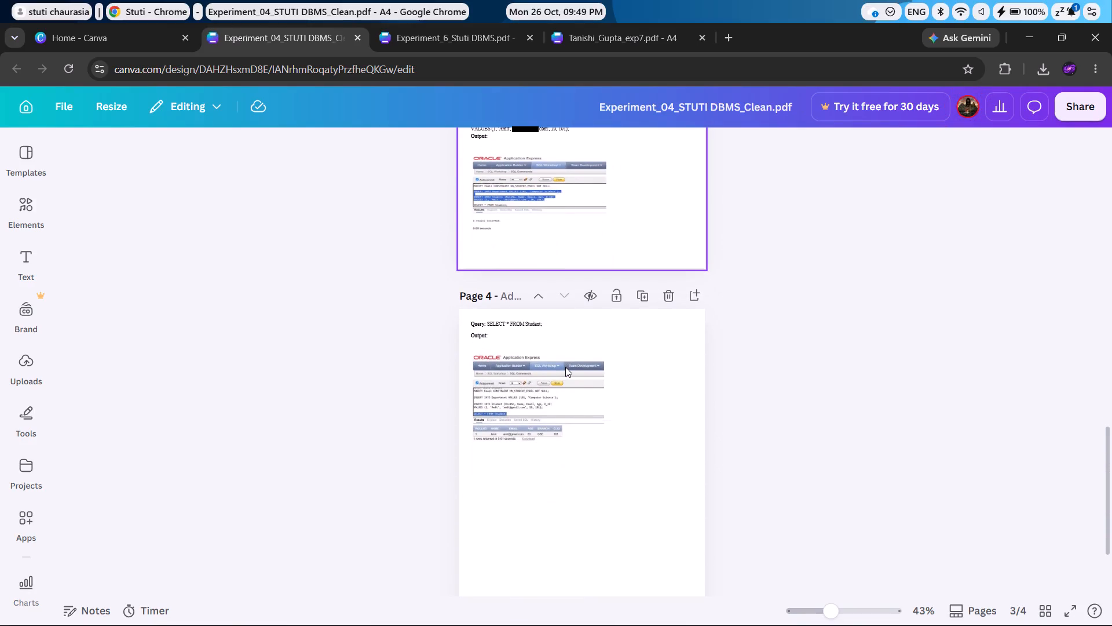
left_click(358, 40)
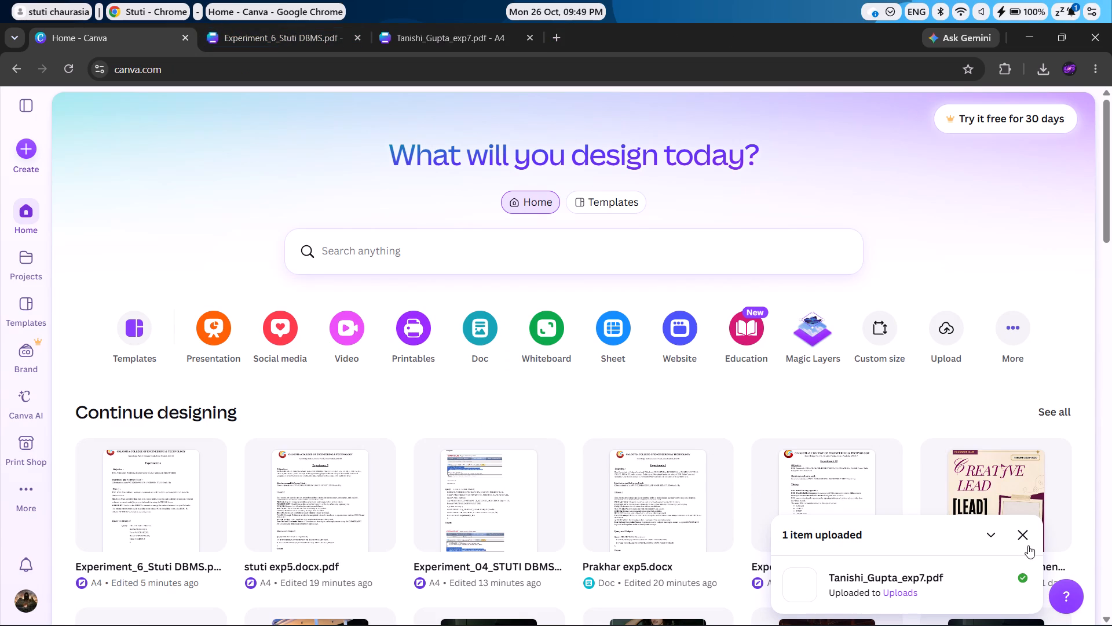
Dismiss the upload notice, open the Experiment 3 DBMS design, and examine the STUDENT_COPY output and its workspace footer on page 5.
left_click(1031, 535)
left_click(806, 517)
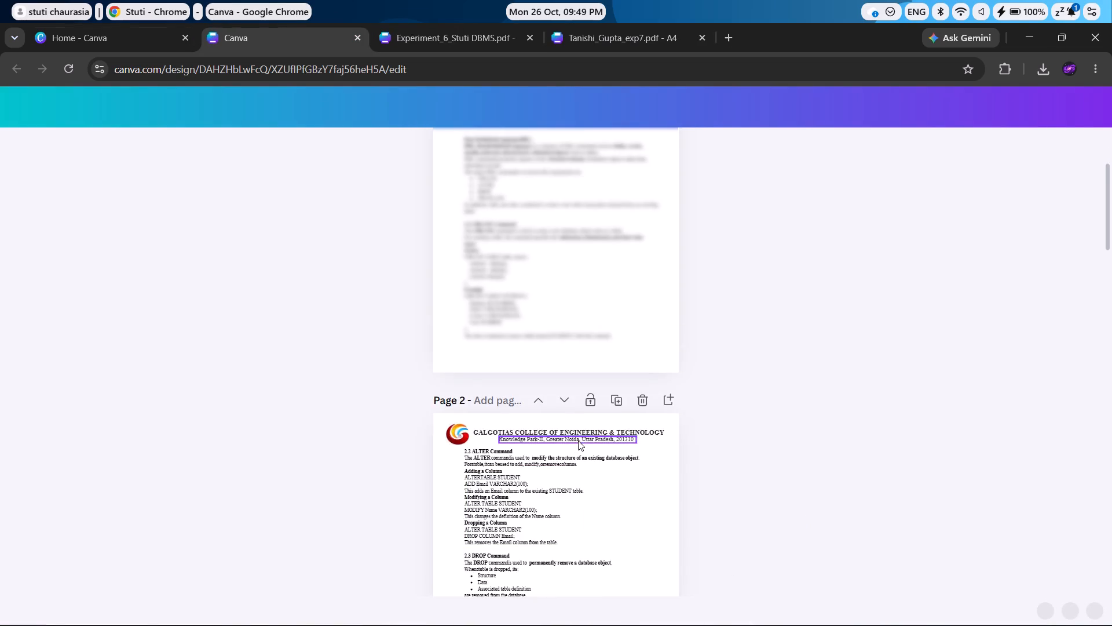
scroll(578, 441, "up", 4)
scroll(578, 441, "down", 3)
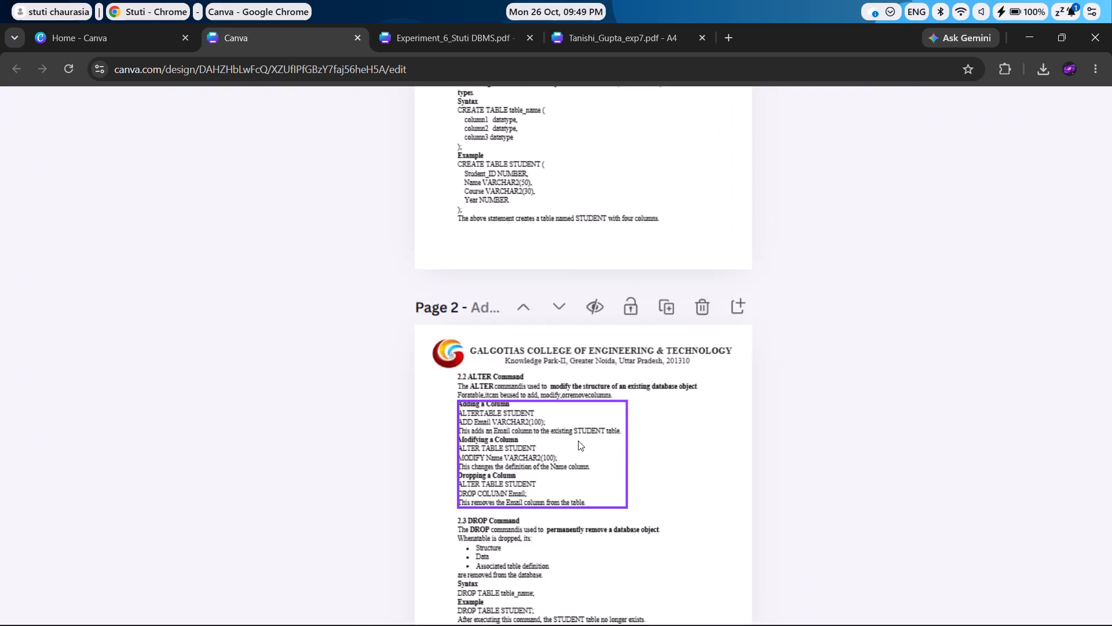
scroll(578, 441, "down", 8)
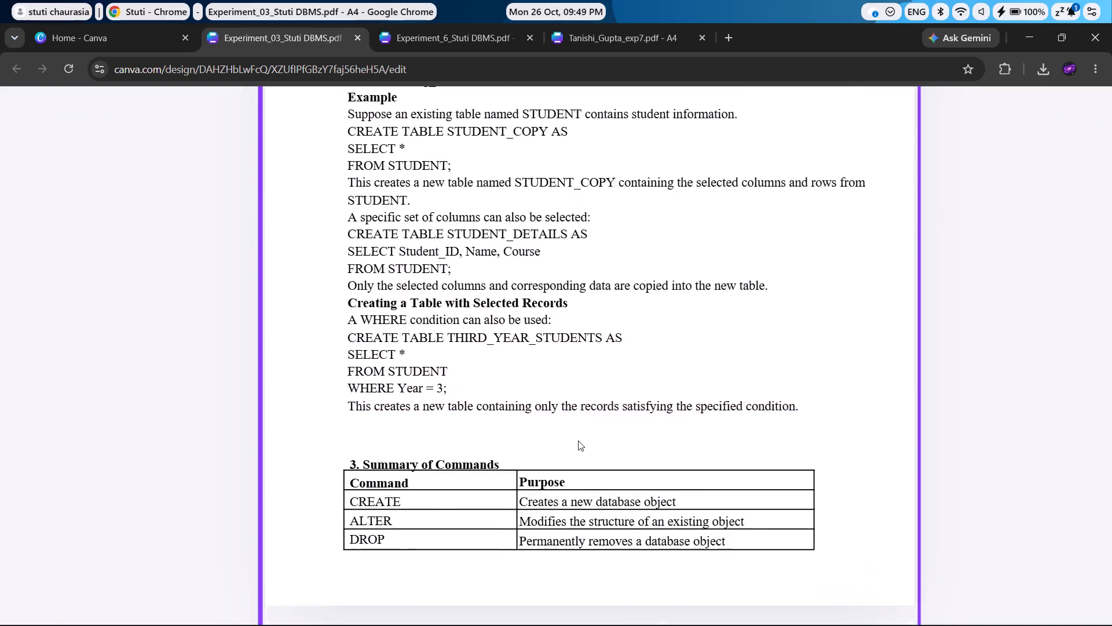
scroll(578, 441, "down", 4)
scroll(578, 441, "up", 1)
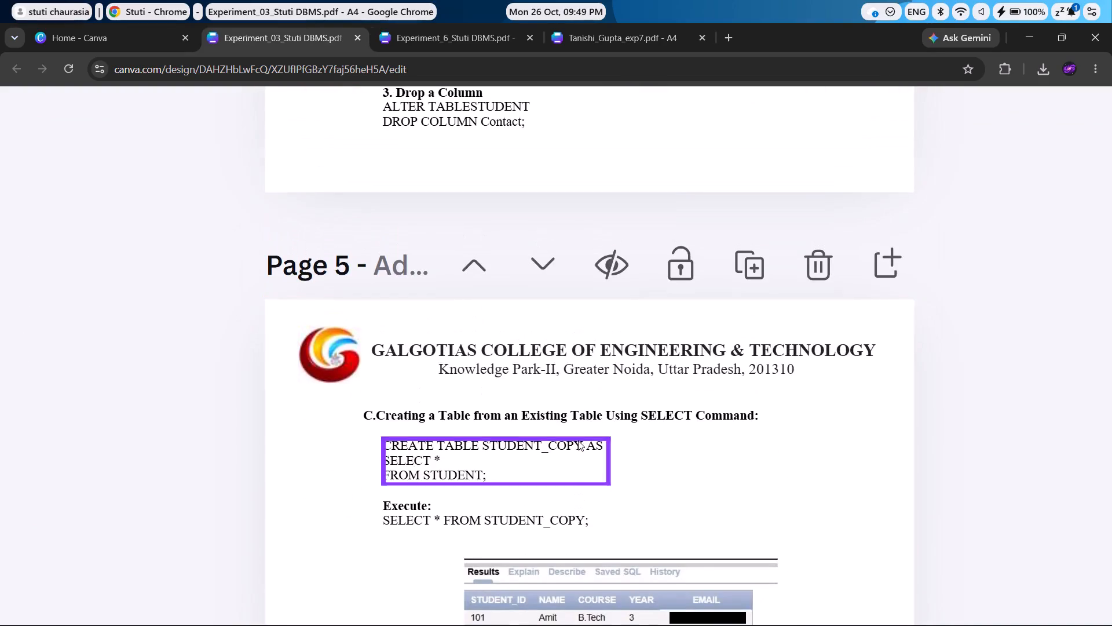
scroll(569, 385, "down", 4)
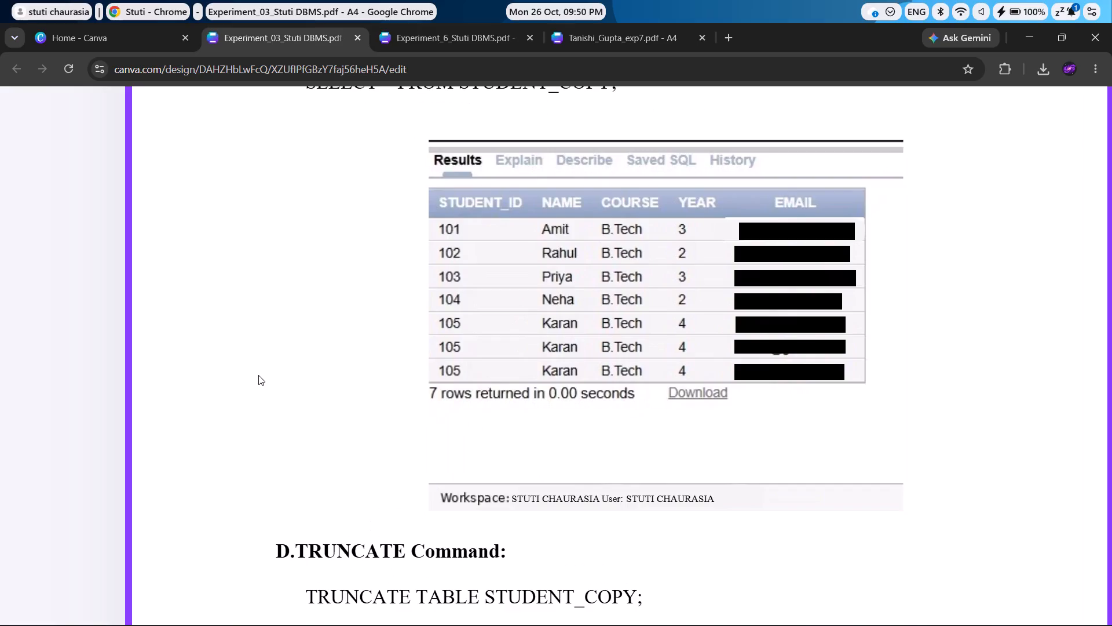
Start a screen capture of the STUDENT_COPY output's workspace footer on page 5 of Experiment 3.
scroll(258, 375, "left", 2)
key("Print")
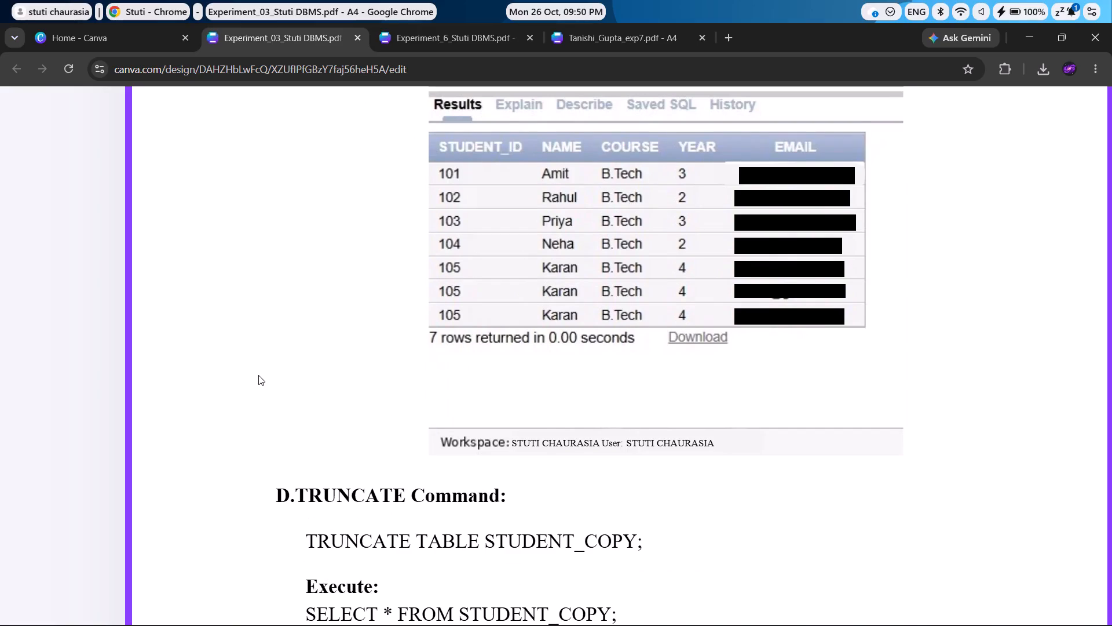
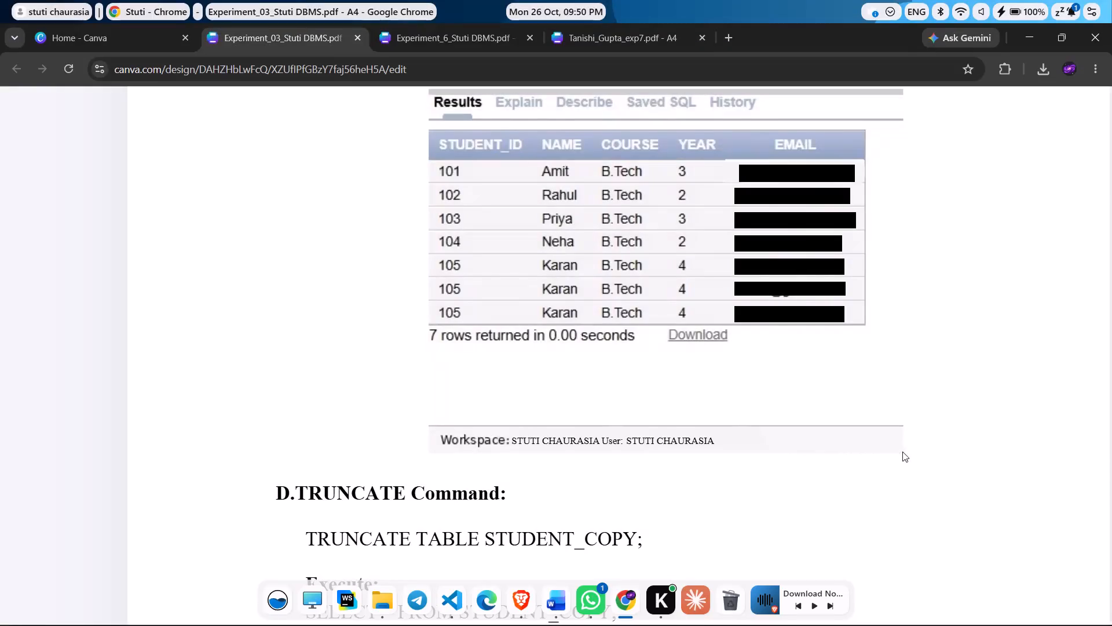
Close the Experiment 3 and Experiment 6 designs.
left_click(354, 34)
left_click(361, 38)
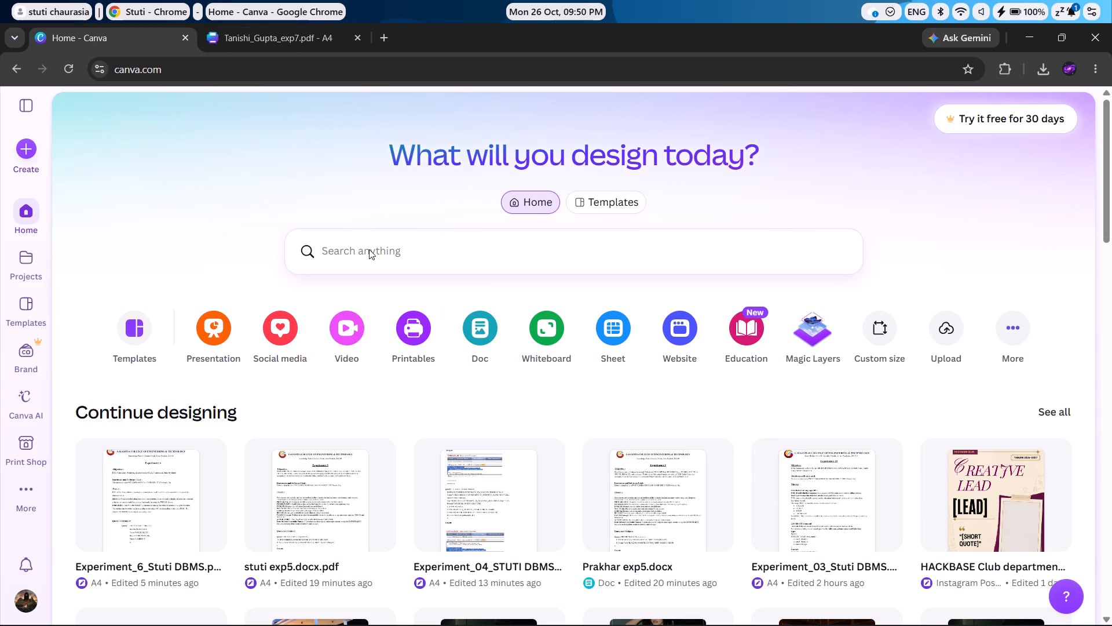
Paste the captured workspace footer onto page 2 of the Experiment 7 design and move it beside the "B. Conversion Functions" heading.
left_click(269, 39)
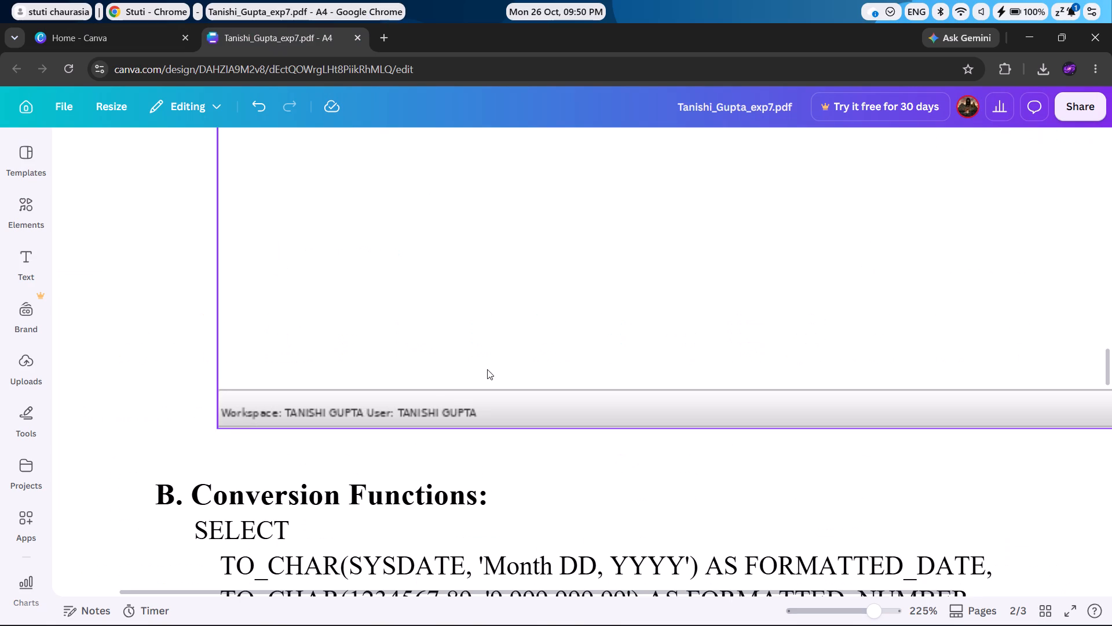
left_click(422, 402)
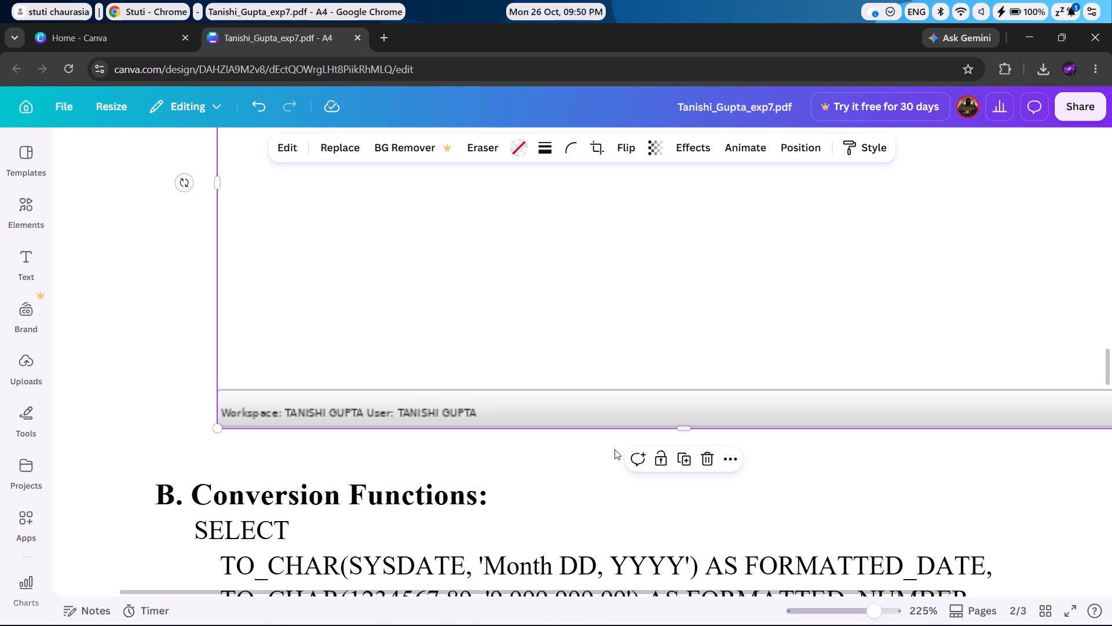
key("ctrl+v")
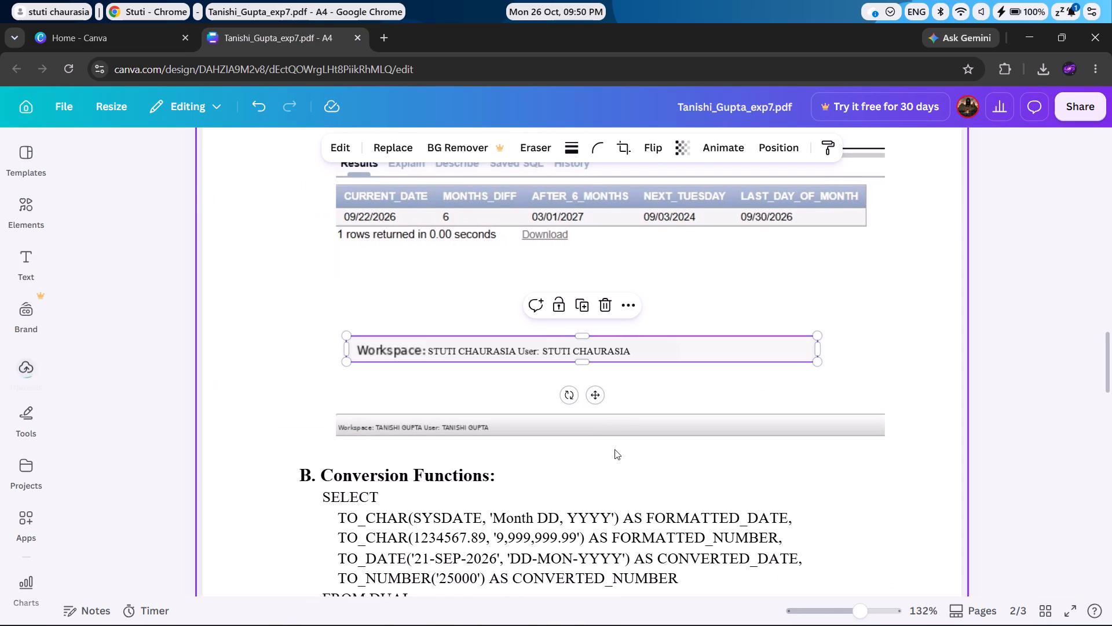
left_click_drag(492, 342, 609, 463)
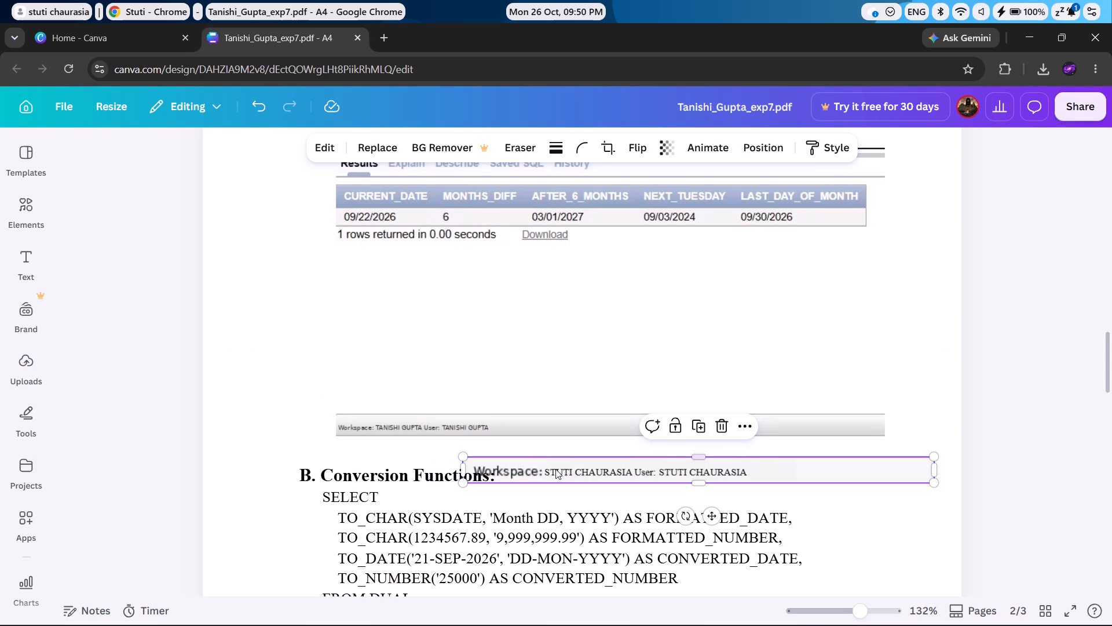
left_click_drag(562, 465, 584, 474)
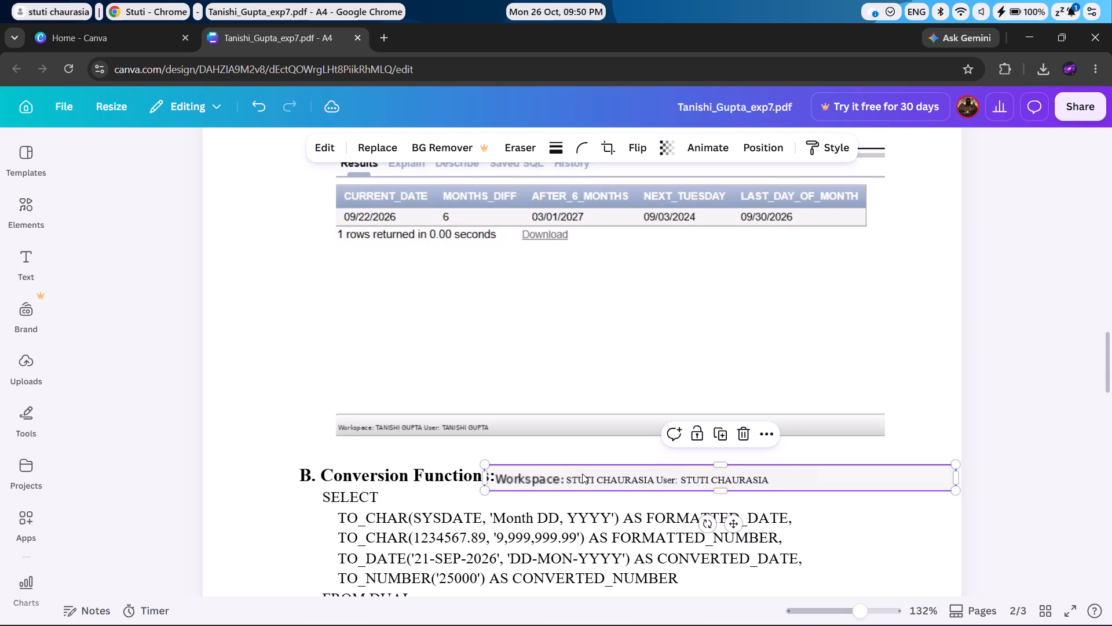
left_click(545, 483)
left_click(577, 504)
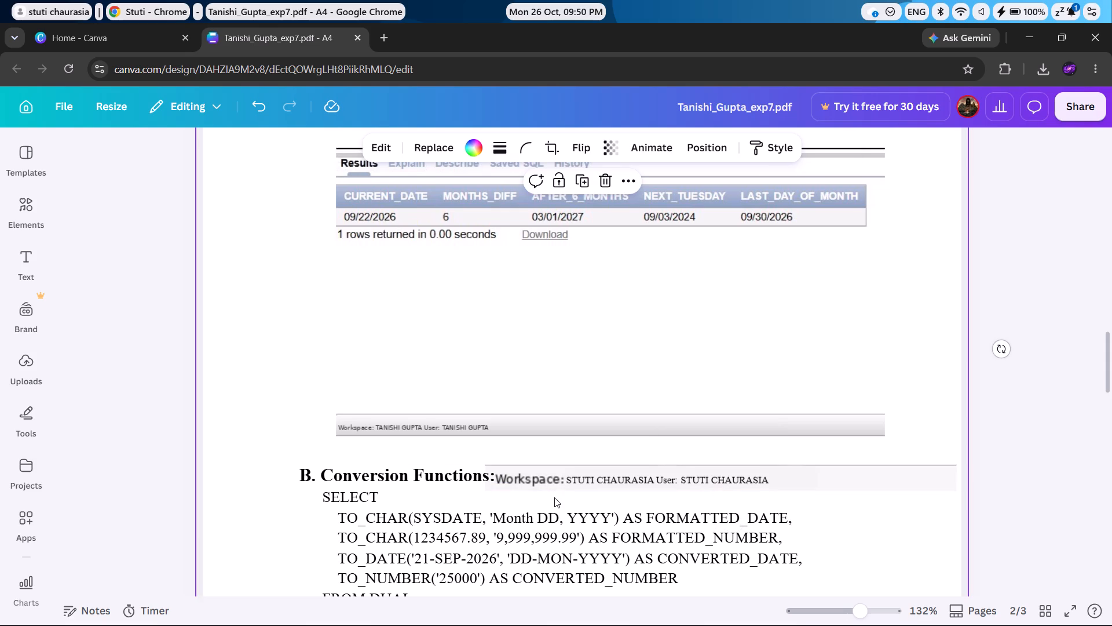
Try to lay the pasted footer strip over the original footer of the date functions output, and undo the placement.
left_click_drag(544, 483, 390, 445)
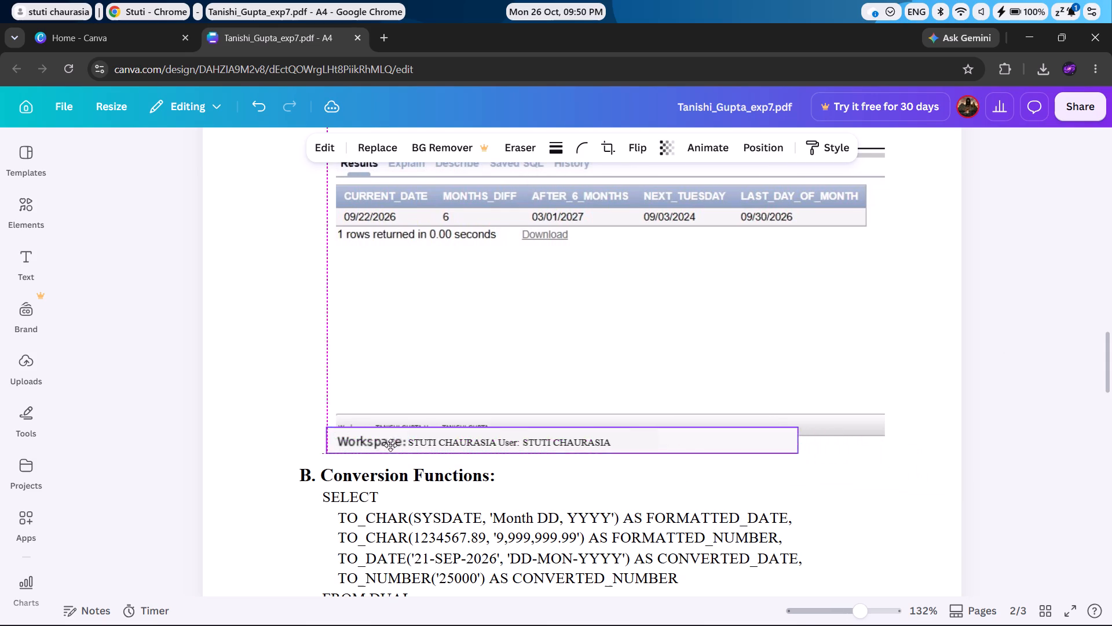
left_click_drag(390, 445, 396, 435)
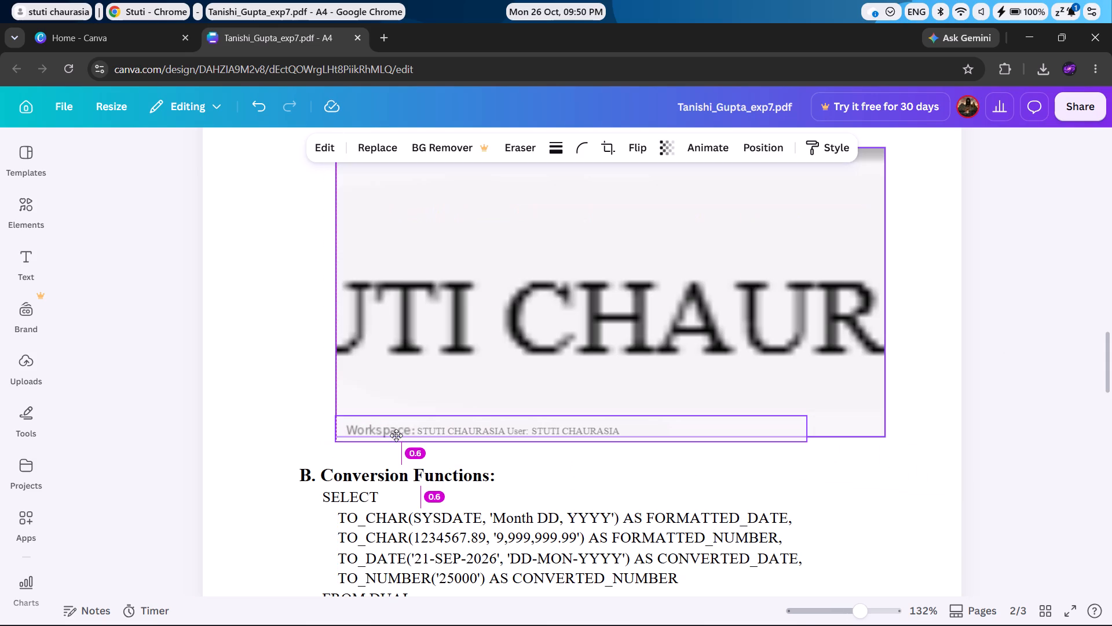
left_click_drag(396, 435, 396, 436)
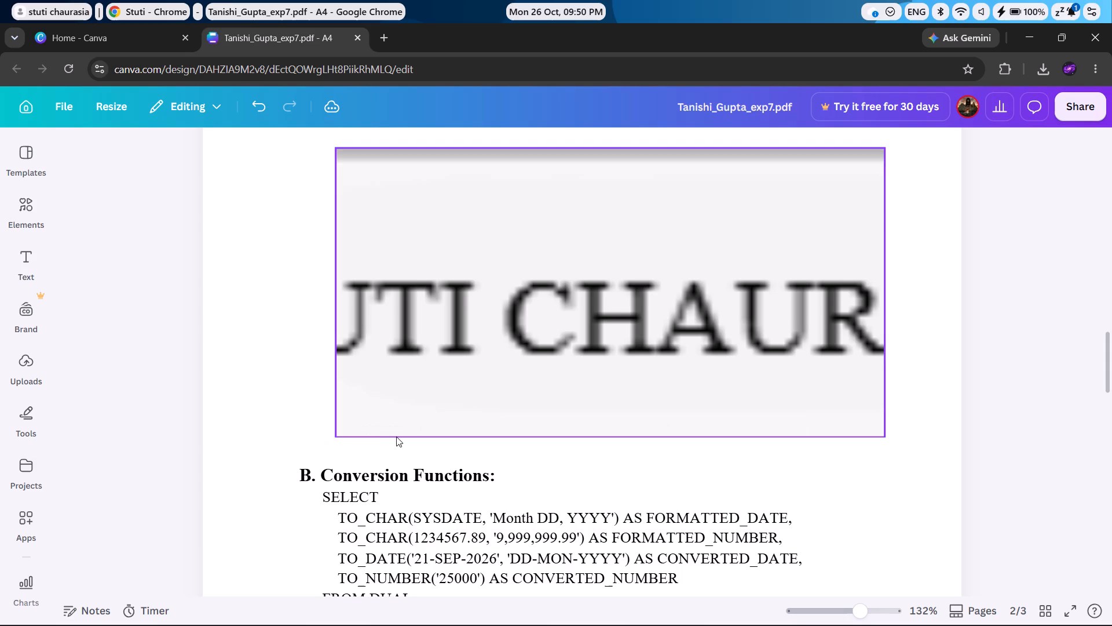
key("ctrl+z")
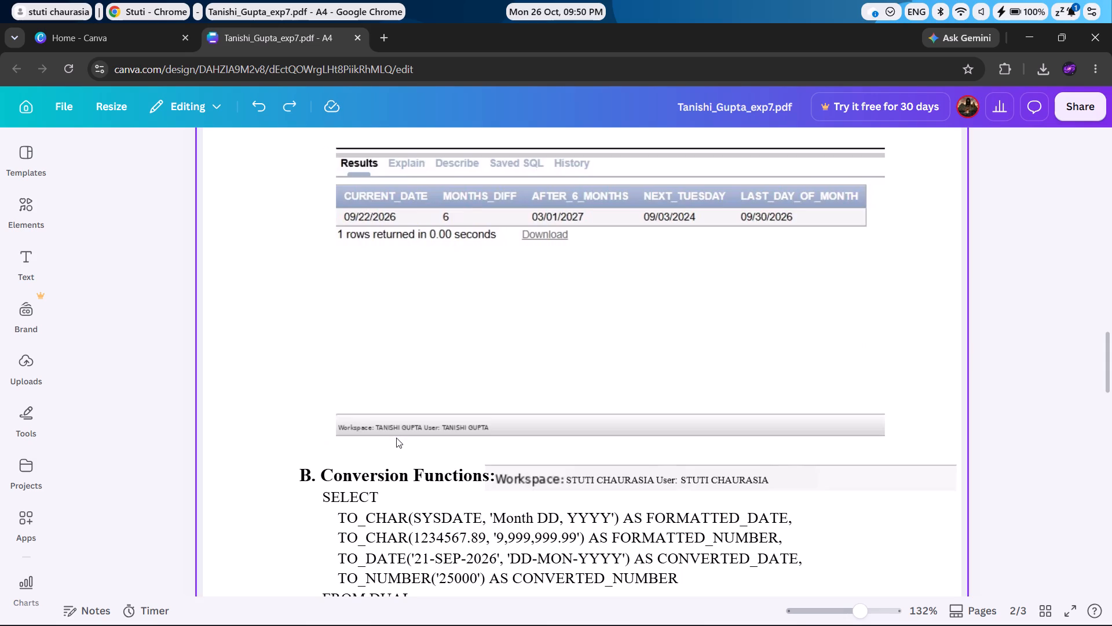
Place the pasted footer strip over the date functions output's original footer and stretch it to the output image's width, about 15.2 cm.
left_click_drag(586, 483, 436, 455)
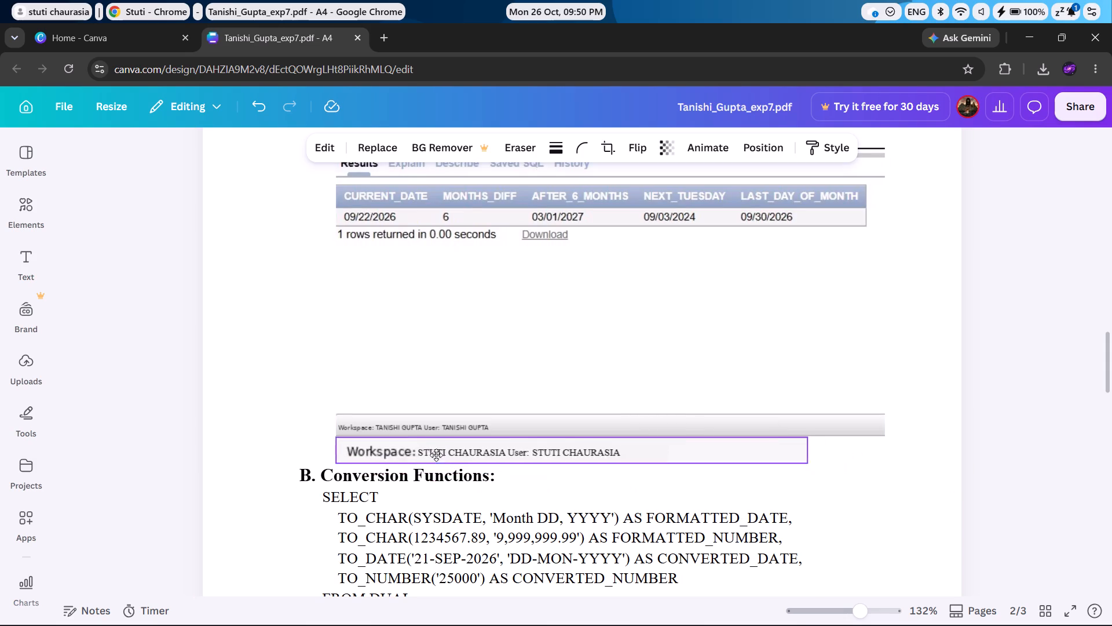
left_click_drag(436, 455, 436, 441)
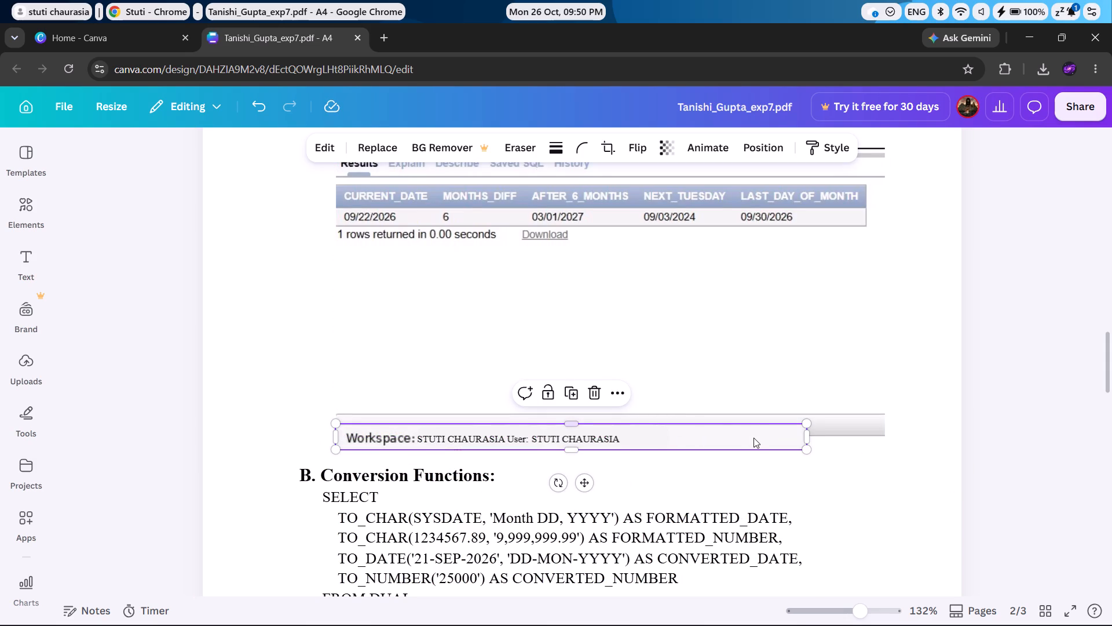
left_click_drag(807, 436, 866, 425)
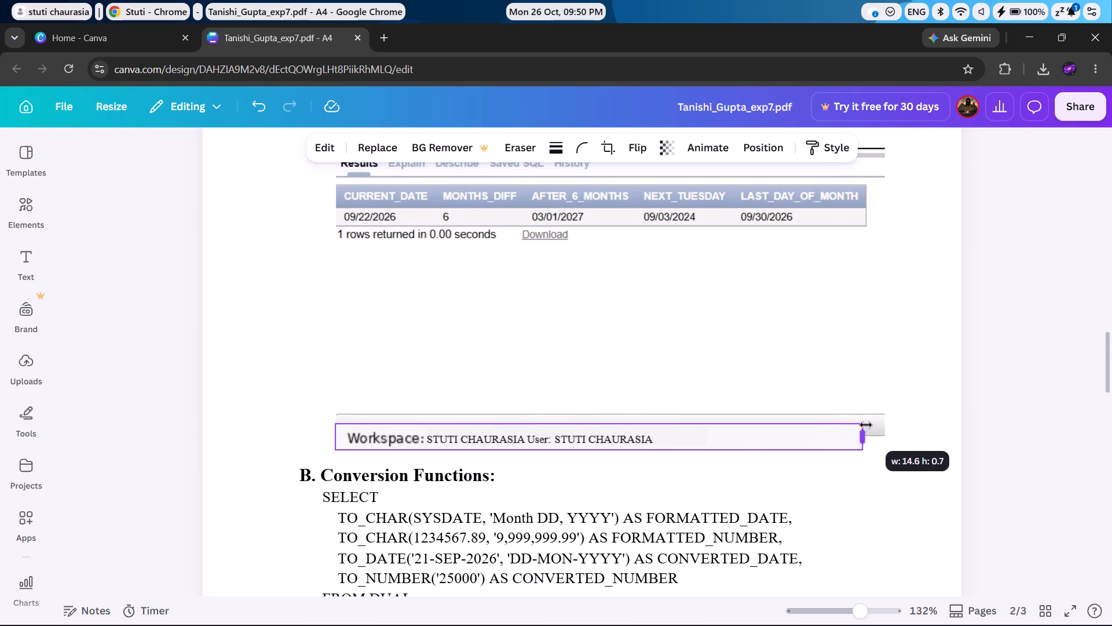
left_click_drag(866, 425, 883, 431)
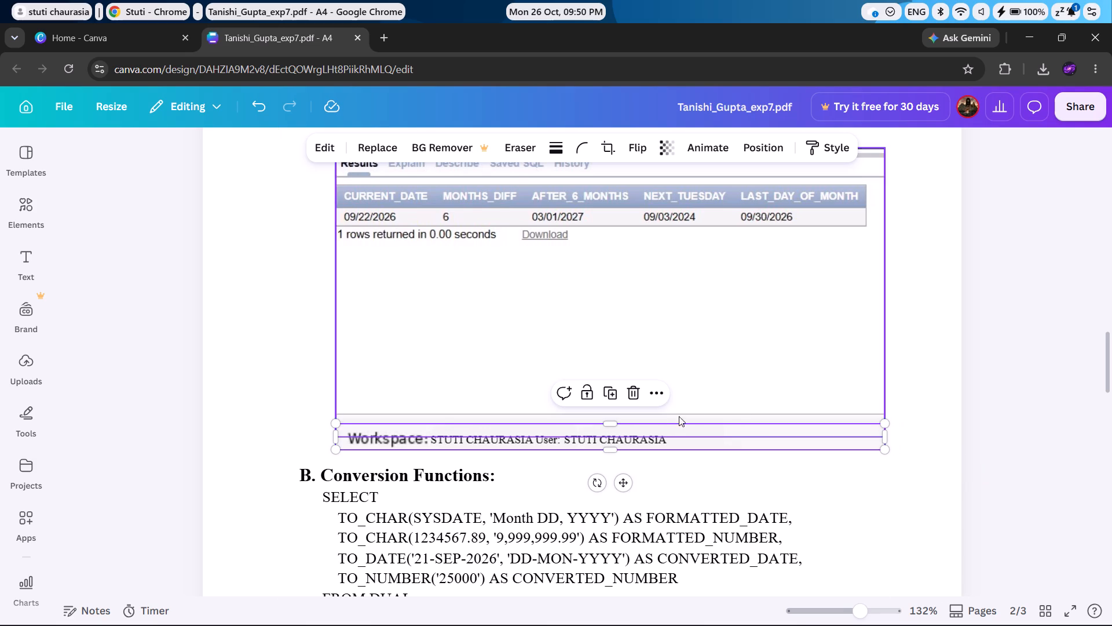
left_click(599, 439)
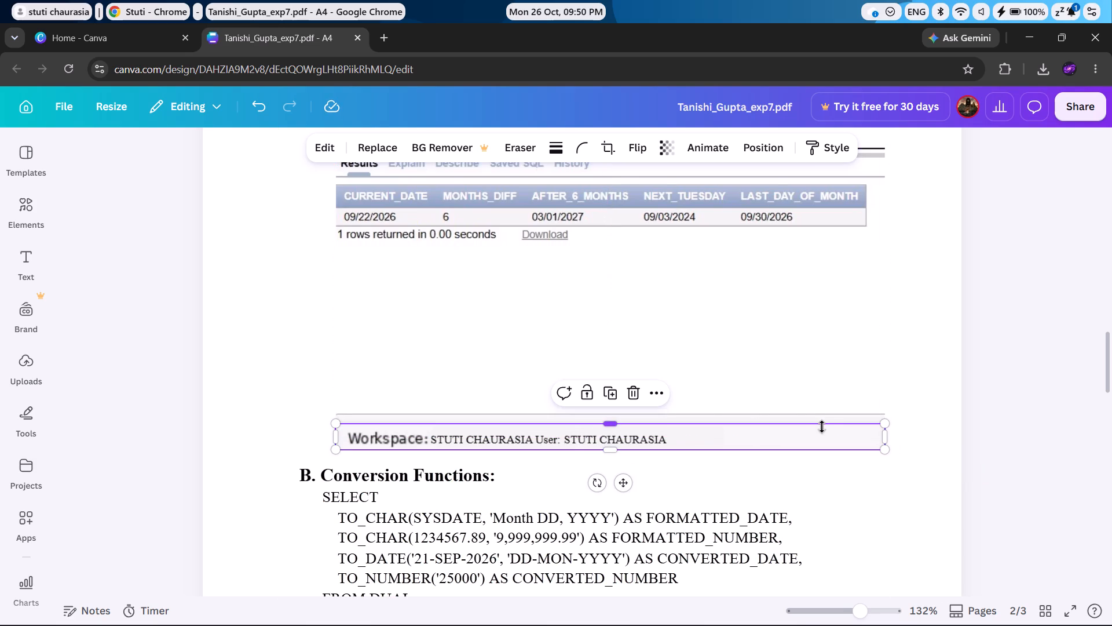
left_click(895, 488)
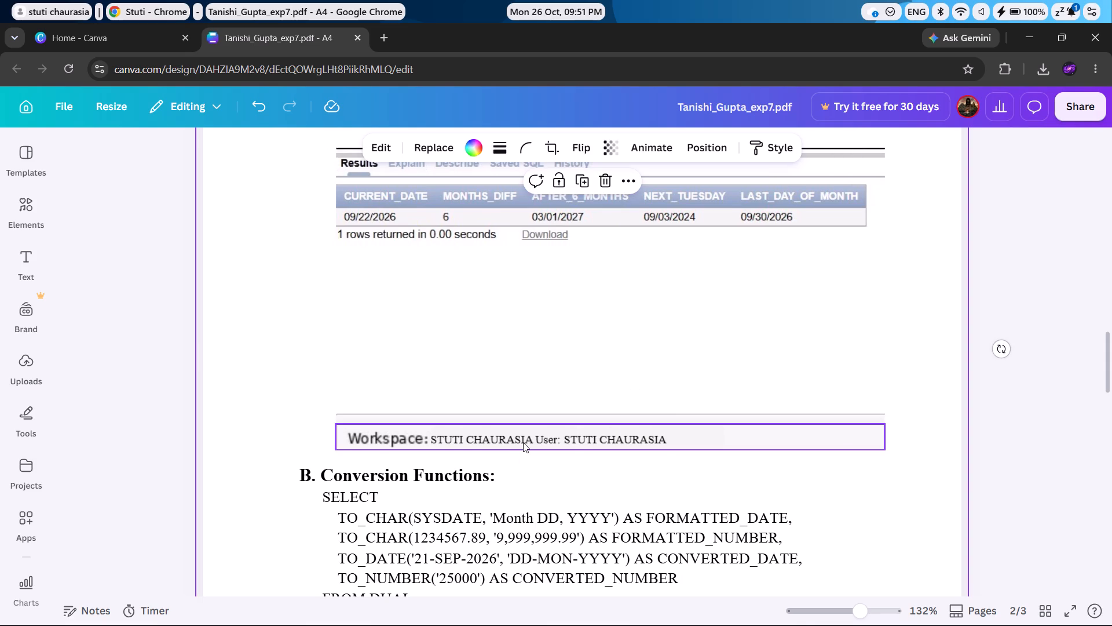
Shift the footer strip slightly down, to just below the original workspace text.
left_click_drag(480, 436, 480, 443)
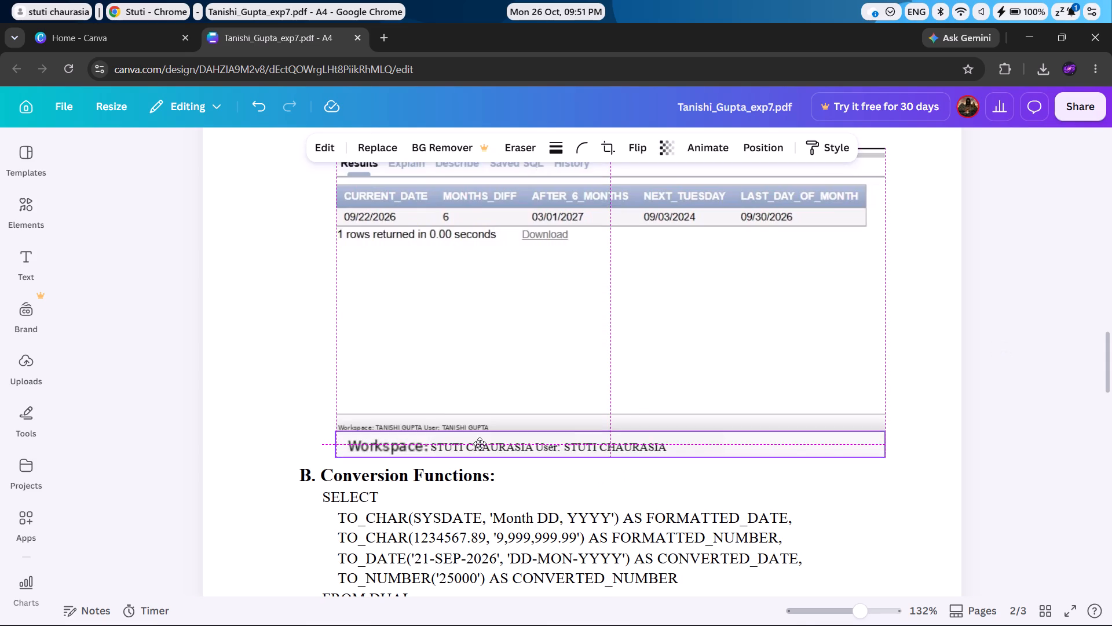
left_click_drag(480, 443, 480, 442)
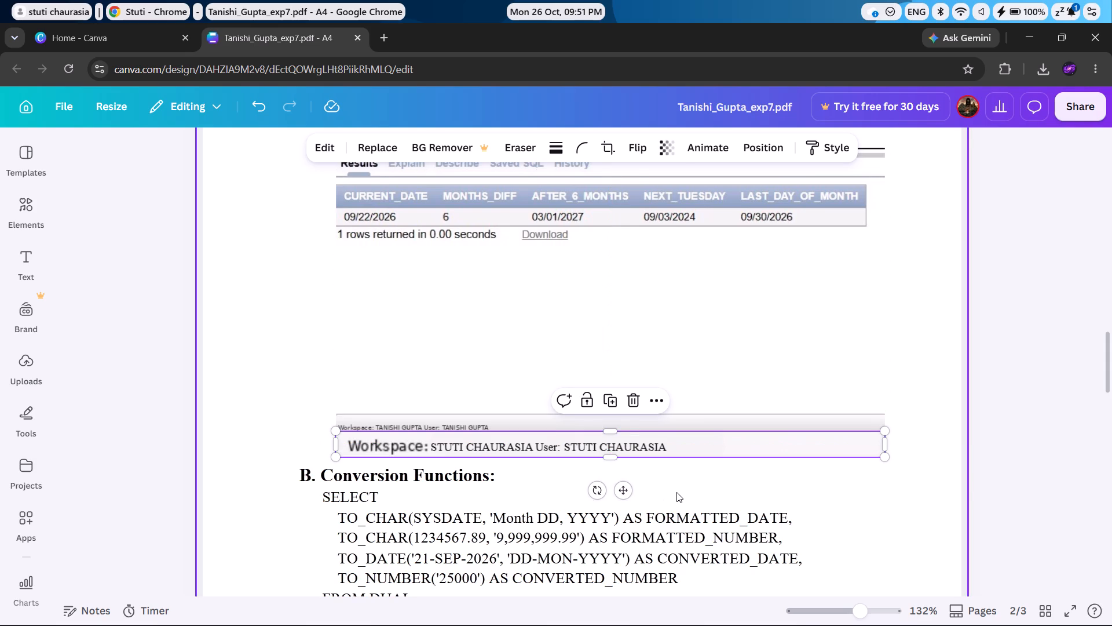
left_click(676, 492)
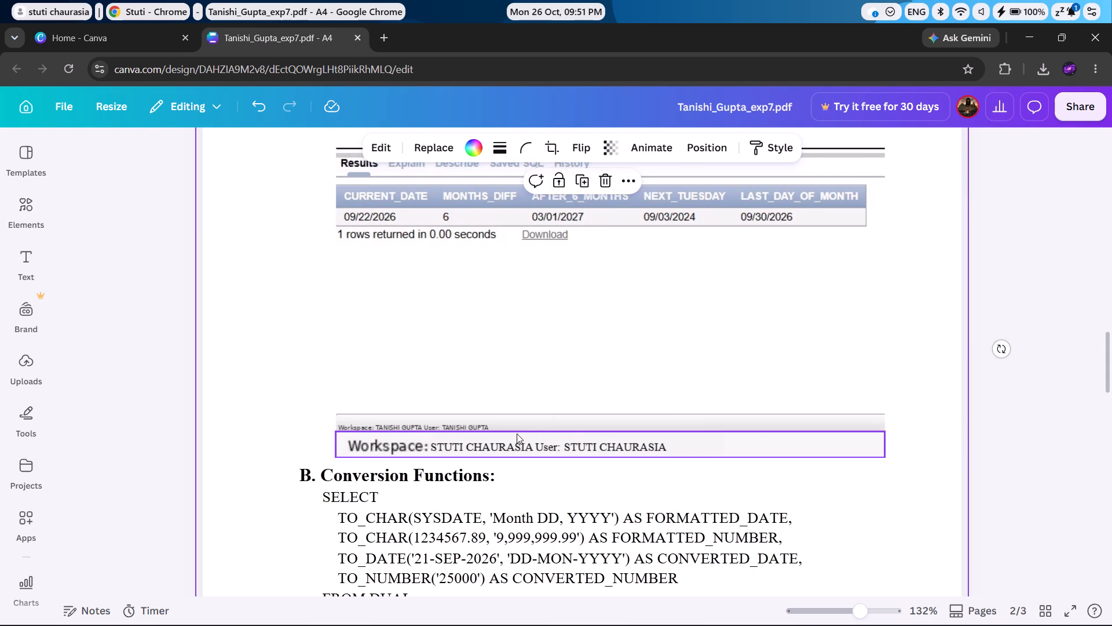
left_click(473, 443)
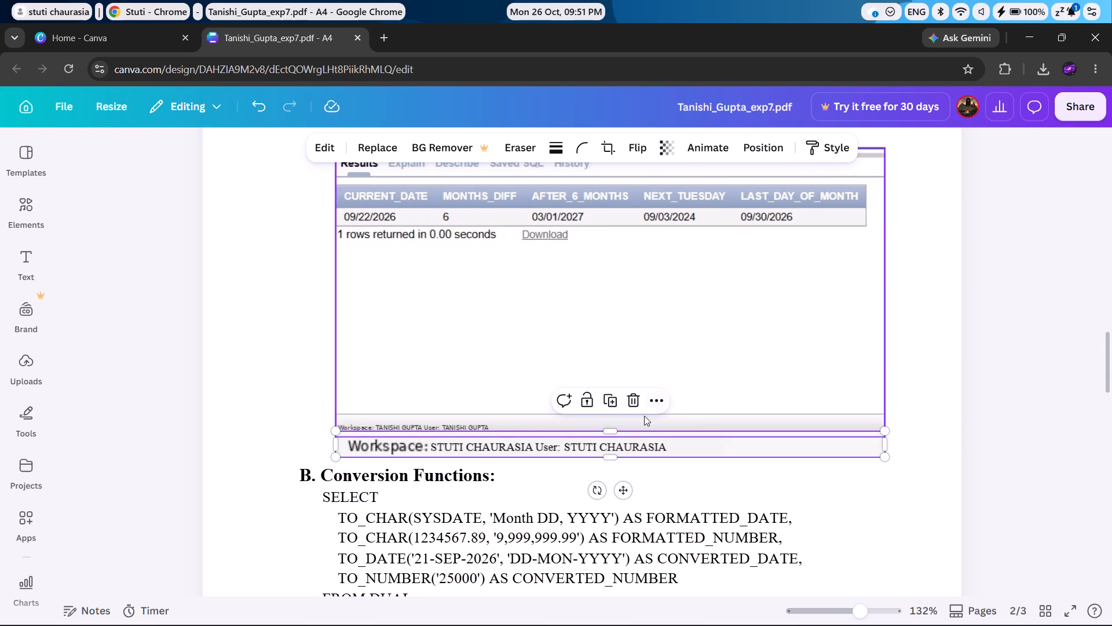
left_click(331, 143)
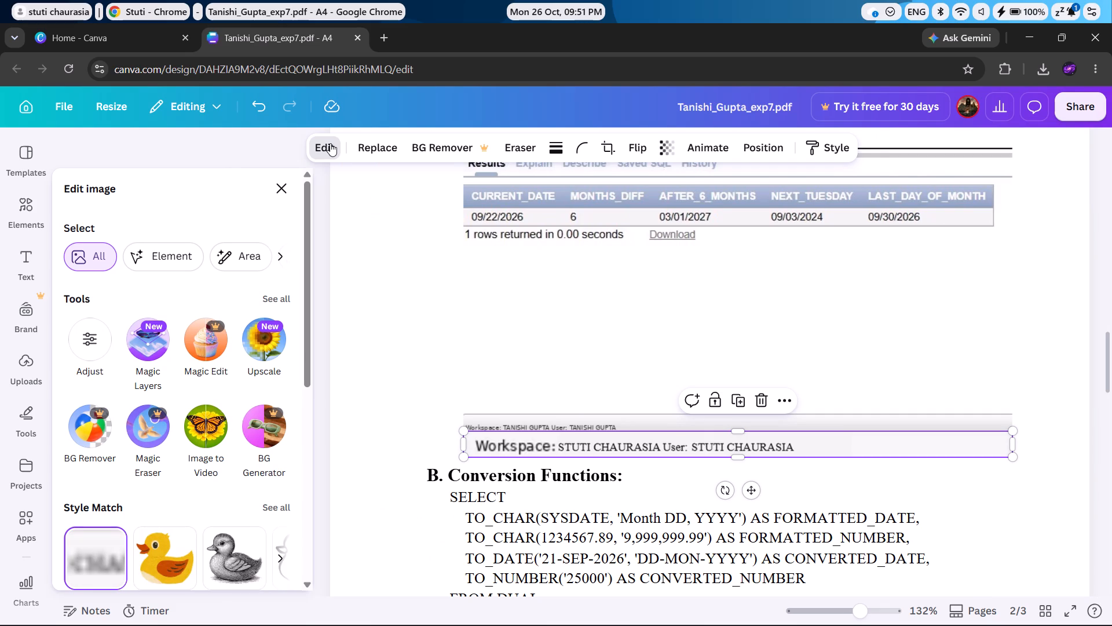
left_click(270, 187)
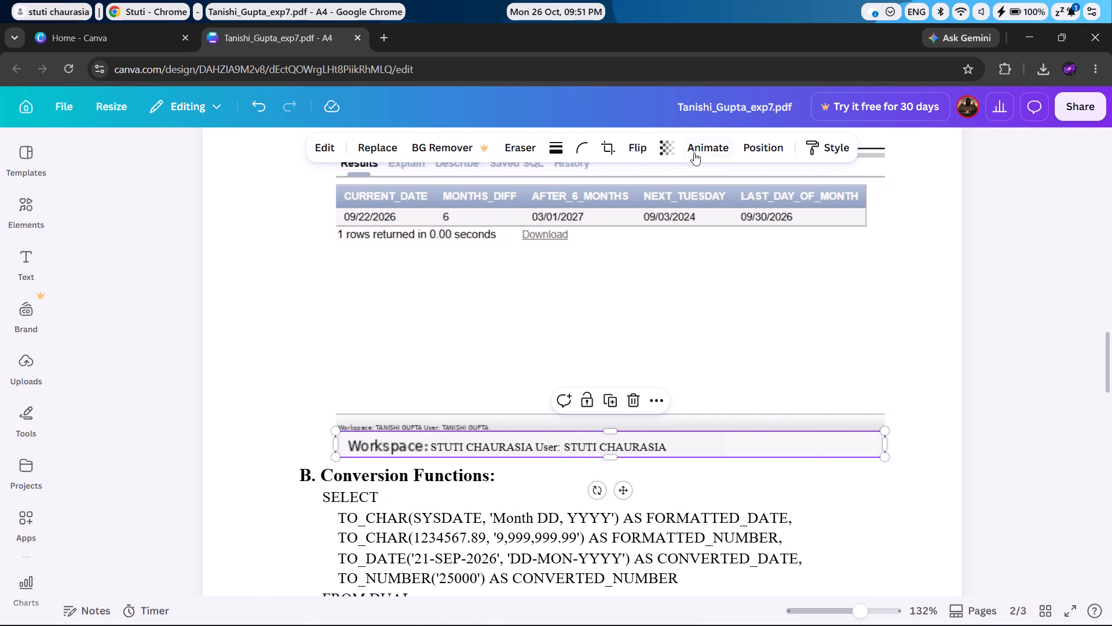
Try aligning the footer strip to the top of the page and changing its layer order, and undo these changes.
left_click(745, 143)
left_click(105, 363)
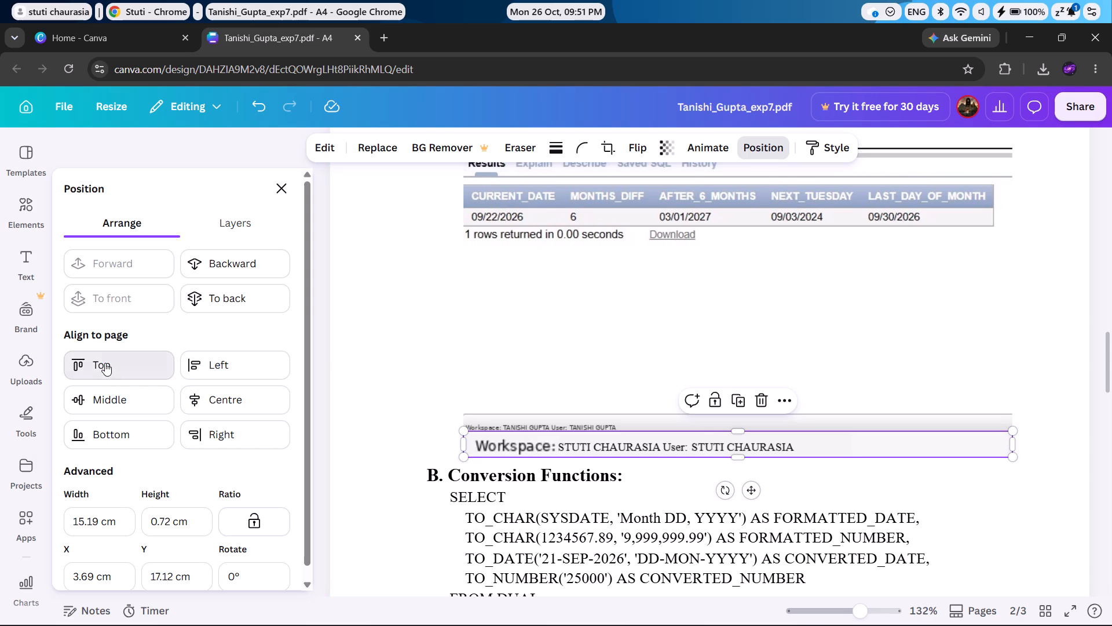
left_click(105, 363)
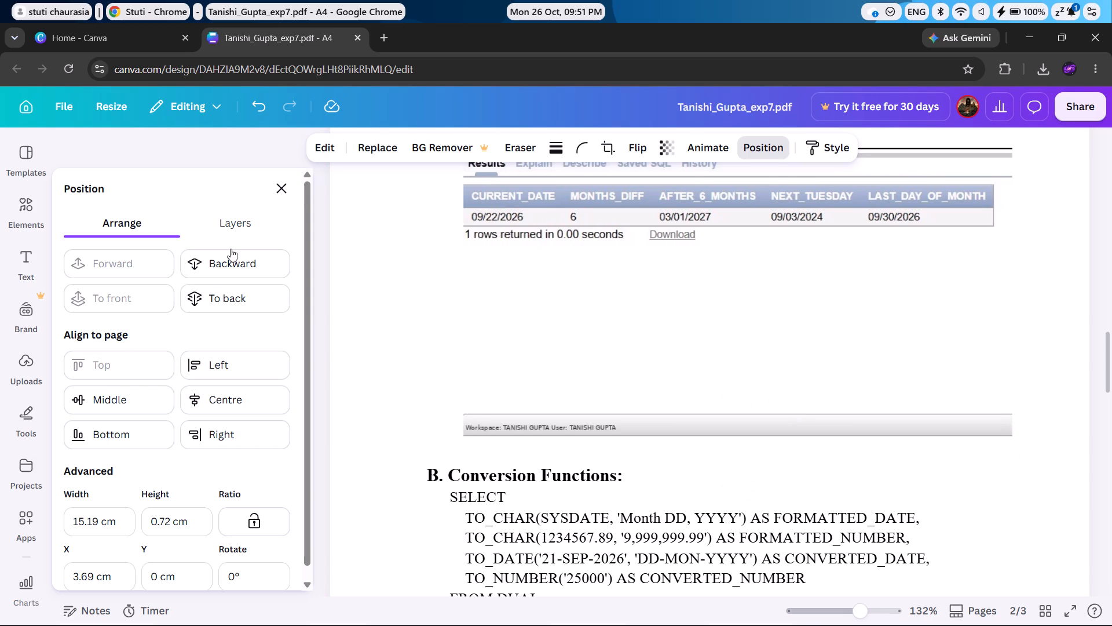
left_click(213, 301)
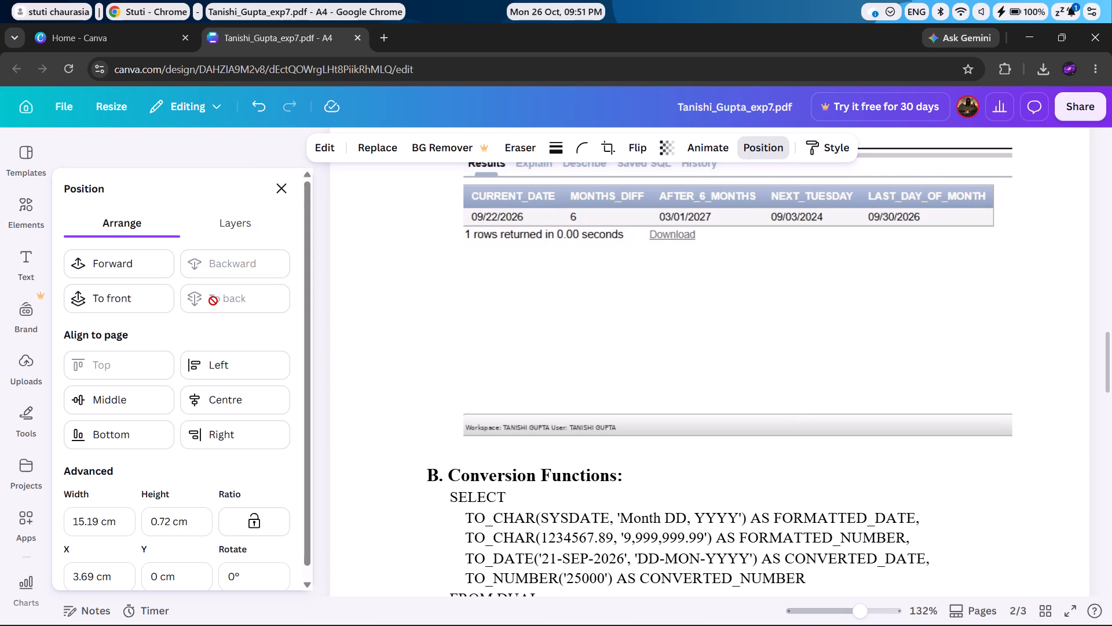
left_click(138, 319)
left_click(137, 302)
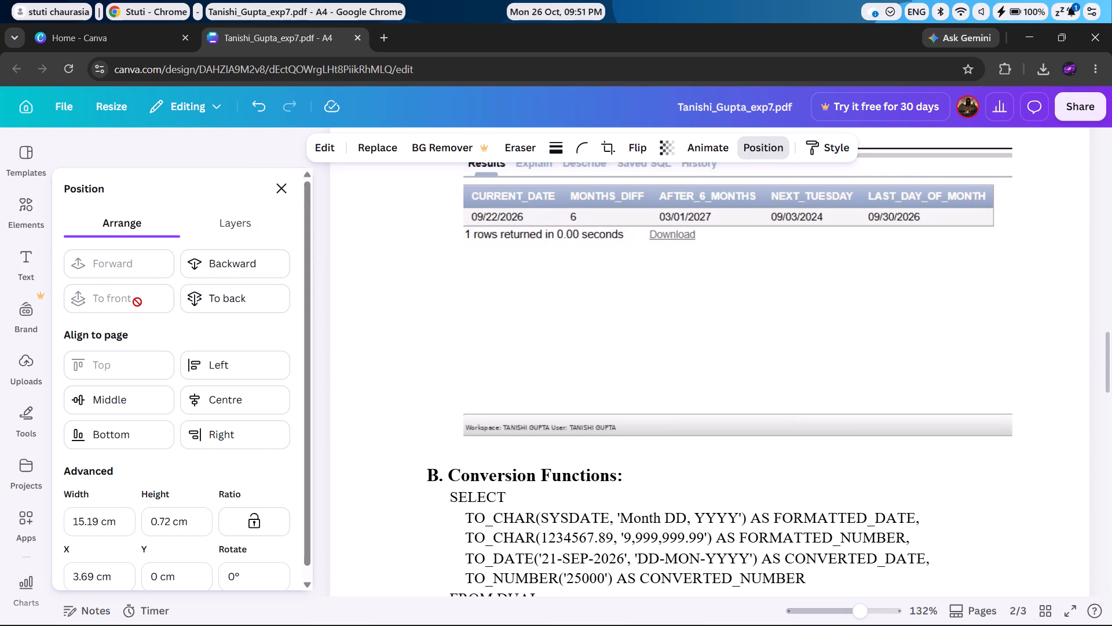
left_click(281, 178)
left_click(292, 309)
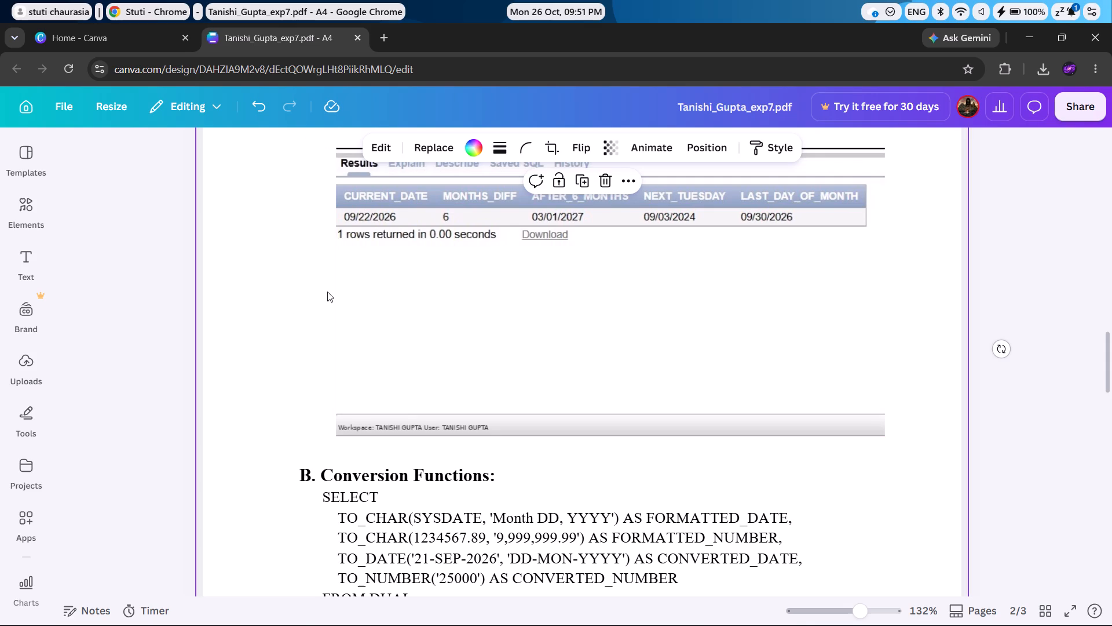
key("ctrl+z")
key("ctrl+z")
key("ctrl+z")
Move the footer strip up to cover the original workspace text, just below the output image's footer divider line.
left_click(378, 442)
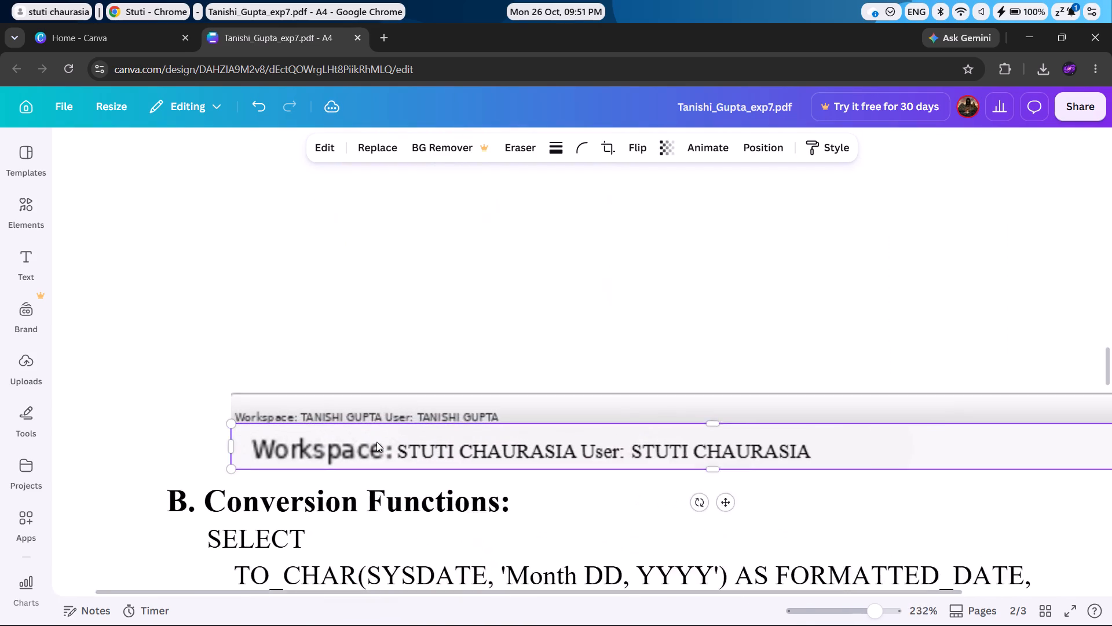
right_click_drag(376, 442, 376, 427)
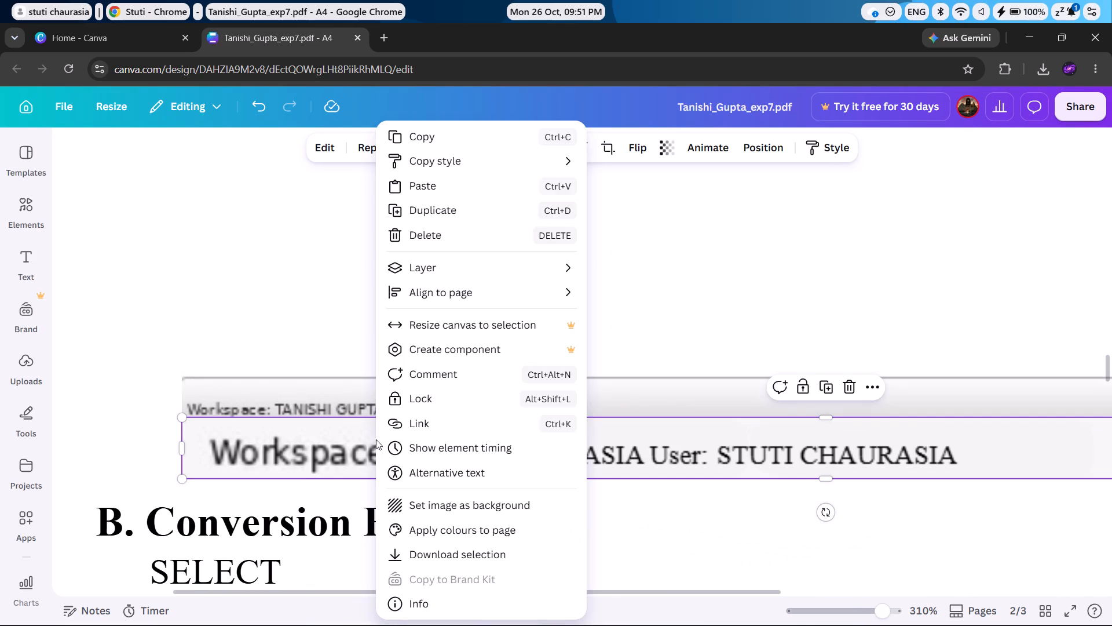
left_click(287, 449)
left_click_drag(288, 449, 288, 434)
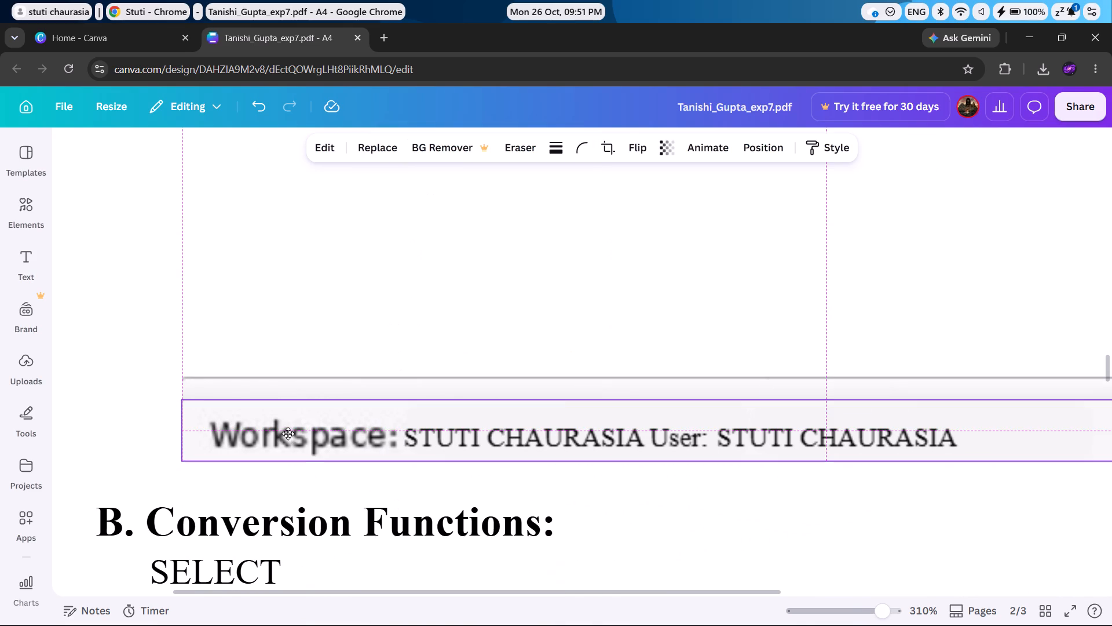
left_click_drag(288, 434, 287, 434)
left_click_drag(287, 434, 287, 433)
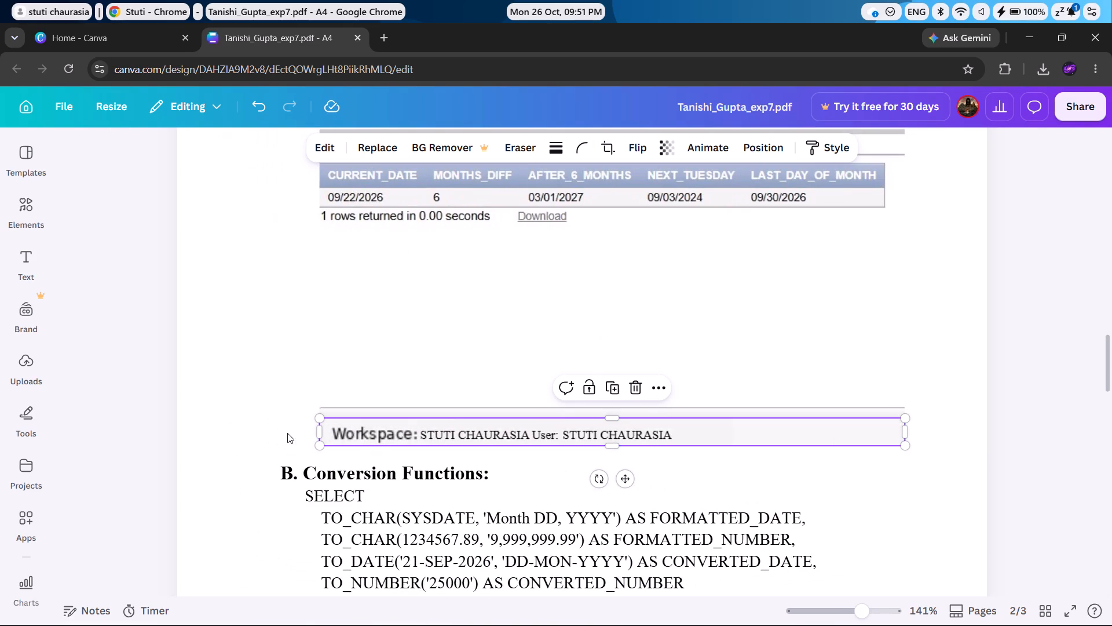
Shorten the date functions output image from its bottom edge to crop away the original workspace text.
left_click(780, 472)
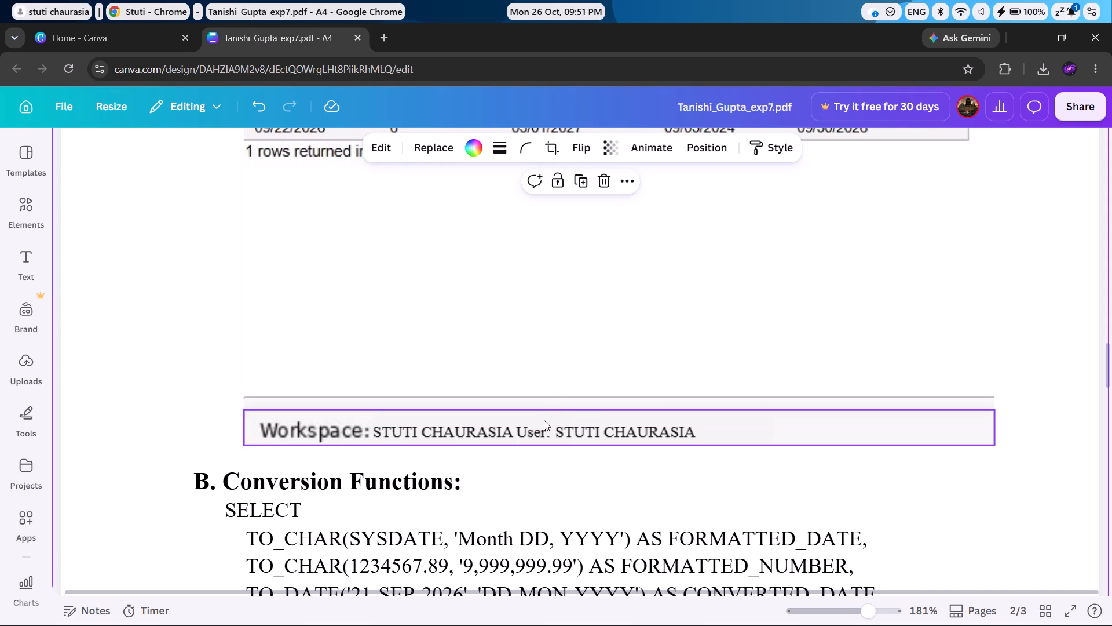
left_click(547, 368)
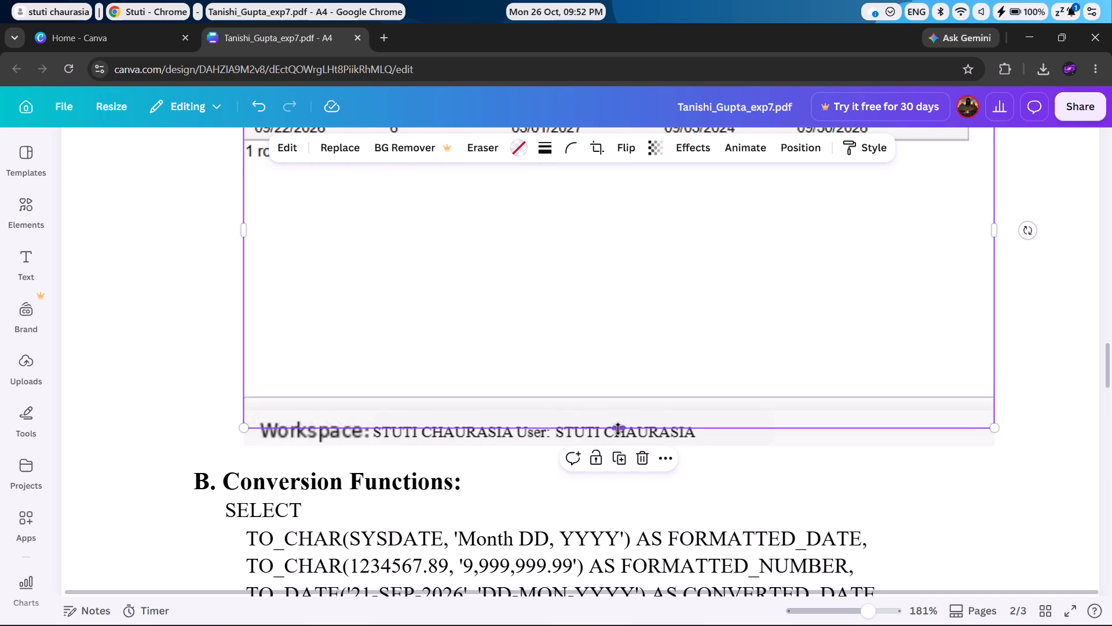
left_click_drag(618, 429, 616, 400)
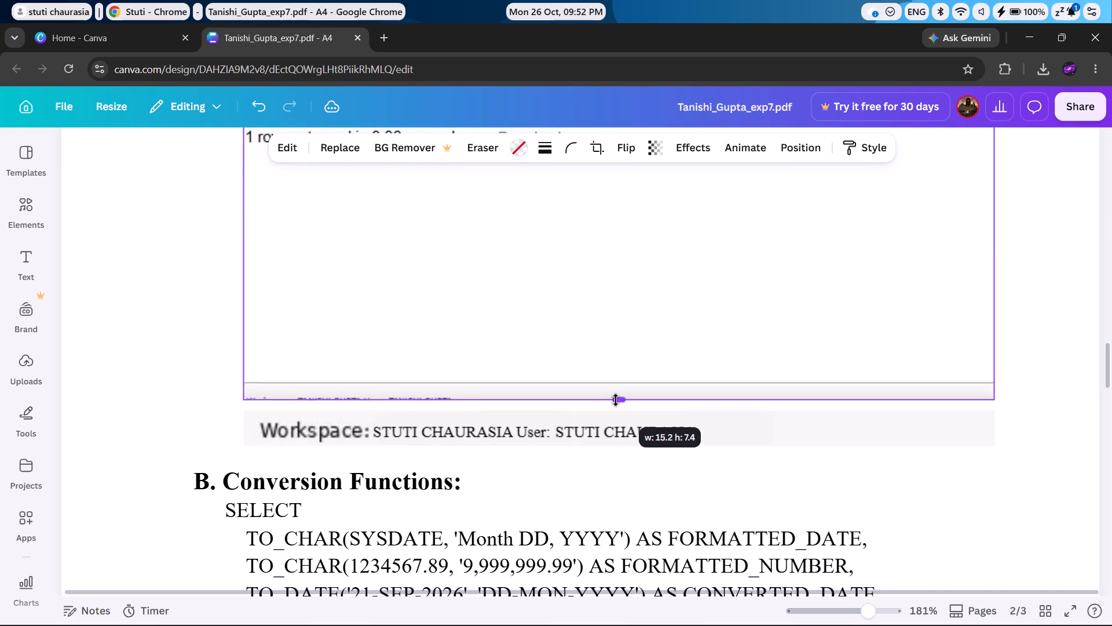
left_click_drag(616, 400, 597, 383)
Move the footer strip up against the bottom of the shortened date functions output image, aligned with its side edges.
left_click_drag(497, 430, 492, 399)
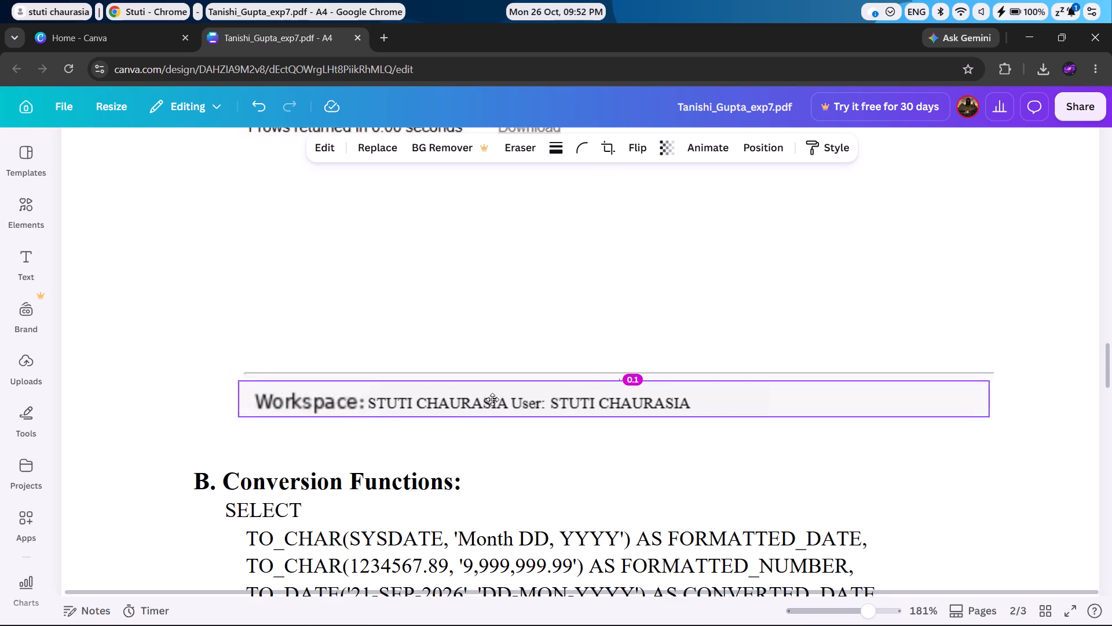
left_click_drag(492, 399, 495, 391)
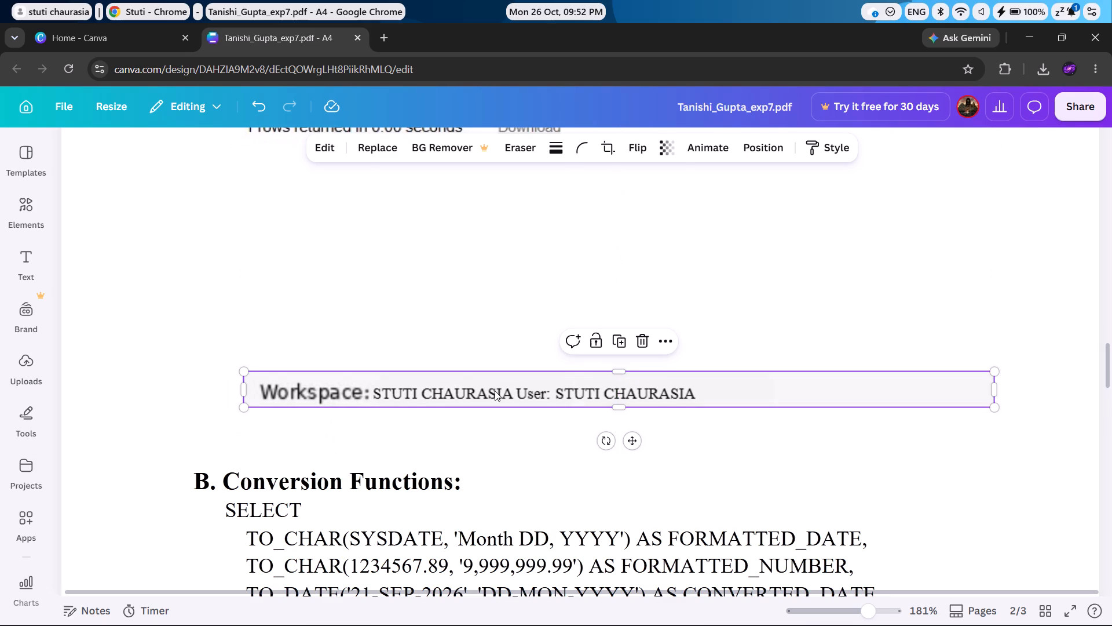
left_click(665, 482)
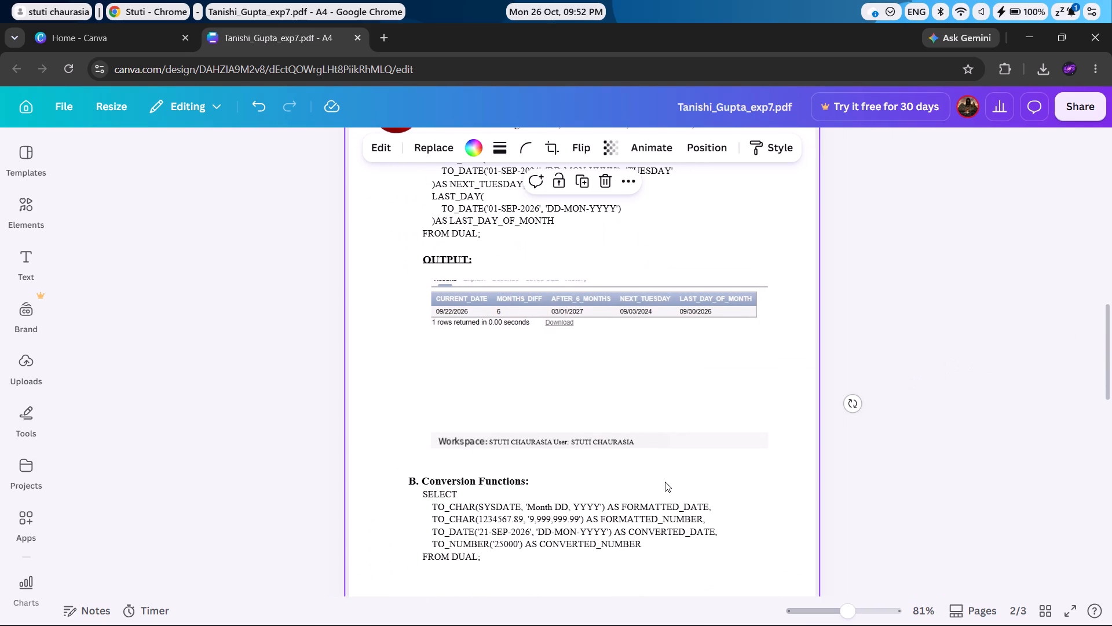
Extend the date functions output image upward to about 7.6 cm high, restoring its cropped Results and Explain header row.
left_click(625, 391)
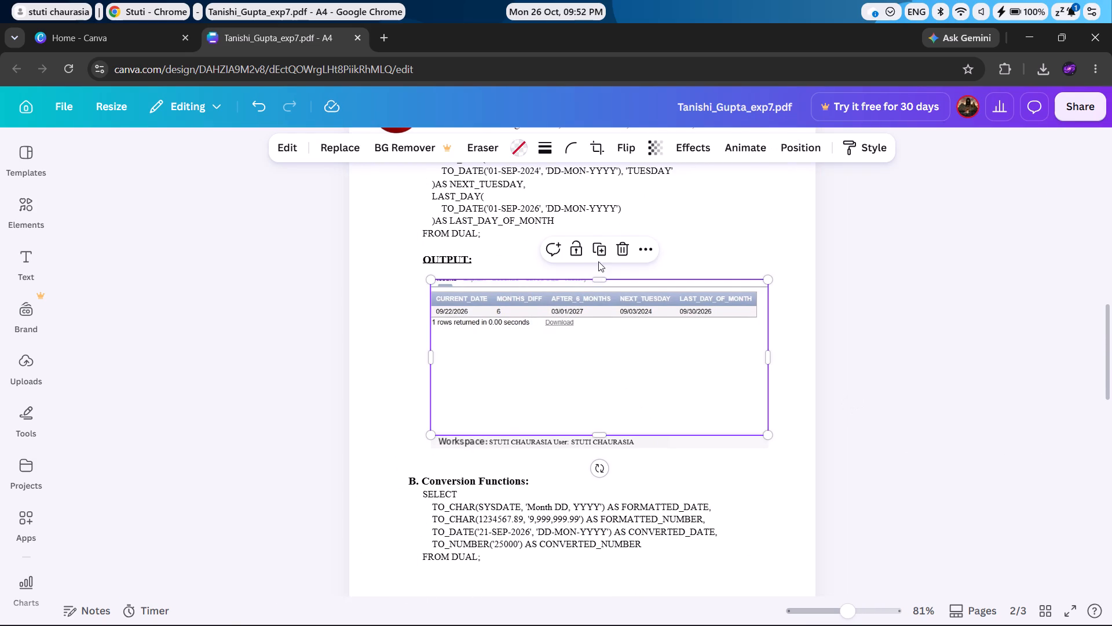
left_click_drag(601, 278, 599, 265)
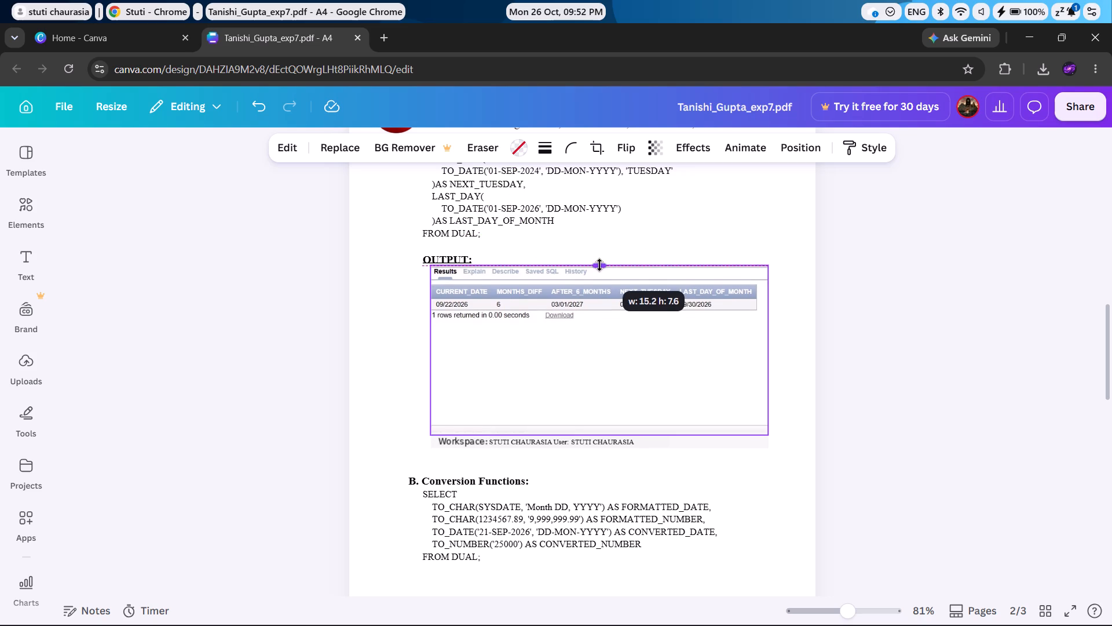
left_click_drag(599, 265, 599, 270)
left_click(653, 245)
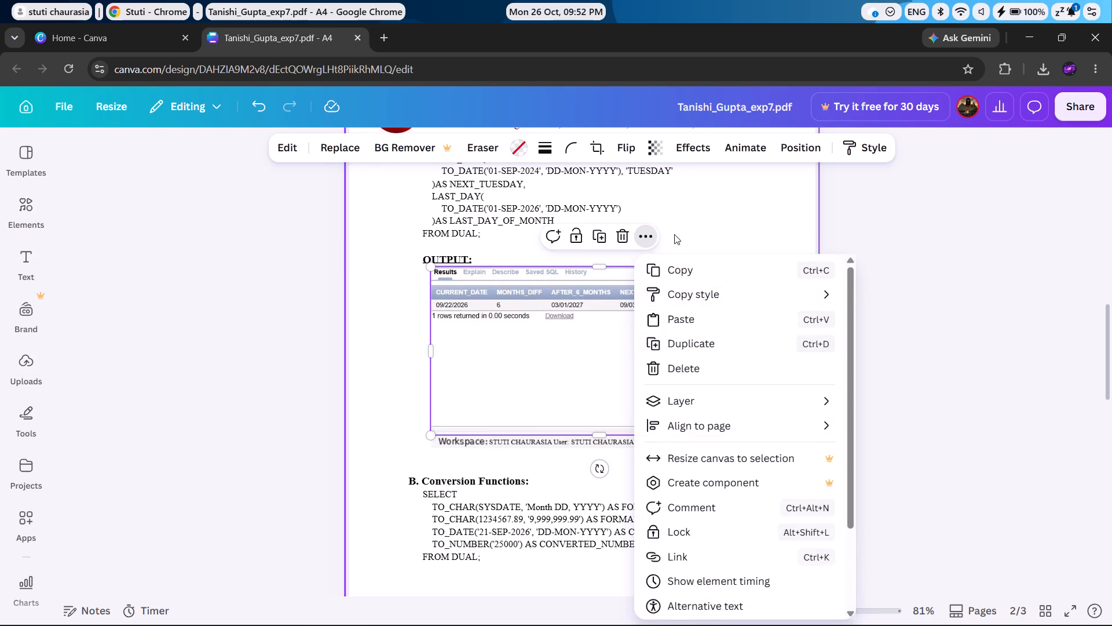
left_click(679, 230)
Move the OUTPUT heading slightly up so it clears the top of the date functions output image.
left_click_drag(434, 257, 434, 250)
left_click(641, 247)
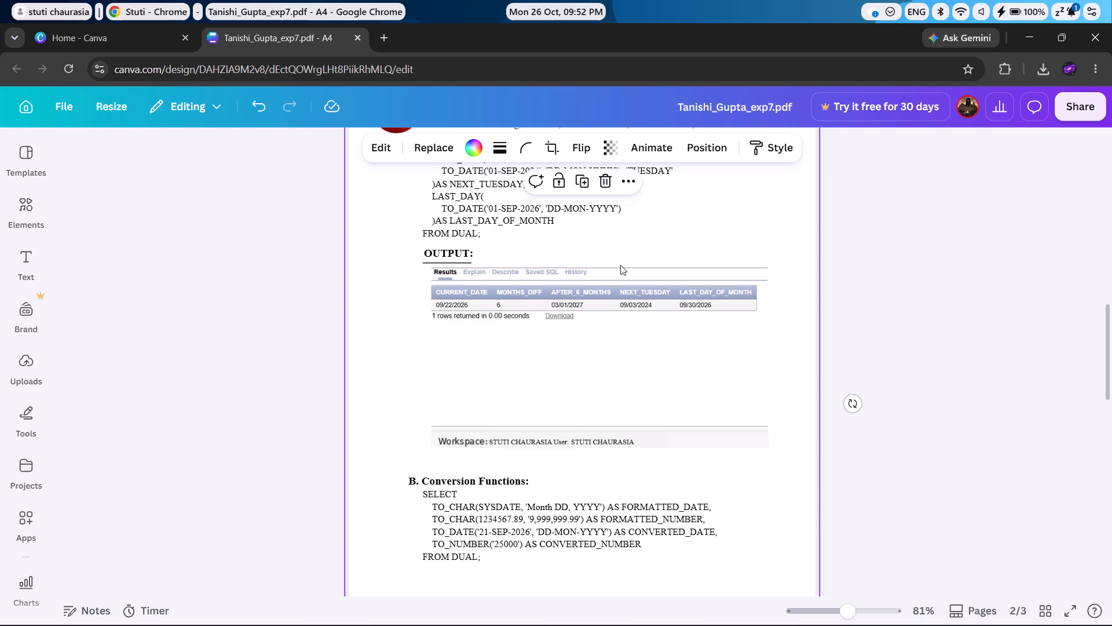
Move the footer strip slightly up to sit directly beneath the date functions output image's footer divider line.
left_click(601, 264)
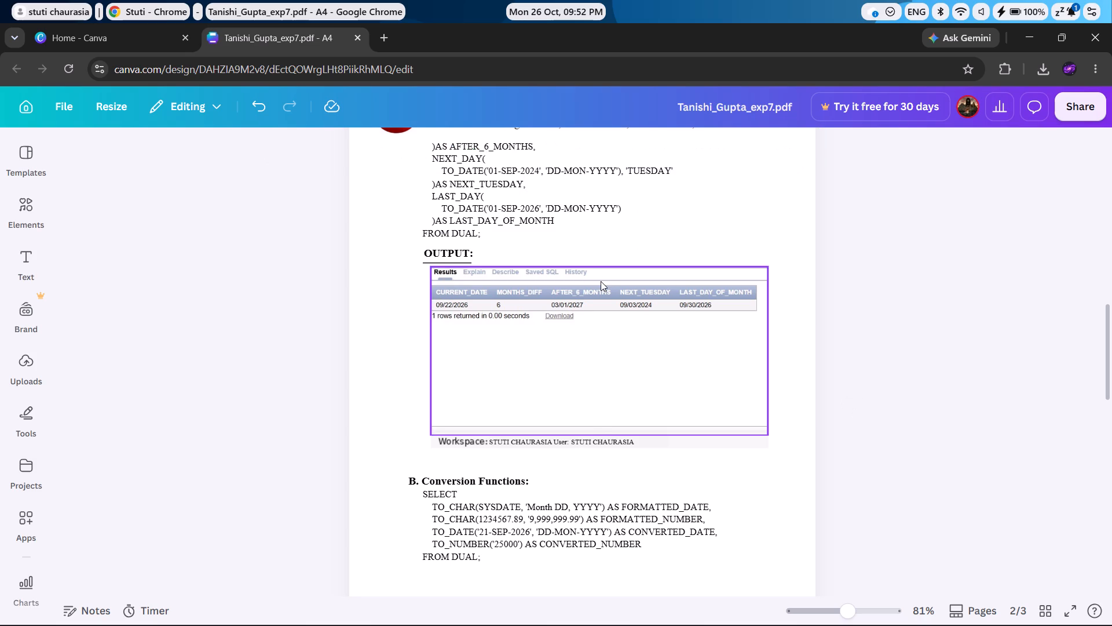
left_click(601, 281)
left_click(403, 461)
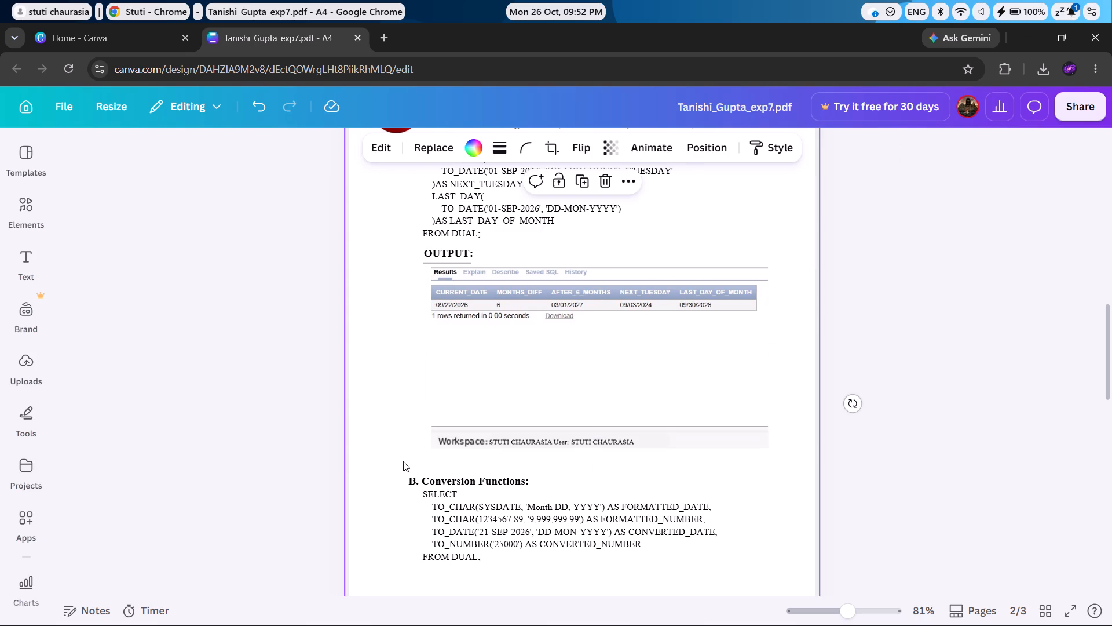
left_click(478, 439)
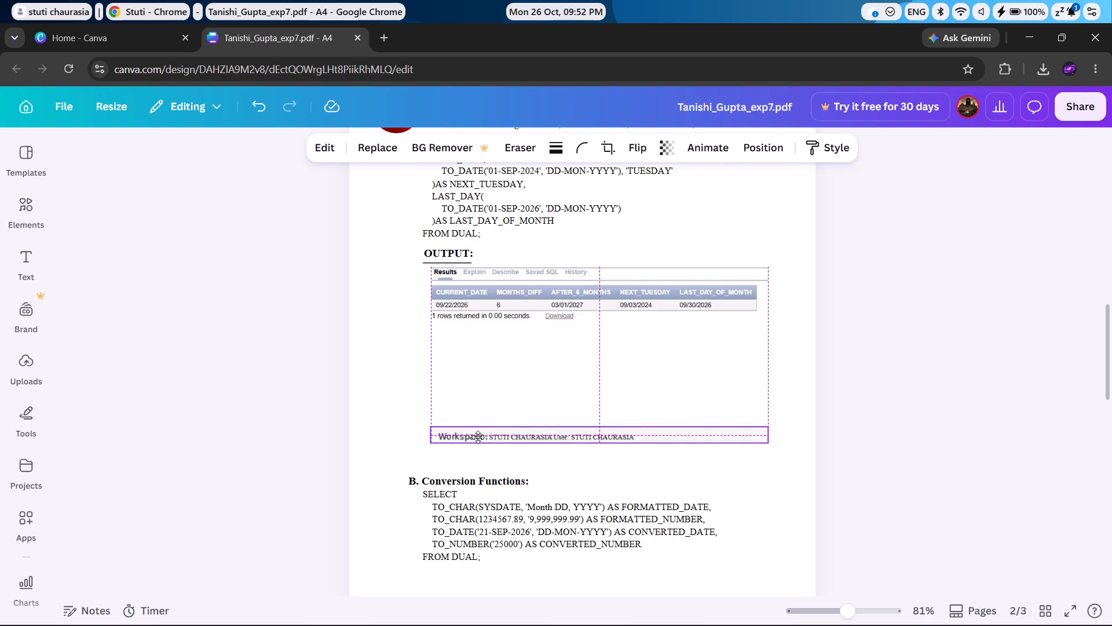
left_click(487, 475)
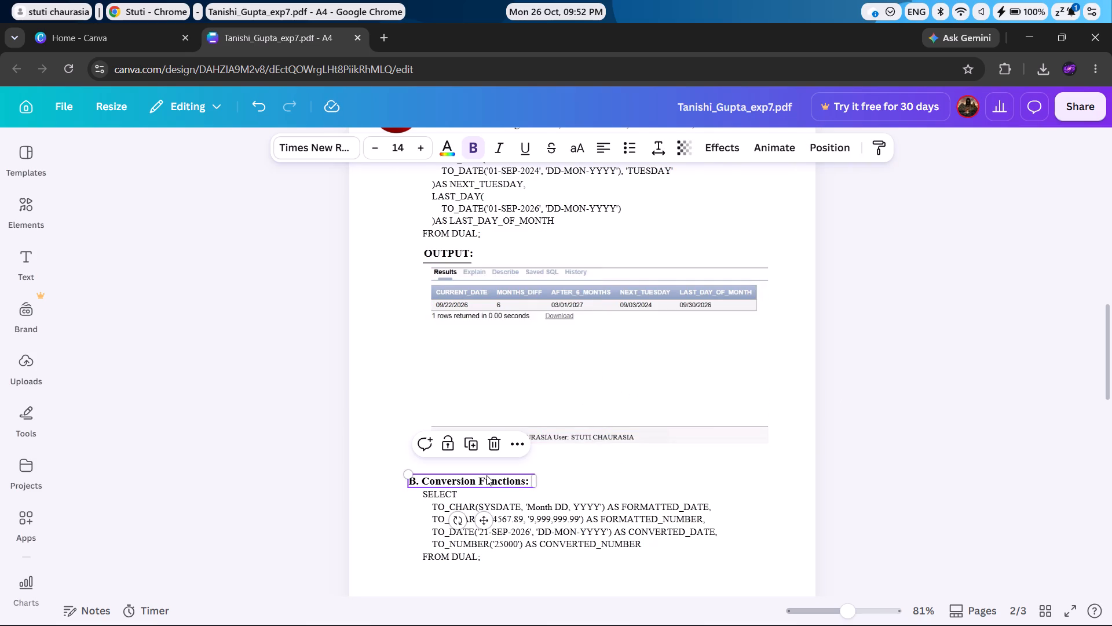
left_click(603, 447)
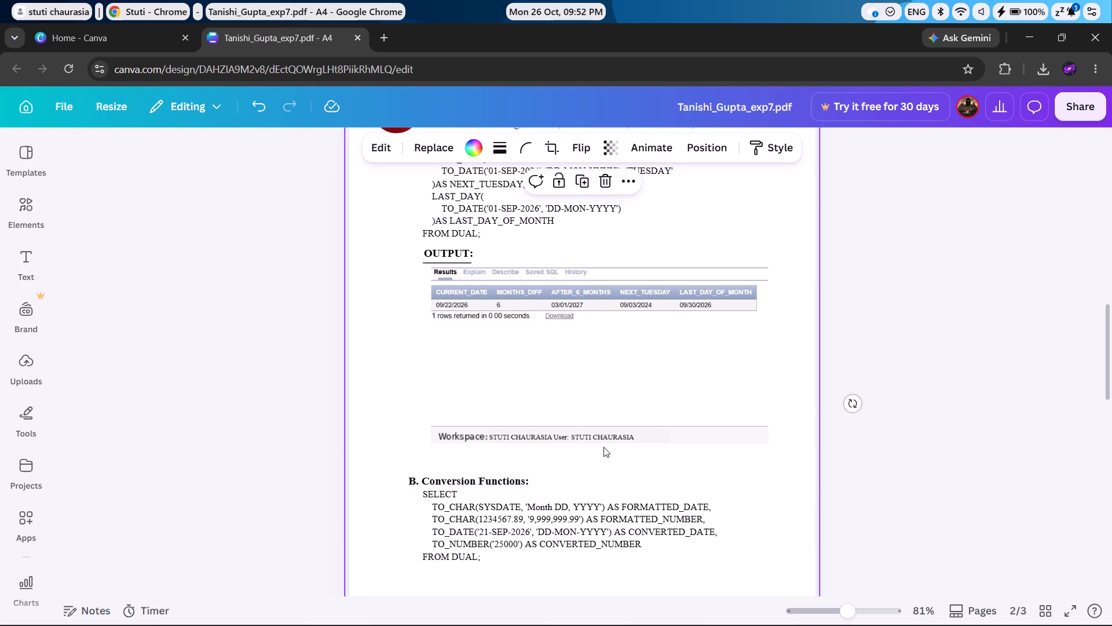
Duplicate the finished footer strip under the date functions output on page 2.
scroll(581, 461, "down", 6)
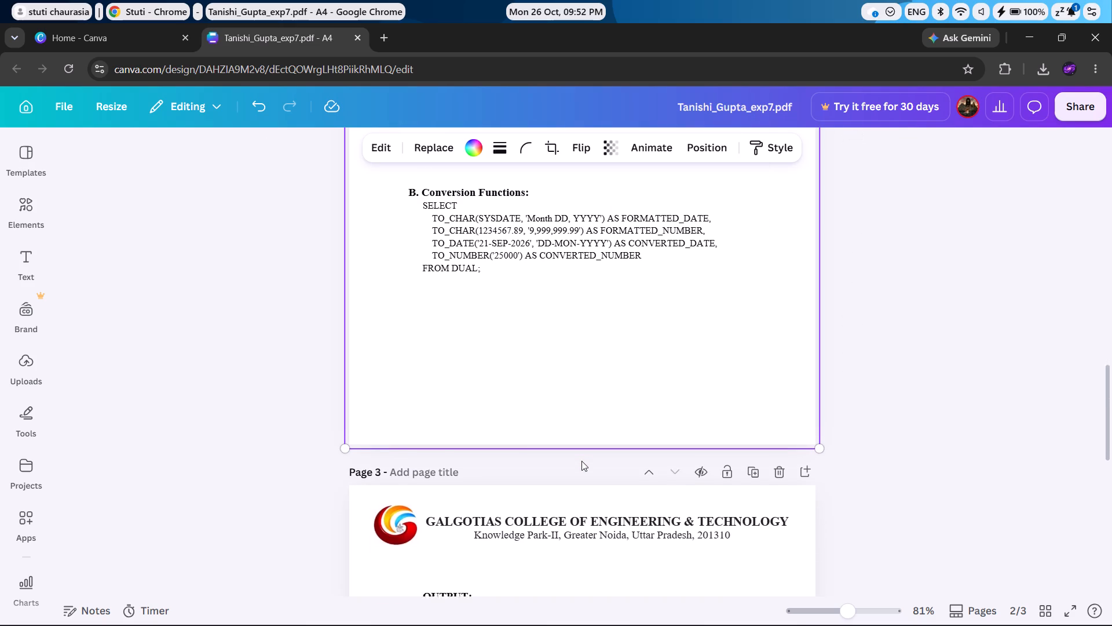
scroll(581, 461, "down", 2)
scroll(581, 461, "up", 5)
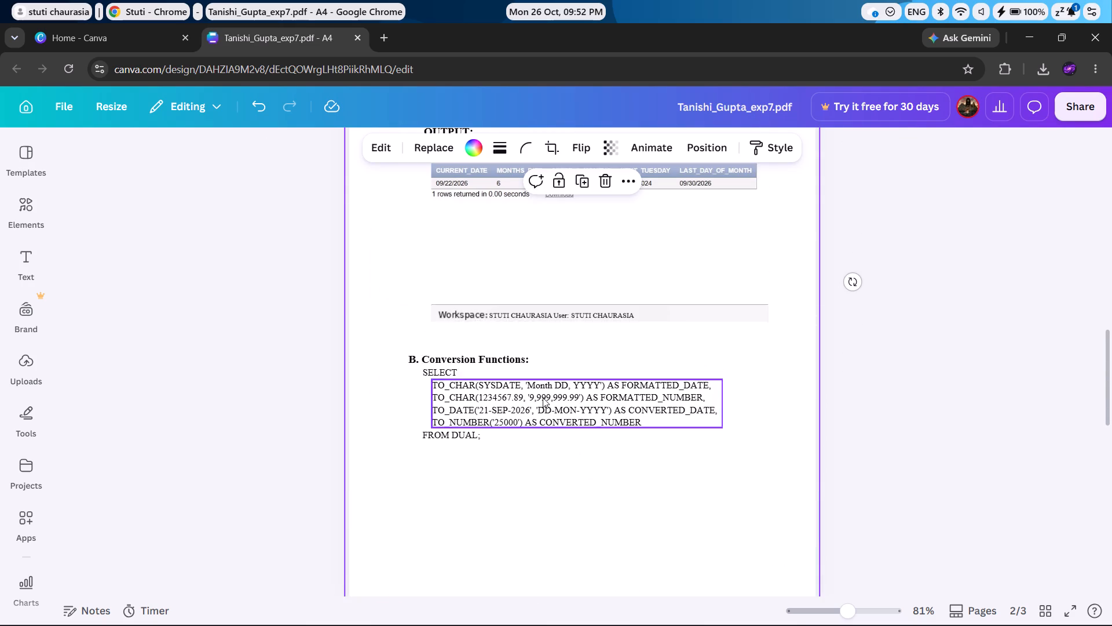
left_click(499, 314)
left_click(600, 274)
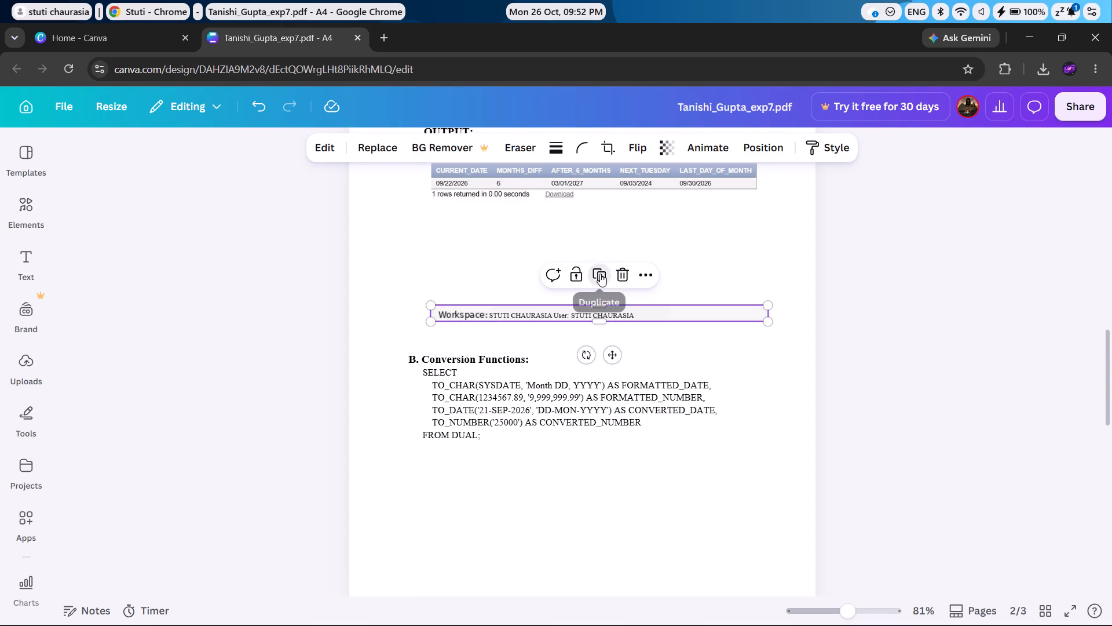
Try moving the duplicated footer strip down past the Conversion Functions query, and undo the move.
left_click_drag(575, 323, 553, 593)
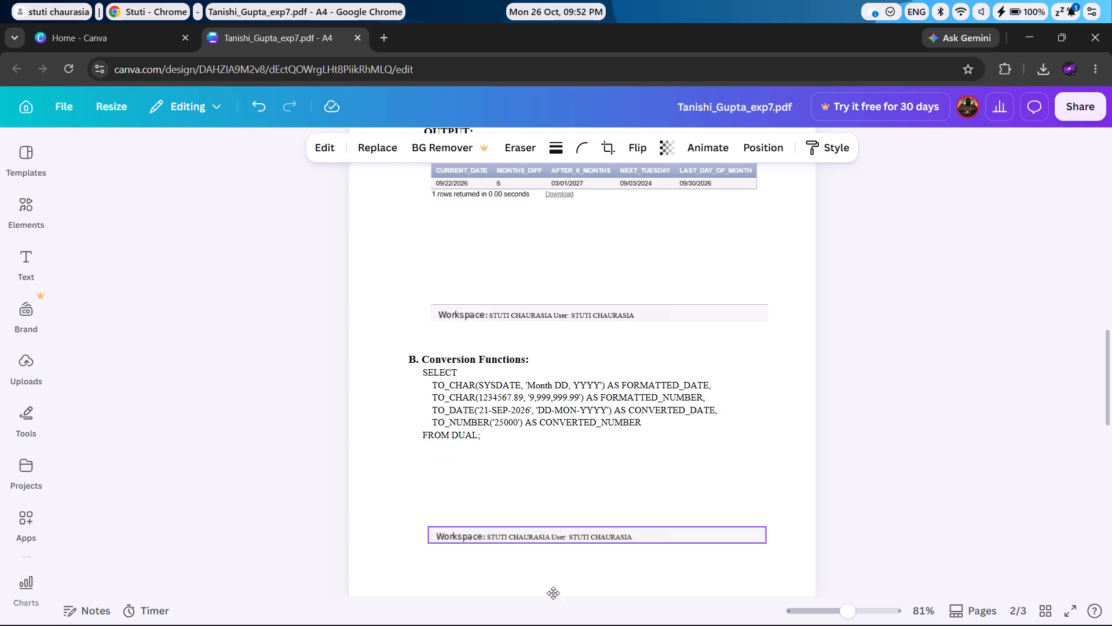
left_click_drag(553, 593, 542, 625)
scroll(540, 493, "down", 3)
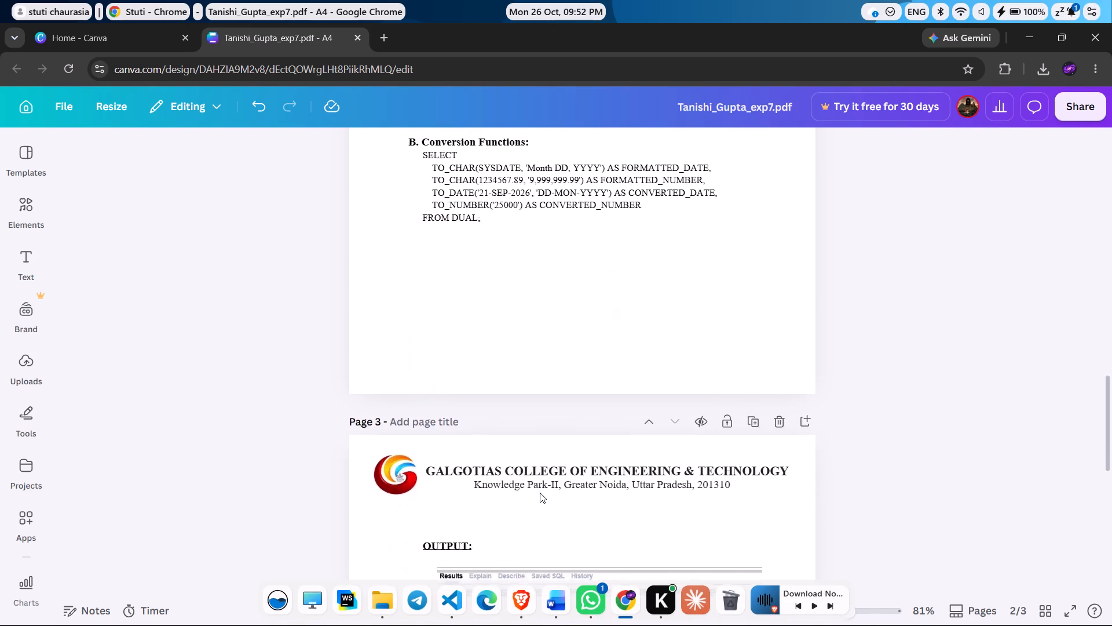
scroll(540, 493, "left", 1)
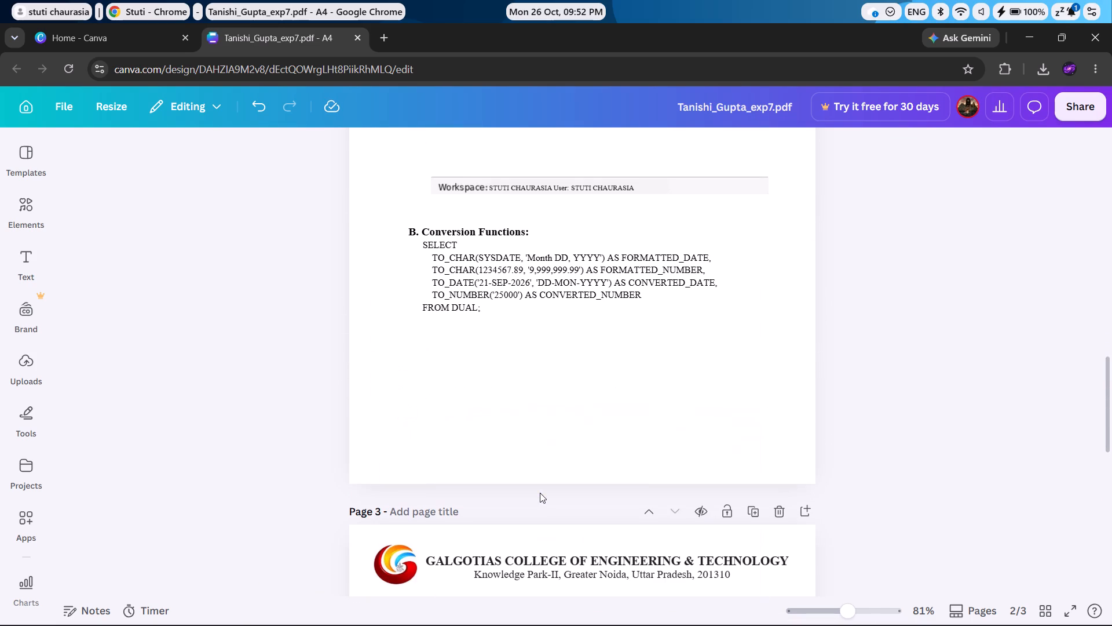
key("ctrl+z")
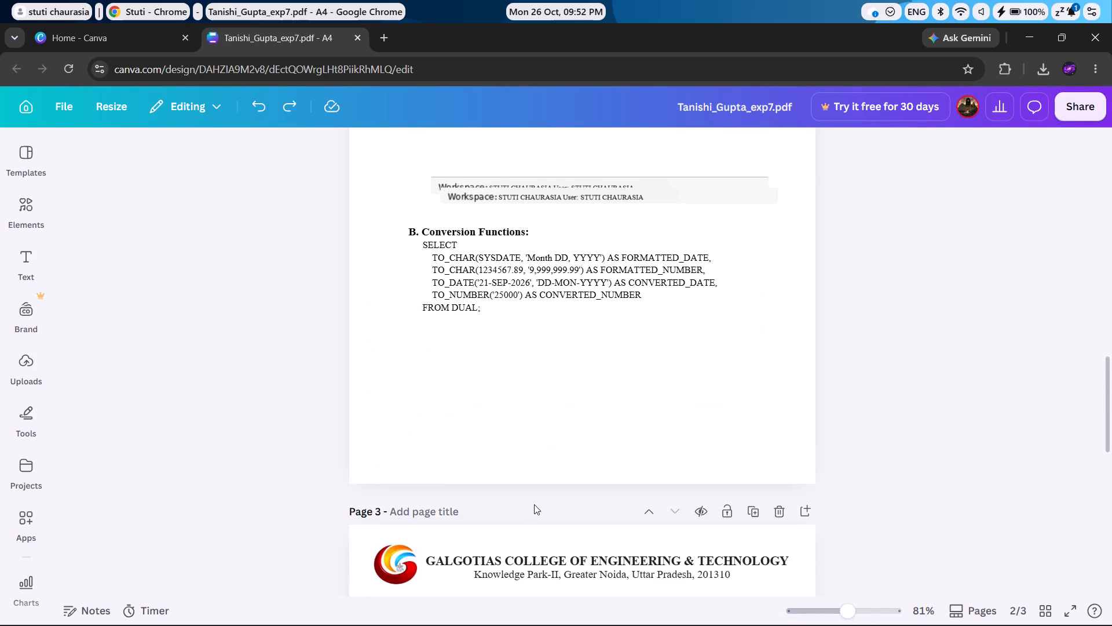
Move the duplicated footer strip to page 3, just below the conversion functions output image.
left_click_drag(489, 190, 471, 516)
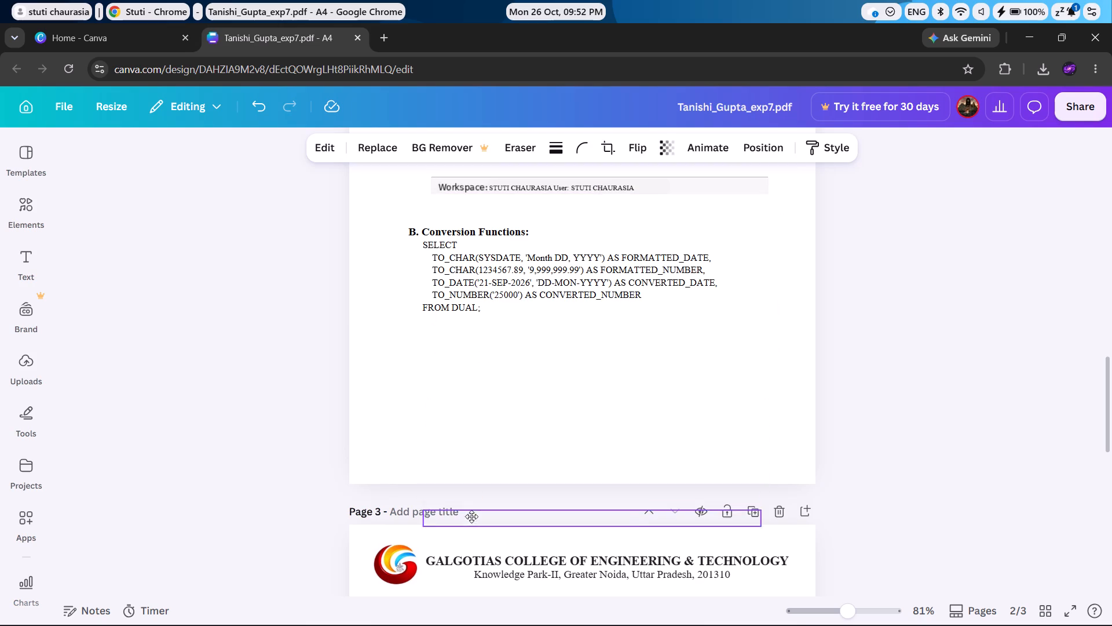
left_click_drag(471, 516, 467, 559)
scroll(467, 559, "down", 4)
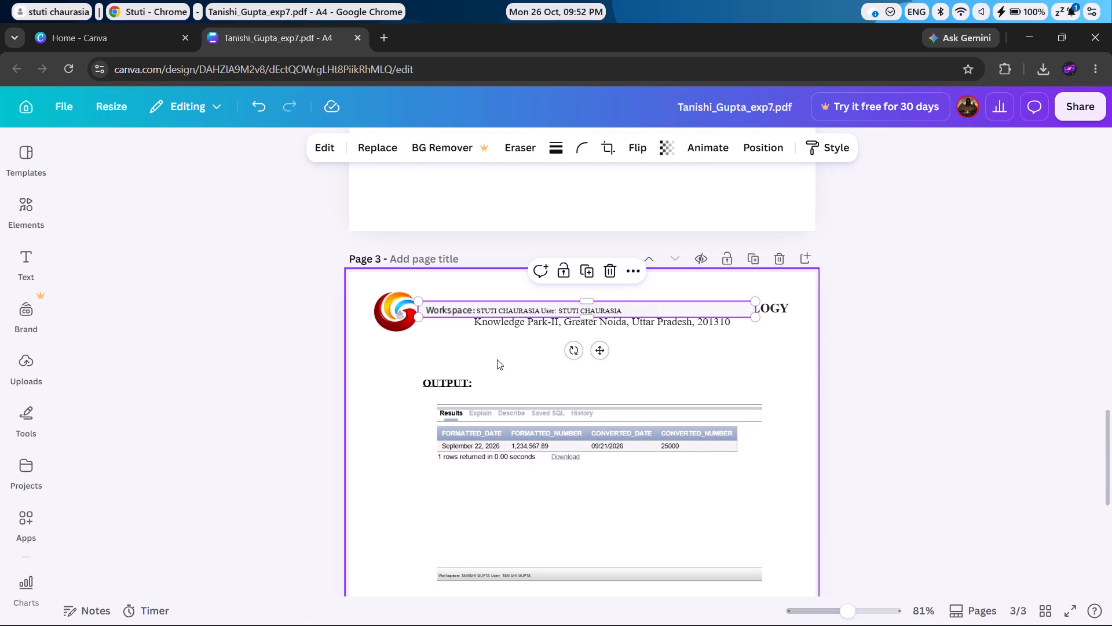
left_click_drag(481, 309, 501, 565)
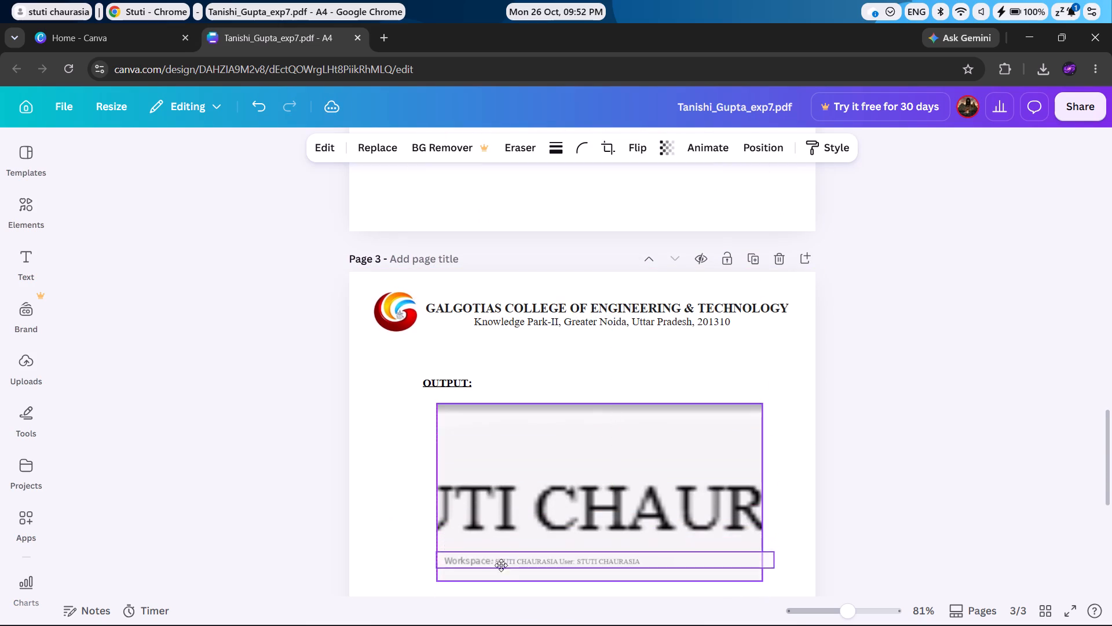
left_click_drag(501, 565, 501, 595)
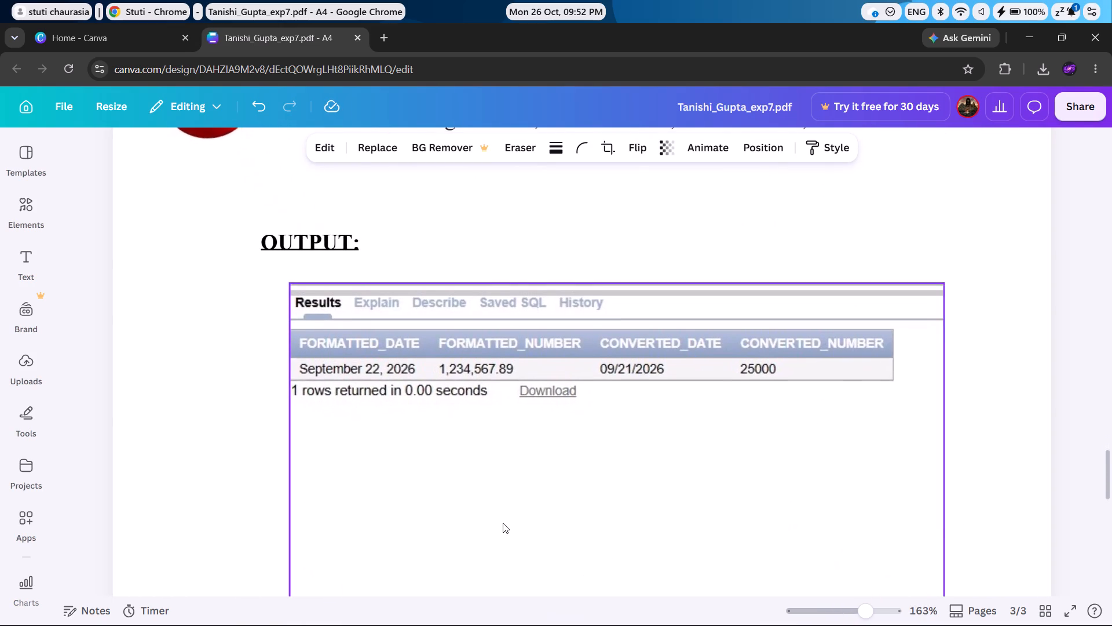
Shorten the conversion functions output image from its bottom edge to about 6.9 cm high, cropping off the original workspace text.
scroll(503, 523, "down", 1)
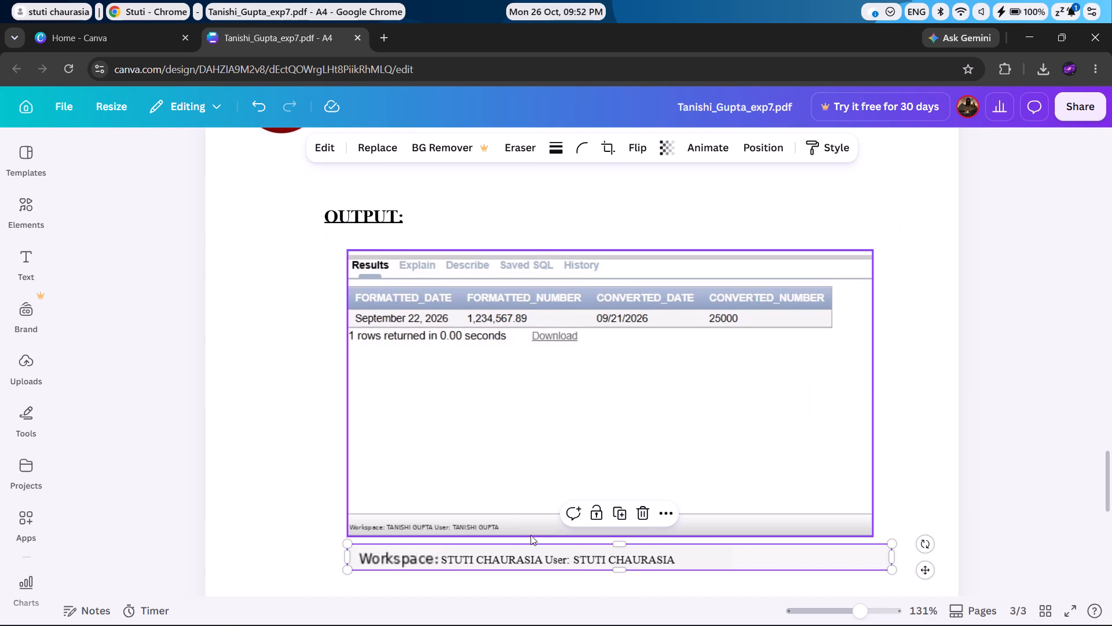
left_click(531, 534)
left_click_drag(611, 534, 609, 523)
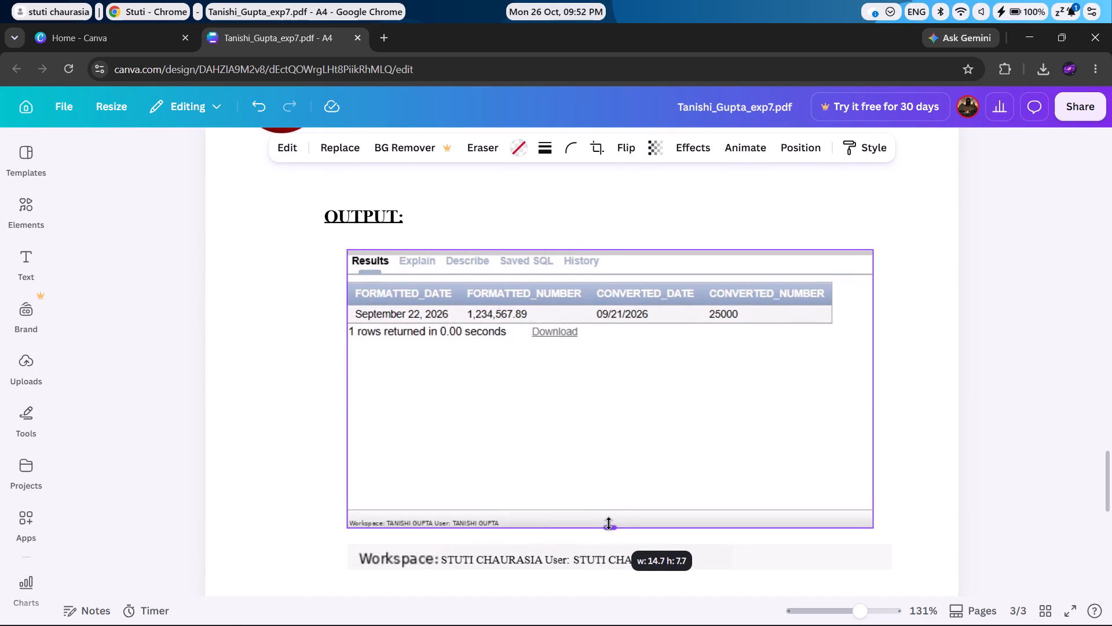
left_click_drag(609, 523, 595, 497)
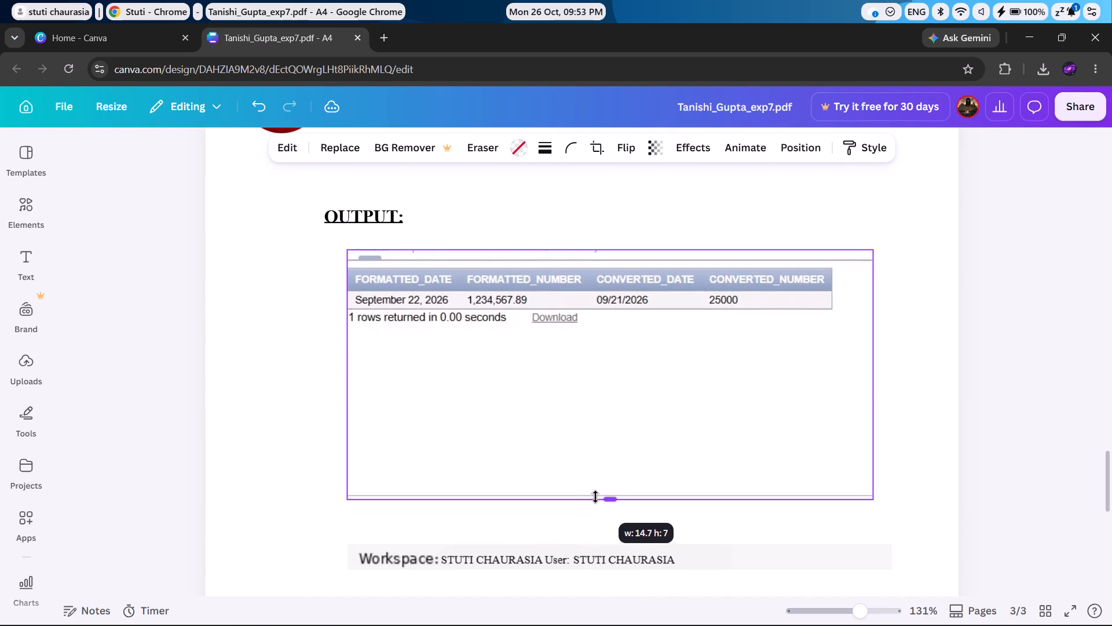
left_click_drag(595, 497, 595, 493)
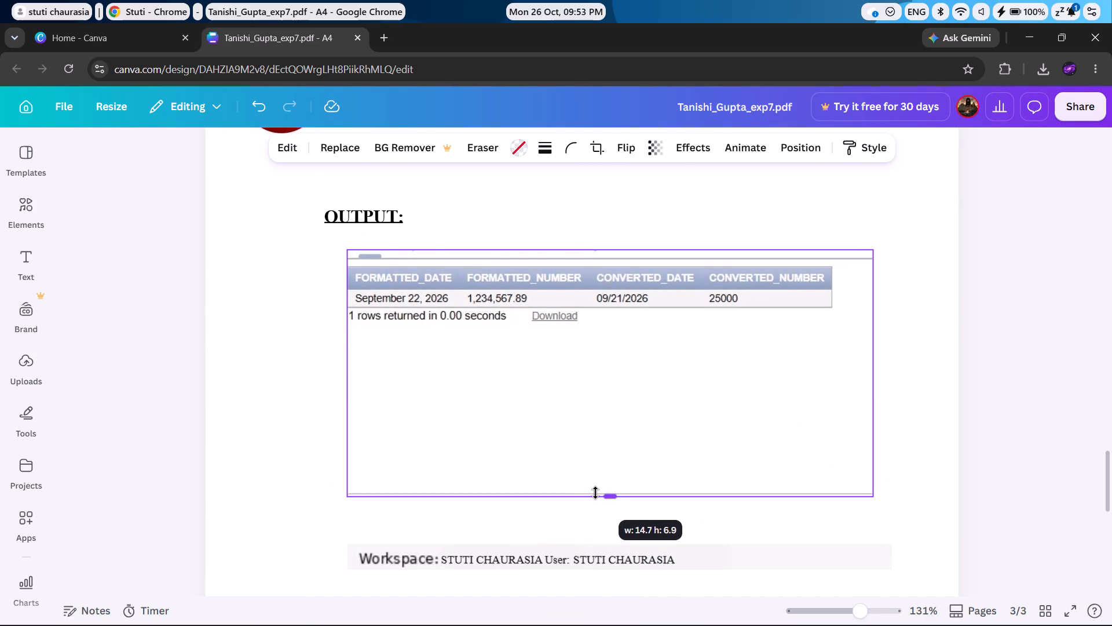
left_click_drag(595, 493, 594, 491)
Shift the conversion functions output image down and left, and extend its top edge to about 7.7 cm high to include the header row.
left_click_drag(532, 427, 515, 454)
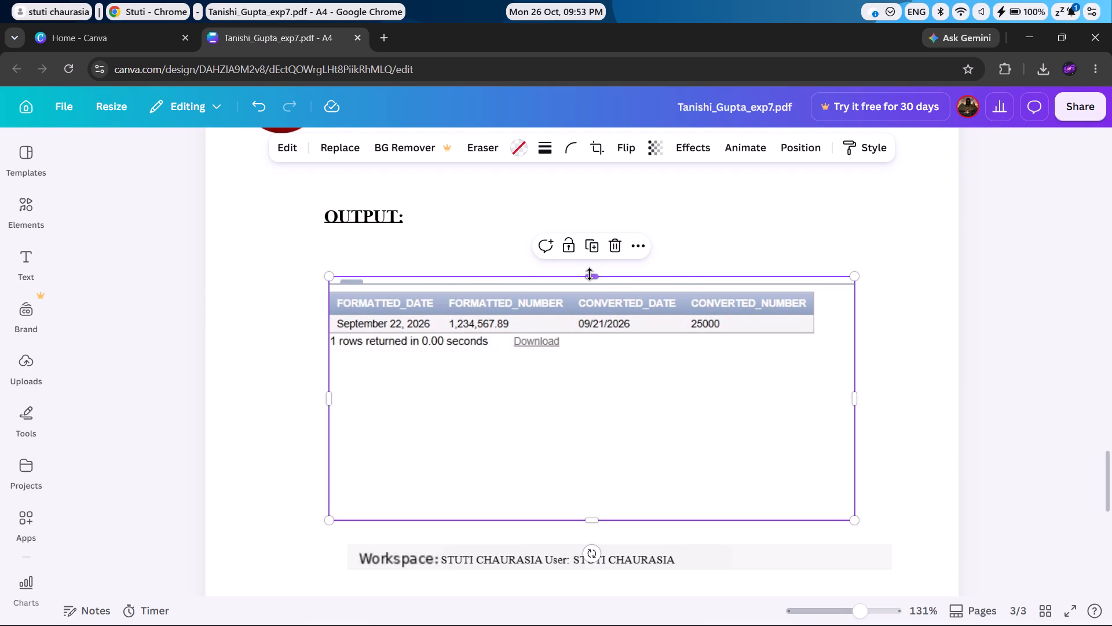
left_click_drag(590, 274, 583, 241)
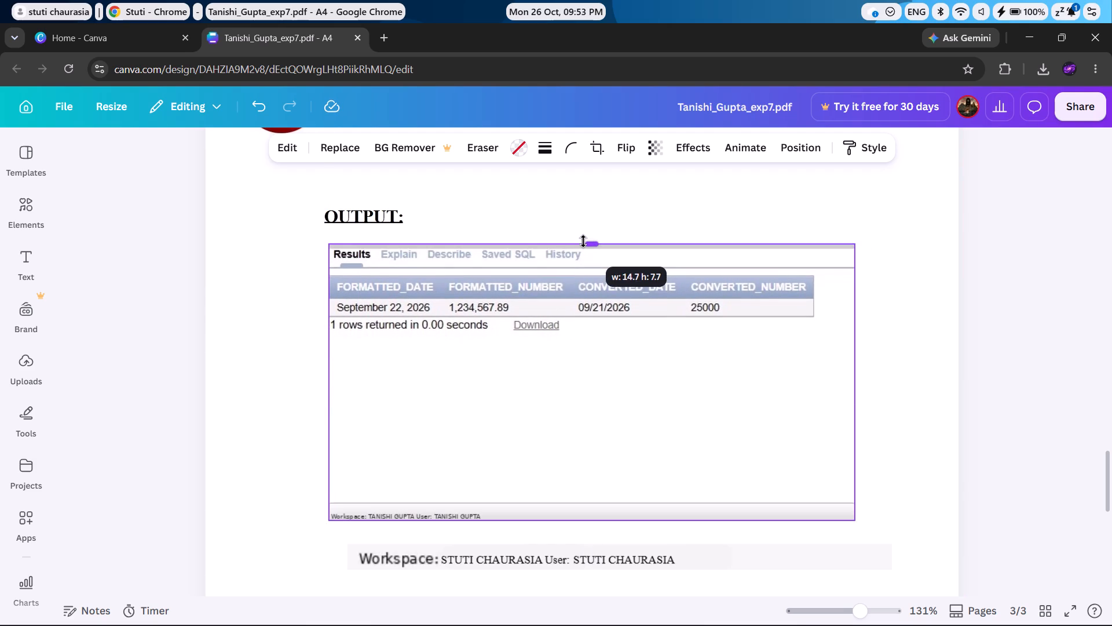
left_click_drag(583, 241, 575, 243)
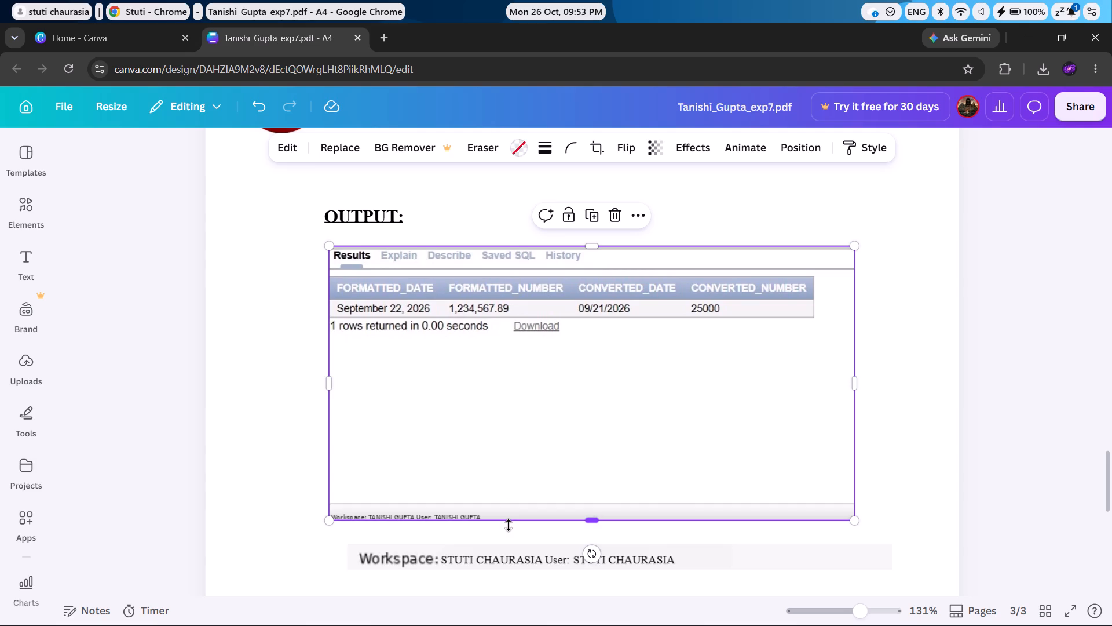
Place the footer strip over the conversion output's original workspace text, below the divider line and aligned with the image's left edge.
left_click_drag(502, 563, 482, 523)
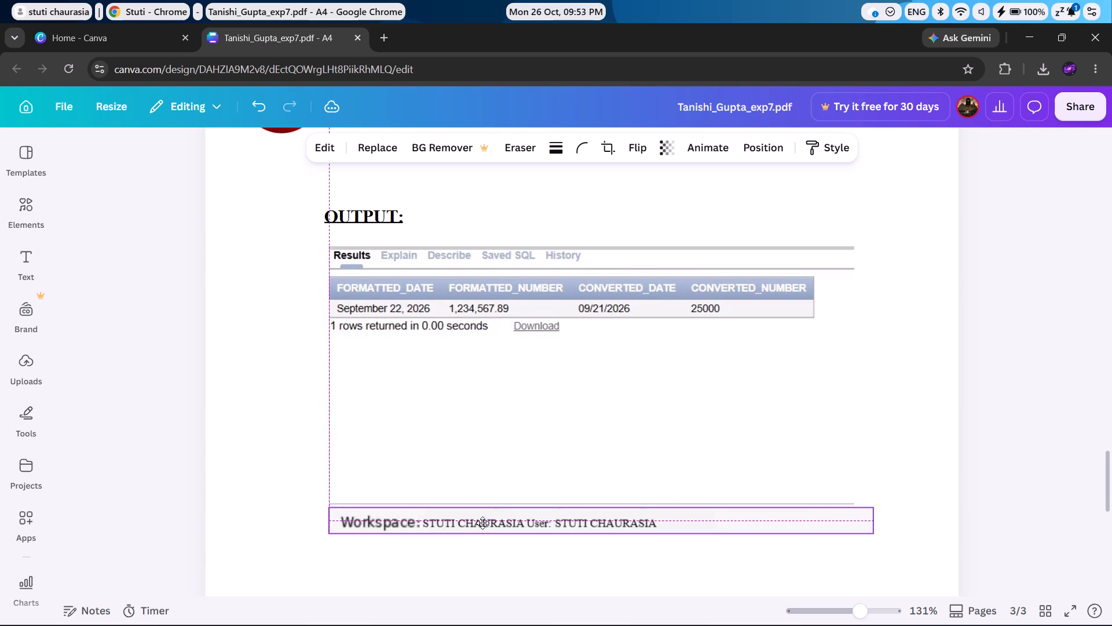
left_click_drag(482, 523, 483, 522)
Nudge the footer strip on page 3 slightly upward so it covers the conversion output's divider line.
left_click_drag(483, 522, 483, 521)
left_click(931, 534)
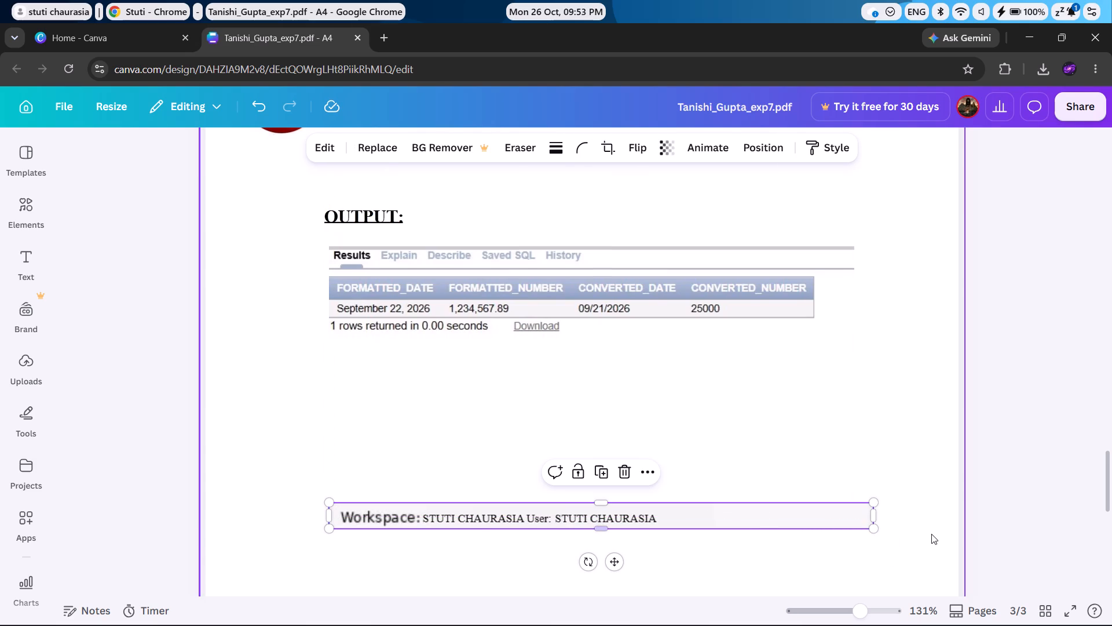
Narrow the page 3 footer strip from its right end until it is flush with the conversion output image's right edge.
left_click(856, 518)
left_click_drag(873, 514, 859, 514)
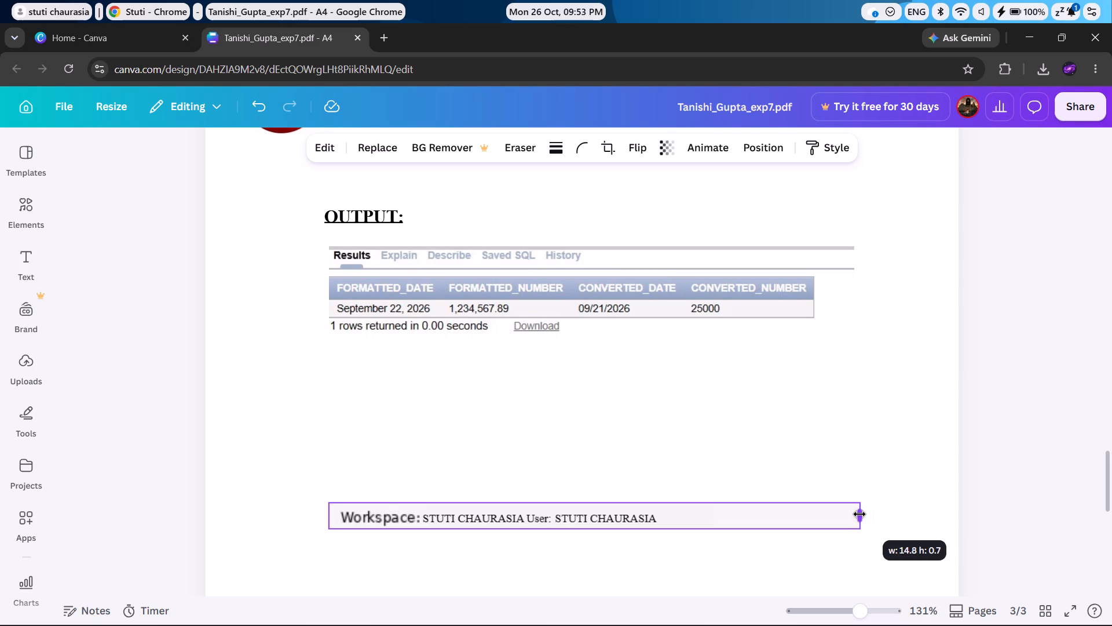
left_click_drag(859, 514, 859, 515)
left_click(905, 522)
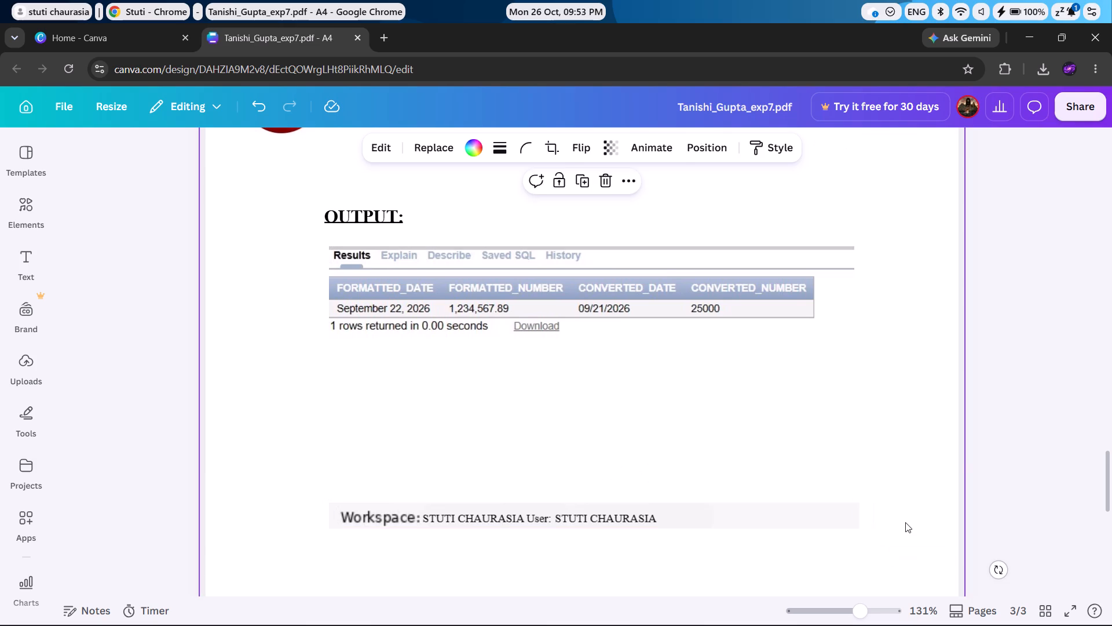
scroll(769, 483, "left", 2)
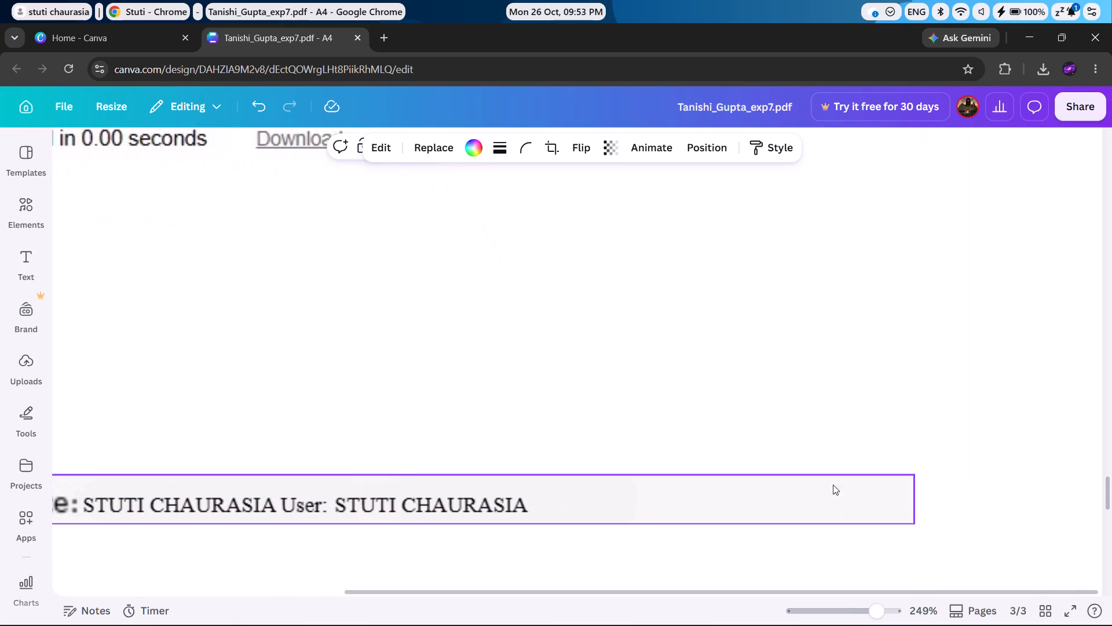
left_click(868, 492)
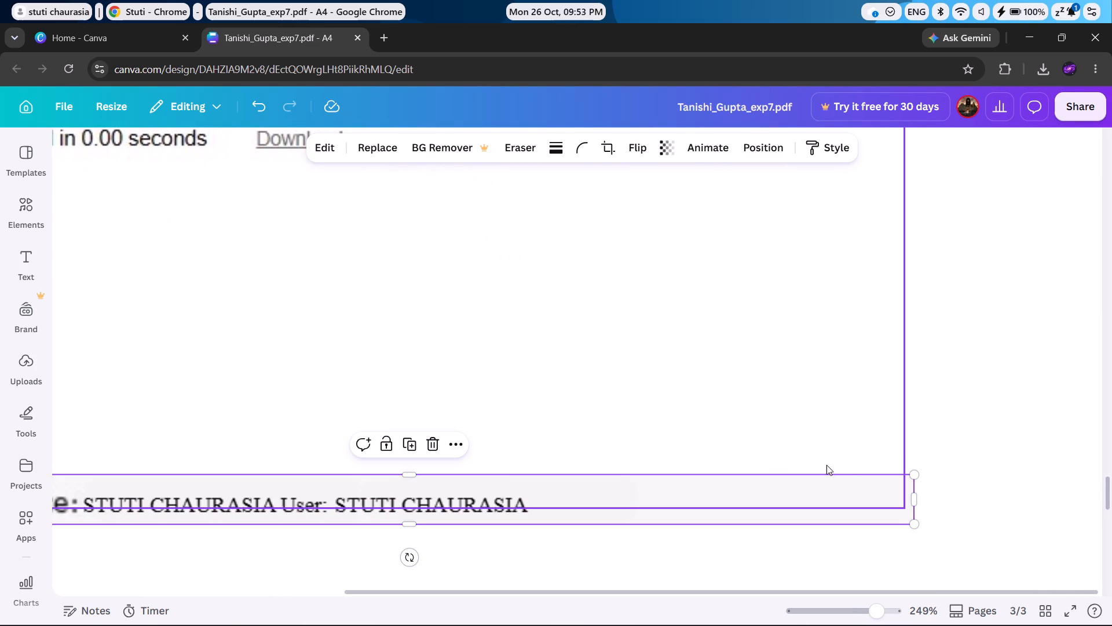
left_click_drag(912, 499, 904, 499)
left_click(943, 495)
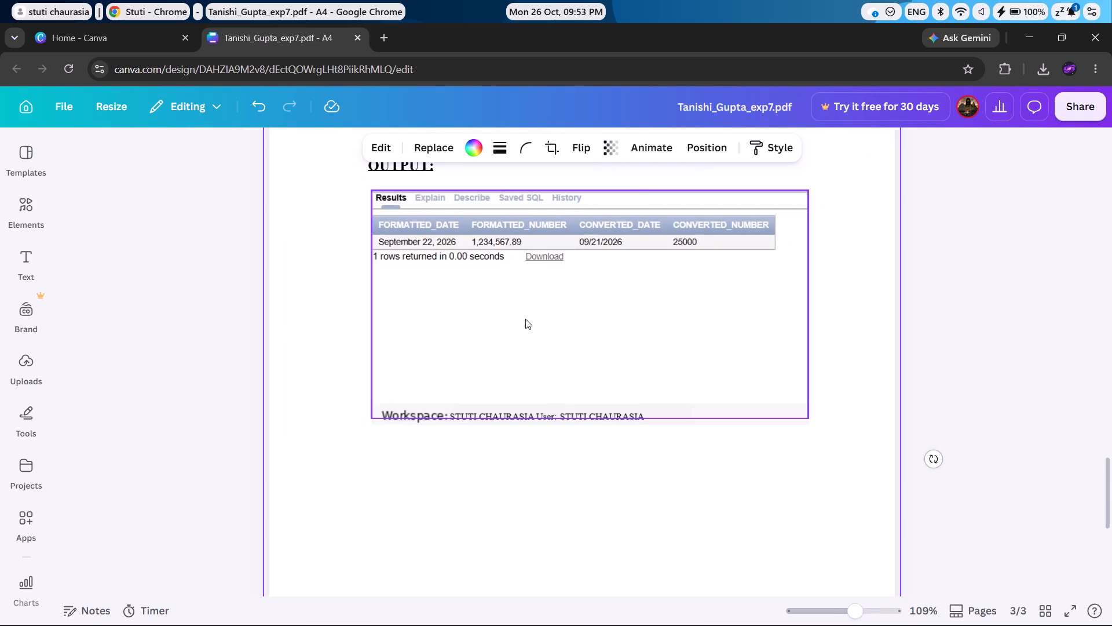
left_click(706, 450)
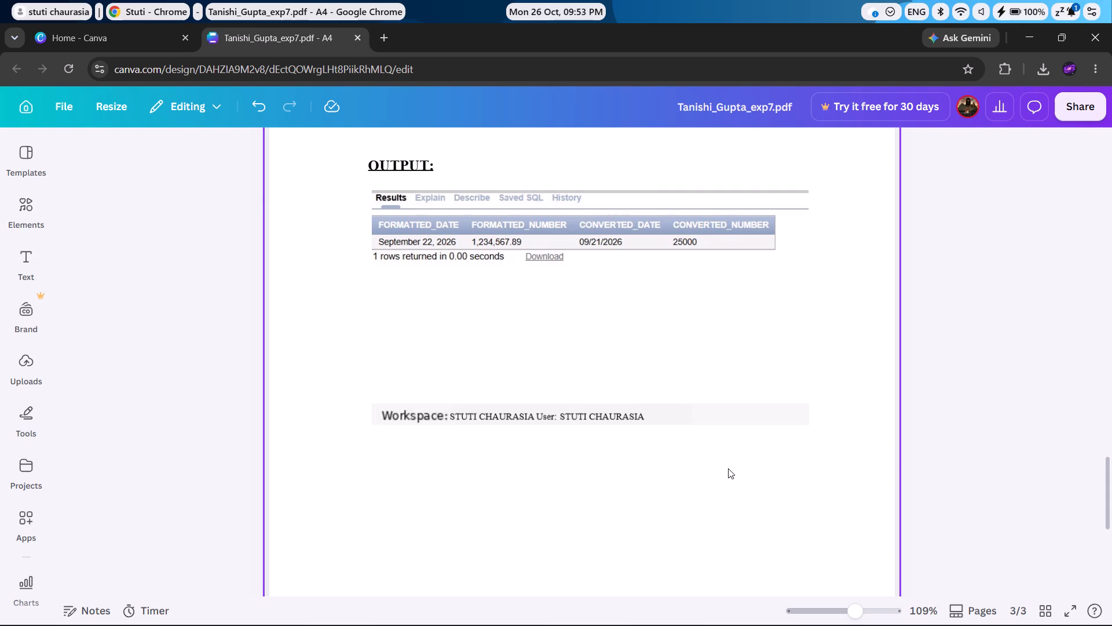
Review all three pages of the Experiment 7 document, checking the output images and their footer strips.
scroll(728, 468, "up", 2)
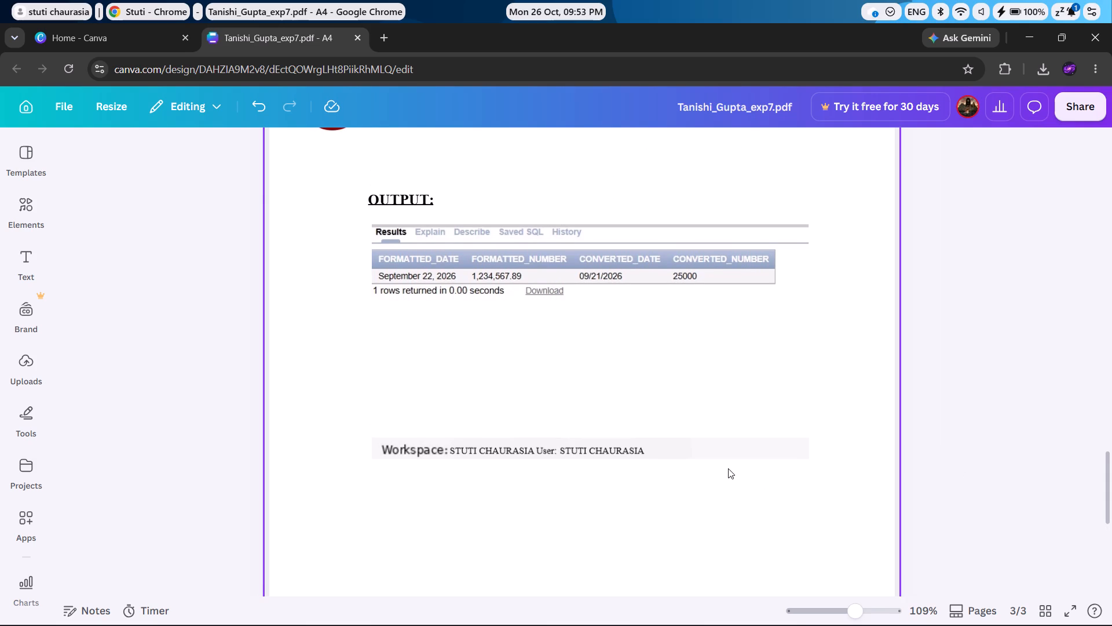
scroll(728, 468, "up", 1)
scroll(728, 468, "down", 1)
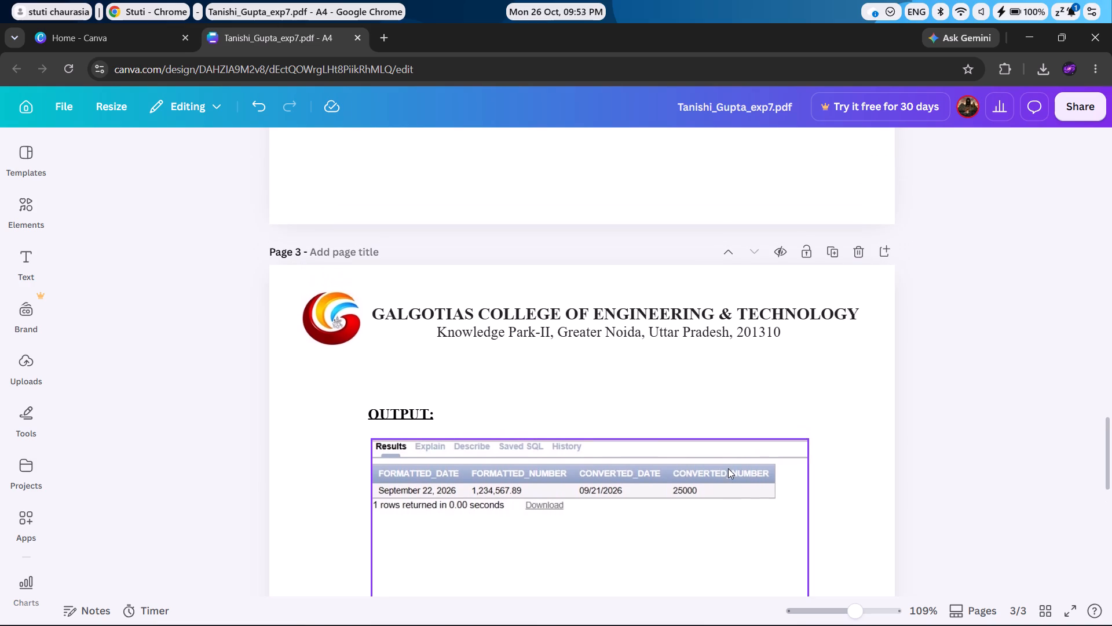
scroll(728, 468, "down", 3)
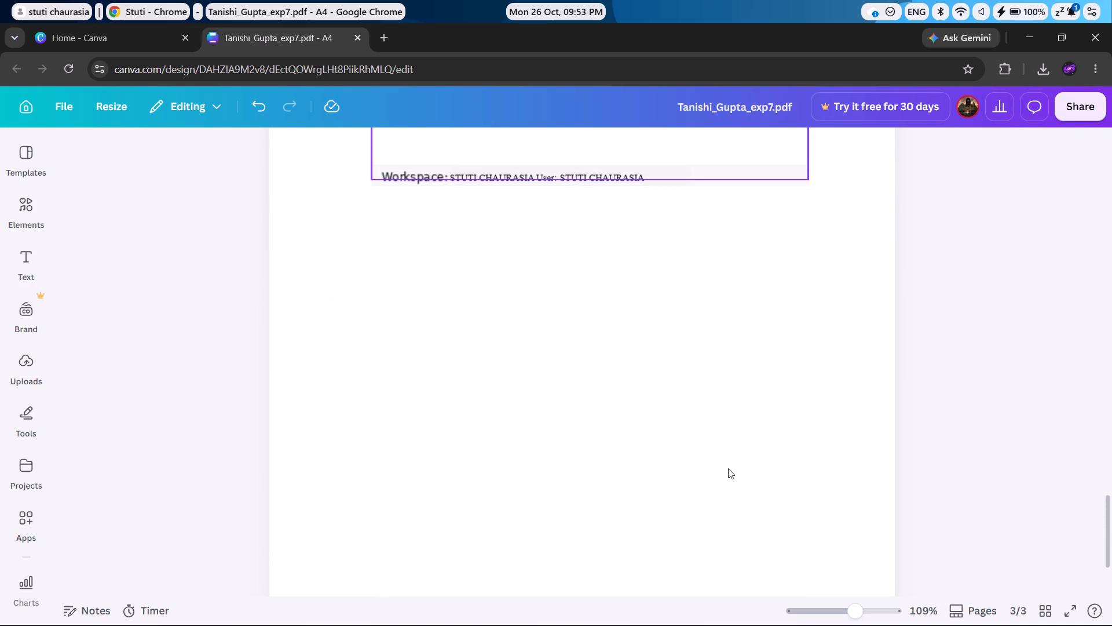
scroll(728, 468, "up", 7)
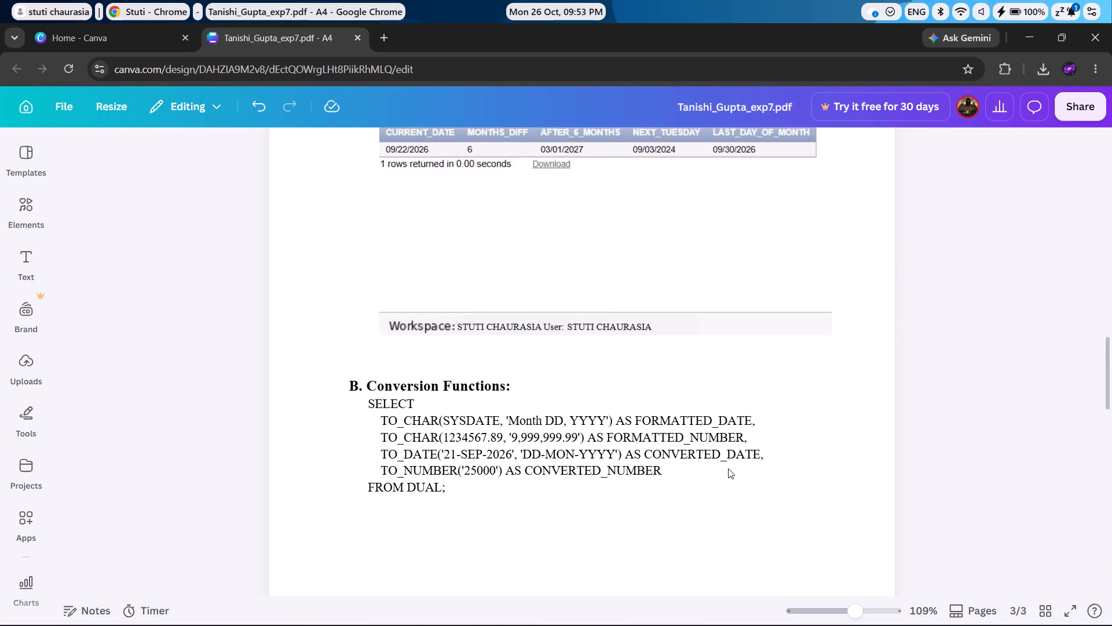
scroll(728, 468, "up", 6)
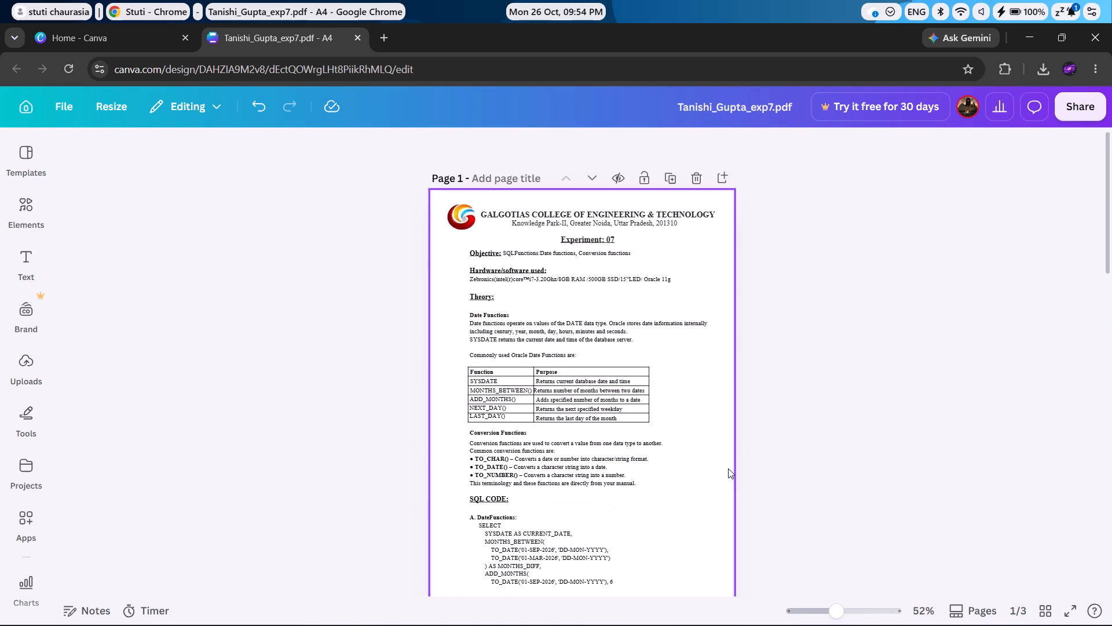
scroll(728, 468, "up", 1)
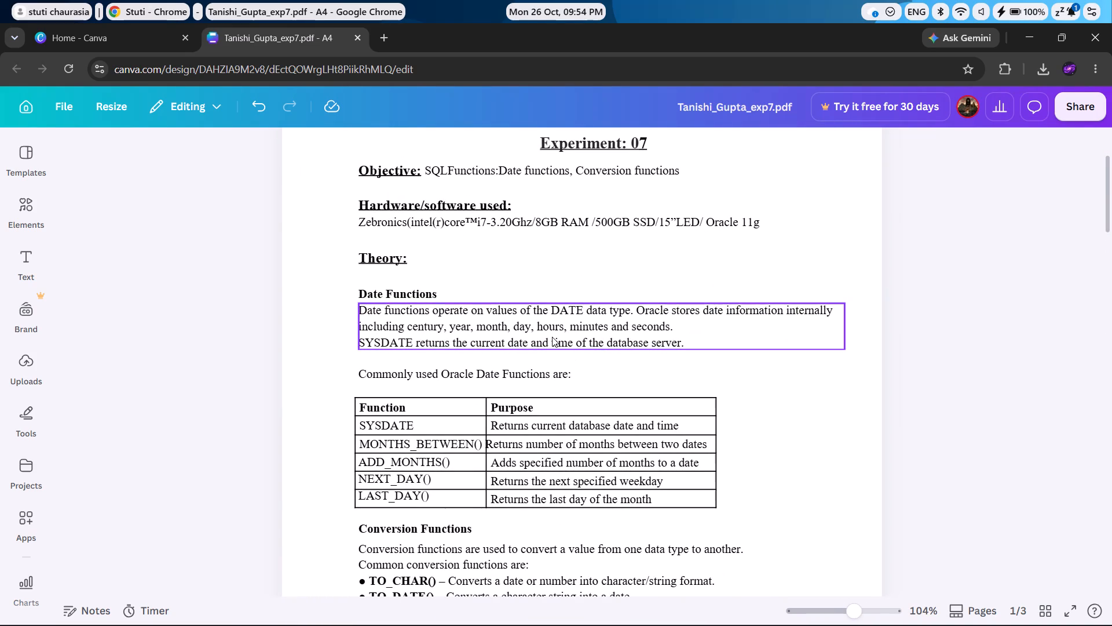
scroll(449, 173, "left", 2)
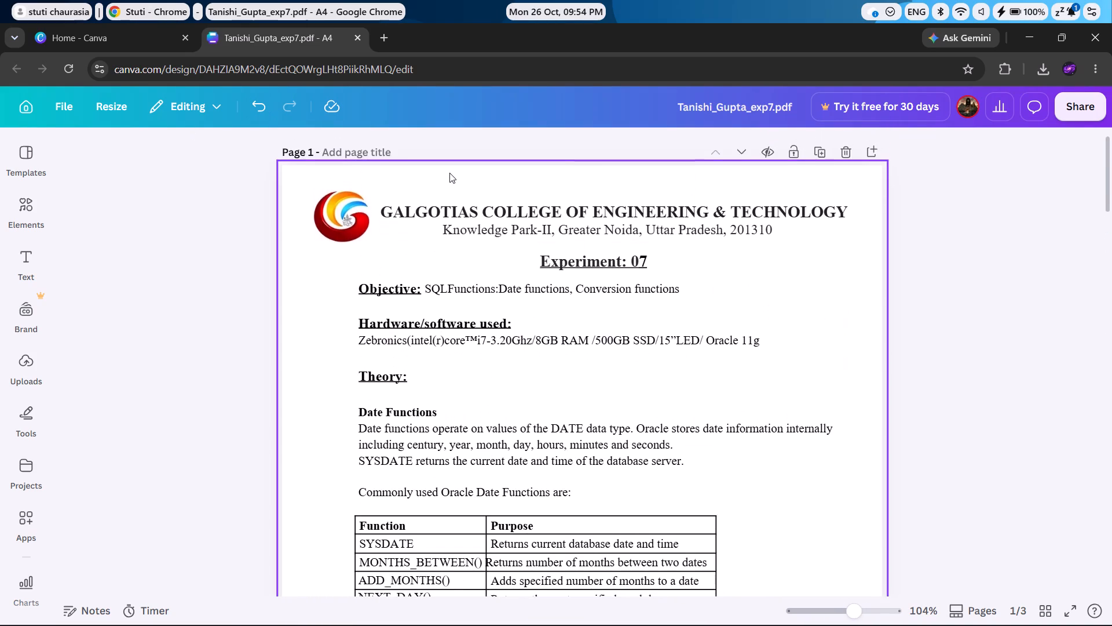
scroll(449, 173, "left", 1)
scroll(449, 173, "down", 4)
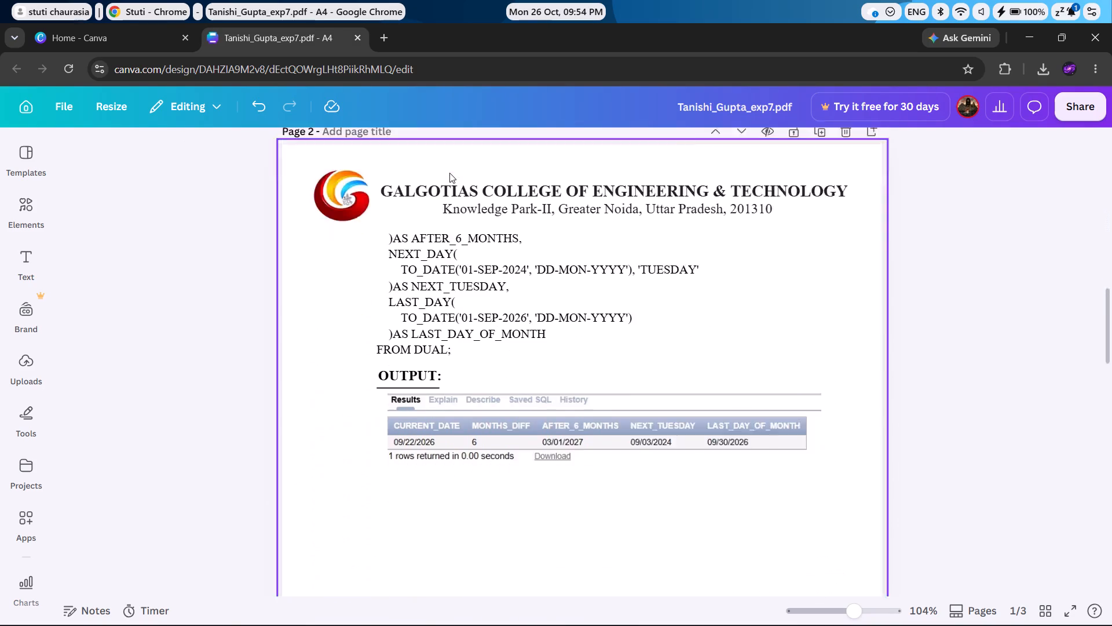
scroll(449, 173, "down", 2)
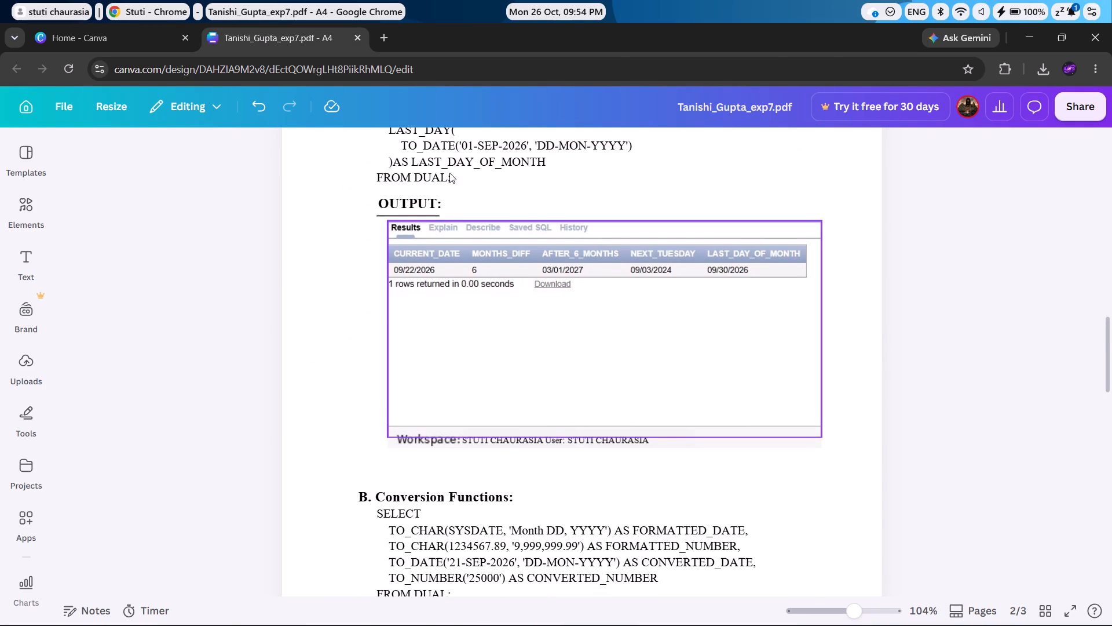
scroll(449, 173, "down", 2)
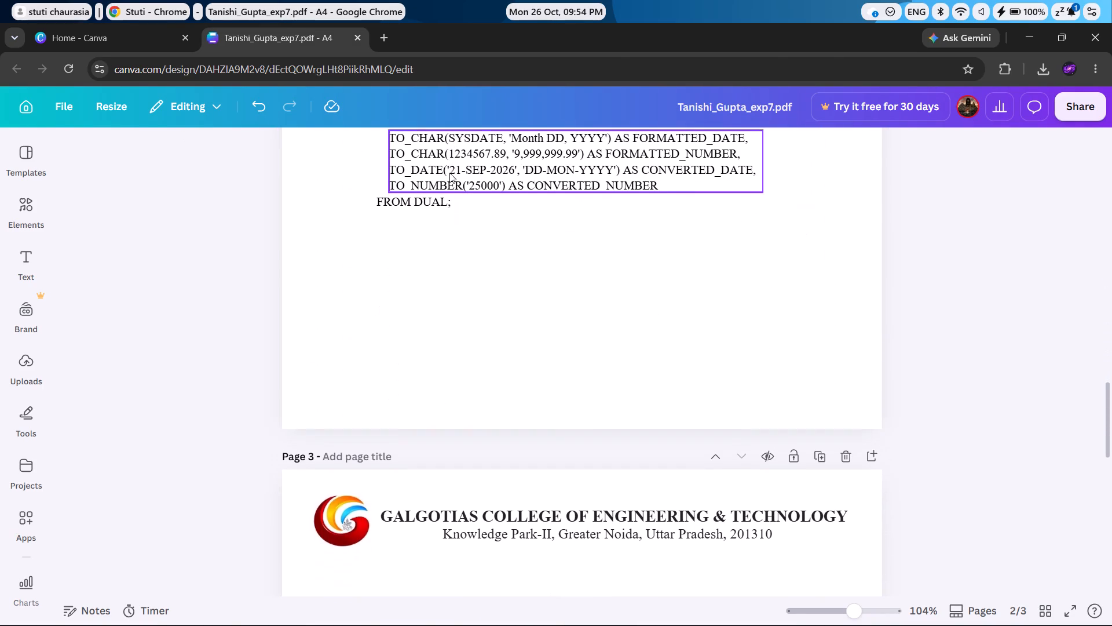
scroll(449, 173, "down", 7)
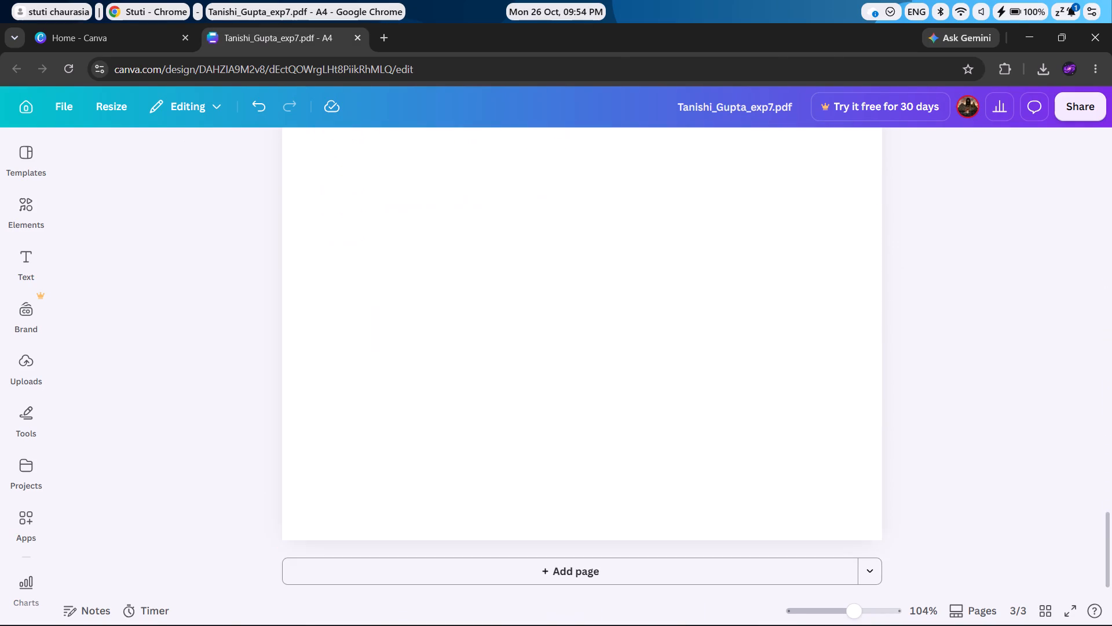
Open the download settings for the edited Experiment 7 design.
left_click(1076, 97)
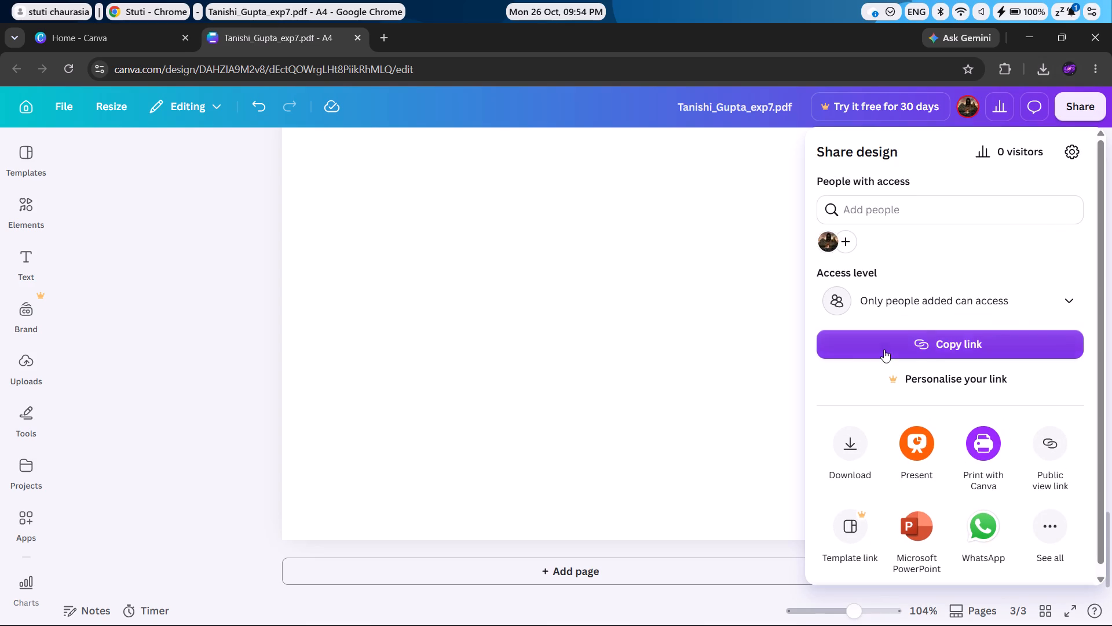
left_click(865, 454)
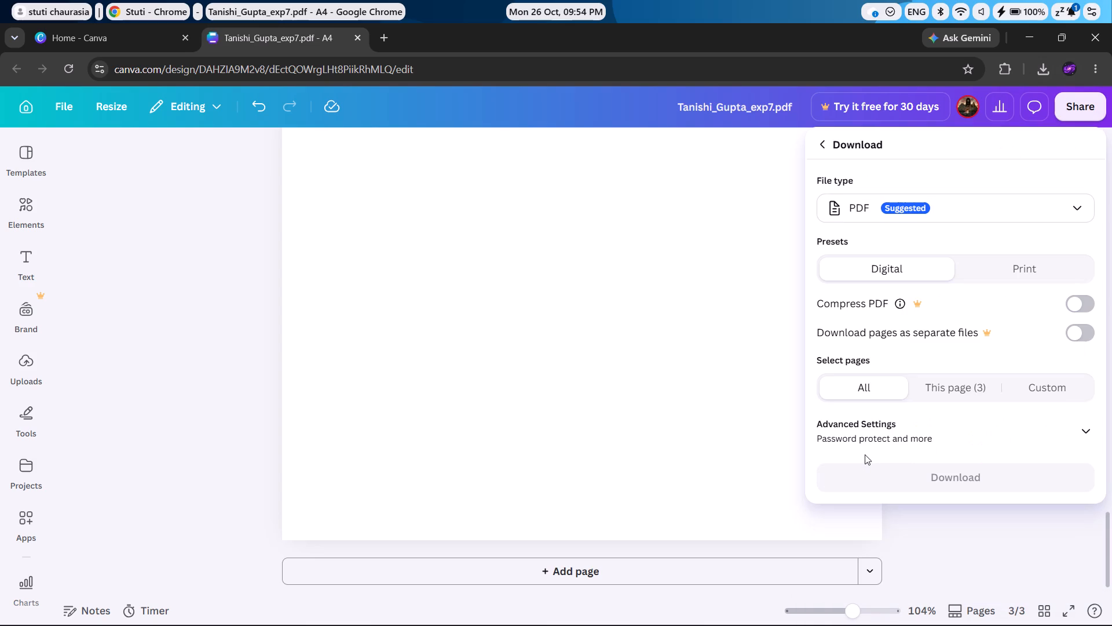
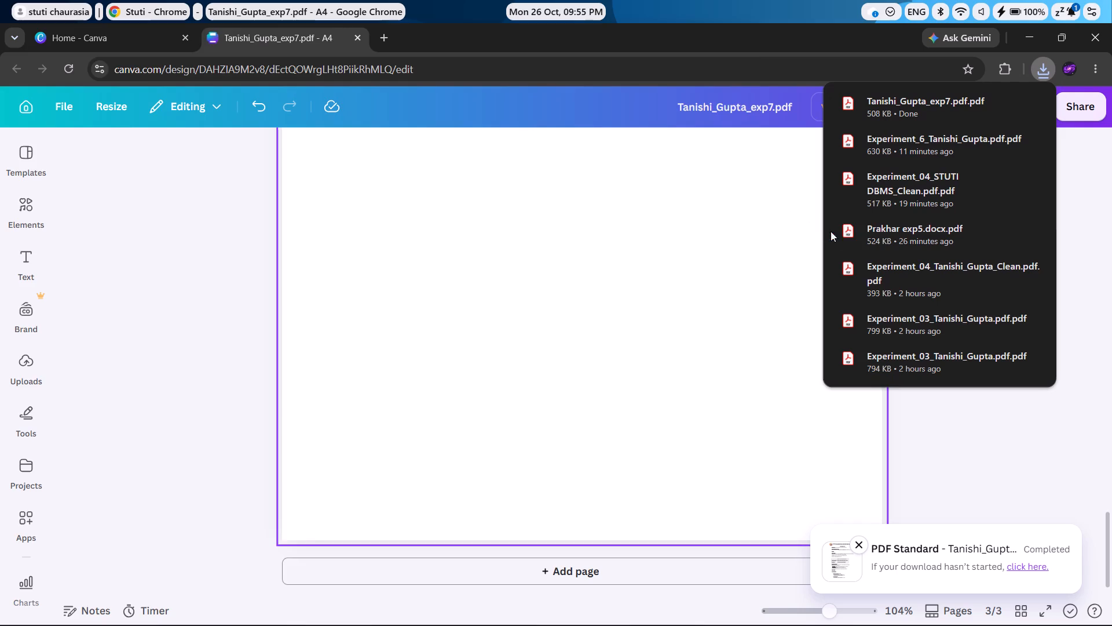
Close the downloaded Experiment 7 PDF and the Experiment 7 design.
left_click(737, 37)
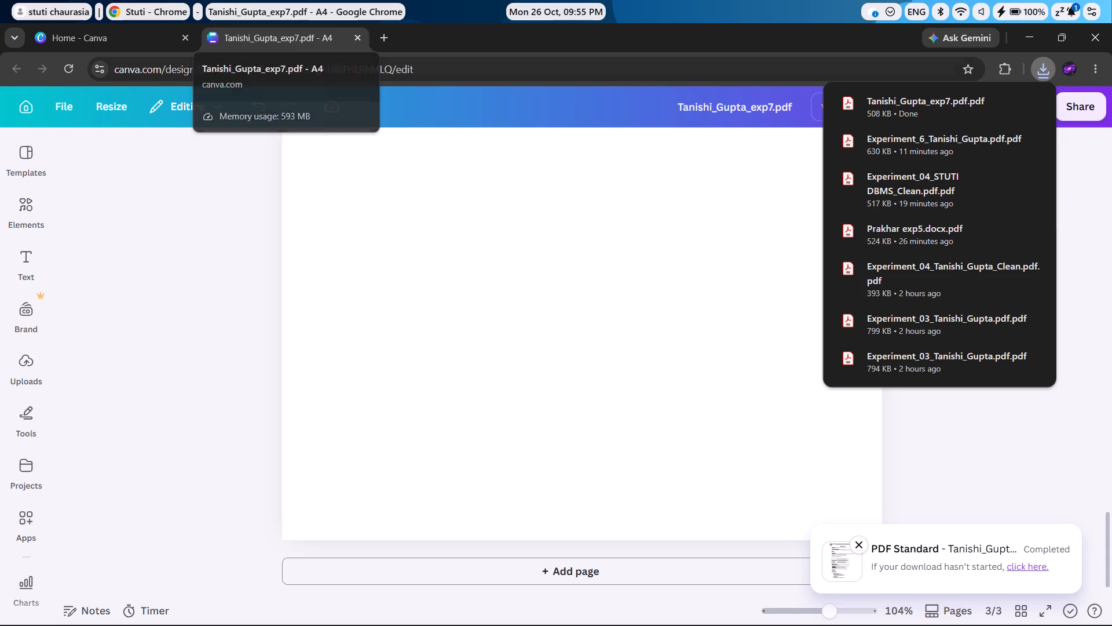
left_click(360, 32)
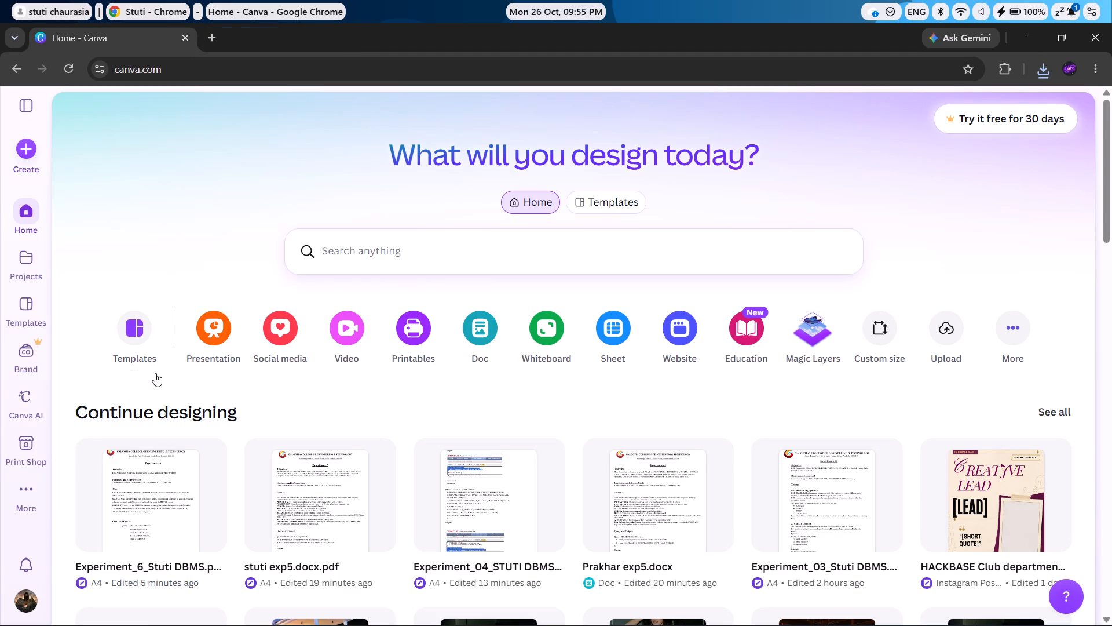
Refresh the home page's recent designs and move the Prakhar exp5.docx design to Trash.
left_click(65, 66)
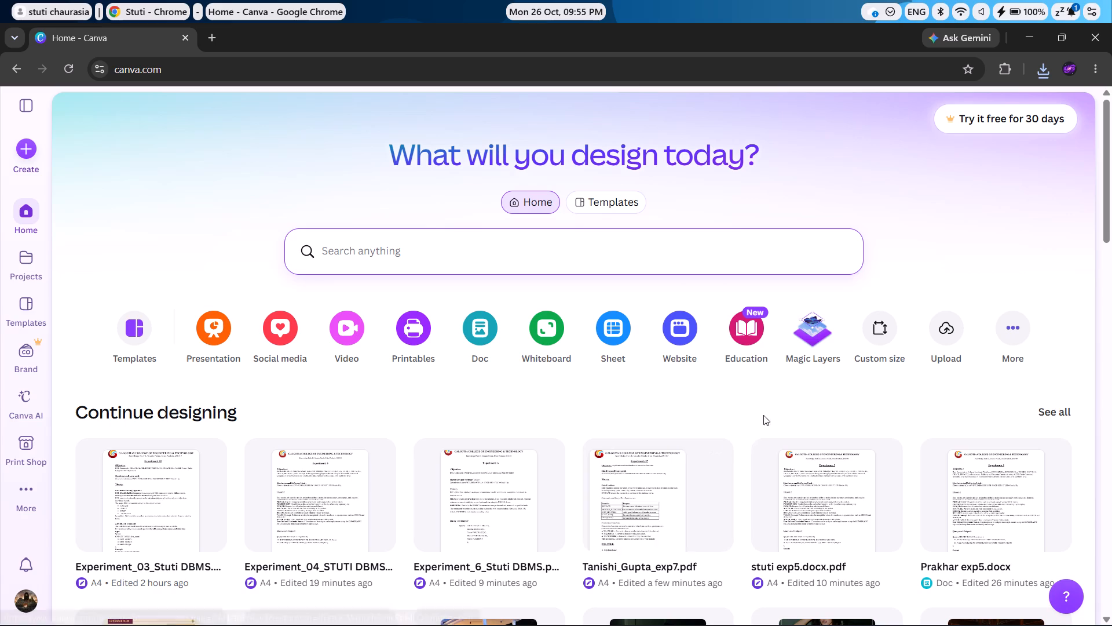
left_click(68, 68)
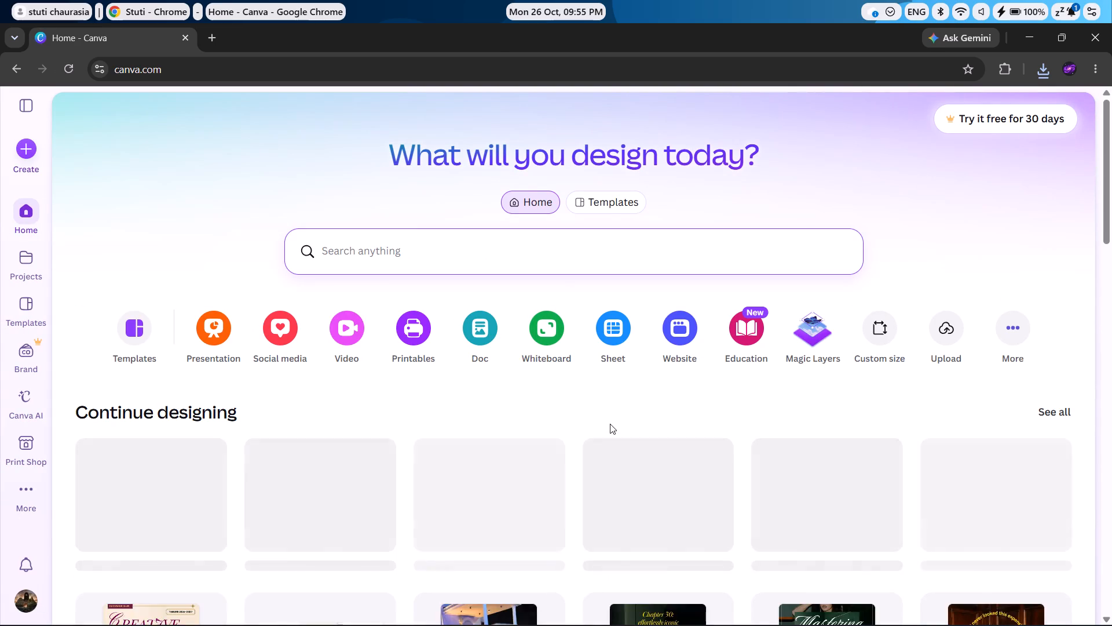
scroll(785, 509, "down", 1)
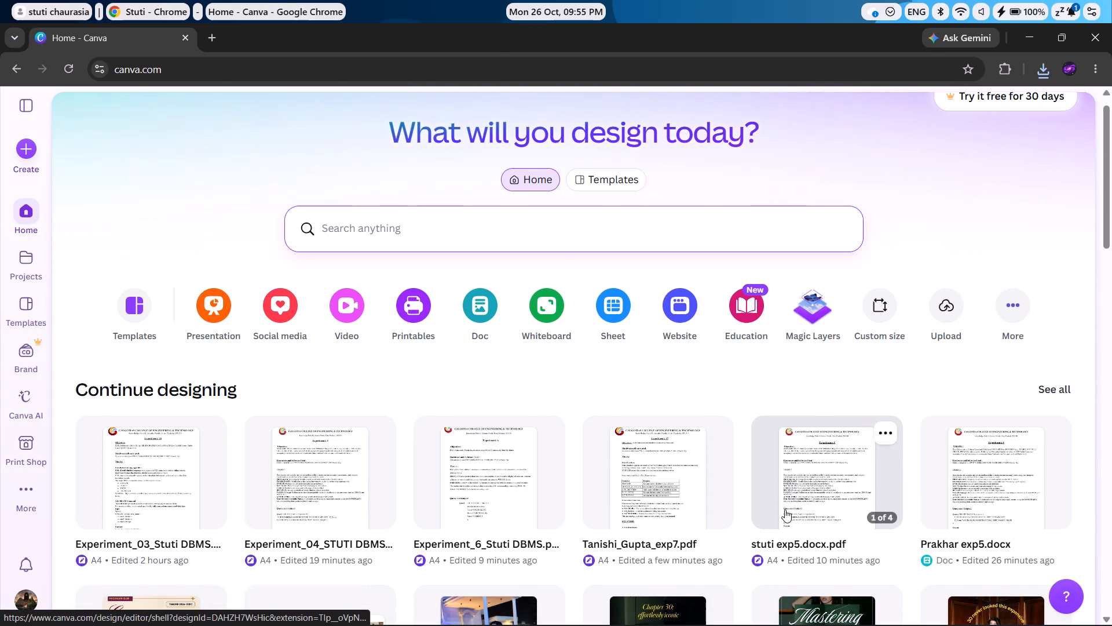
scroll(671, 492, "down", 1)
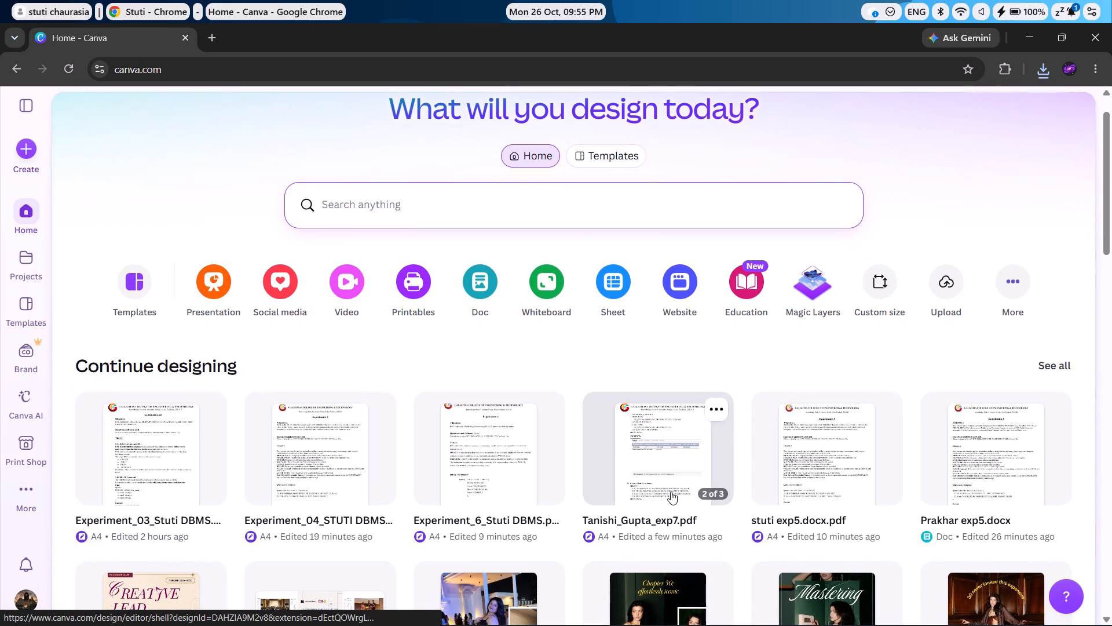
scroll(671, 492, "down", 1)
left_click(1066, 407)
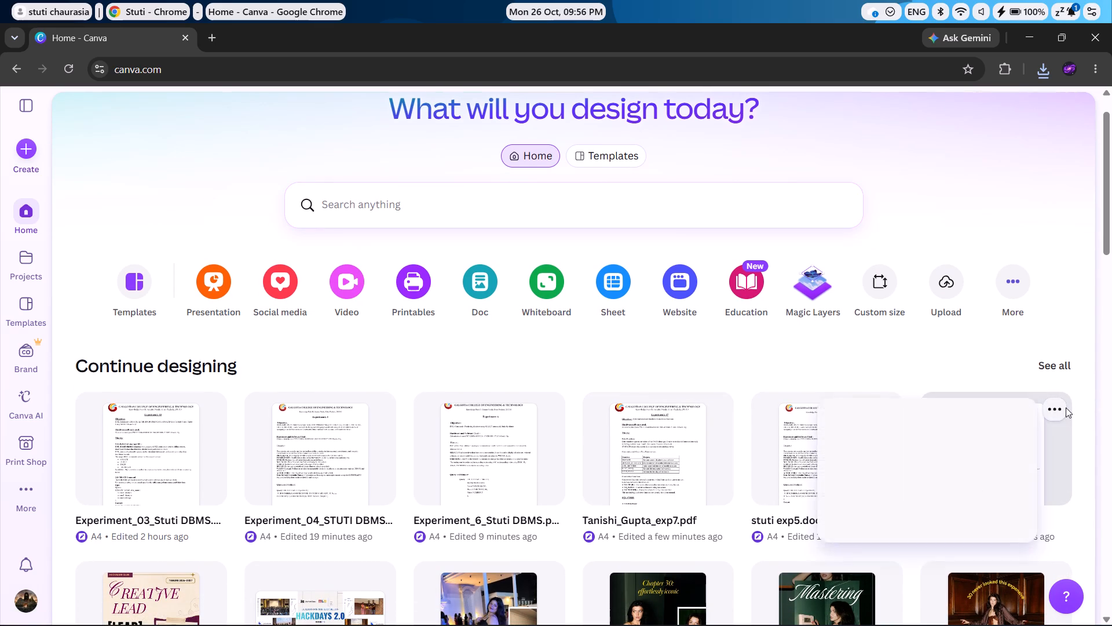
left_click(864, 602)
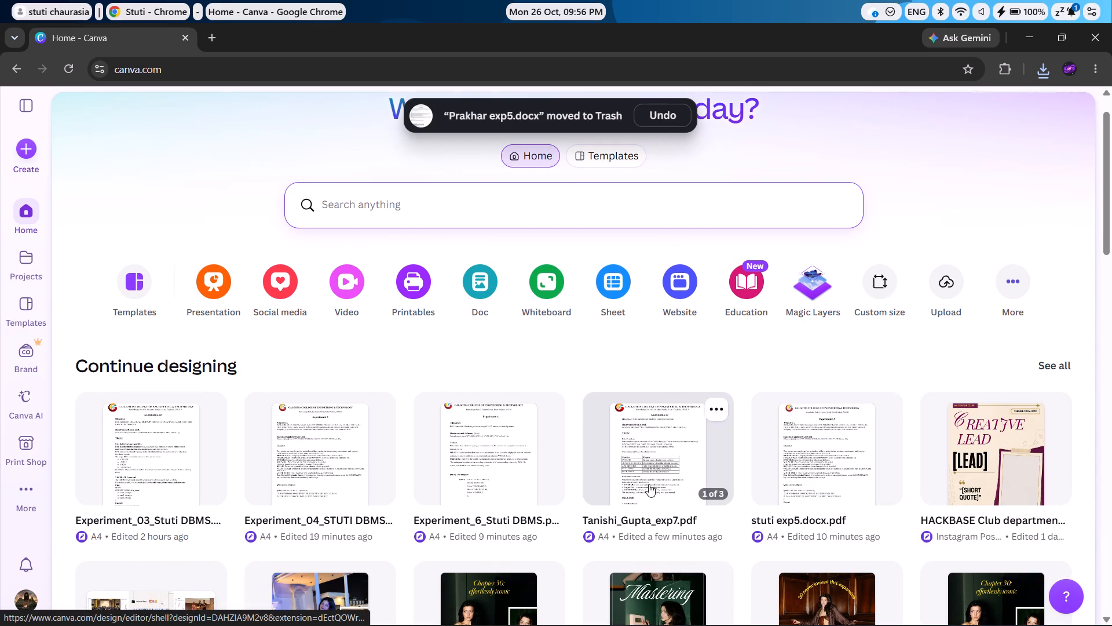
Reopen the Experiment 7 design, review its pages and the page 2 output footer, and close it.
left_click(649, 485)
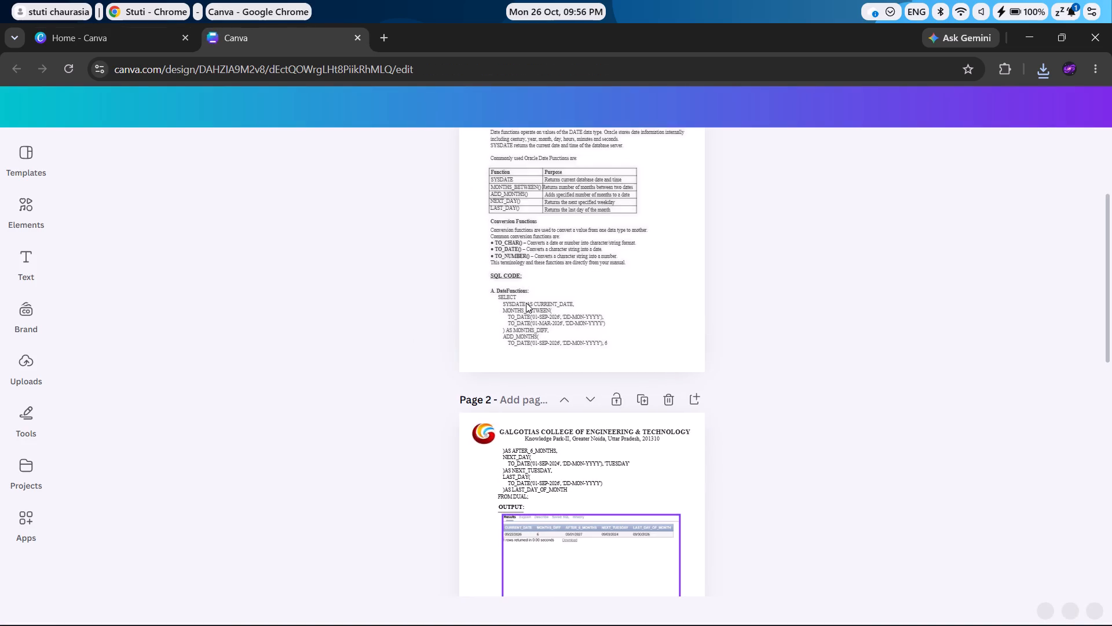
scroll(526, 303, "up", 3)
scroll(526, 303, "down", 4)
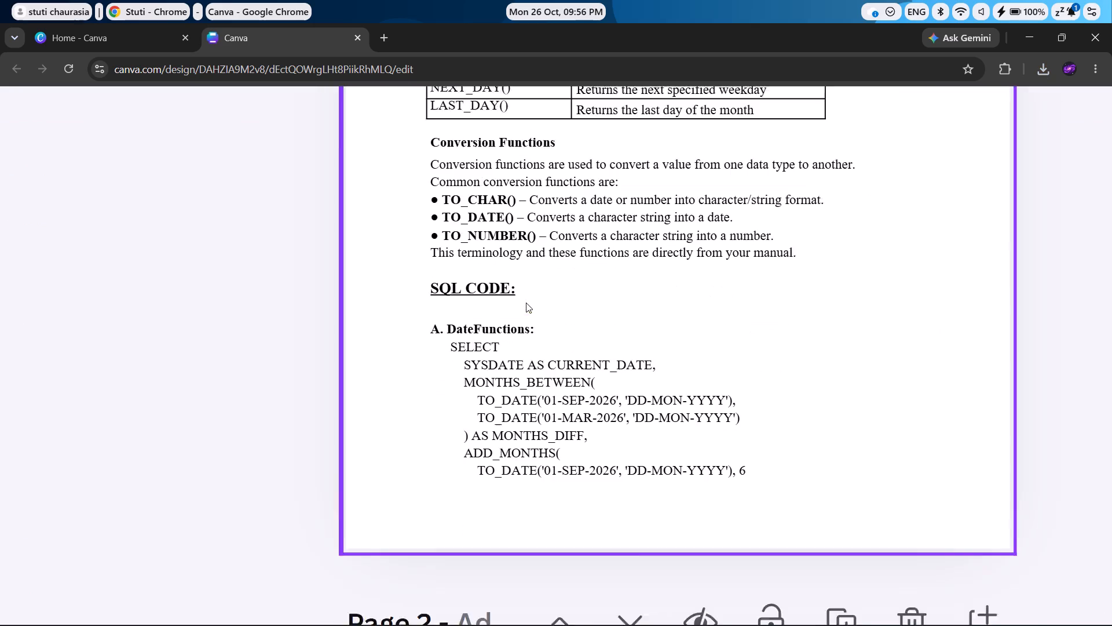
scroll(526, 303, "down", 3)
left_click(433, 372)
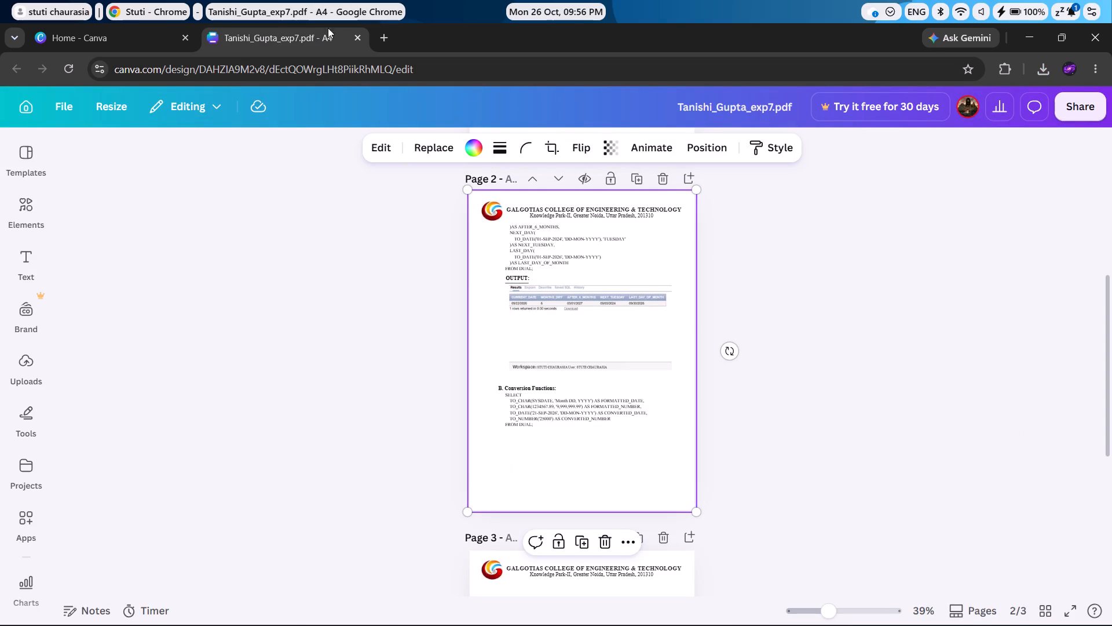
left_click(356, 39)
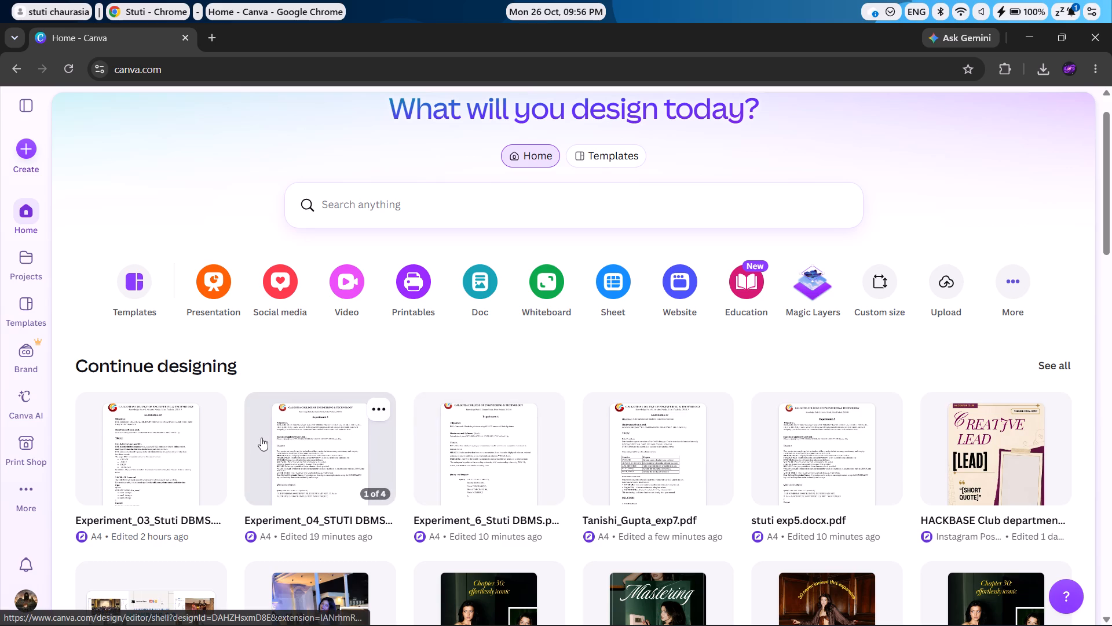
Rename the Experiment 7 design as Stuti DBMS_exp7.pdf.
left_click(717, 413)
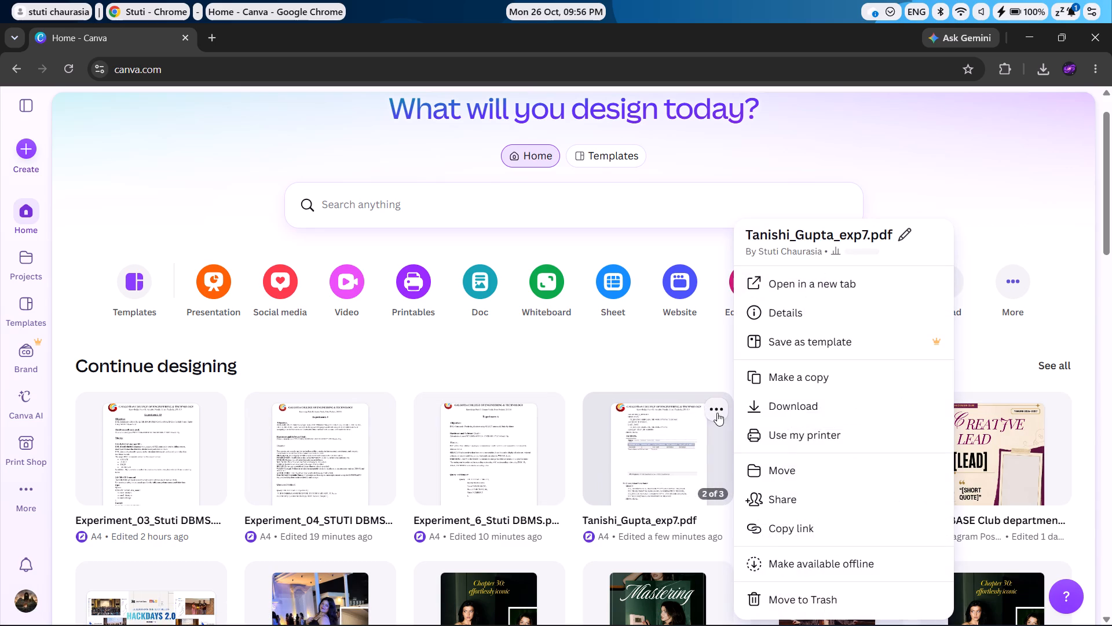
left_click(904, 235)
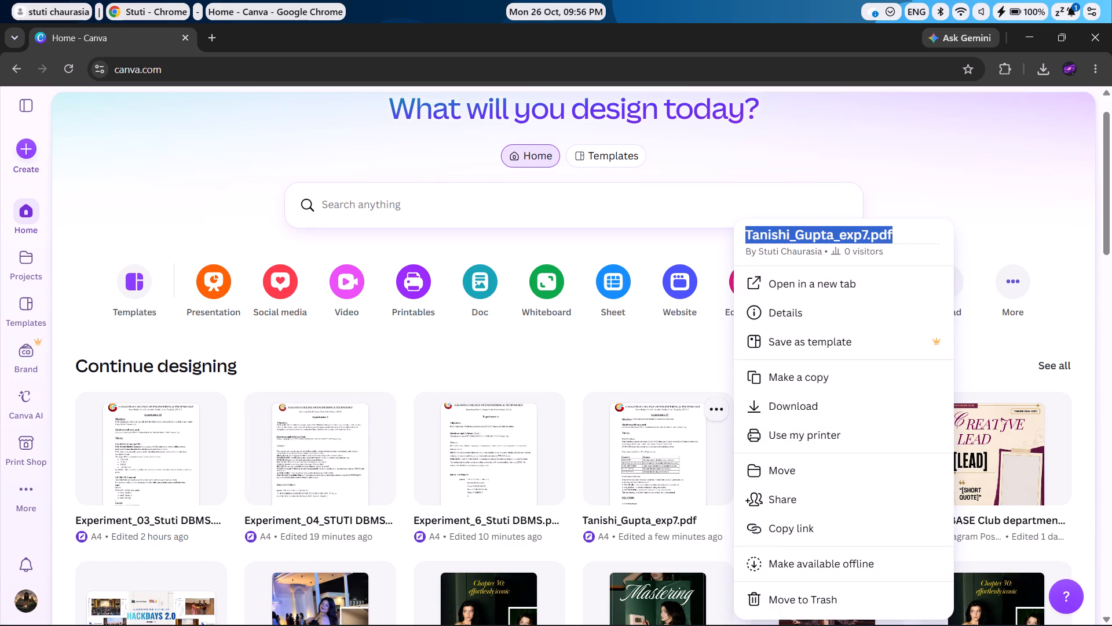
left_click(831, 236)
key("BackSpace")
key("BackSpace")
key("BackSpace")
key("BackSpace")
key("BackSpace")
key("BackSpace")
key("BackSpace")
key("BackSpace")
key("BackSpace")
key("BackSpace")
key("BackSpace")
key("BackSpace")
key("BackSpace")
key("BackSpace")
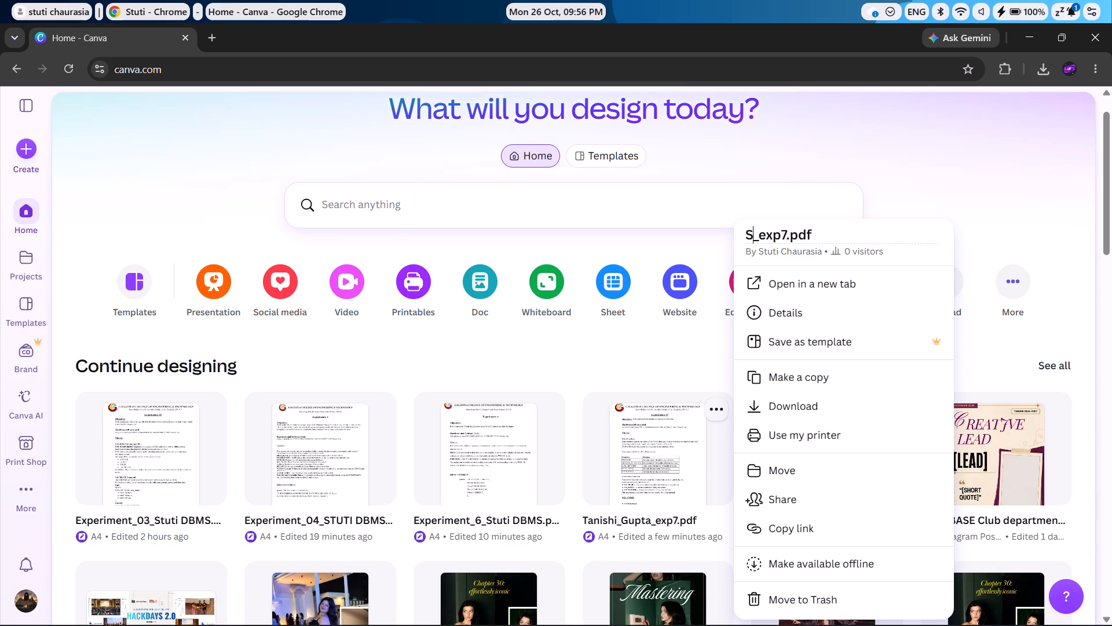
type("tuti")
key("space")
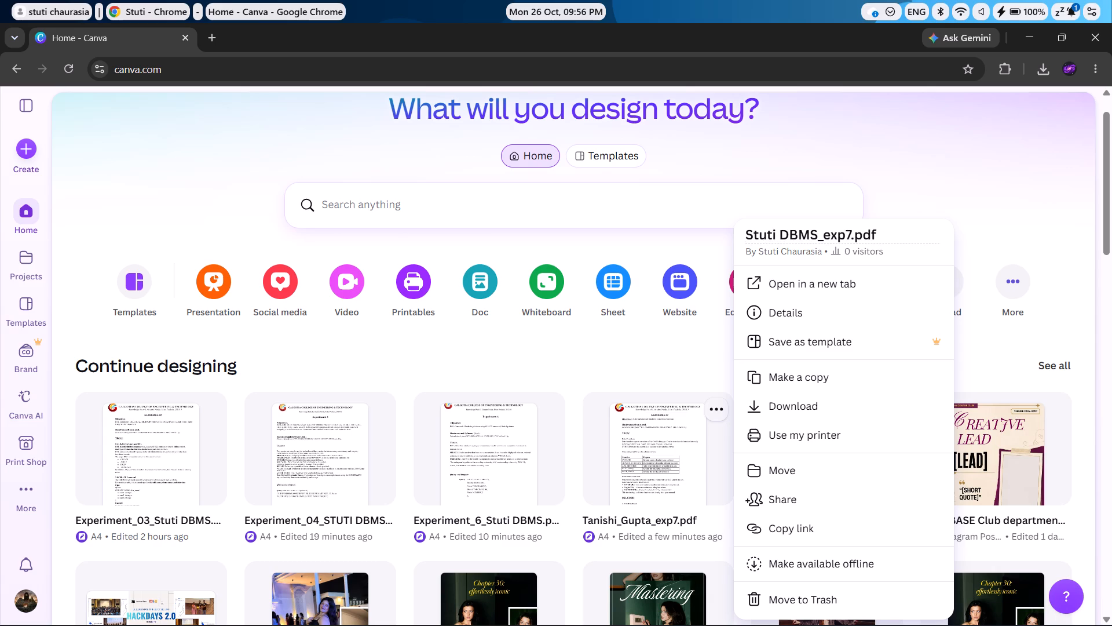
key("Return")
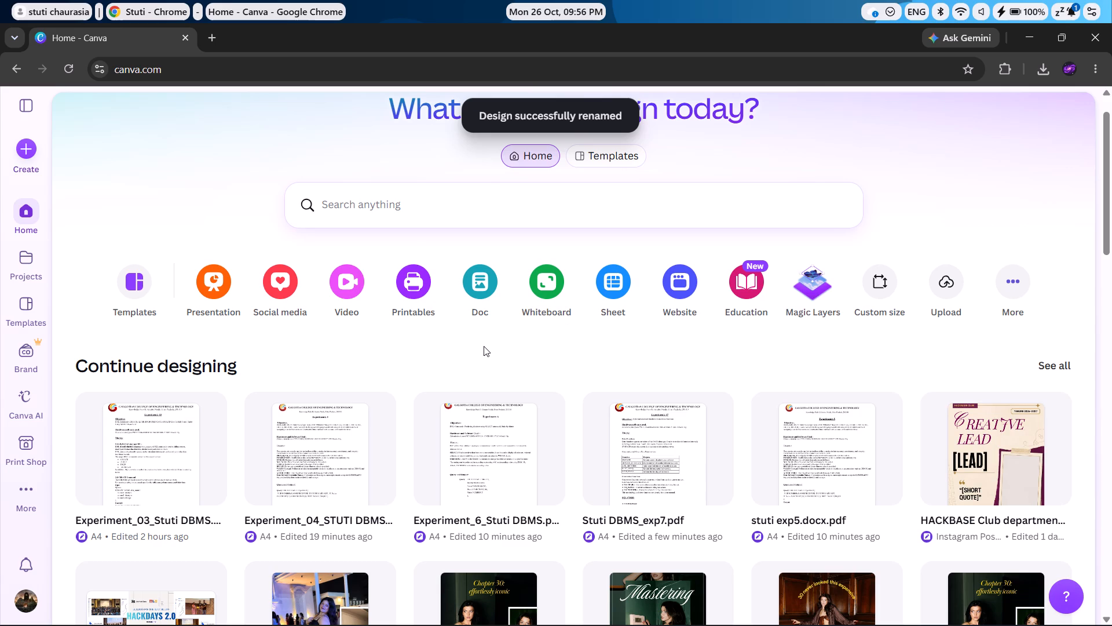
Switch to the Downloads folder in File Explorer, refresh it, and delete the original student's unedited Experiment 7 PDF.
left_click(1026, 39)
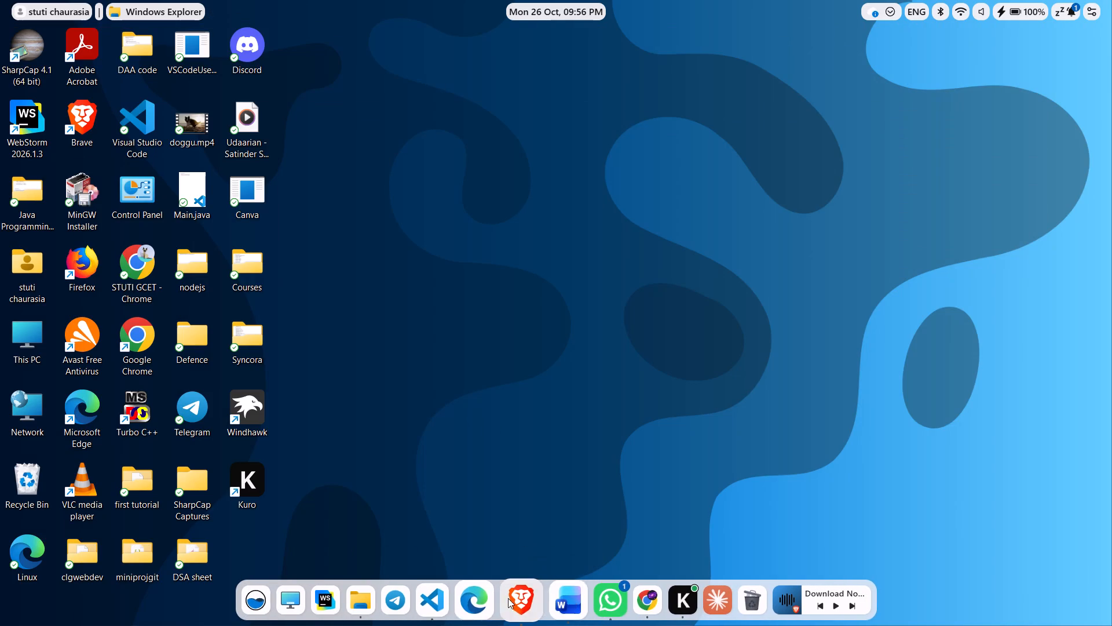
left_click(372, 602)
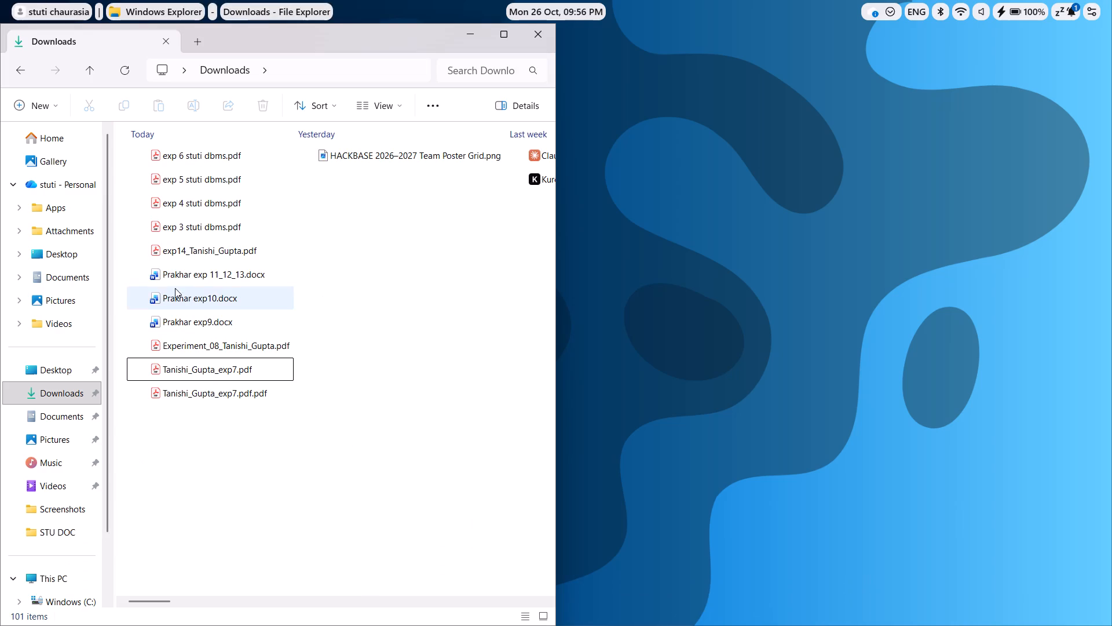
left_click(120, 72)
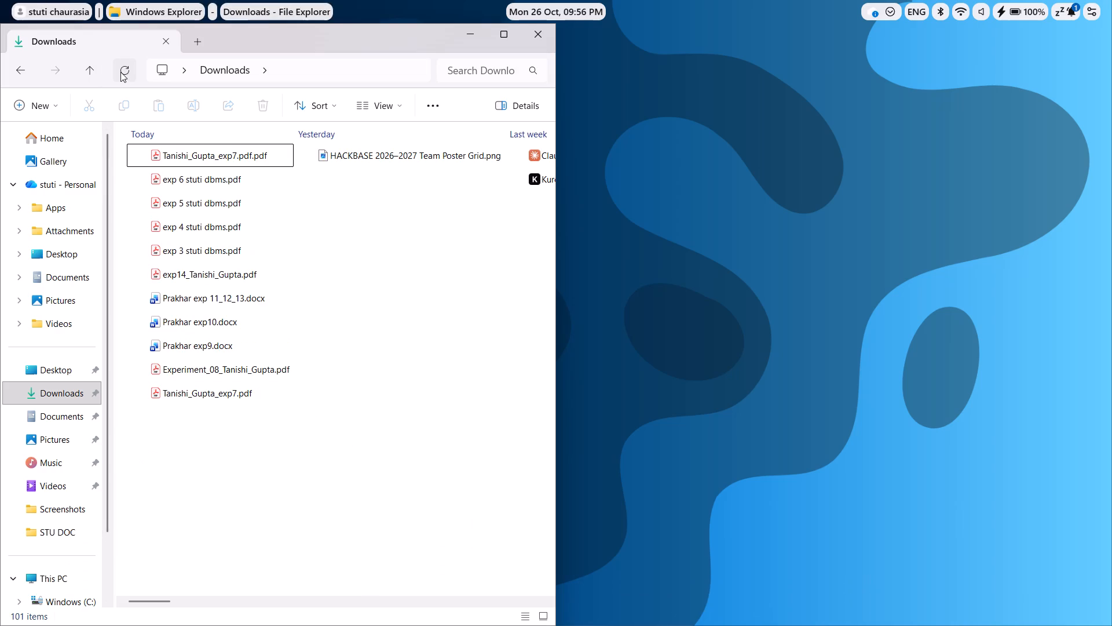
left_click(183, 392)
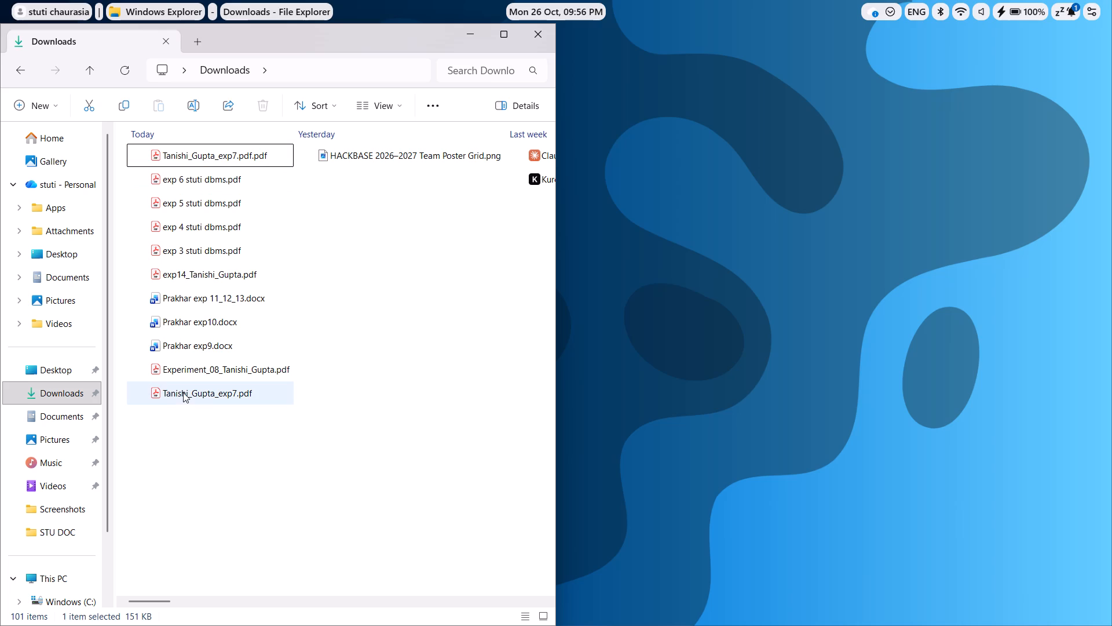
key("Delete")
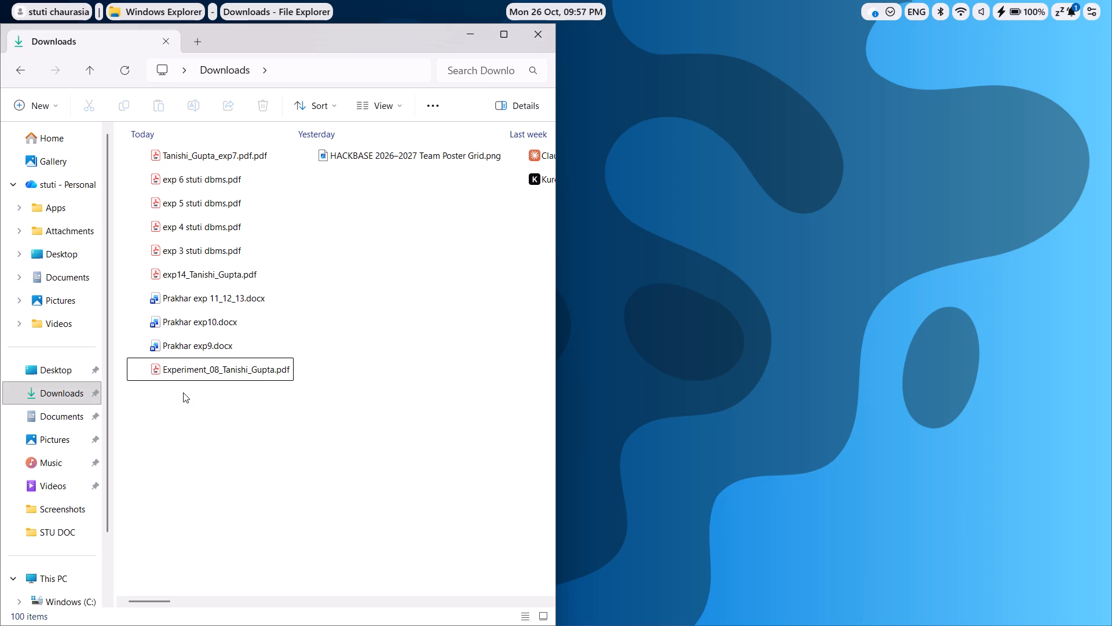
Open the newly downloaded Experiment 7 PDF, check the page 2 output and its footer, and close it.
left_click(186, 159)
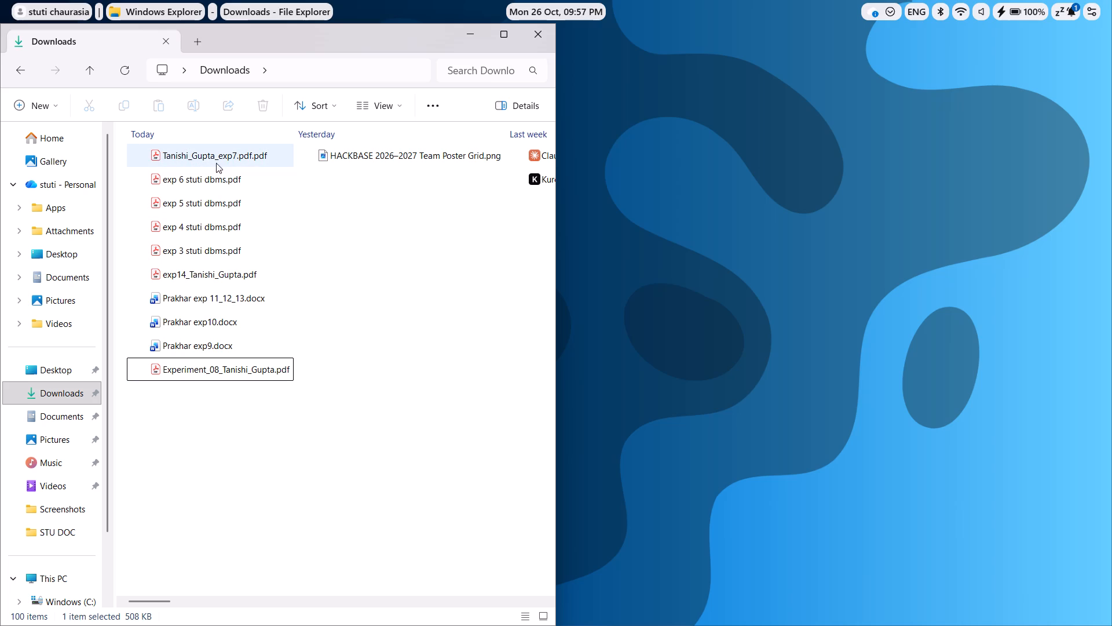
double_click(218, 155)
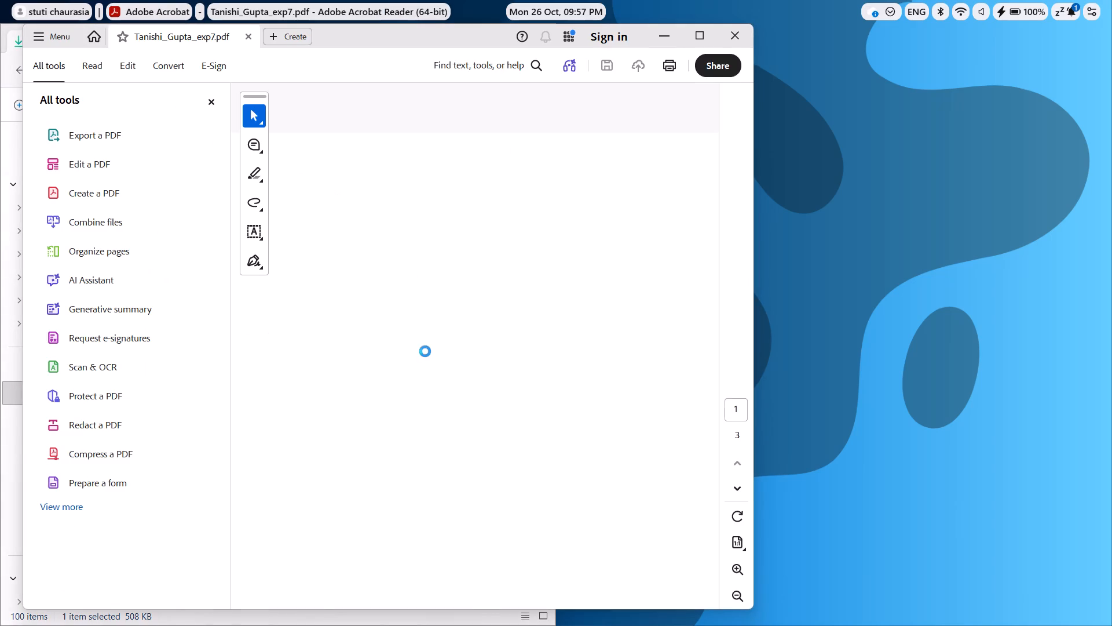
scroll(425, 351, "down", 7)
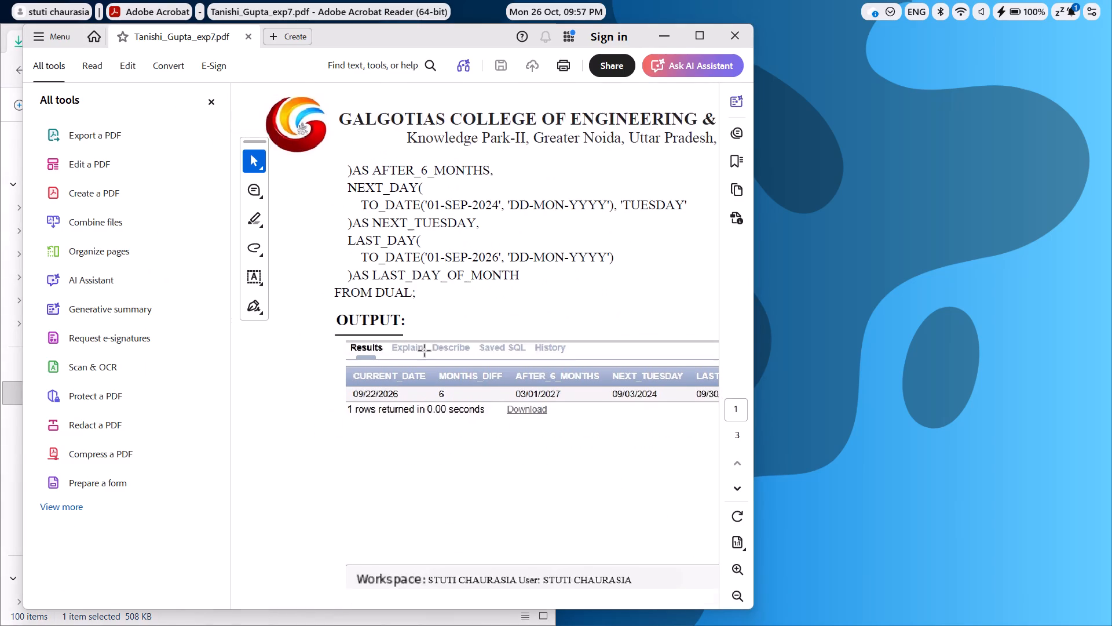
left_click(740, 41)
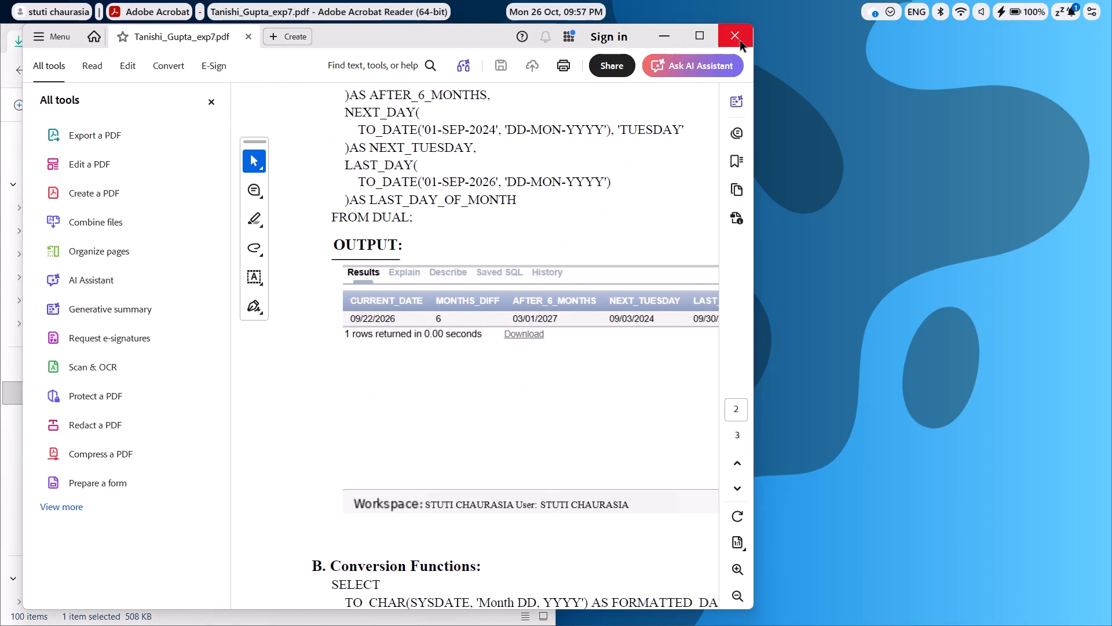
Rename the downloaded Experiment 7 file as exp 7 stuti dbms.pdf and put the Downloads window away.
left_click(232, 154)
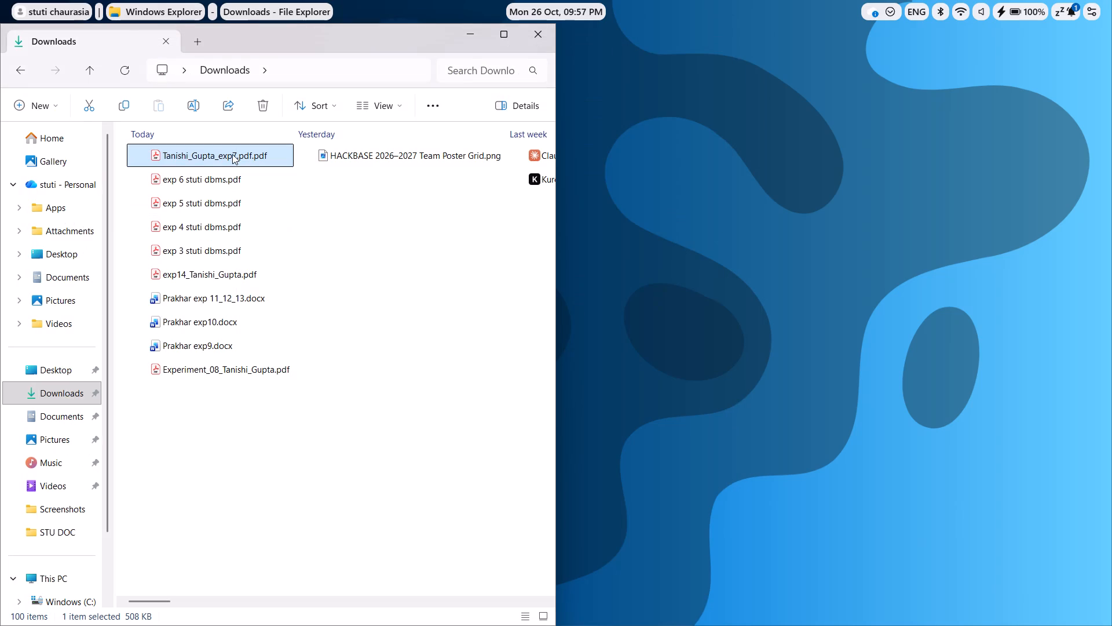
key("BackSpace")
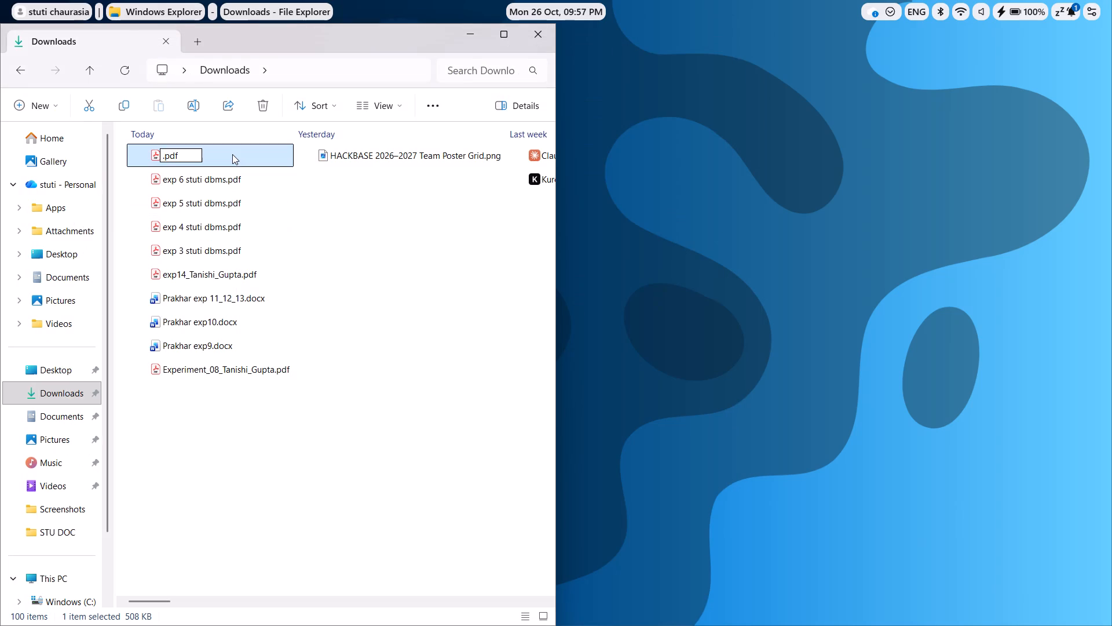
type("exp 7 stuti dbms")
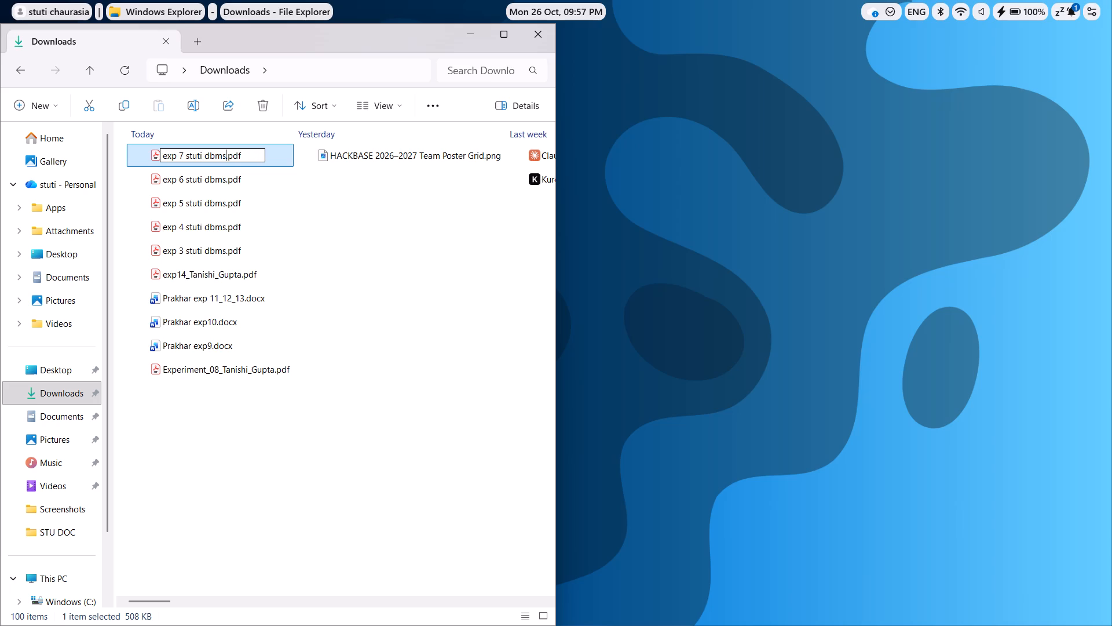
key("Return")
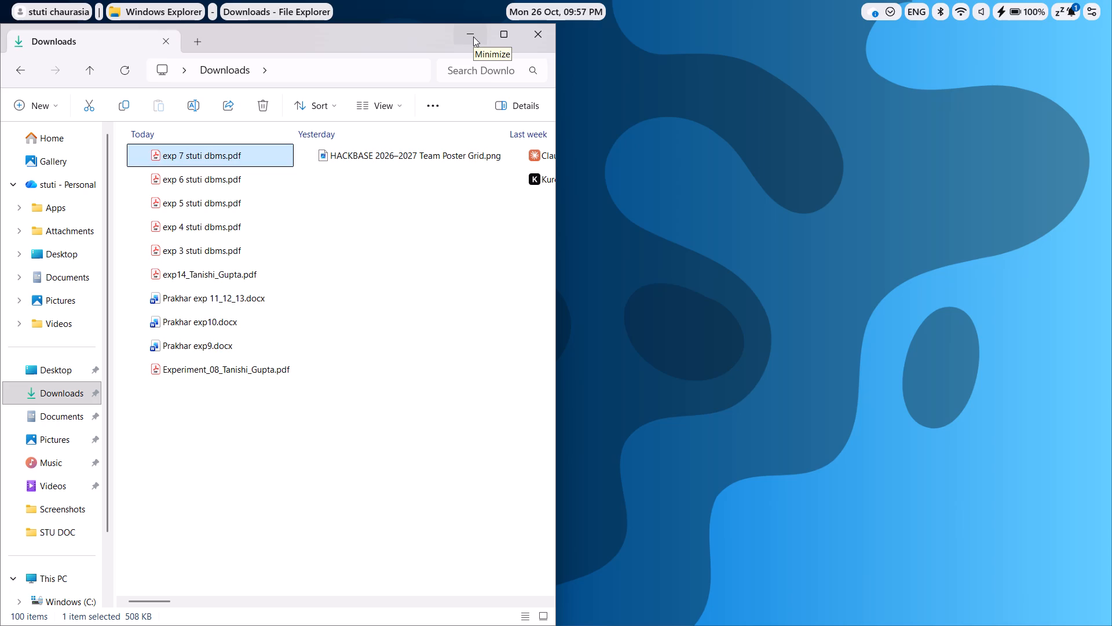
left_click(473, 37)
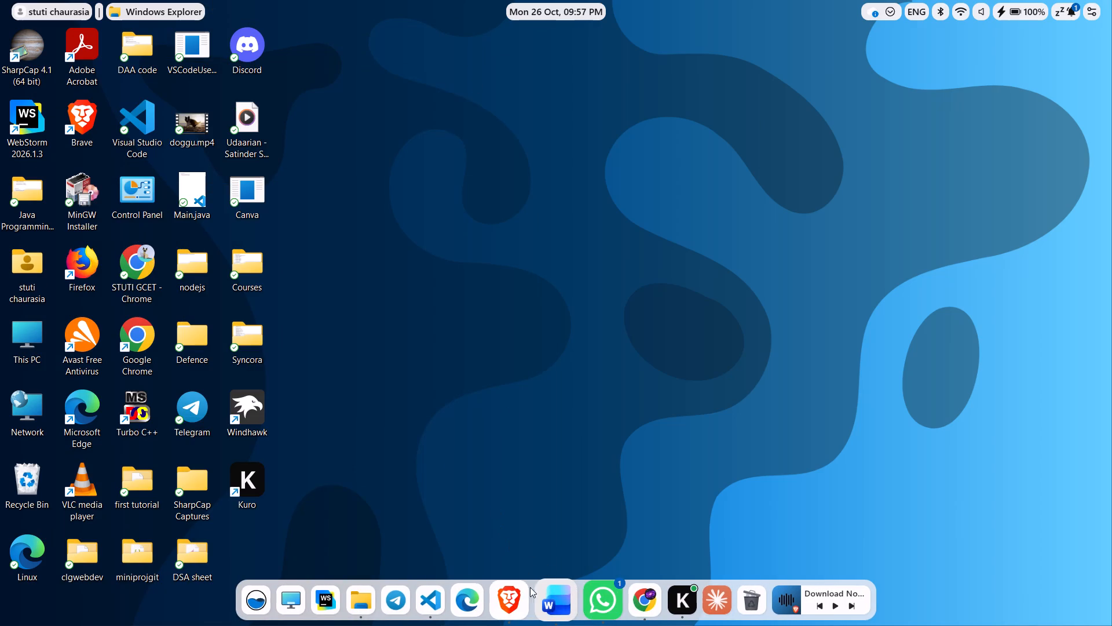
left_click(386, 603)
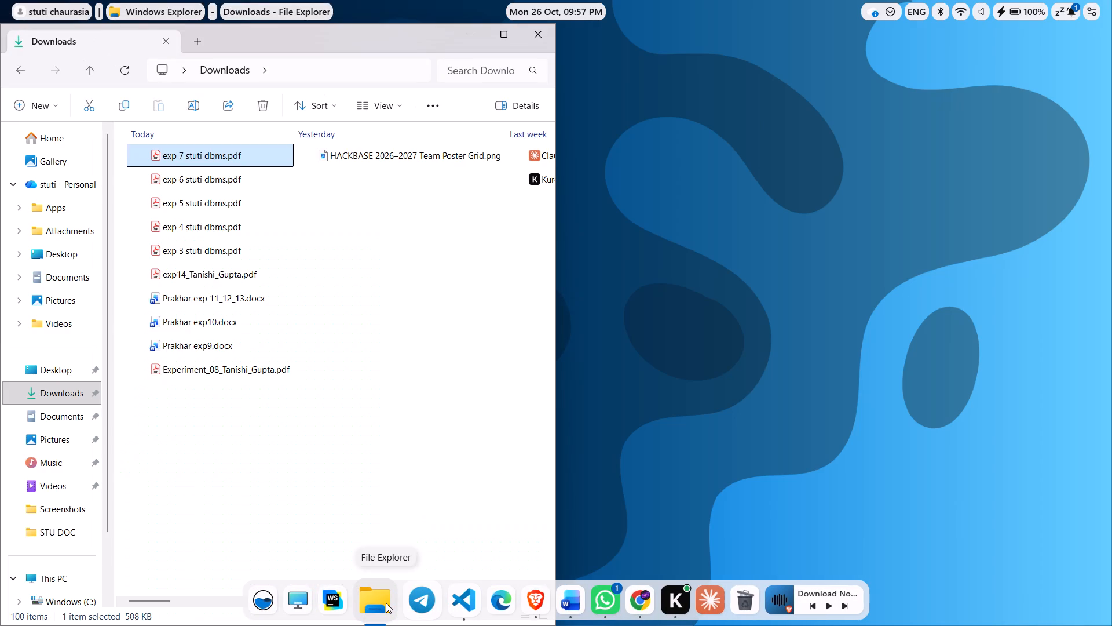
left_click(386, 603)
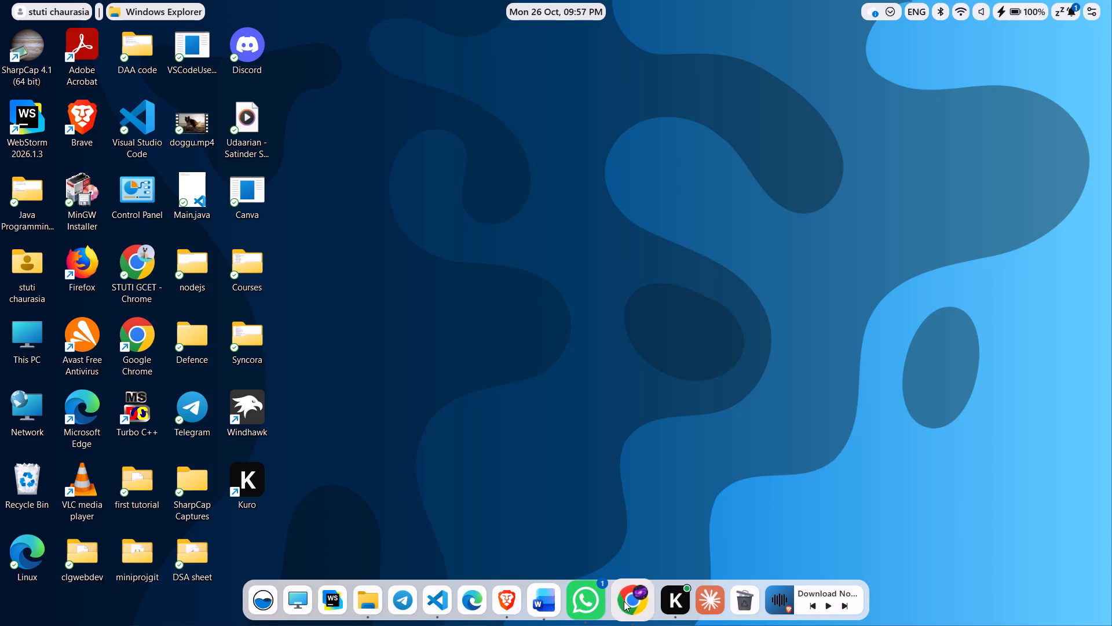
Switch to the Canva home page in Chrome and start uploading a file from the Downloads folder.
left_click(625, 599)
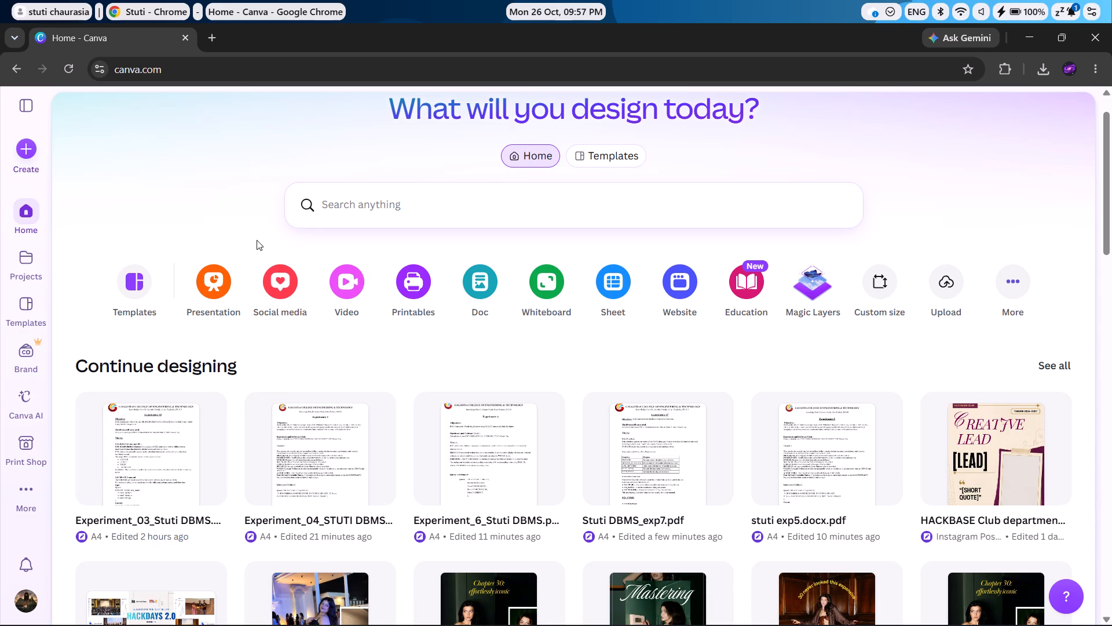
left_click(946, 286)
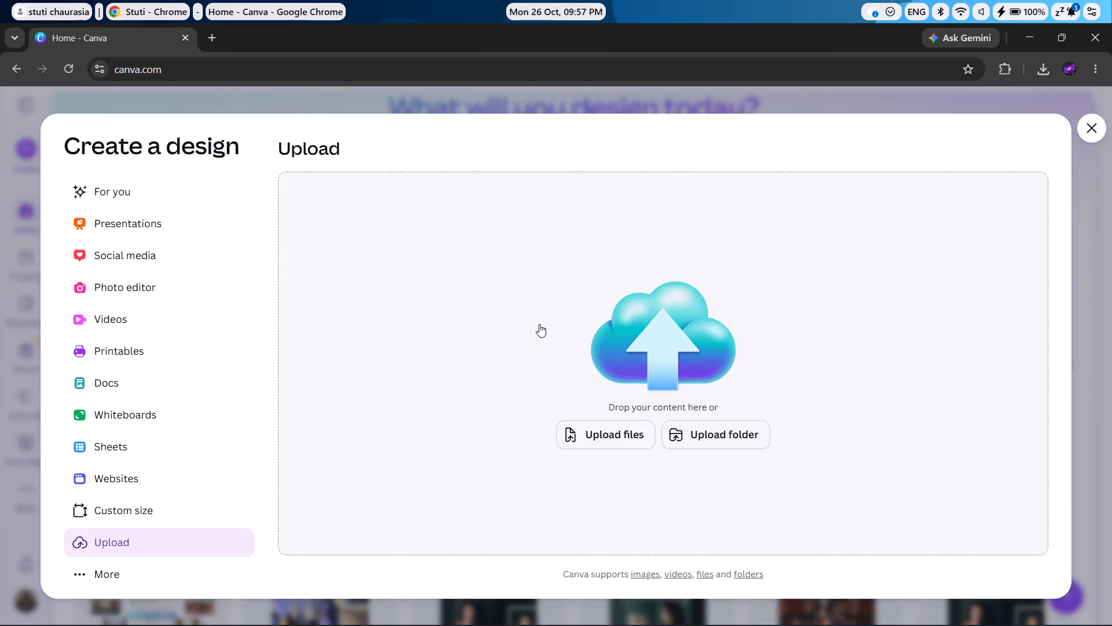
left_click(587, 438)
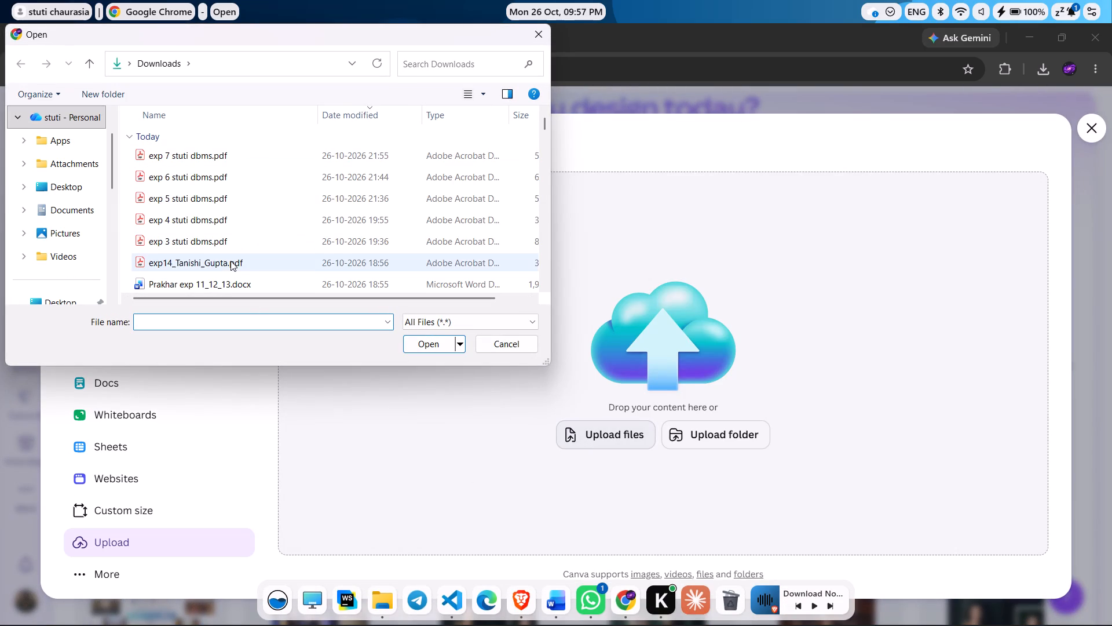
Upload the original student's Experiment 8 PDF from the Downloads folder to Canva.
scroll(231, 261, "down", 2)
scroll(231, 261, "up", 1)
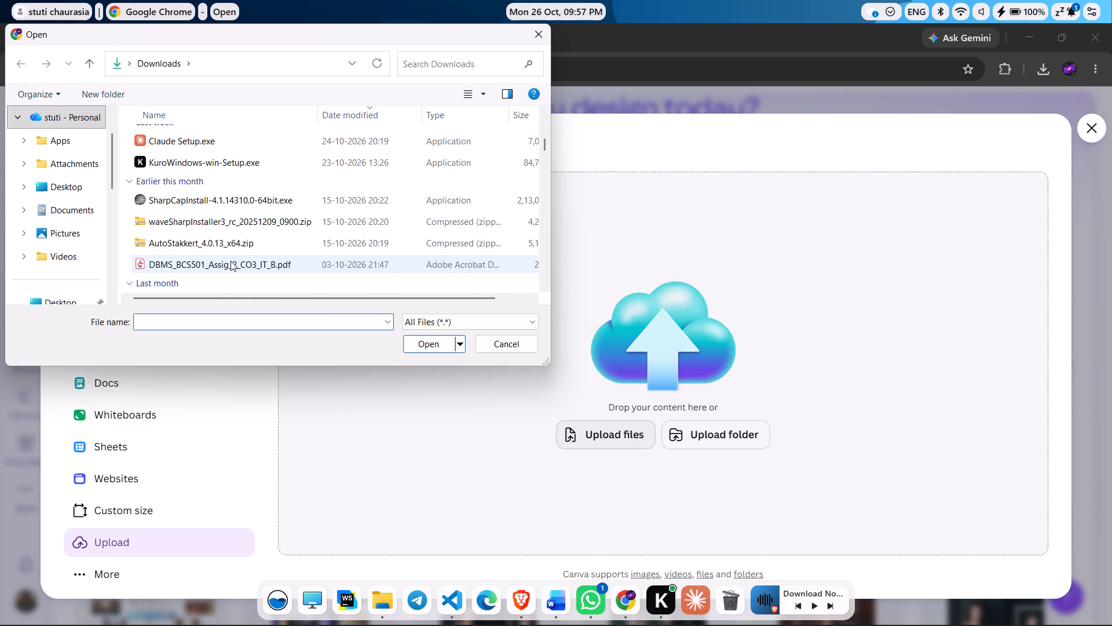
scroll(231, 261, "up", 1)
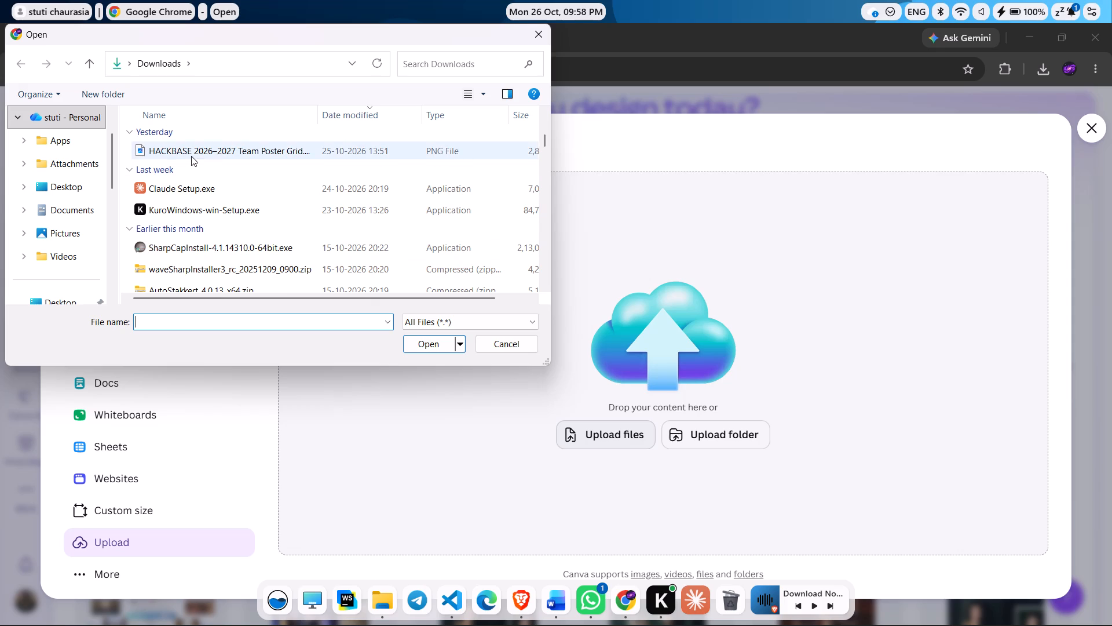
scroll(179, 194, "up", 1)
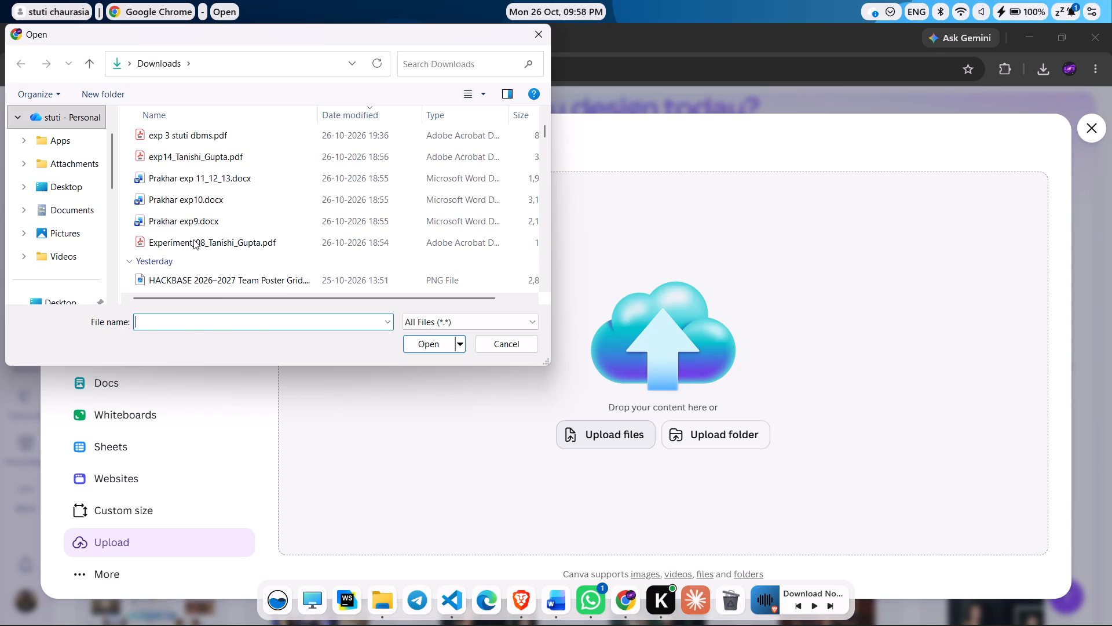
left_click(193, 239)
left_click(436, 344)
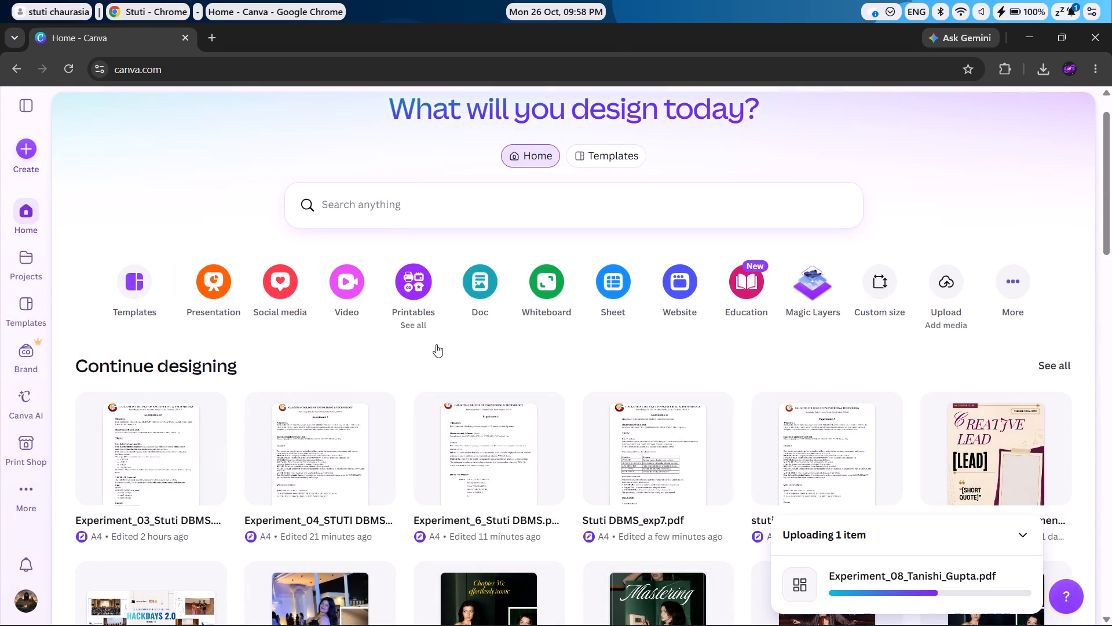
Open the newly uploaded Experiment 8 PDF as an editable design.
left_click(1022, 580)
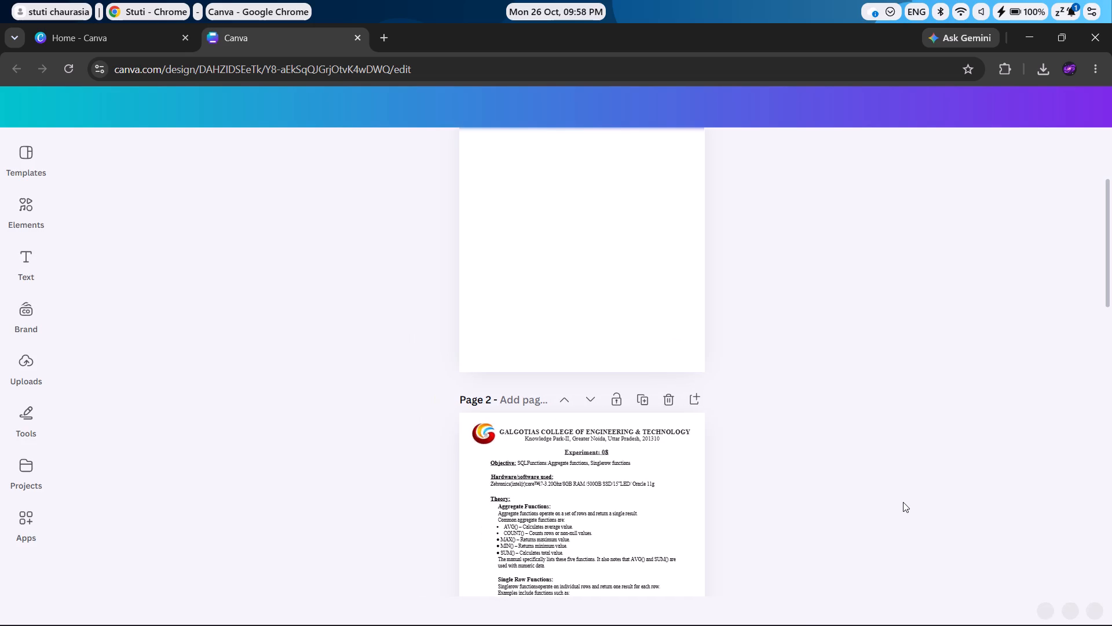
left_click(595, 271)
scroll(595, 271, "up", 3)
left_click(671, 177)
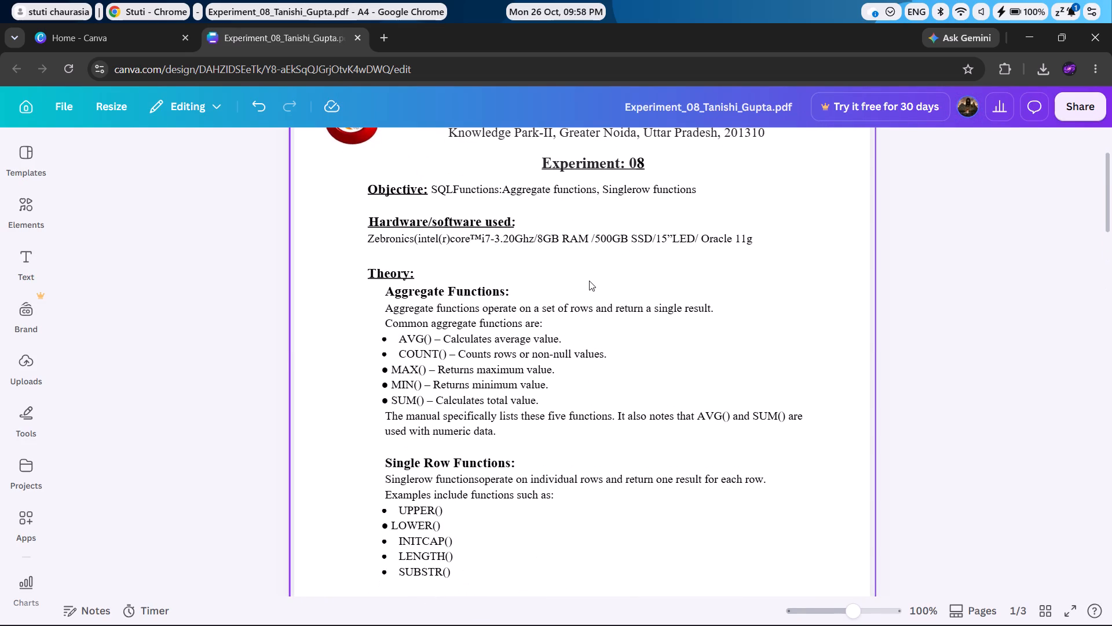
Paste the copied Workspace/User name strip onto the page 2 output image and move it down towards the original student's footer line.
scroll(589, 281, "down", 2)
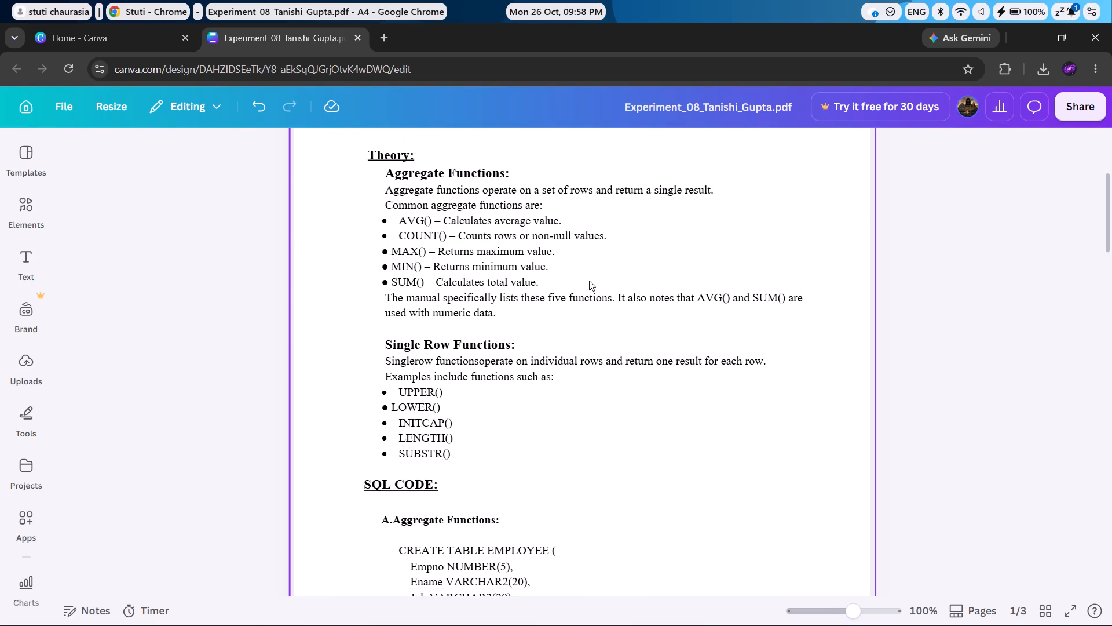
scroll(589, 281, "down", 5)
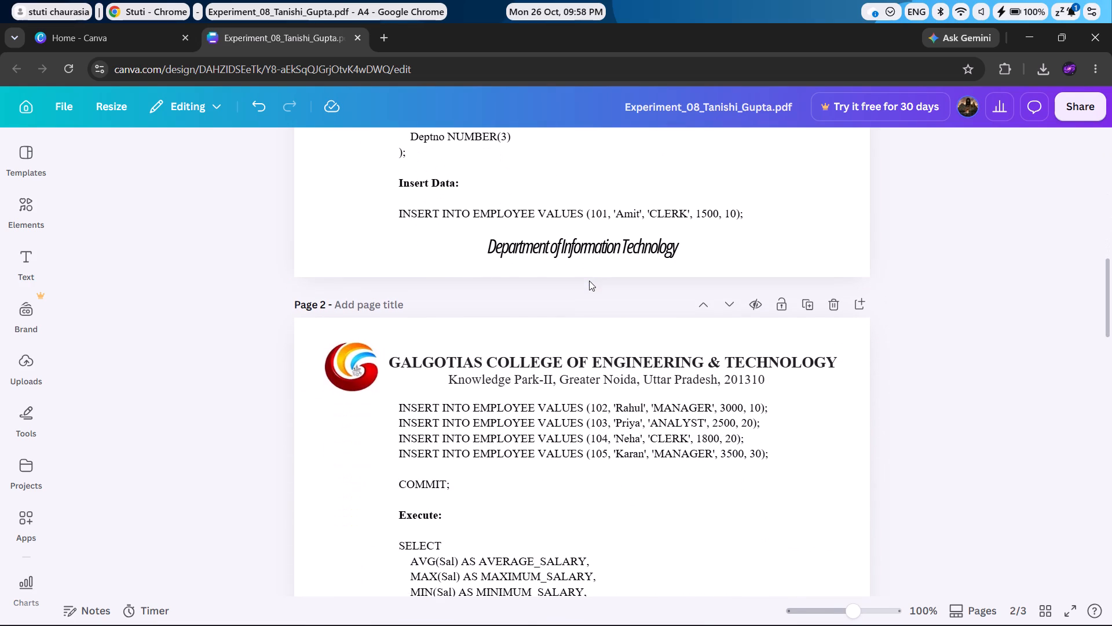
scroll(589, 281, "down", 1)
left_click(597, 253)
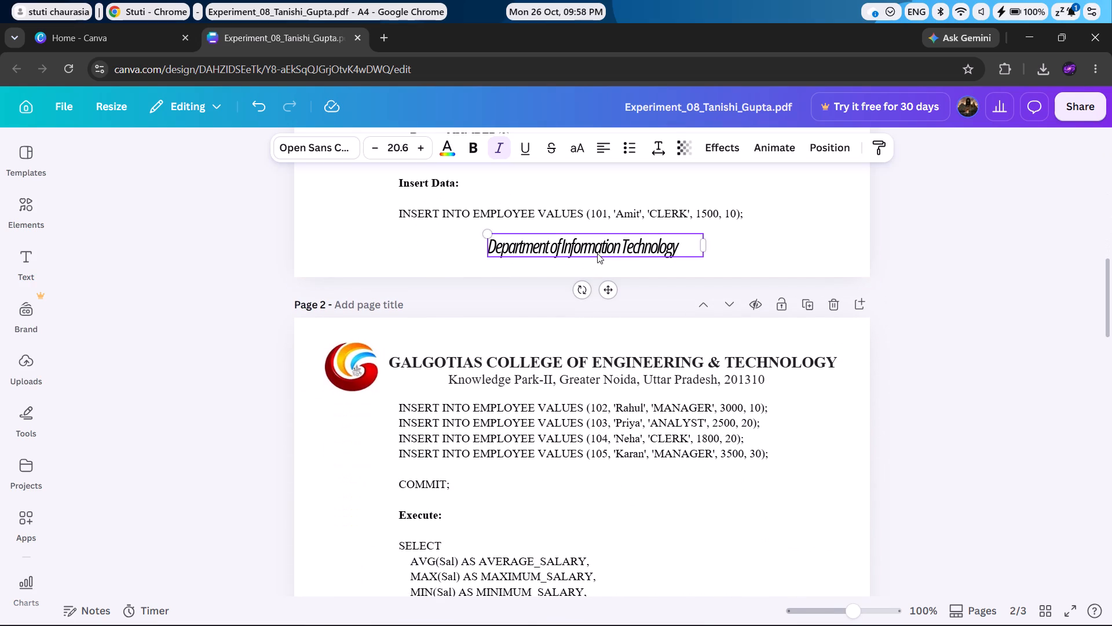
scroll(580, 409, "down", 4)
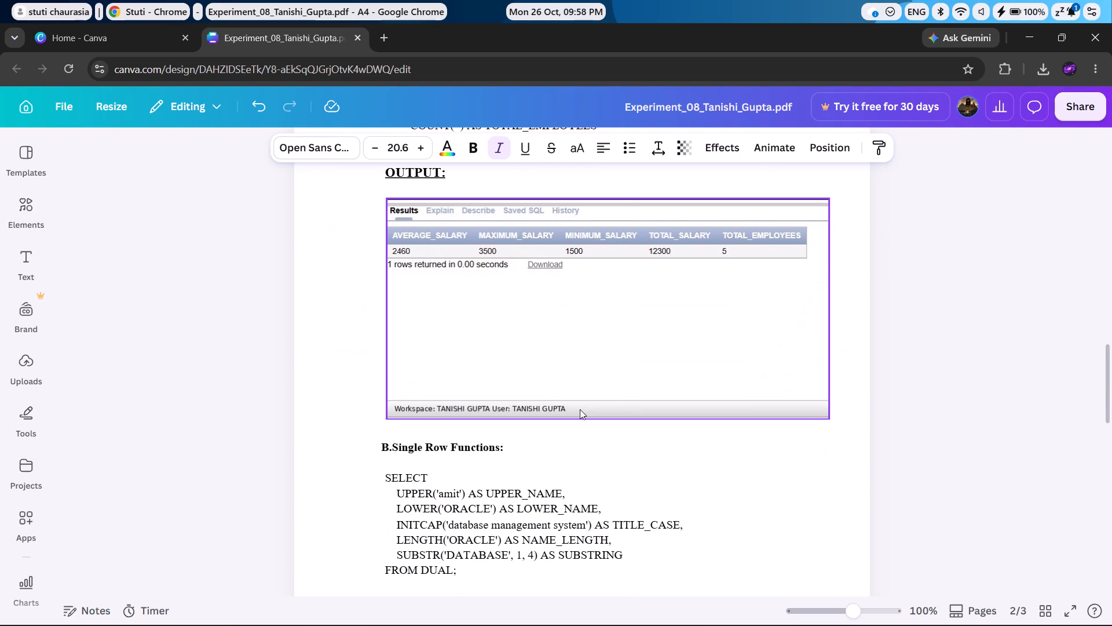
left_click(555, 407)
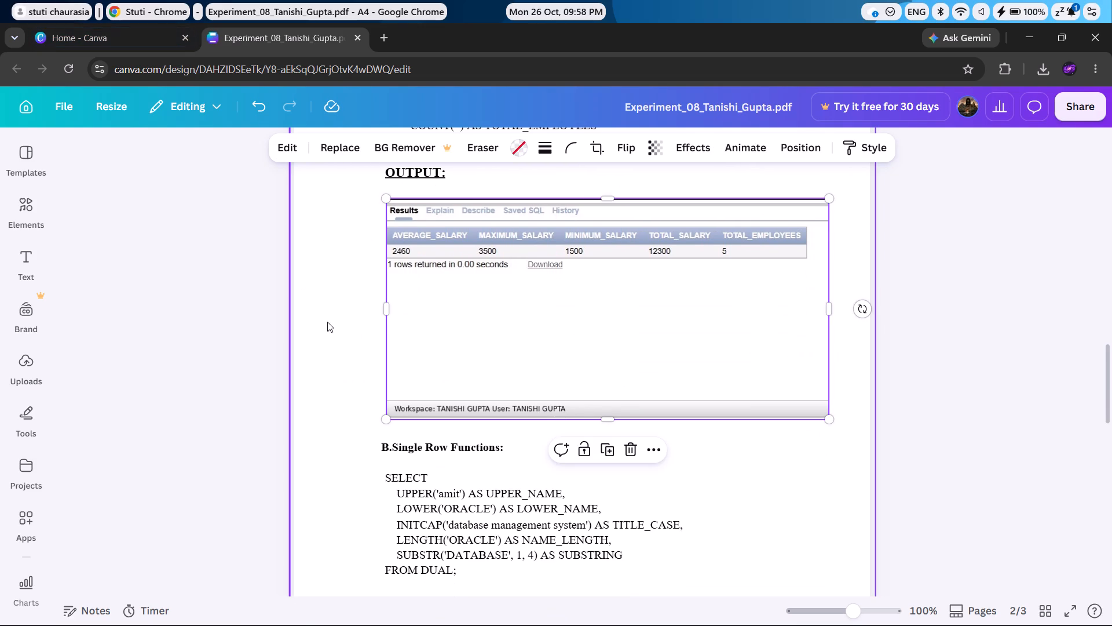
key("ctrl+v")
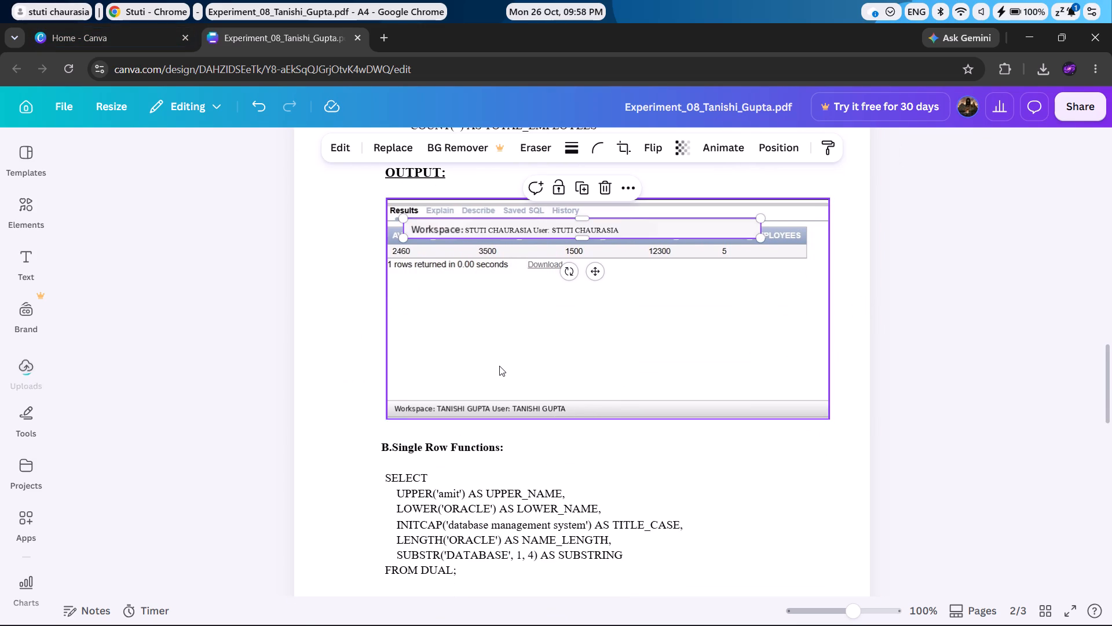
left_click_drag(495, 224, 490, 385)
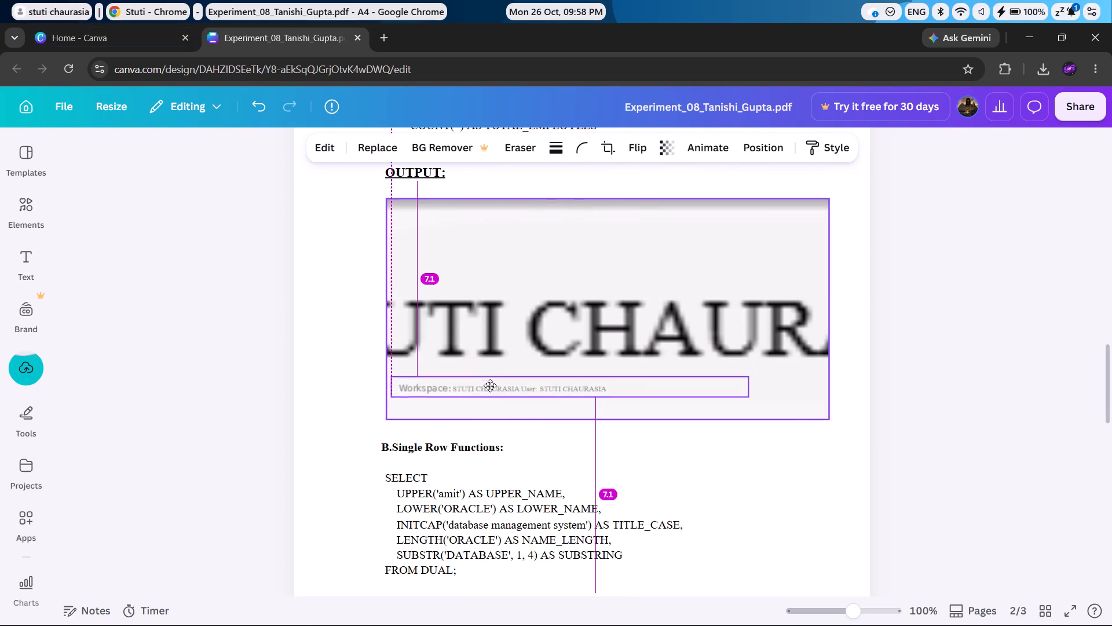
left_click_drag(490, 385, 577, 487)
scroll(585, 435, "up", 4)
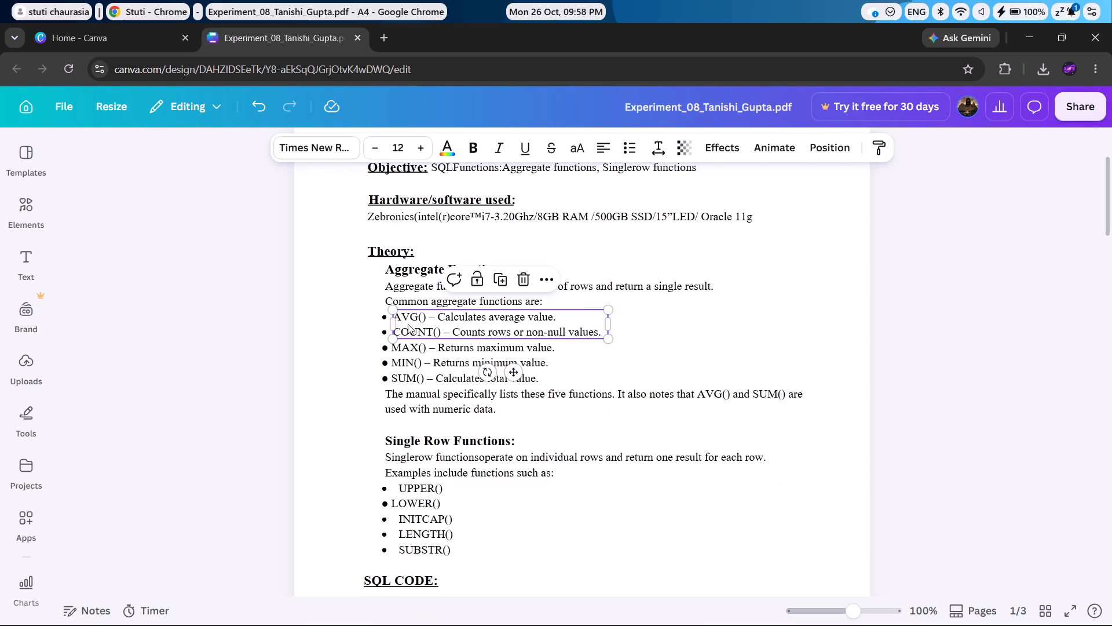
left_click(682, 366)
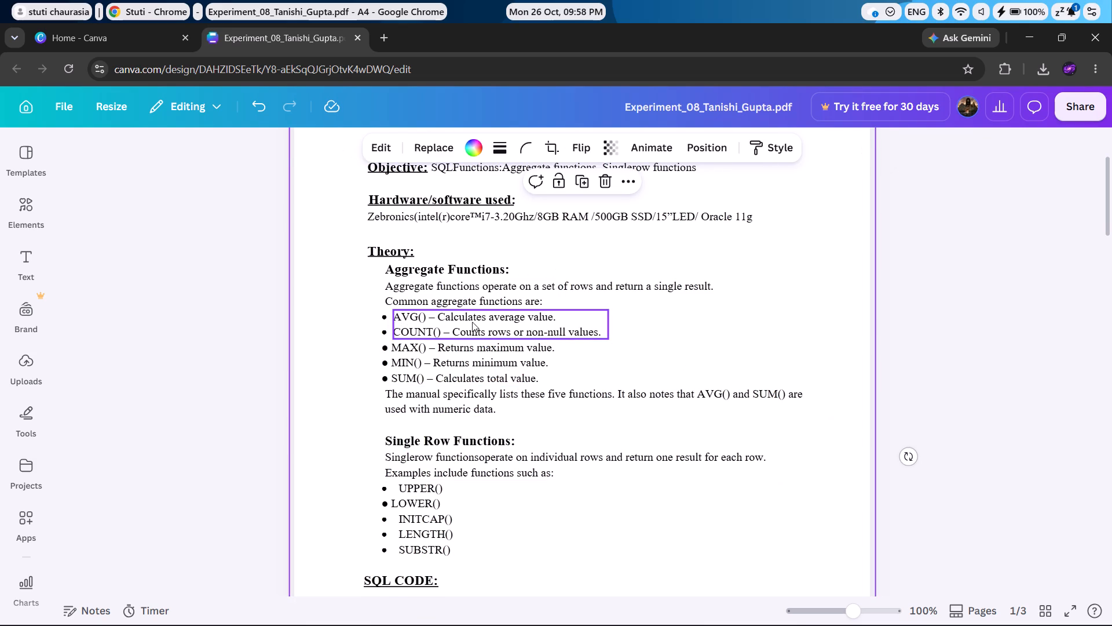
left_click(472, 322)
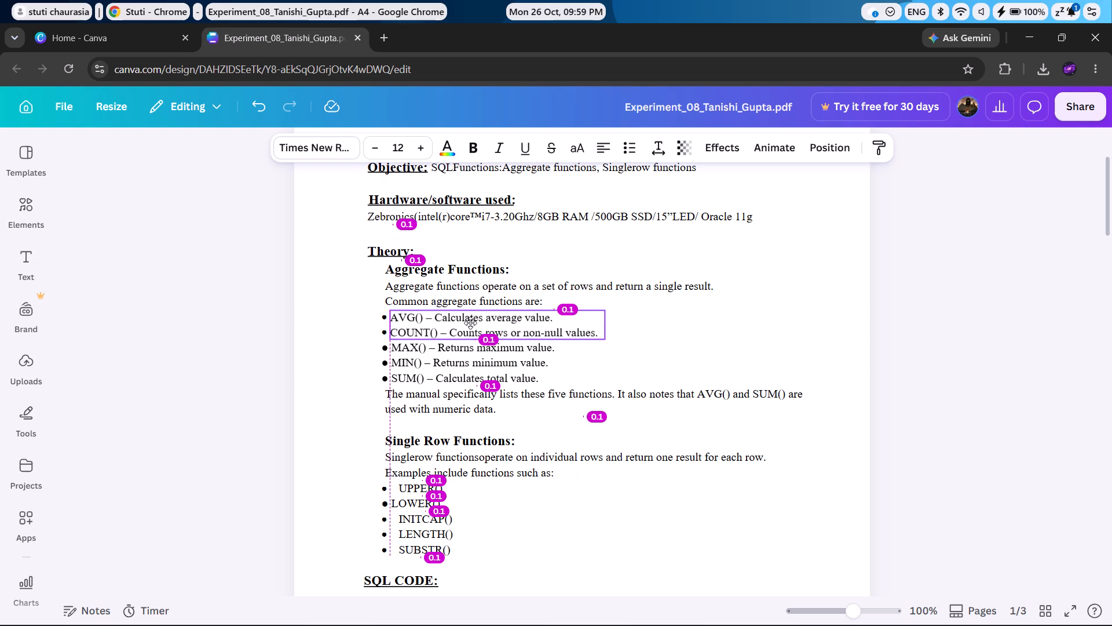
left_click(583, 350)
left_click(501, 347)
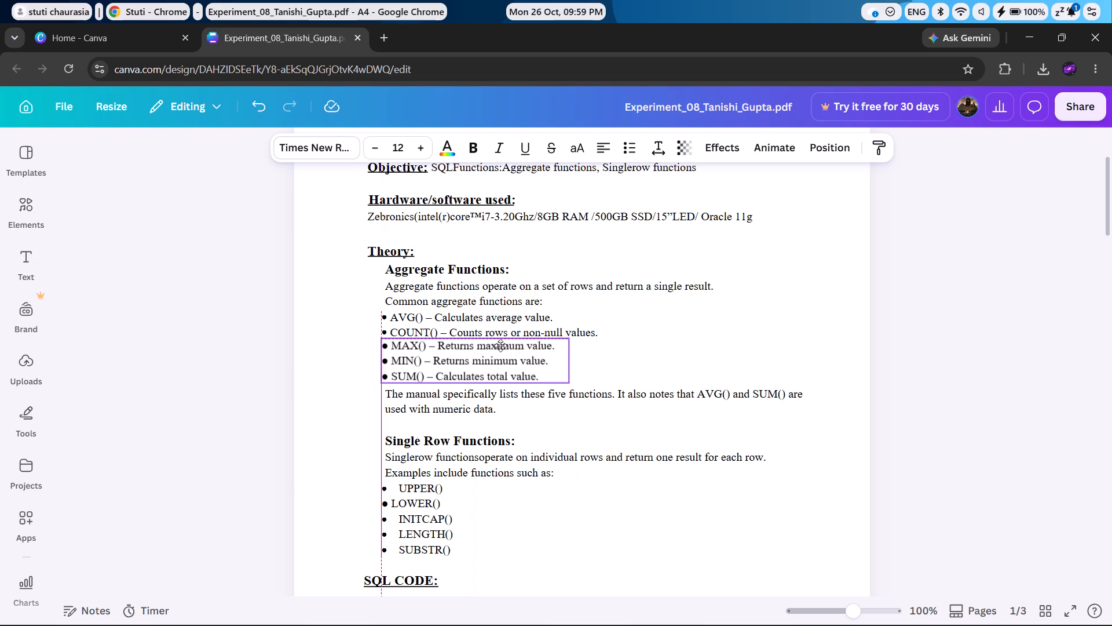
left_click(587, 346)
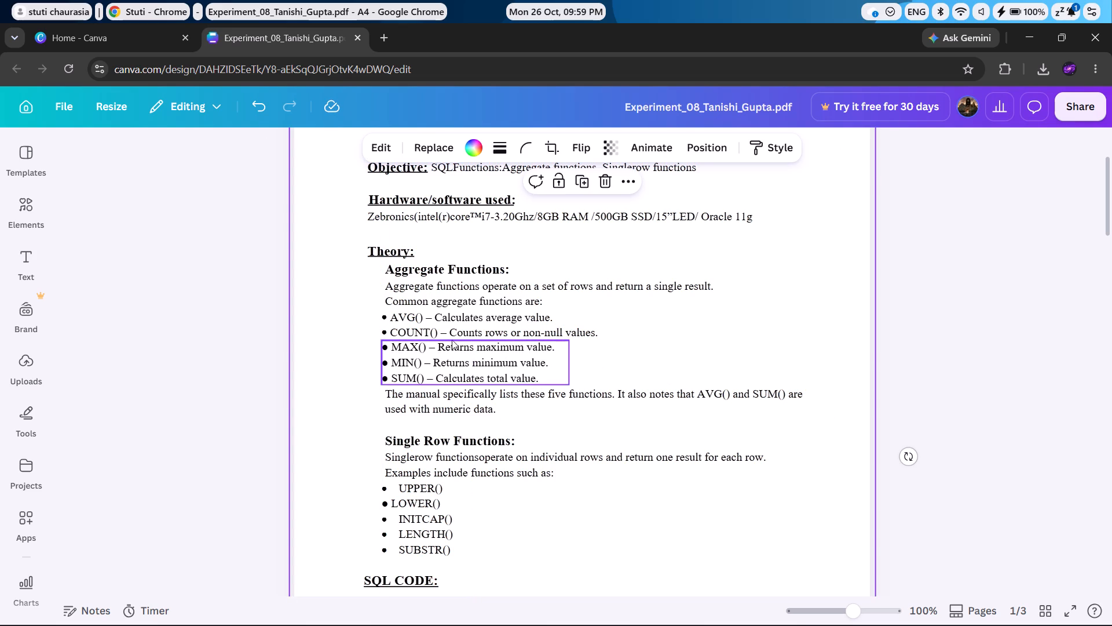
Increase the font size of the two bullets beside AVG() and COUNT() to 12.
left_click(386, 323)
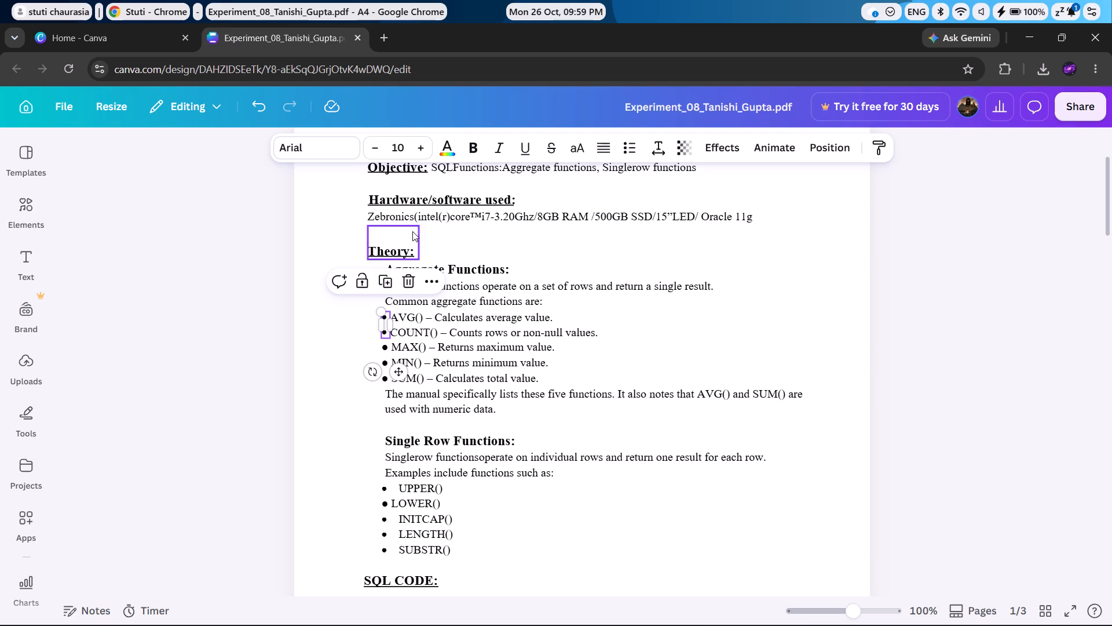
left_click(420, 149)
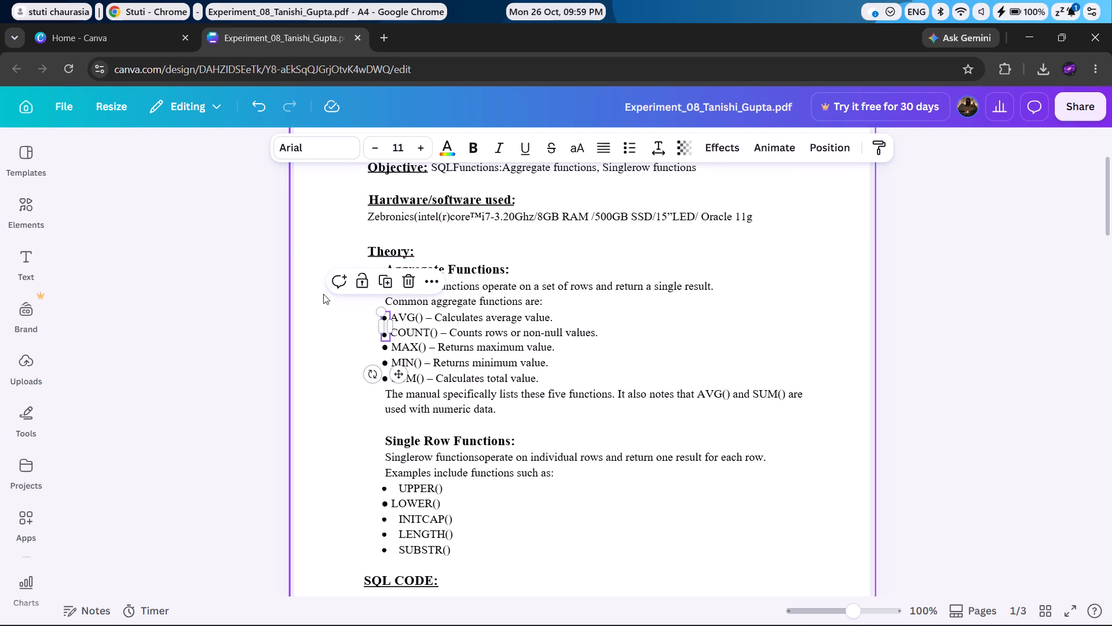
left_click(323, 321)
left_click(381, 329)
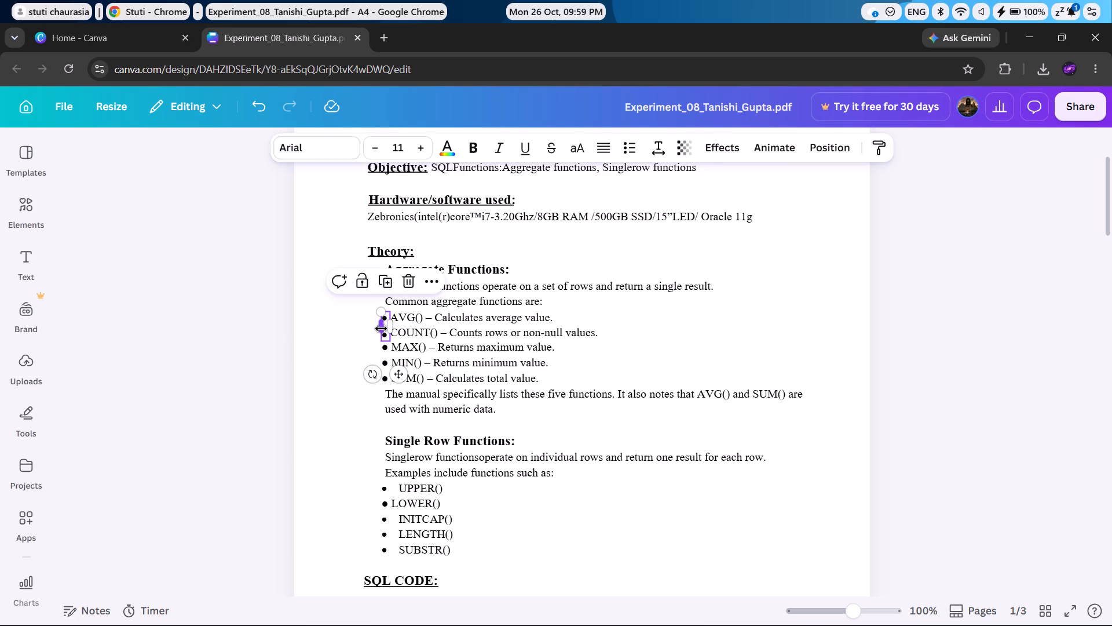
left_click(426, 149)
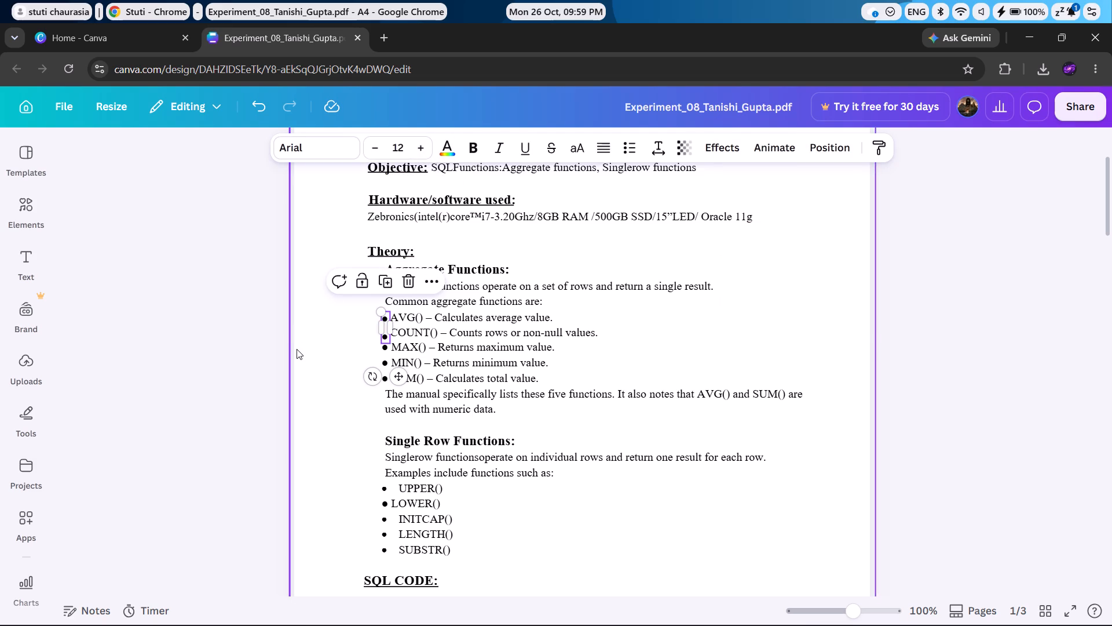
left_click(298, 348)
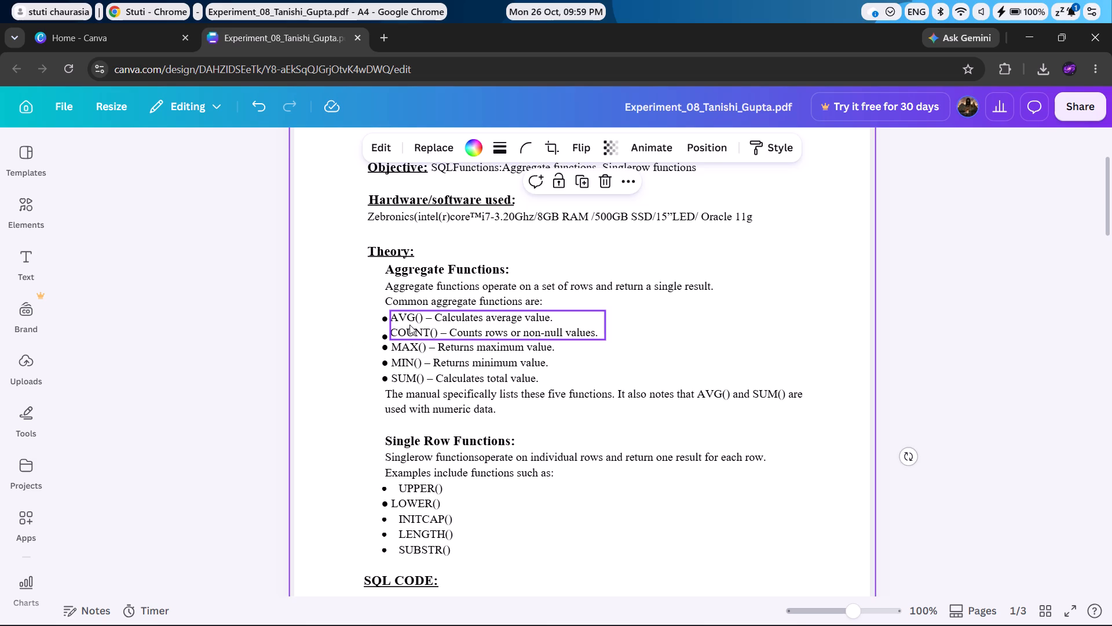
Nudge the AVG()/COUNT() text, its bullets and the MAX()/MIN()/SUM() block to align the aggregate function list.
left_click(409, 324)
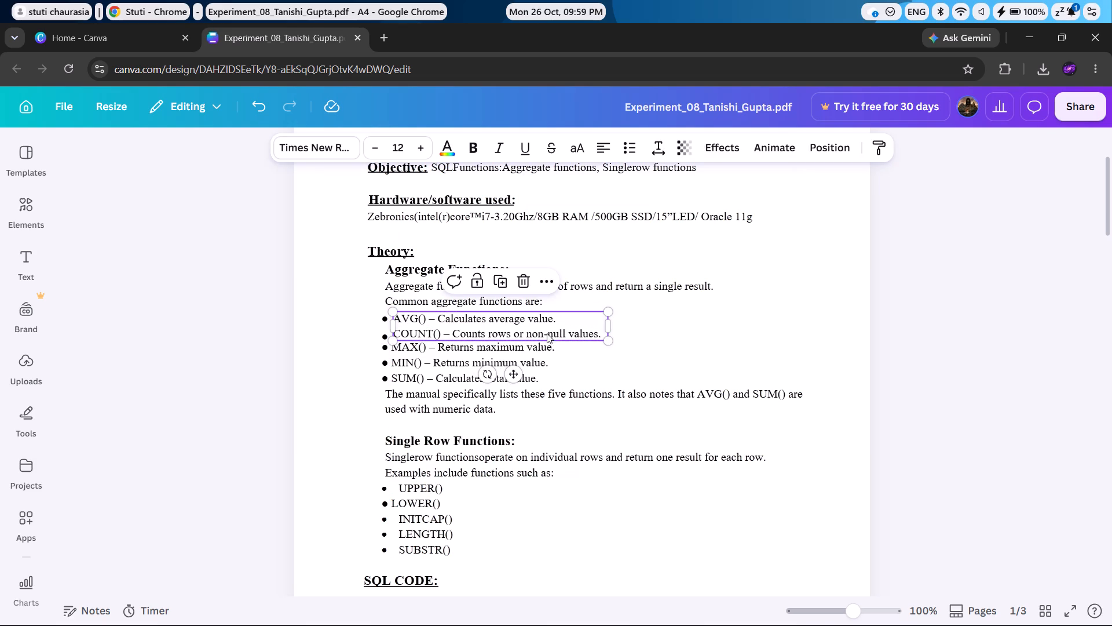
left_click(611, 347)
left_click(660, 361)
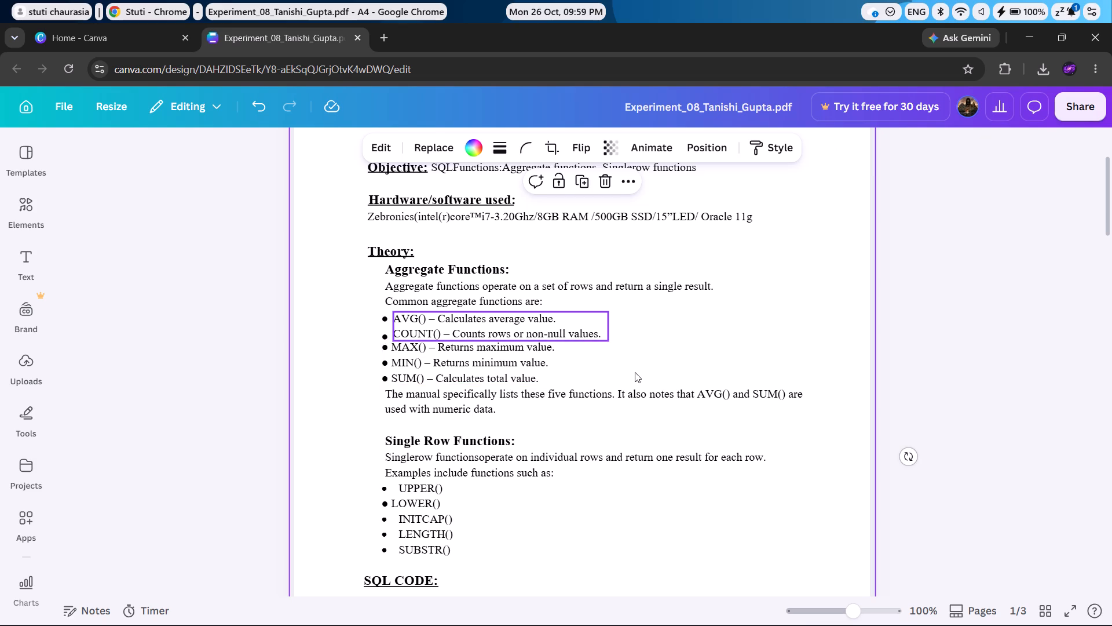
left_click(438, 351)
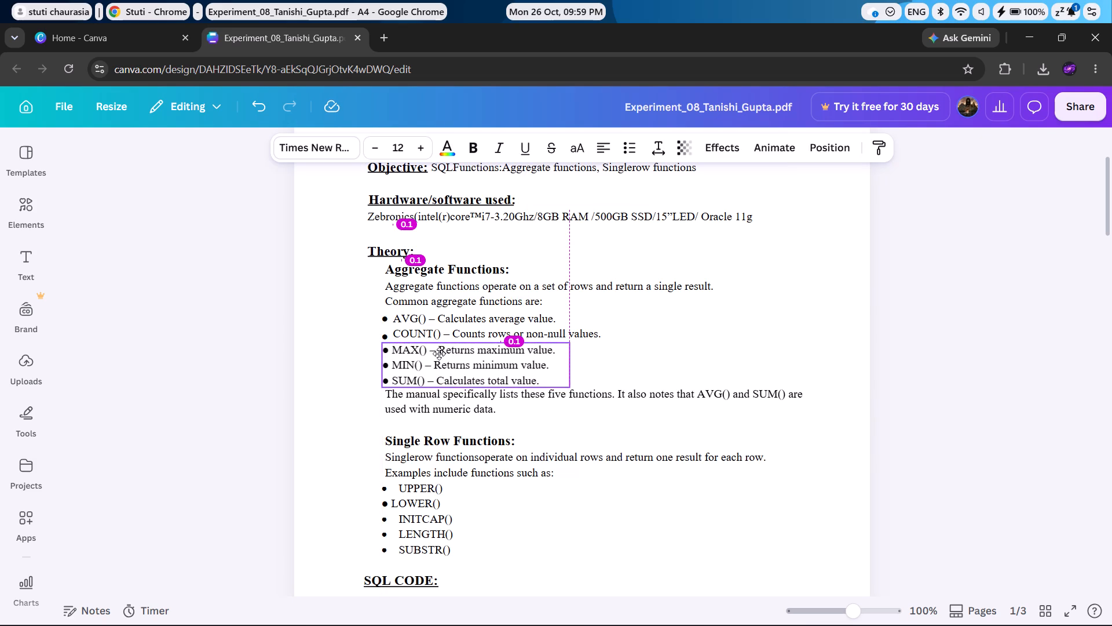
left_click(648, 333)
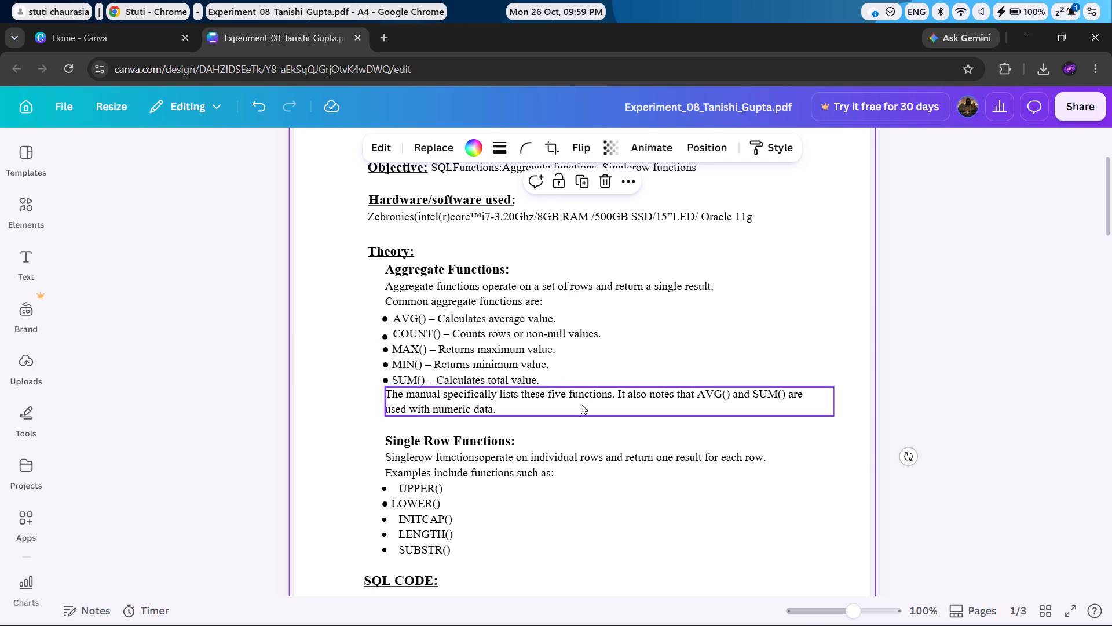
left_click(452, 332)
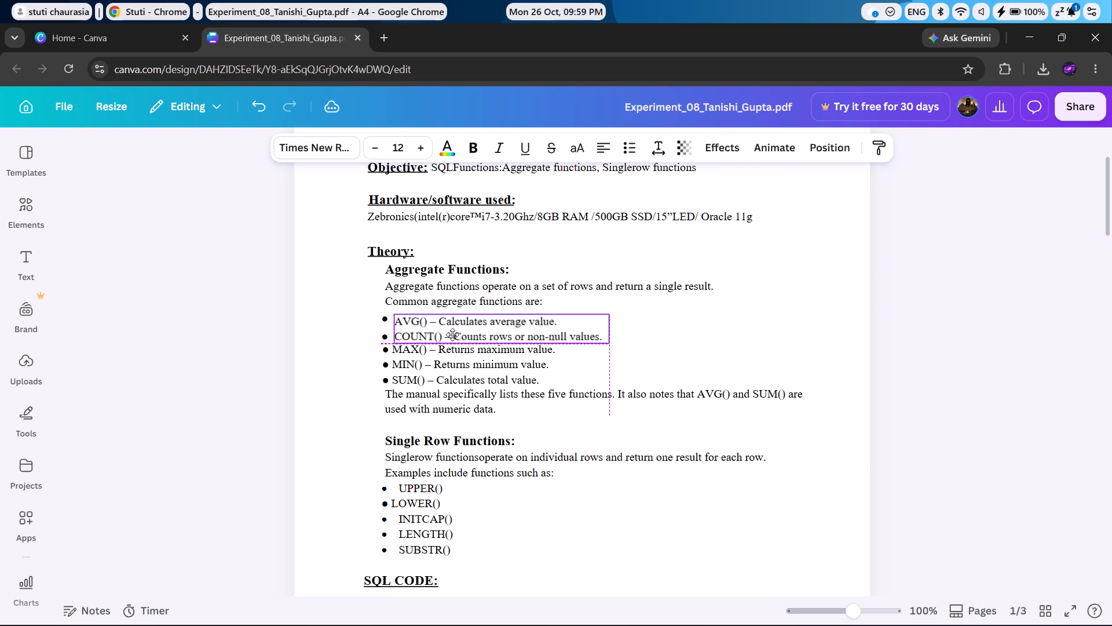
left_click(610, 365)
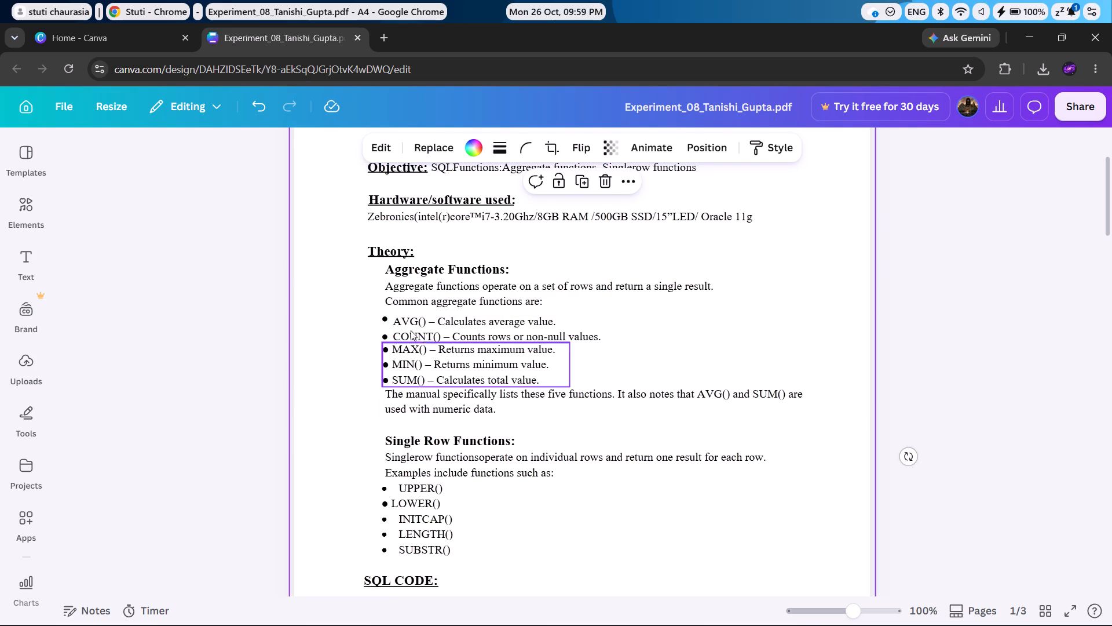
left_click(383, 331)
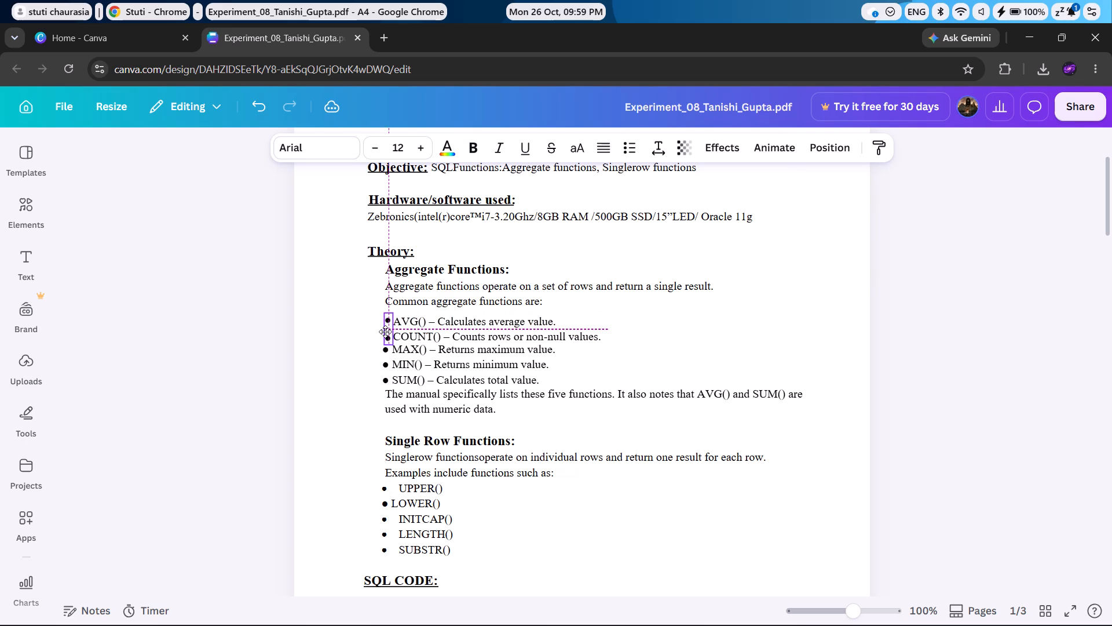
left_click(369, 337)
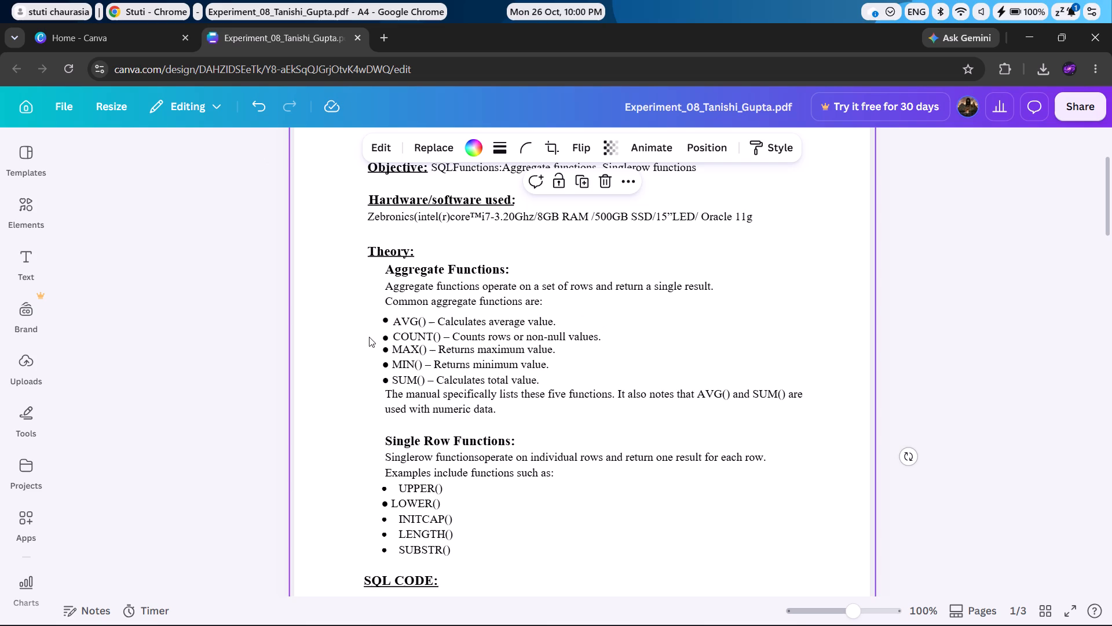
Insert spaces between the bullet and LOWER() so it lines up with the other single row functions on page 1.
scroll(511, 421, "down", 1)
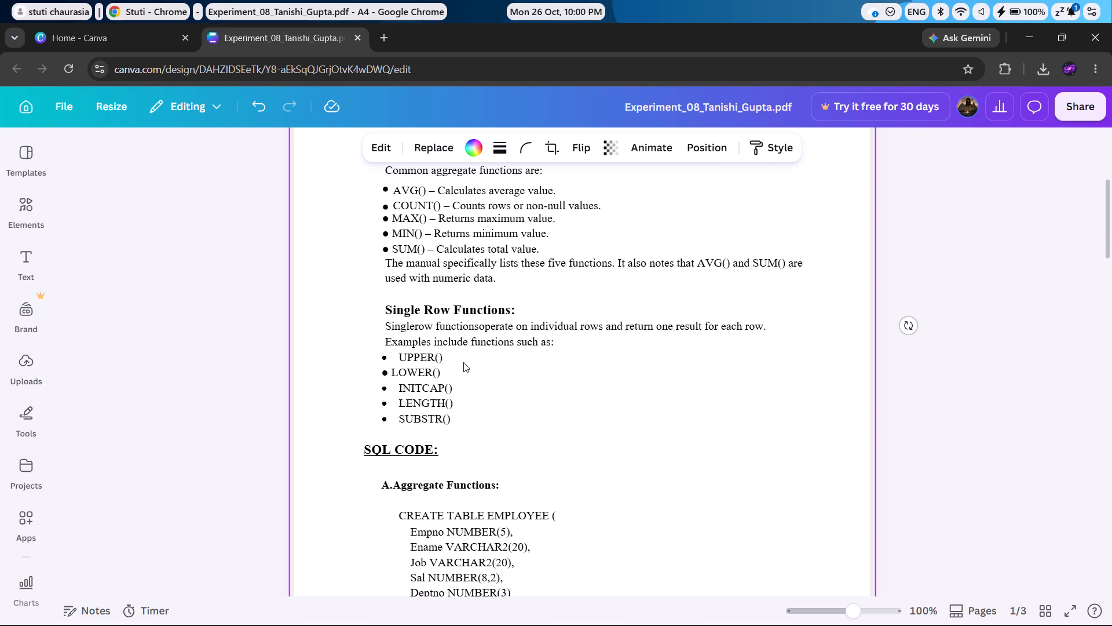
left_click(407, 372)
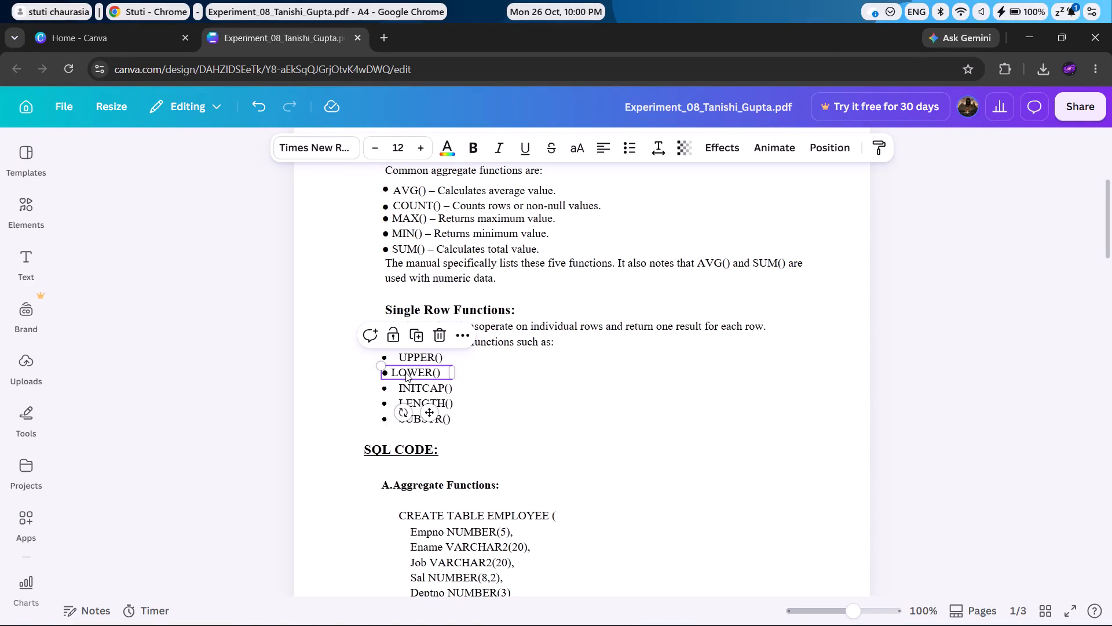
left_click(391, 370)
left_click(391, 370)
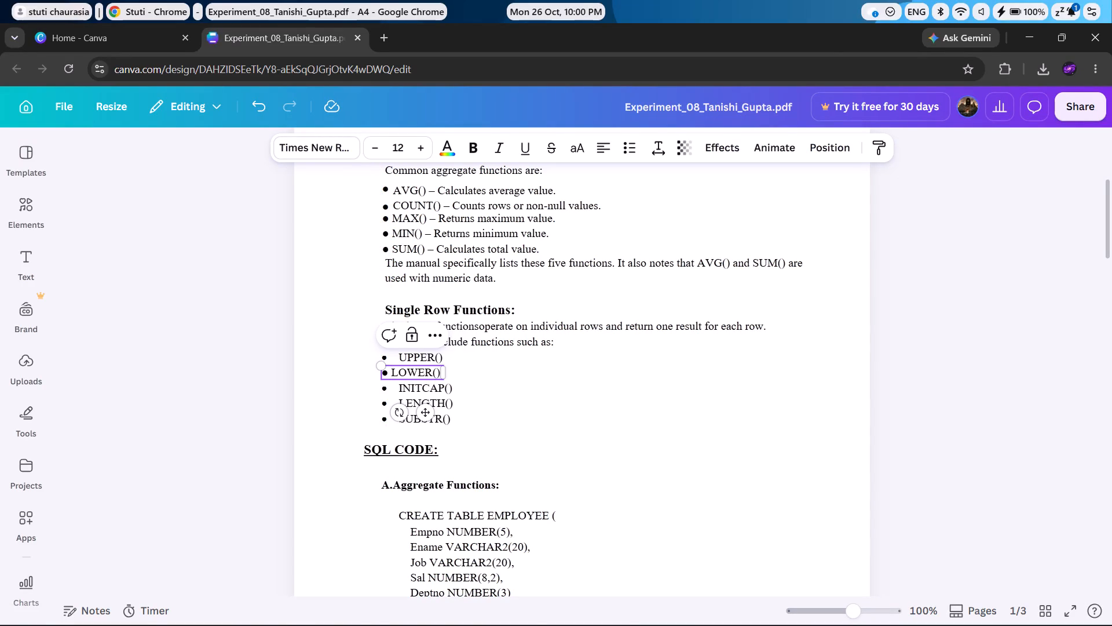
key("space")
key("space")
key("space")
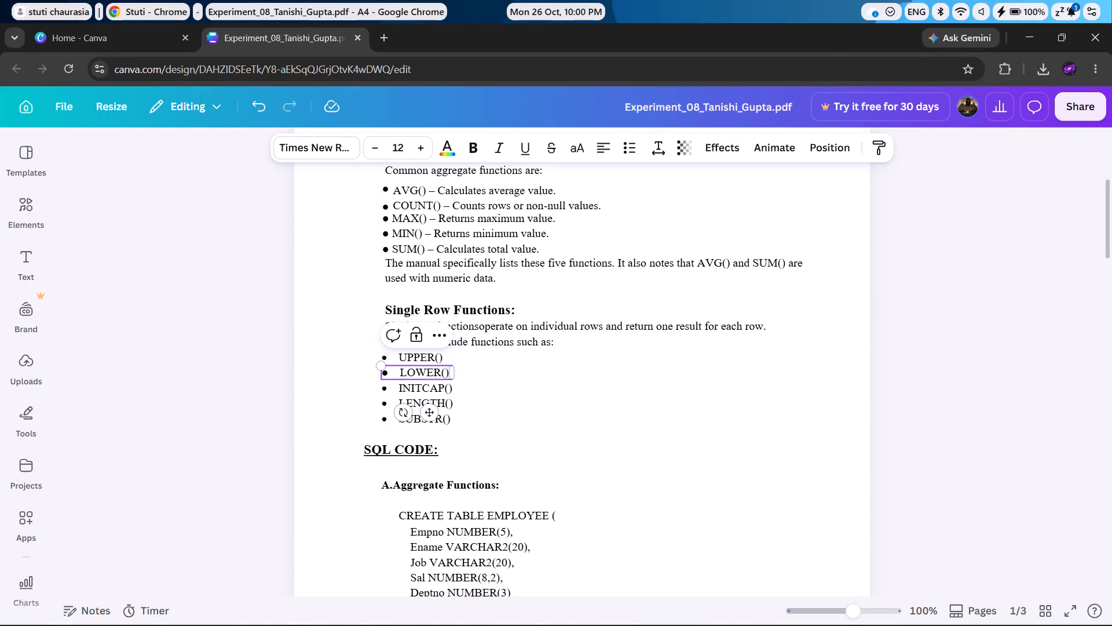
key("BackSpace")
key("space")
left_click(480, 416)
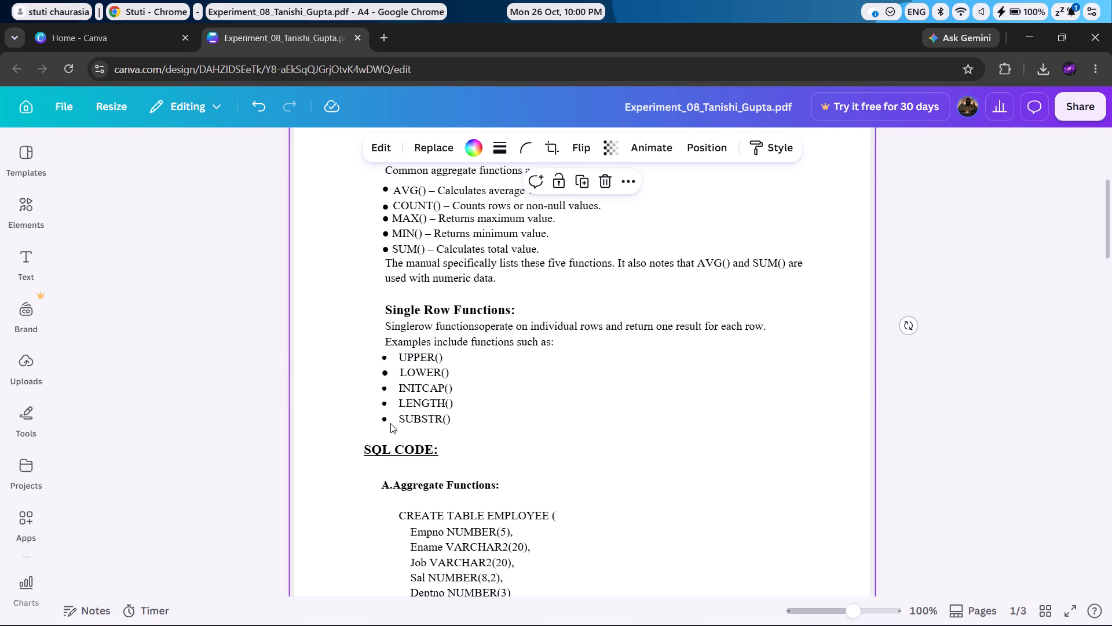
Delete the "Department of Information Technology" footer text from the bottom of page 1.
scroll(536, 414, "down", 3)
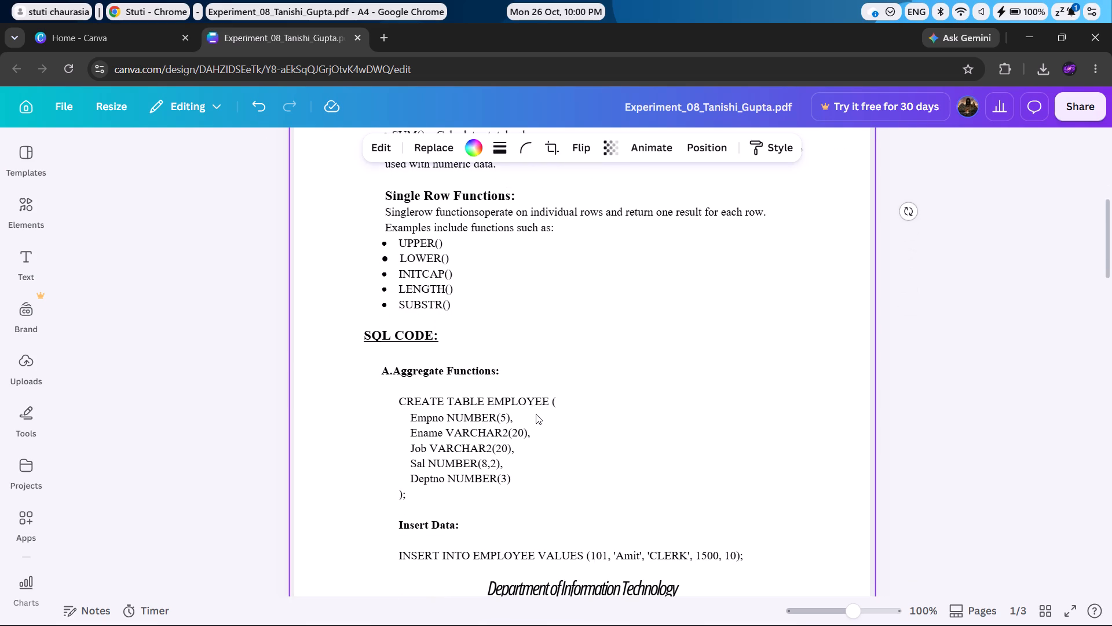
scroll(536, 414, "down", 4)
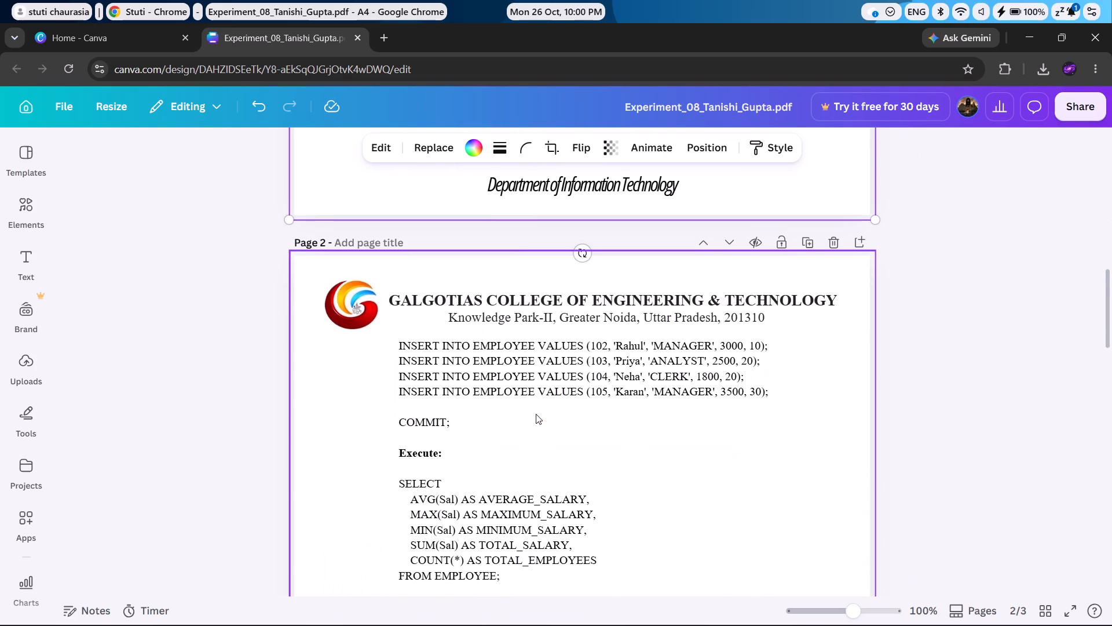
scroll(536, 414, "up", 2)
left_click(553, 278)
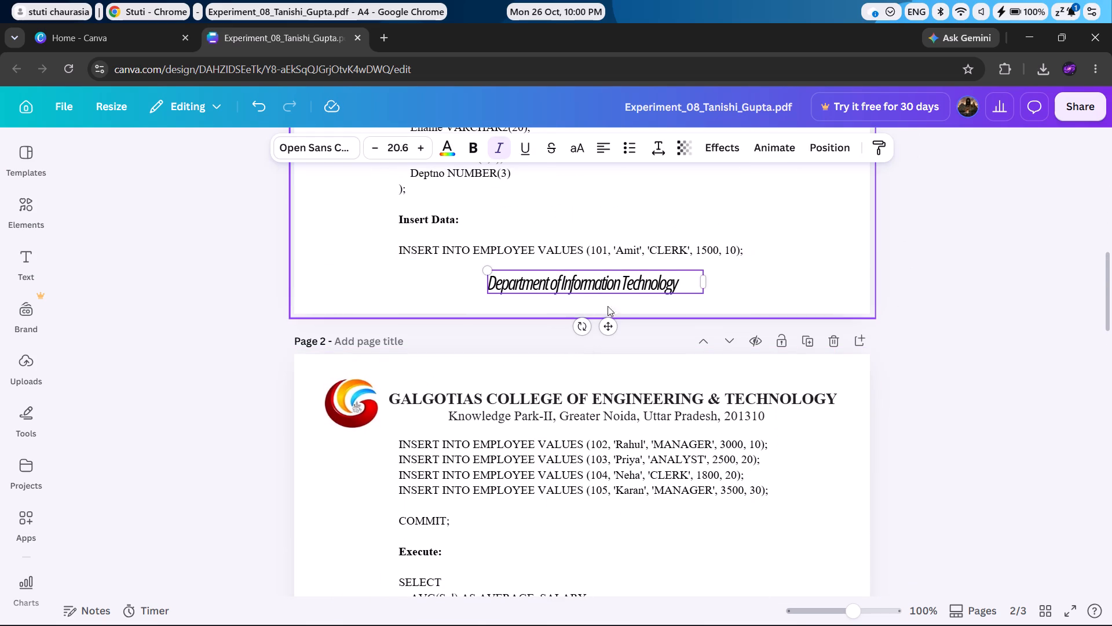
scroll(591, 304, "up", 3)
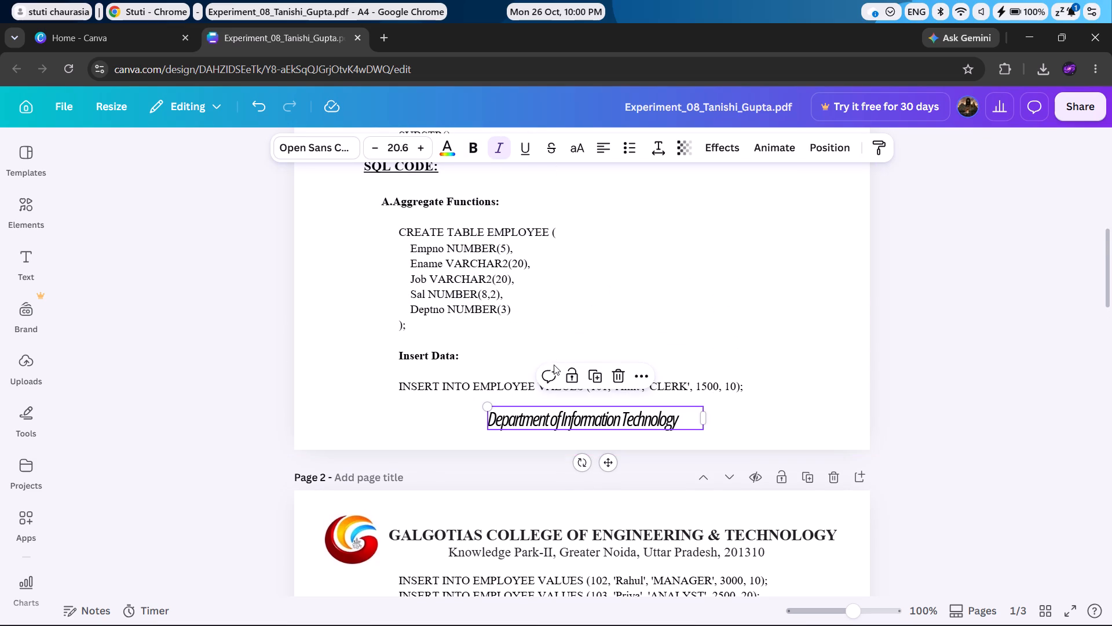
key("BackSpace")
left_click(480, 432)
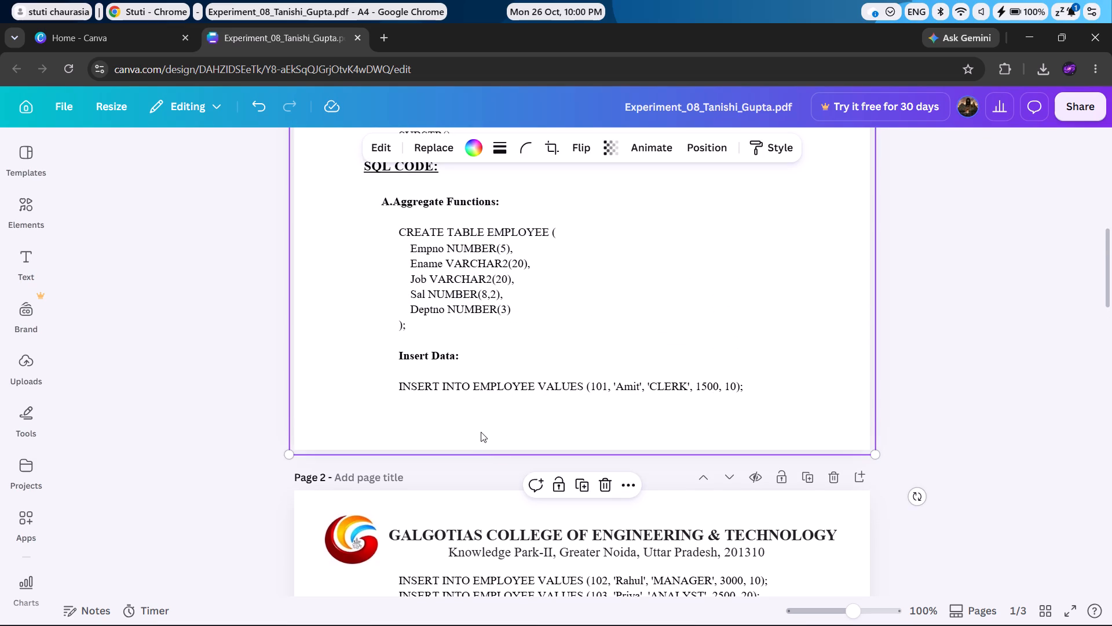
Recrop the page 2 output image to about 16.1 by 7.5, with its top edge just below the OUTPUT heading.
scroll(481, 432, "down", 3)
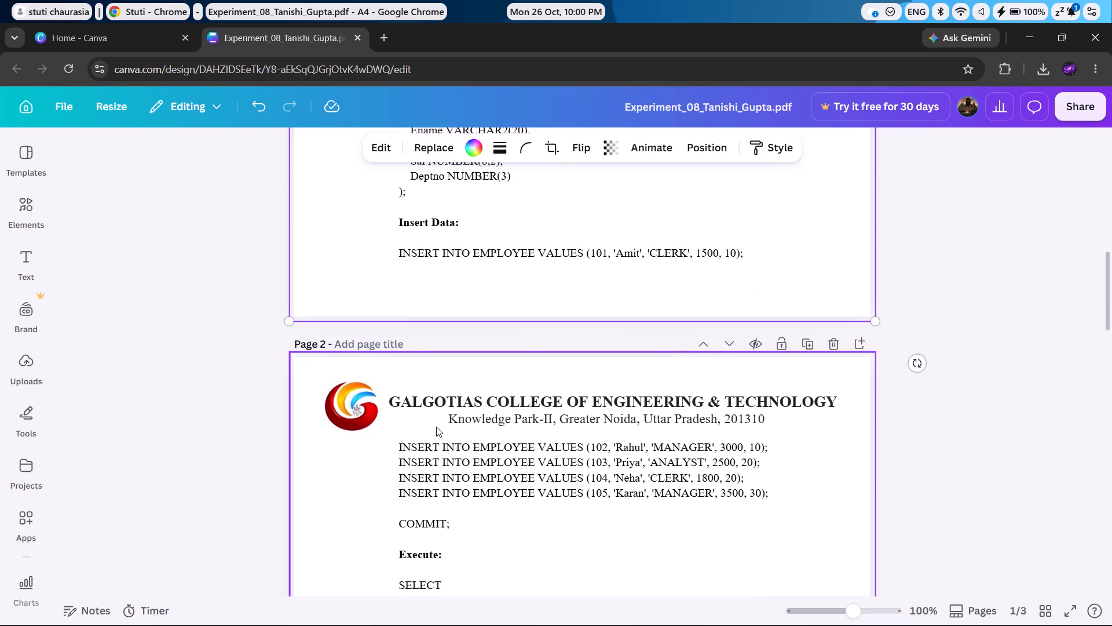
scroll(436, 427, "down", 4)
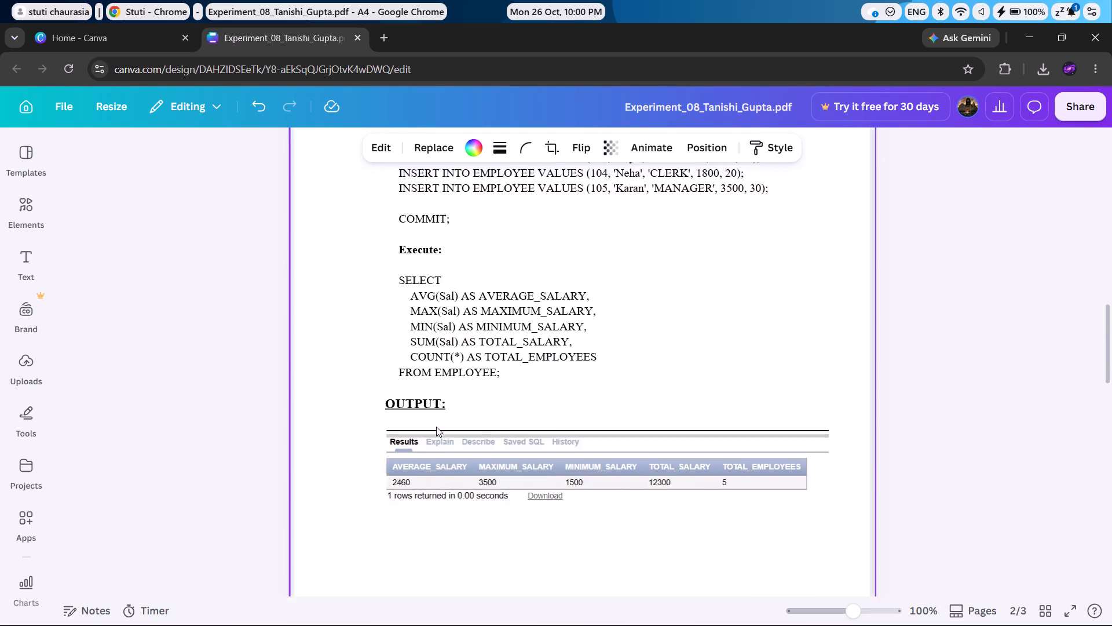
scroll(436, 427, "down", 1)
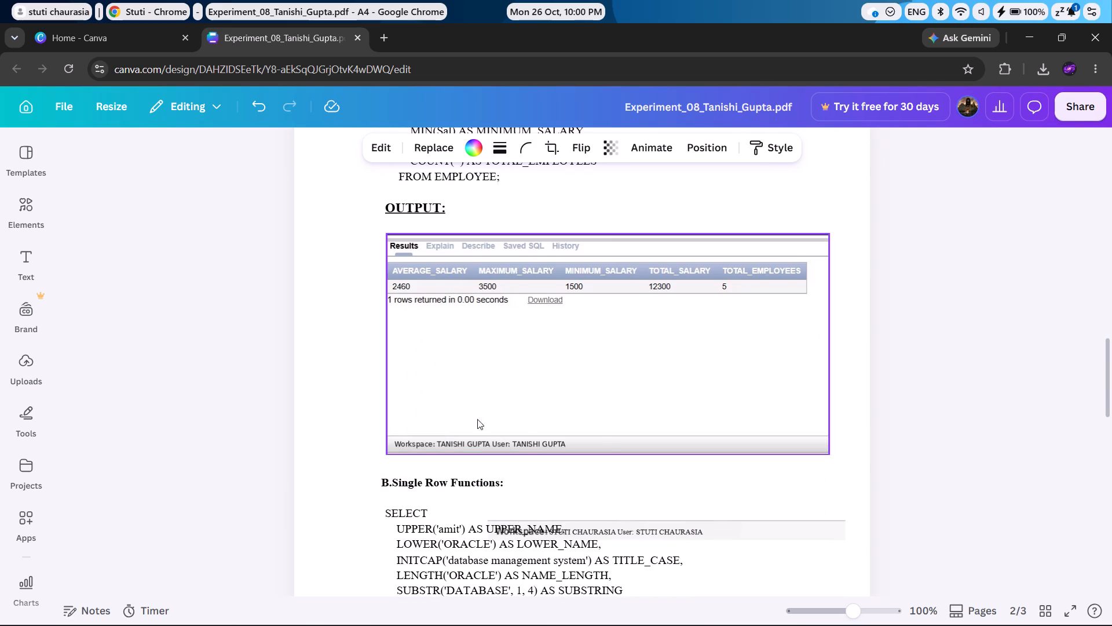
left_click(480, 418)
left_click_drag(606, 450, 603, 423)
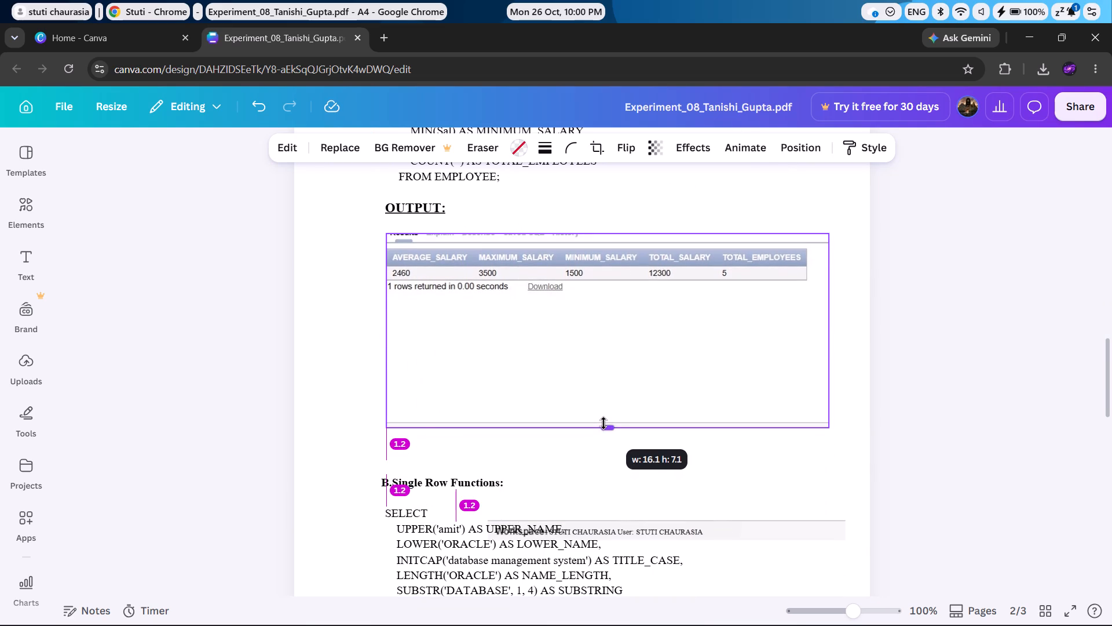
left_click_drag(603, 423, 604, 418)
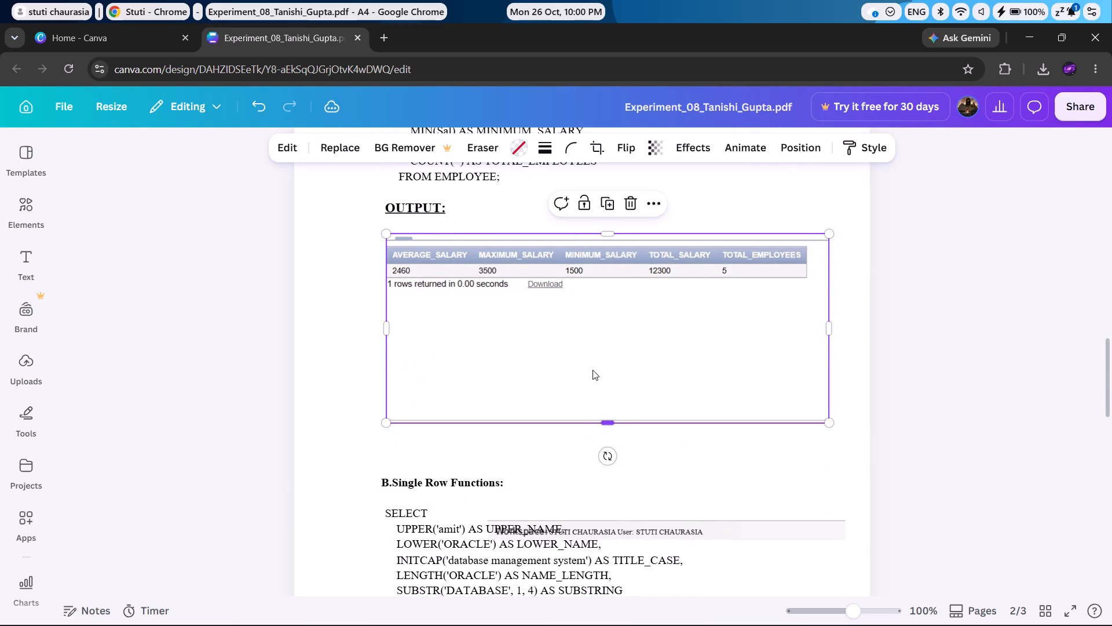
left_click_drag(590, 356, 590, 385)
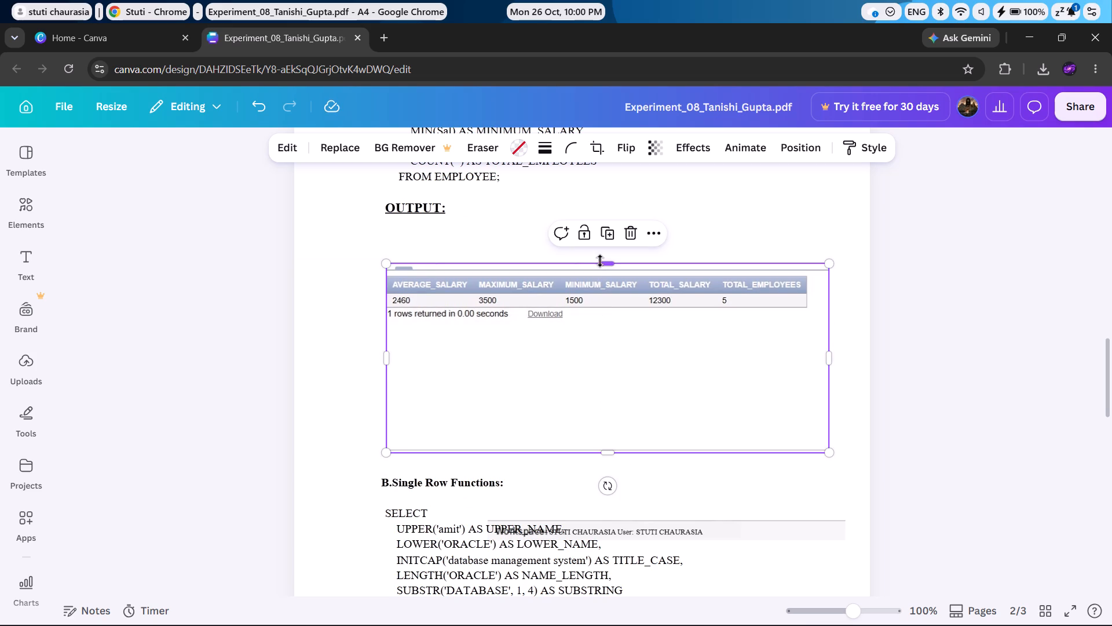
left_click_drag(606, 261, 601, 236)
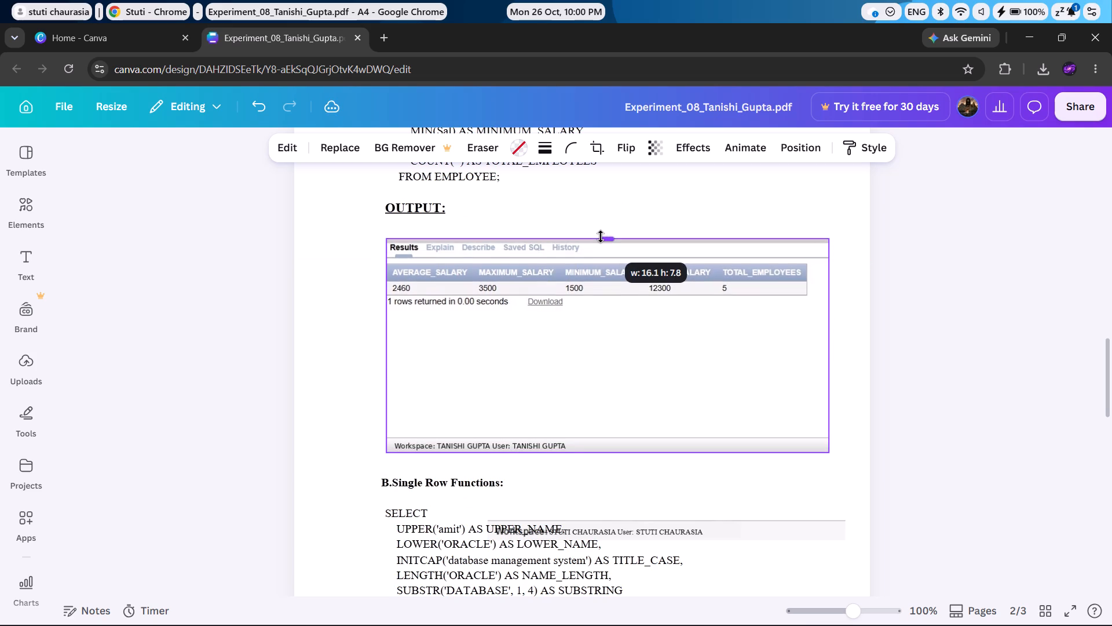
left_click_drag(601, 236, 601, 238)
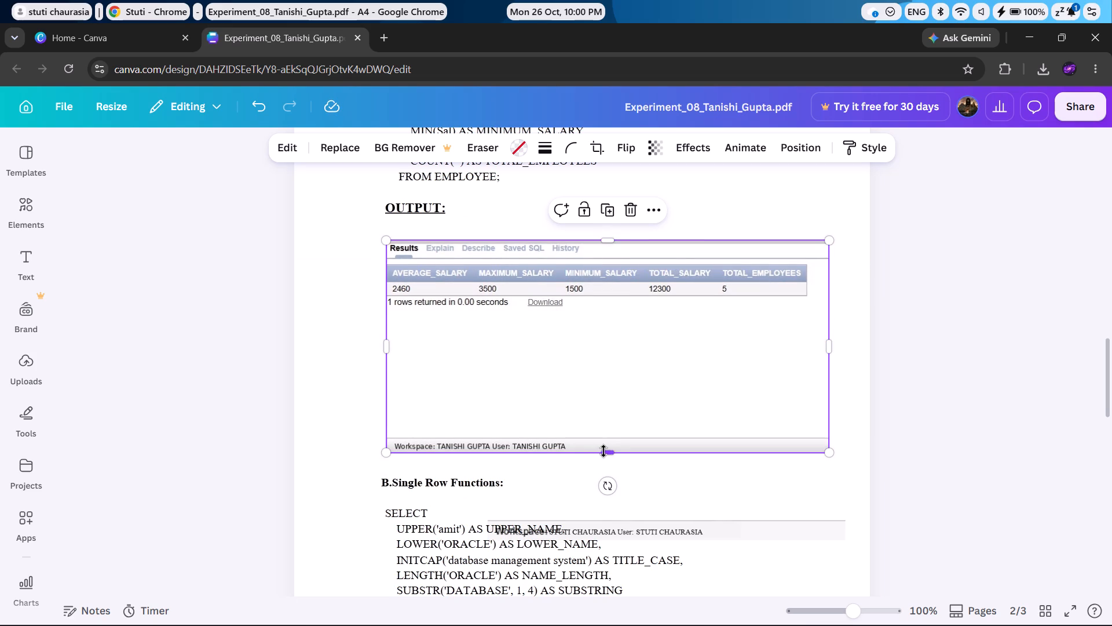
left_click_drag(606, 451, 605, 431)
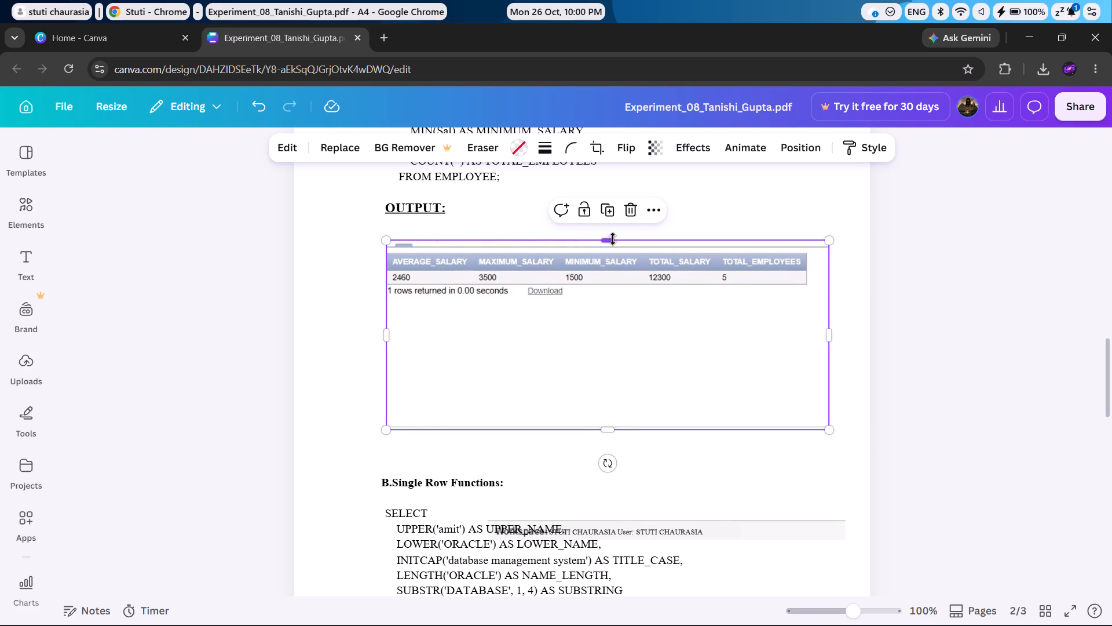
left_click_drag(613, 239, 601, 224)
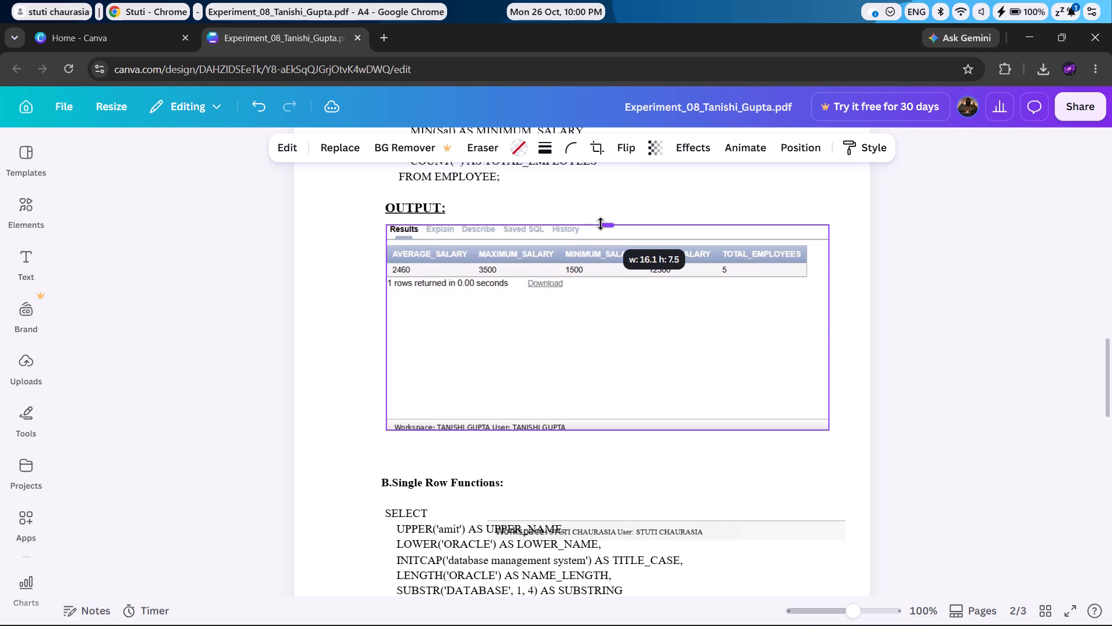
left_click_drag(601, 224, 601, 222)
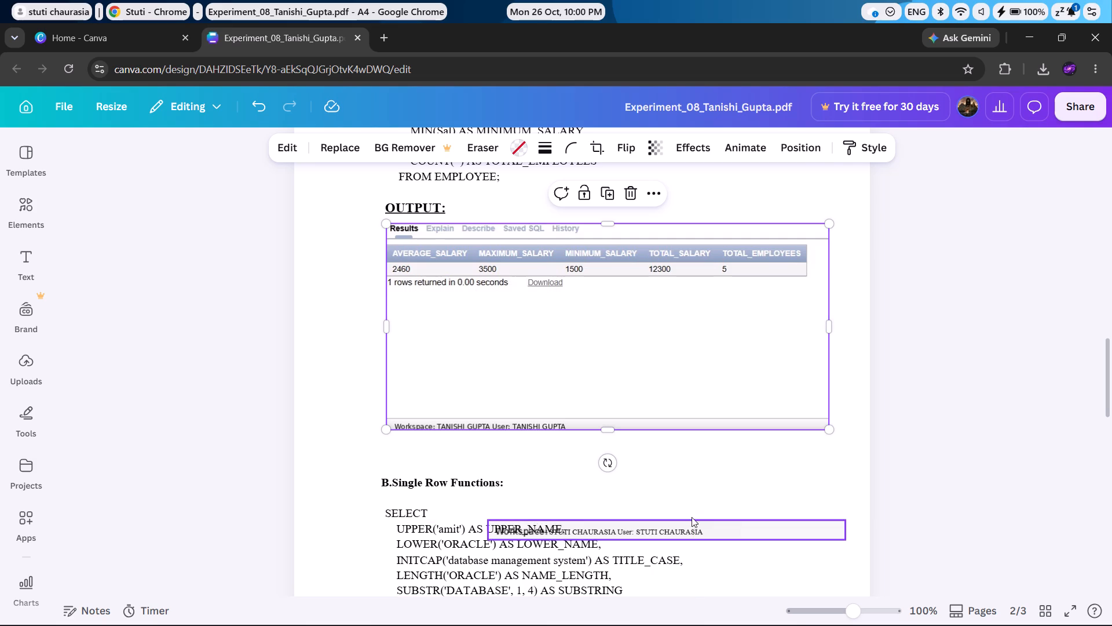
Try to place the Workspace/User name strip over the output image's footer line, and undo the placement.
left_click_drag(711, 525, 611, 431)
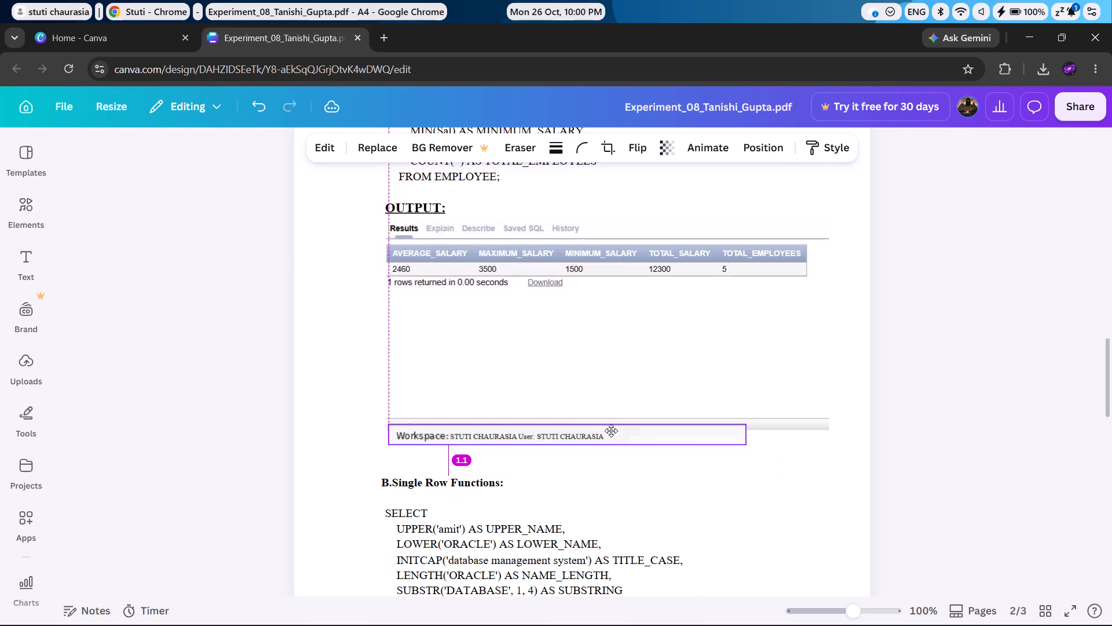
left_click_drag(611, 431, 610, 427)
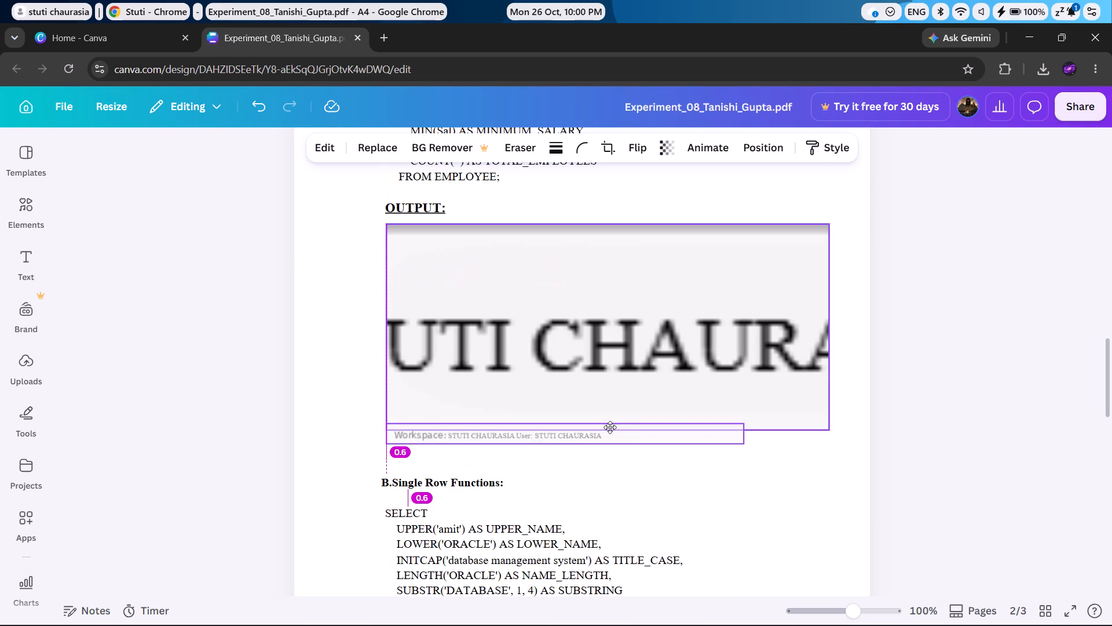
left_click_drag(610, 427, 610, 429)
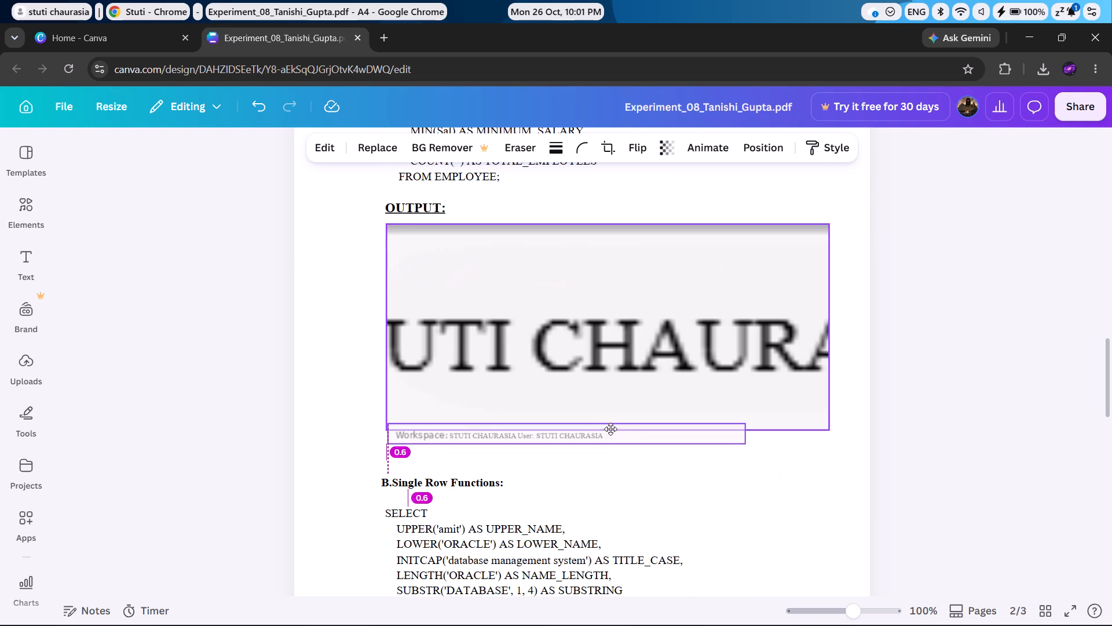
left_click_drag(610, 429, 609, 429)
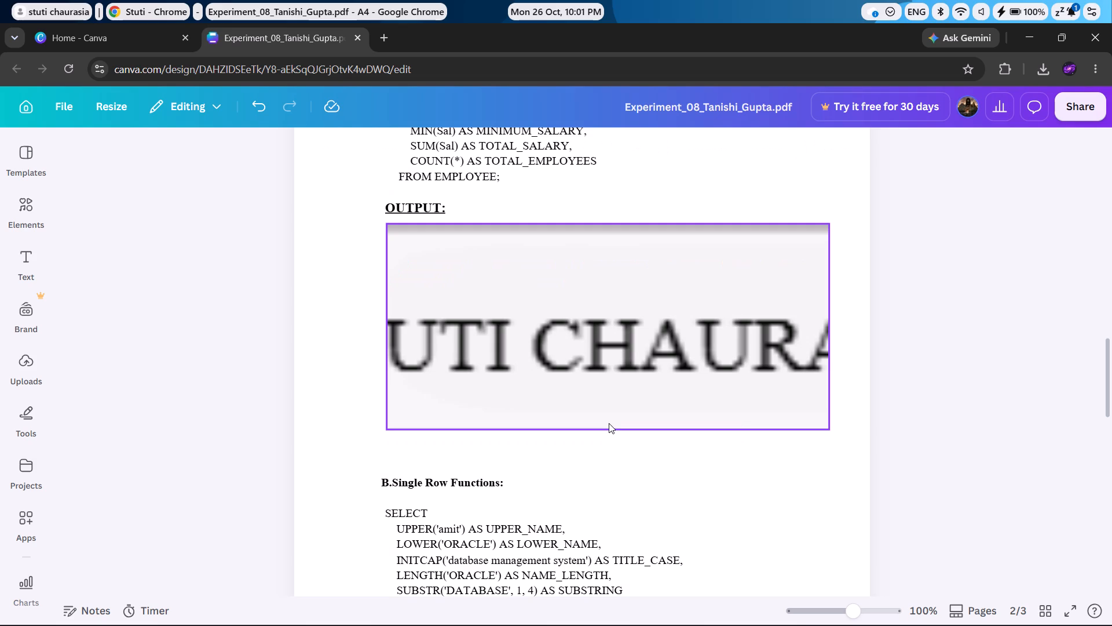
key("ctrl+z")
Place the Workspace/User name strip directly below the page 2 output image, enlarged to the image's width and aligned with its left edge.
left_click_drag(708, 527, 609, 432)
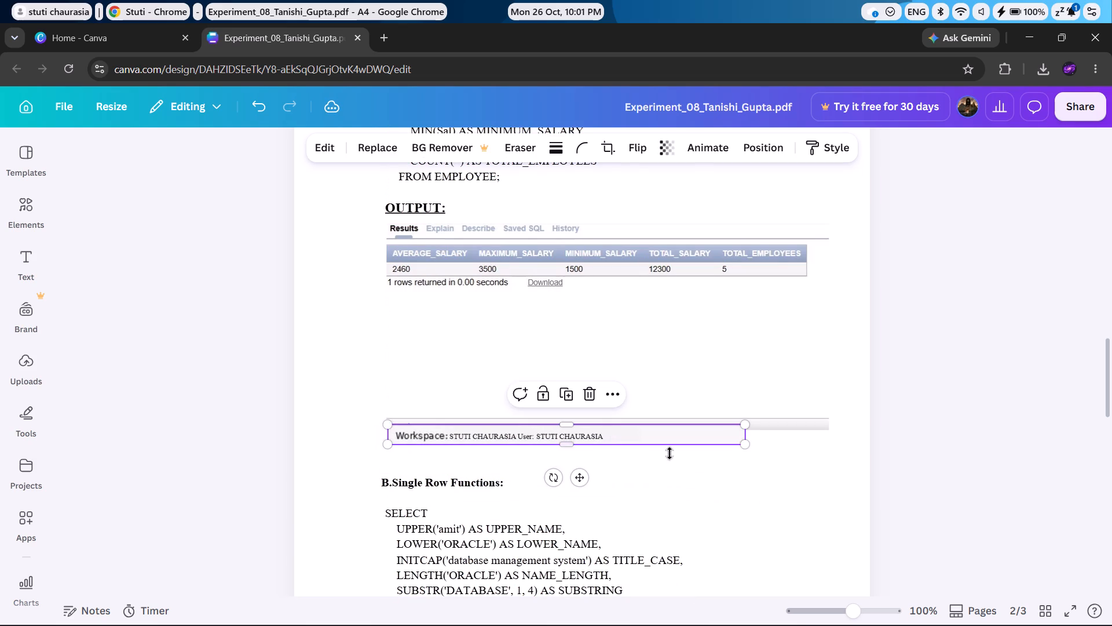
left_click(719, 481)
left_click(708, 435)
left_click_drag(746, 442, 832, 423)
left_click(427, 447)
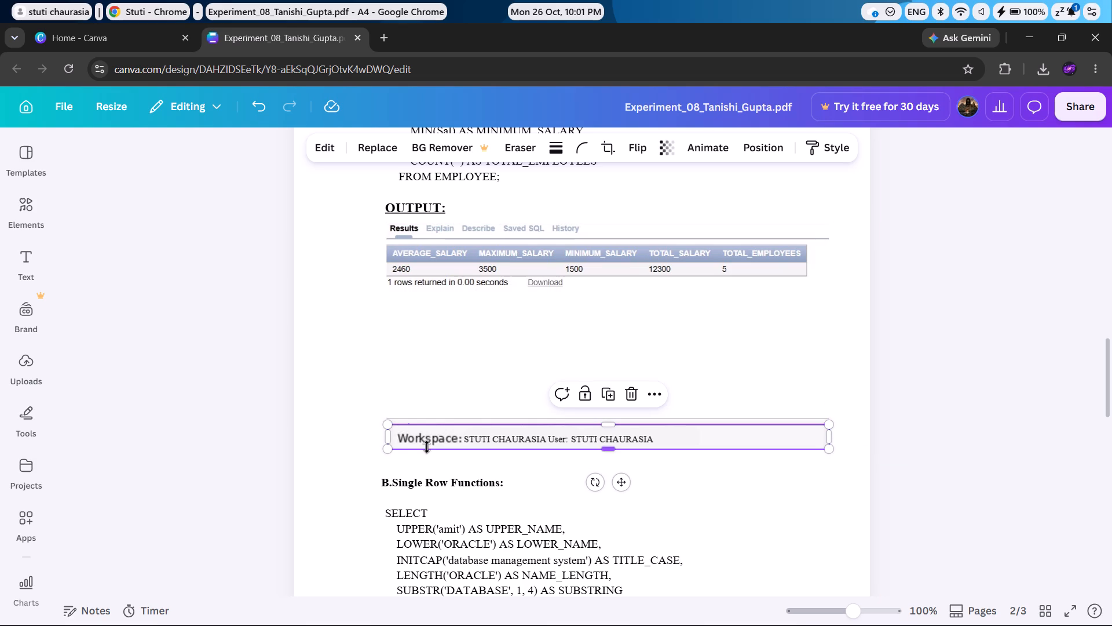
left_click(486, 450)
left_click(440, 433)
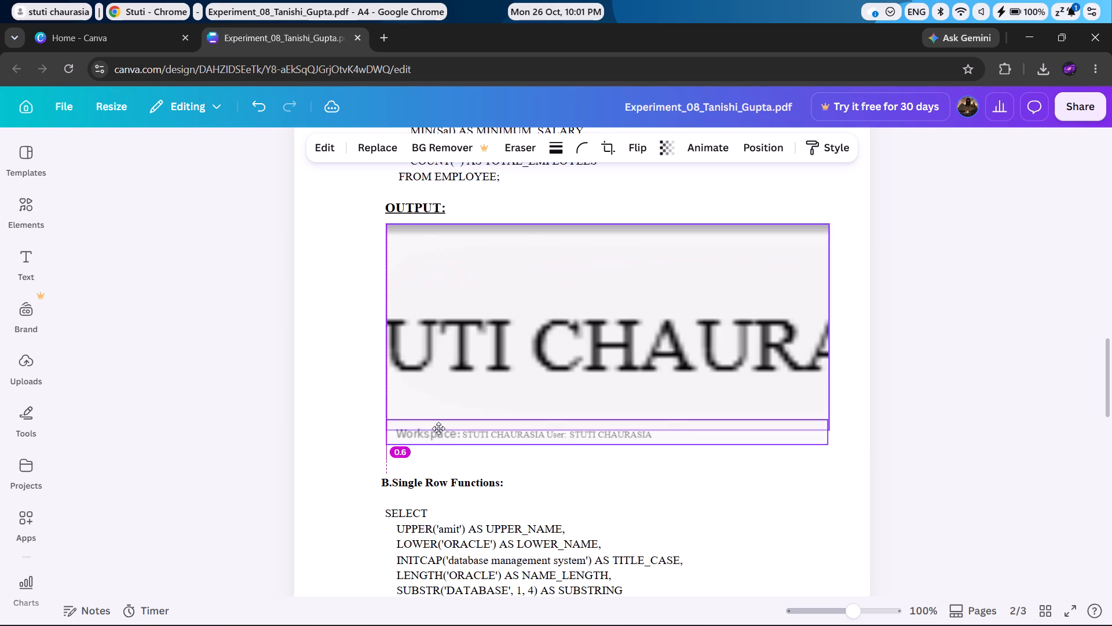
left_click(352, 410)
Crop the original Workspace/User line off the bottom of the page 2 output image and move the replacement strip up against it.
left_click(427, 412)
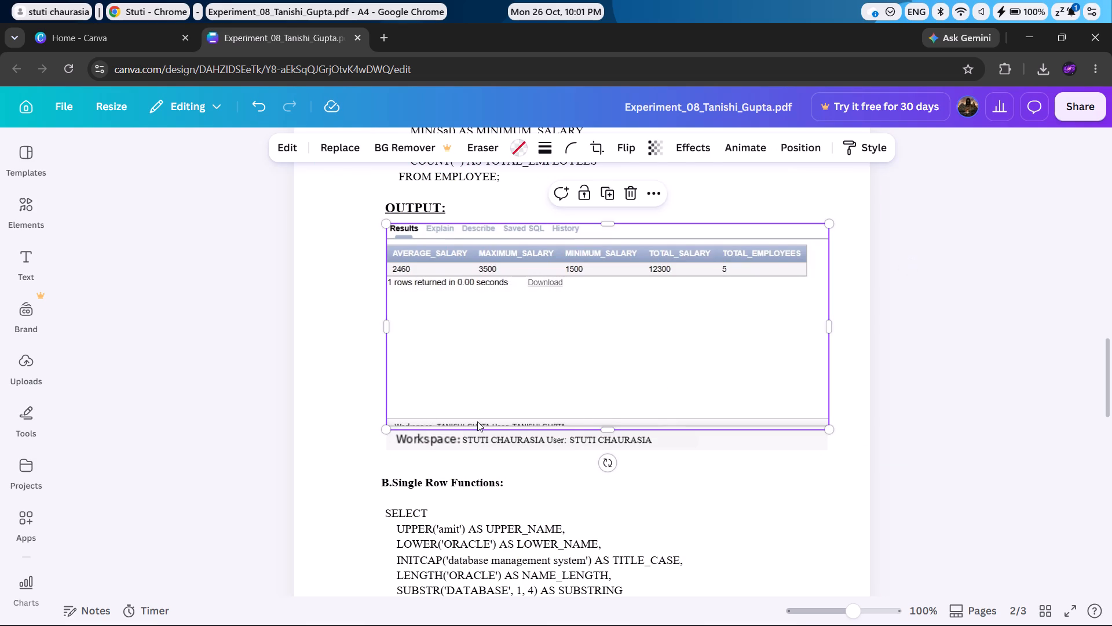
left_click_drag(610, 426, 607, 417)
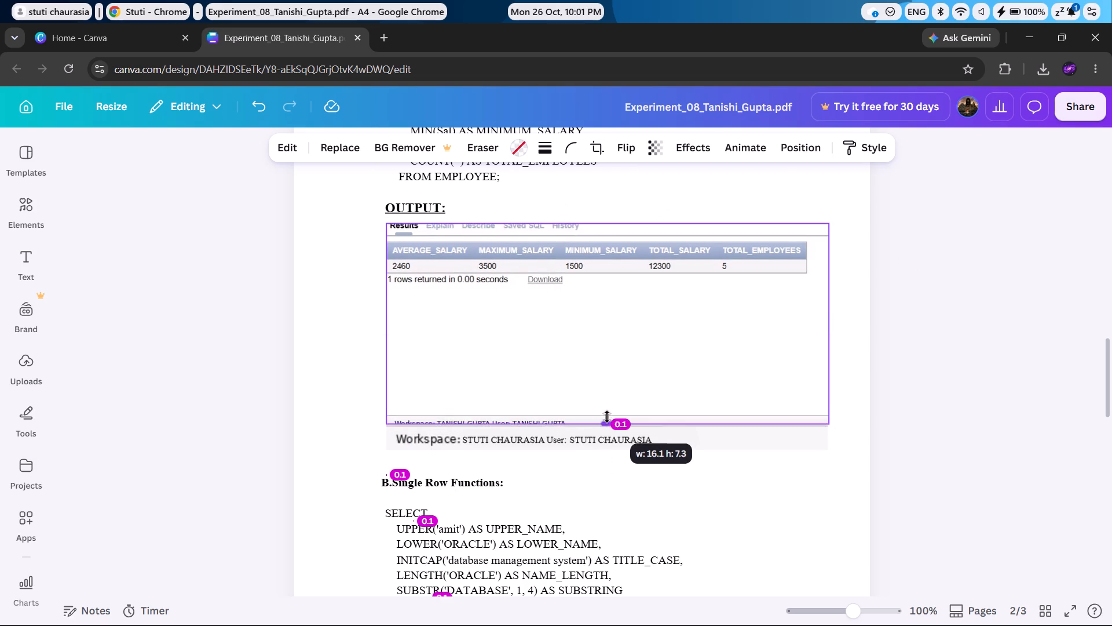
left_click_drag(607, 417, 605, 412)
left_click_drag(537, 438, 537, 427)
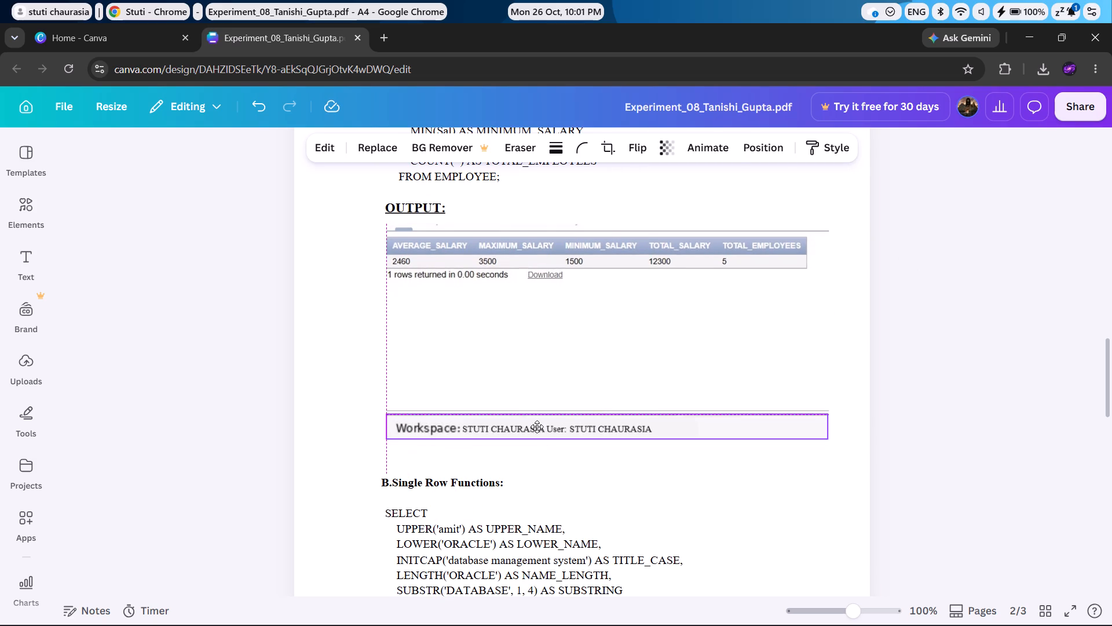
left_click_drag(537, 427, 535, 422)
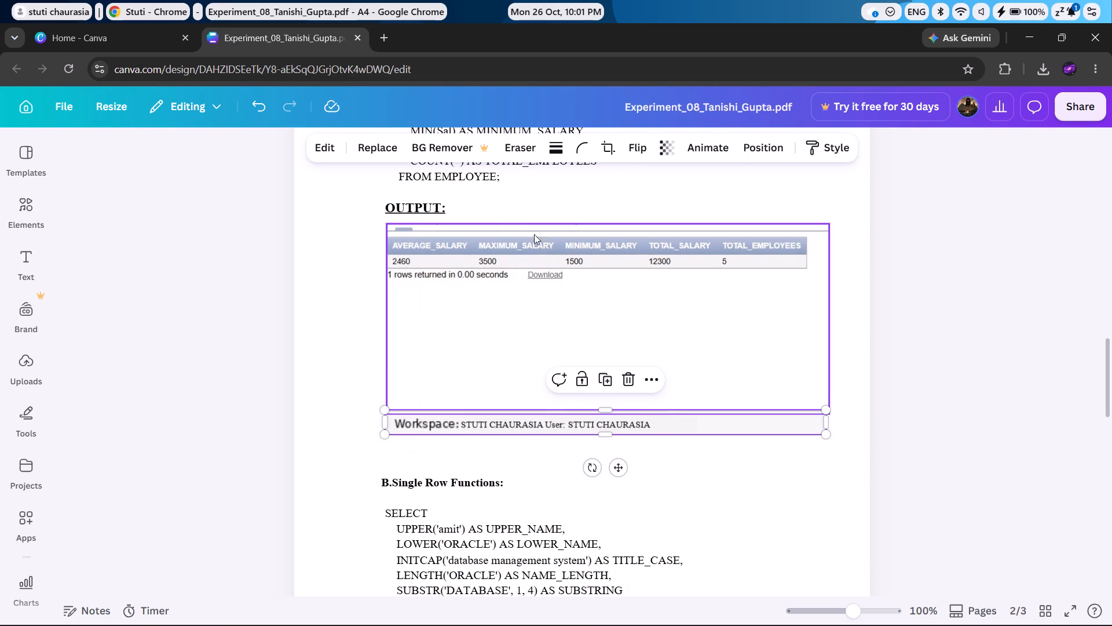
Move the page 2 output image and its Workspace/User strip slightly down, keeping the strip directly beneath the image.
left_click(584, 243)
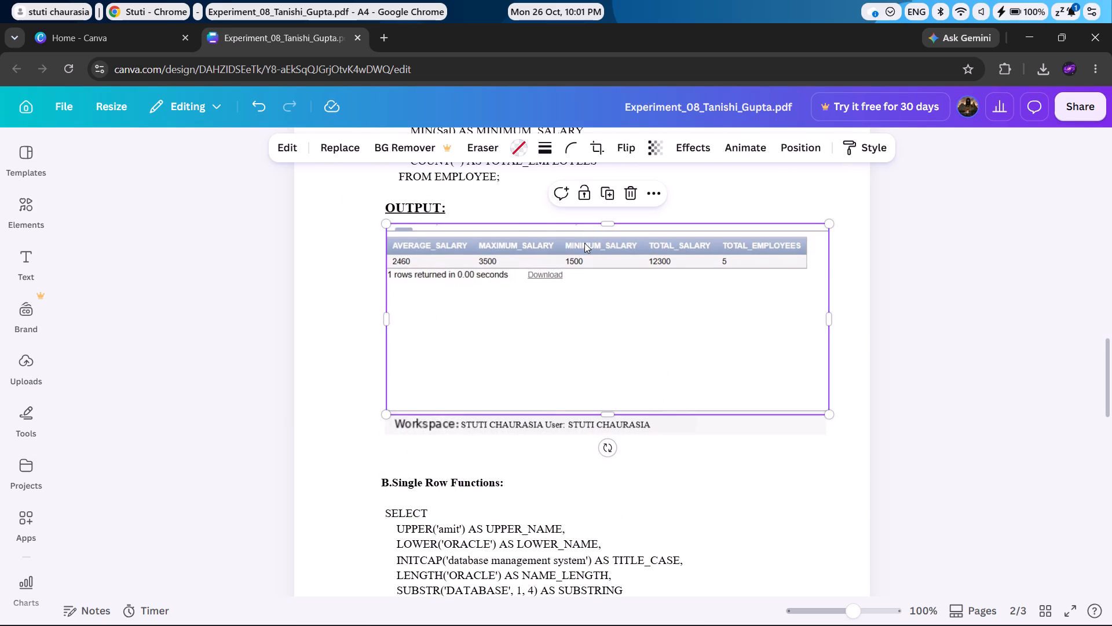
left_click_drag(575, 427, 573, 435)
left_click_drag(557, 352, 556, 363)
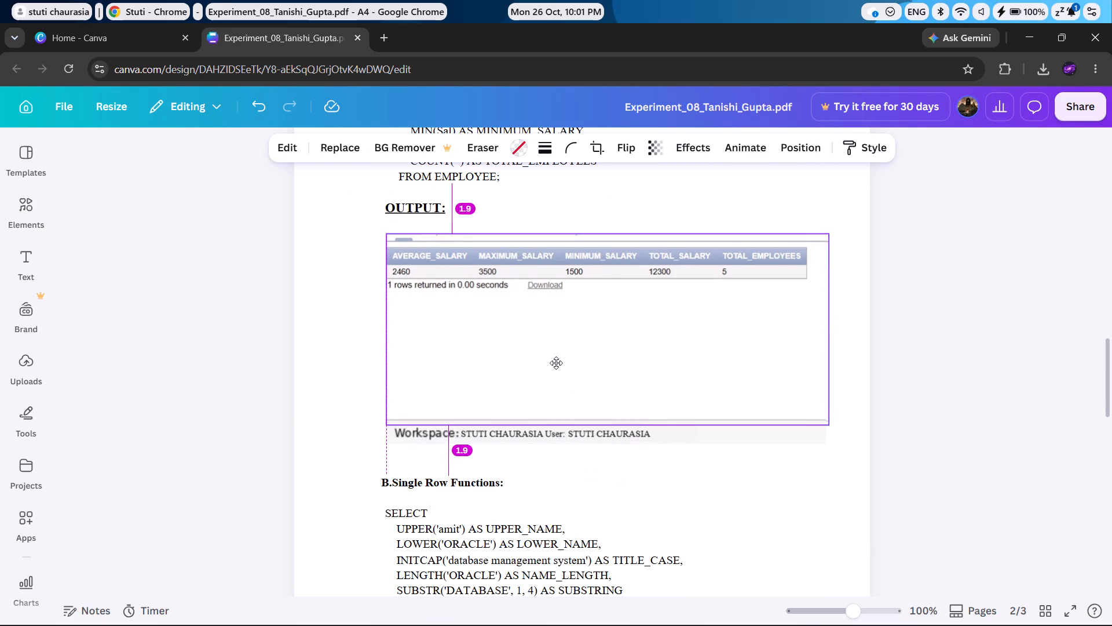
left_click_drag(556, 363, 556, 359)
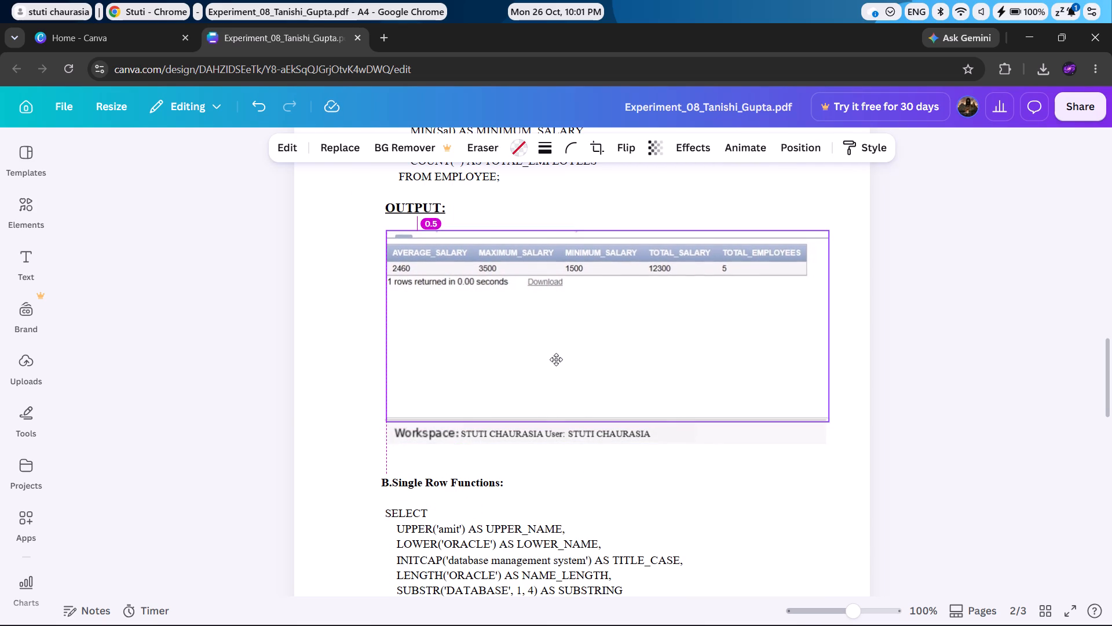
left_click_drag(556, 359, 556, 363)
left_click(506, 372)
left_click(348, 426)
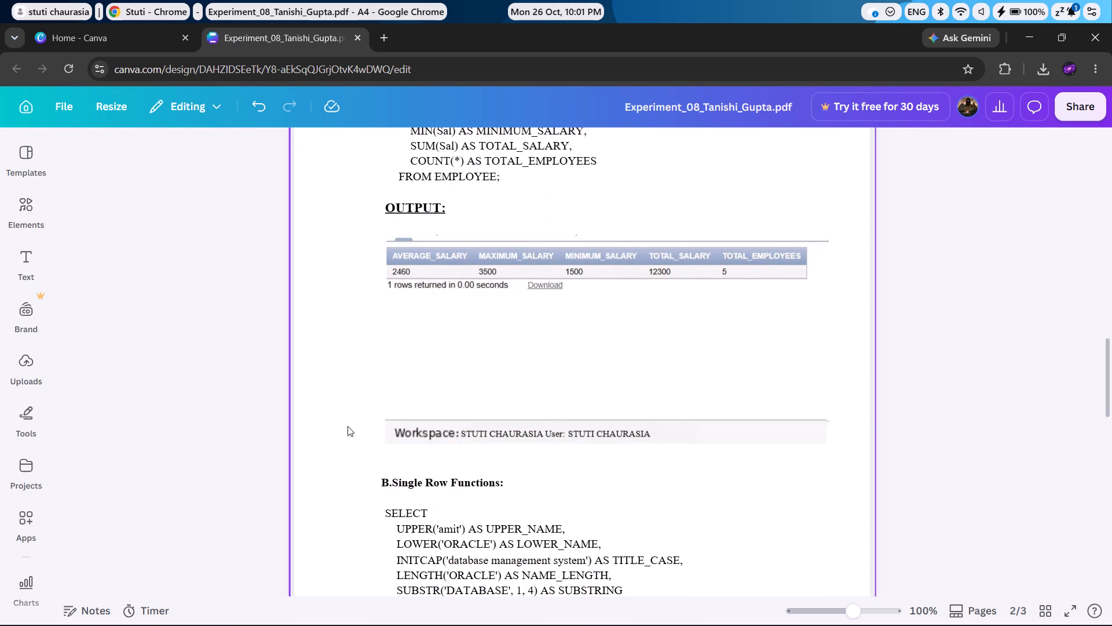
Extend the top of the page 2 output image to include the Results tab row, and place the Workspace/User strip against its bottom edge.
left_click(485, 283)
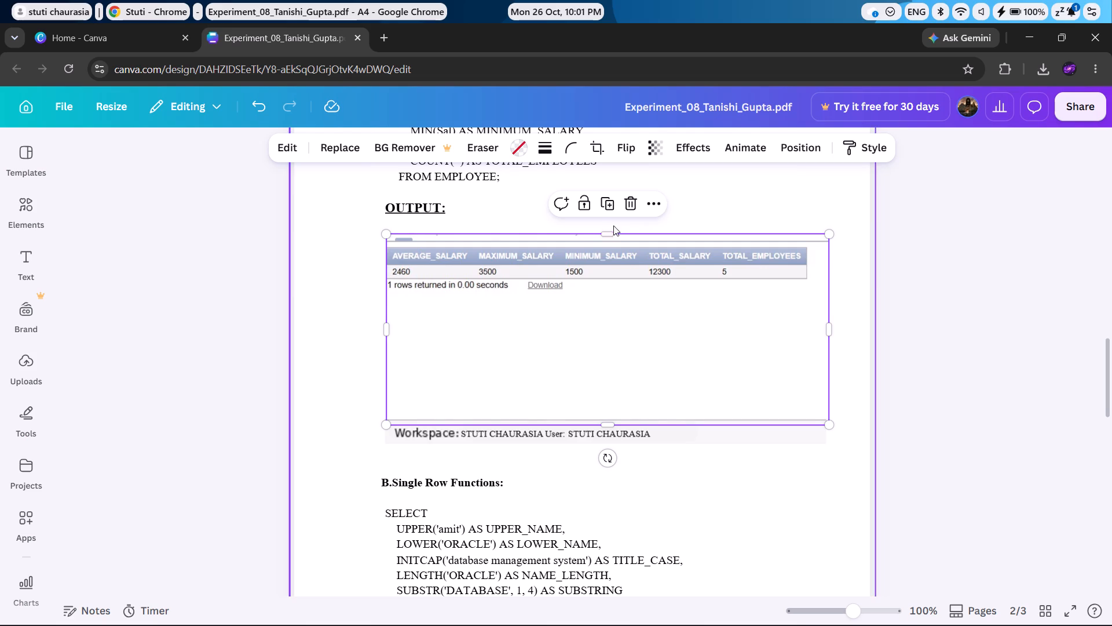
left_click_drag(608, 233, 587, 219)
left_click_drag(516, 435, 517, 430)
left_click(749, 467)
scroll(749, 467, "up", 1)
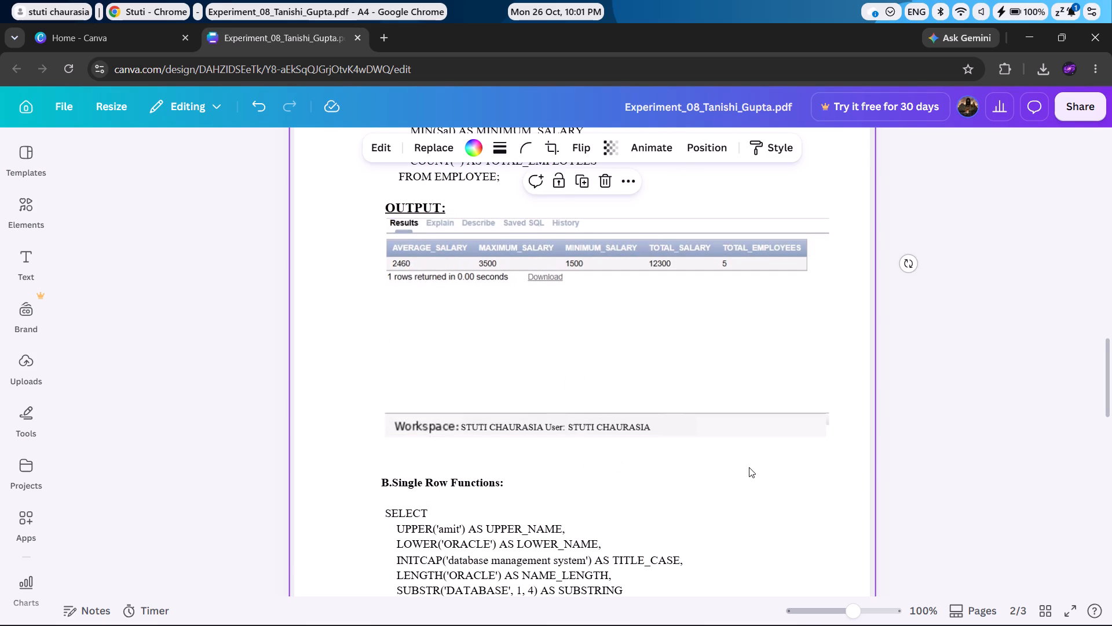
scroll(749, 467, "up", 1)
left_click(319, 459)
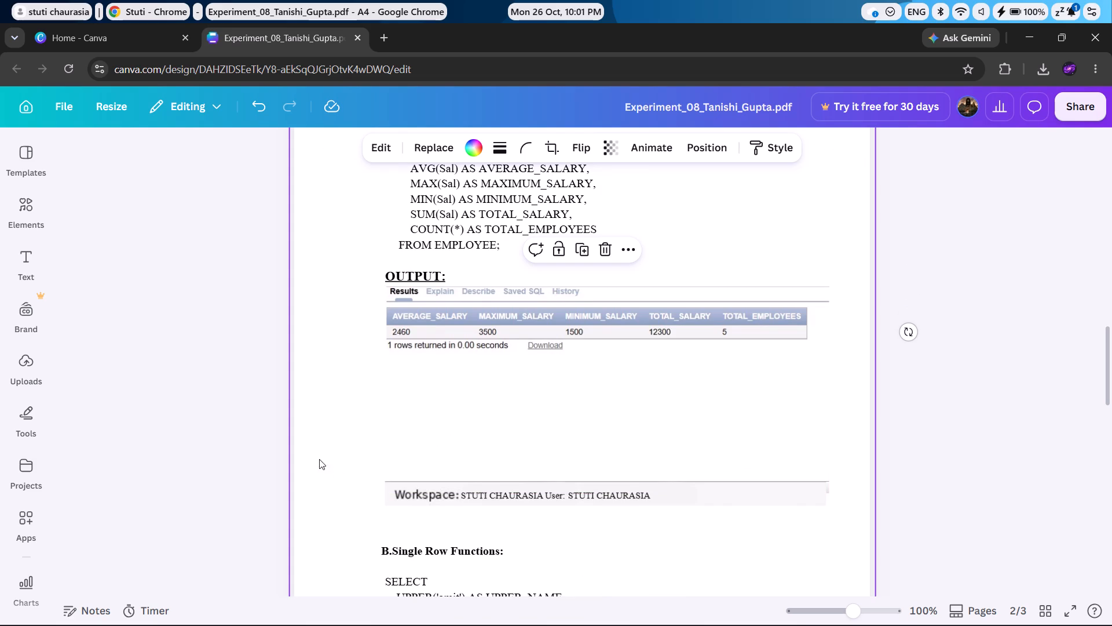
Delete the "Department of Information Technology" footer text from the bottom of page 2.
scroll(498, 446, "down", 4)
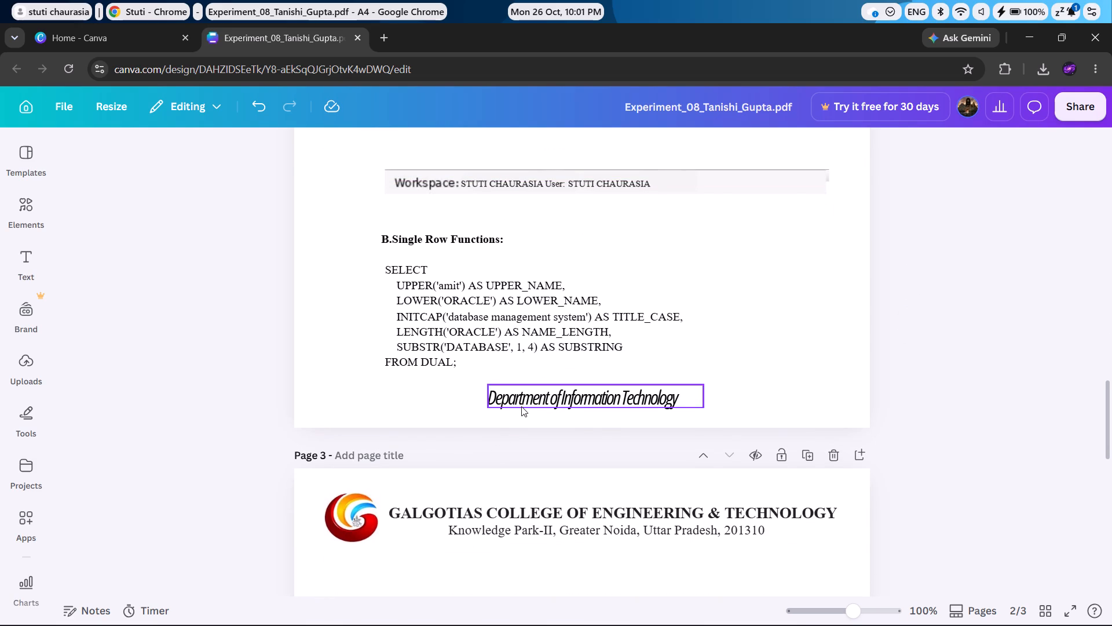
left_click(521, 408)
key("BackSpace")
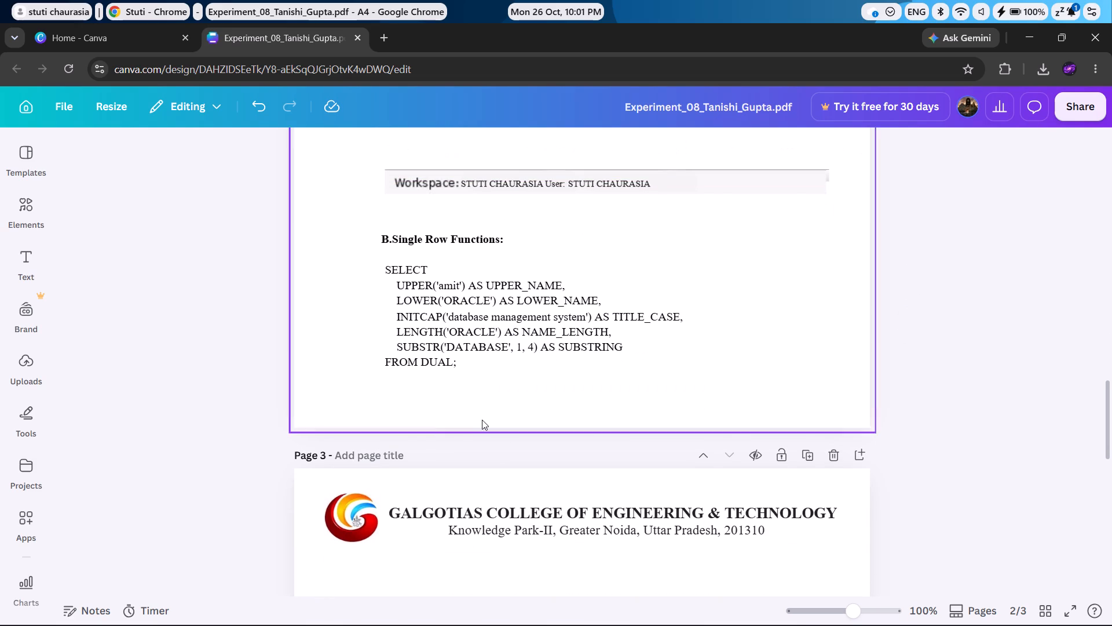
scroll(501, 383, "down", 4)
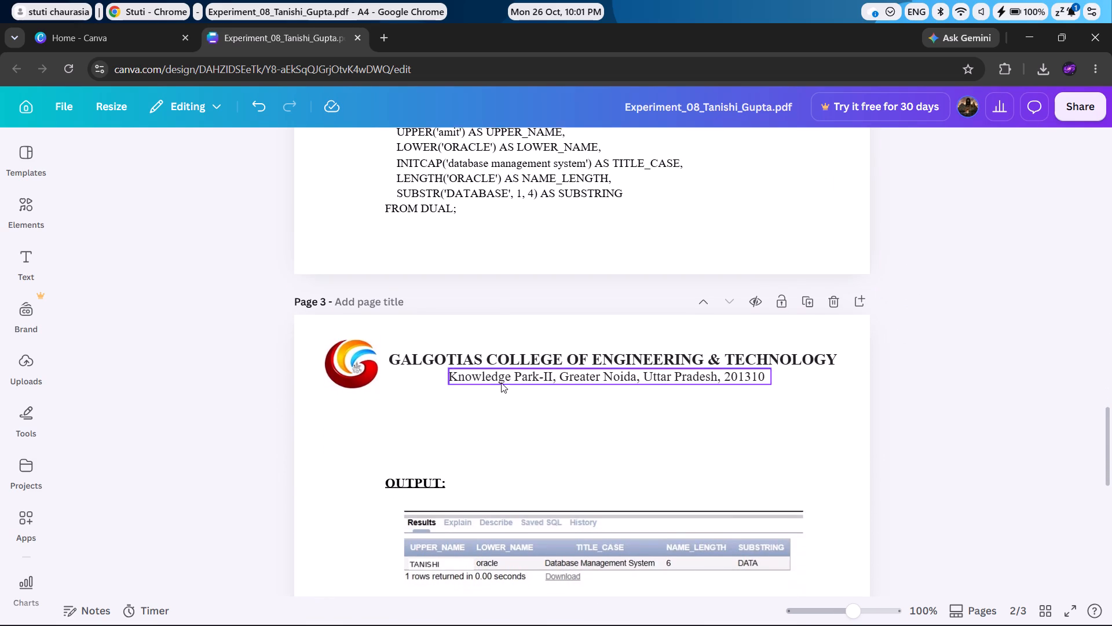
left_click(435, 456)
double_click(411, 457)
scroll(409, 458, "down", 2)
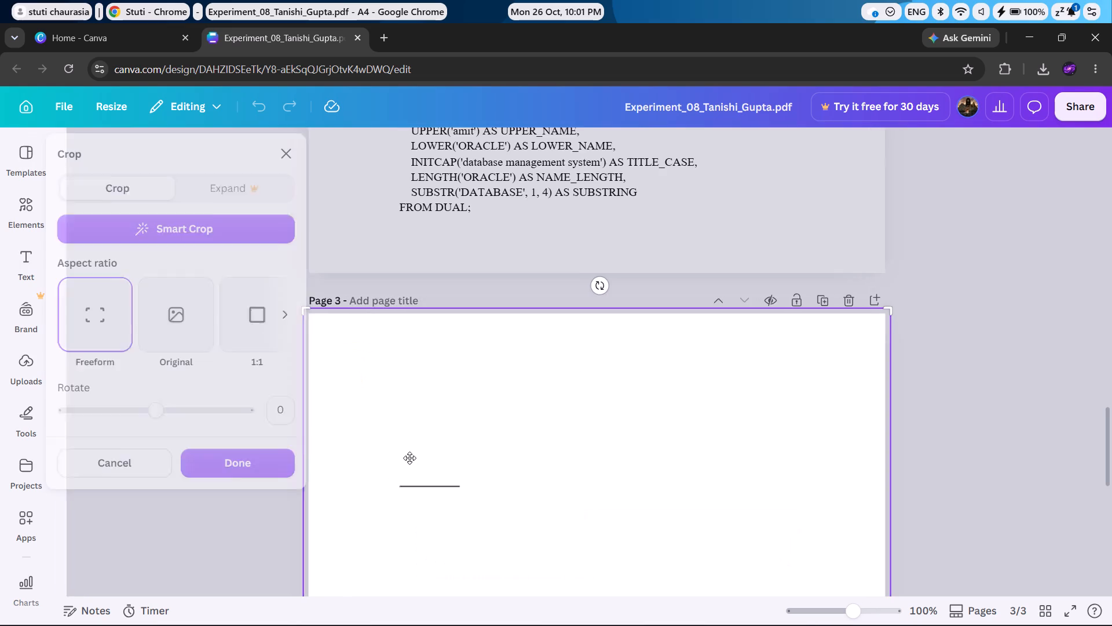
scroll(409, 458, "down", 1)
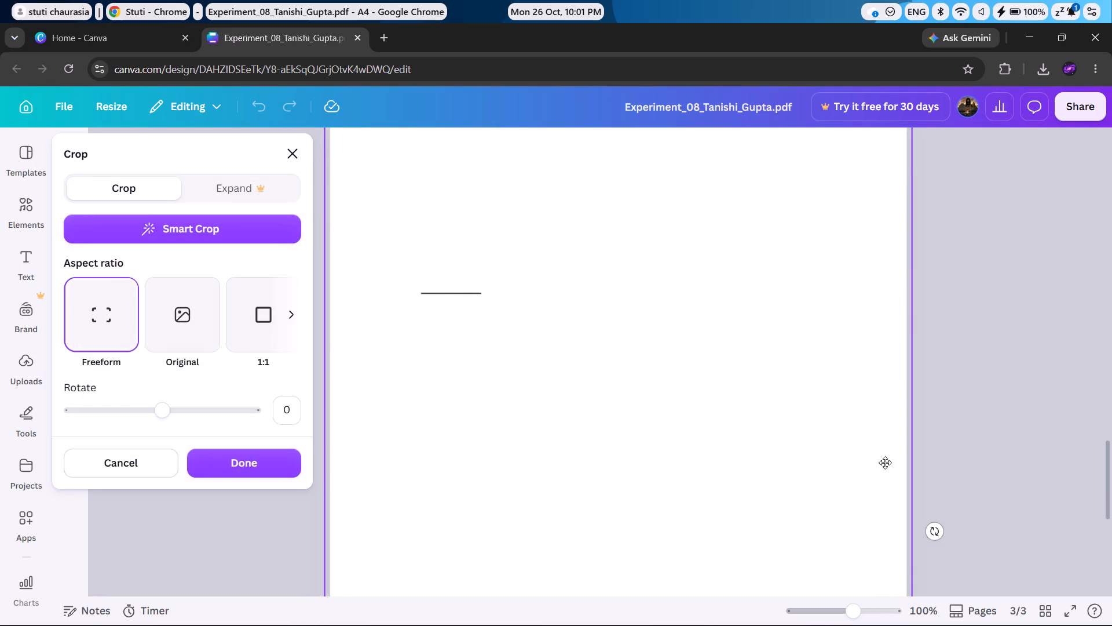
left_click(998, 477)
Delete the "Department of Information Technology" footer text from the bottom of page 3.
scroll(569, 488, "down", 9)
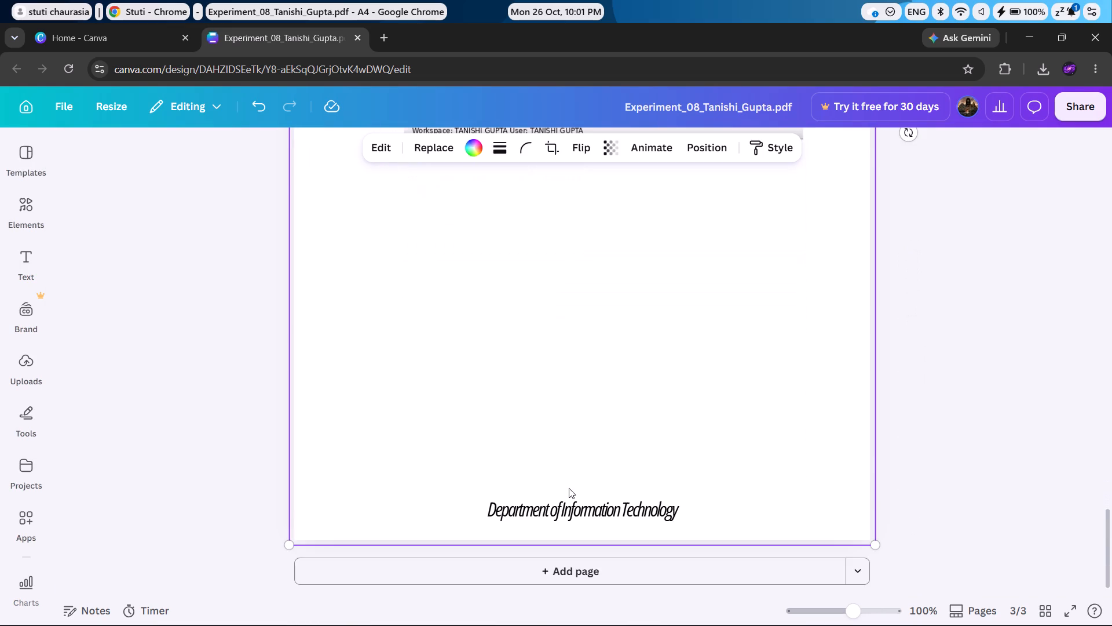
left_click(570, 515)
key("BackSpace")
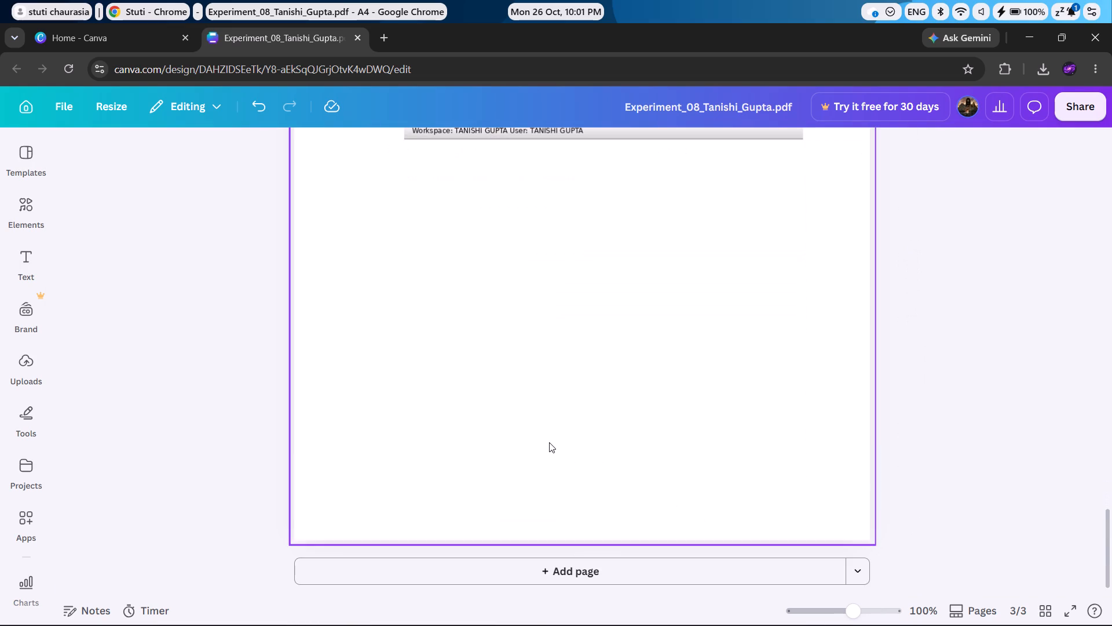
Paste the Workspace/User name strip over the page 3 output image's footer line and widen it to the image's full width.
scroll(549, 442, "up", 6)
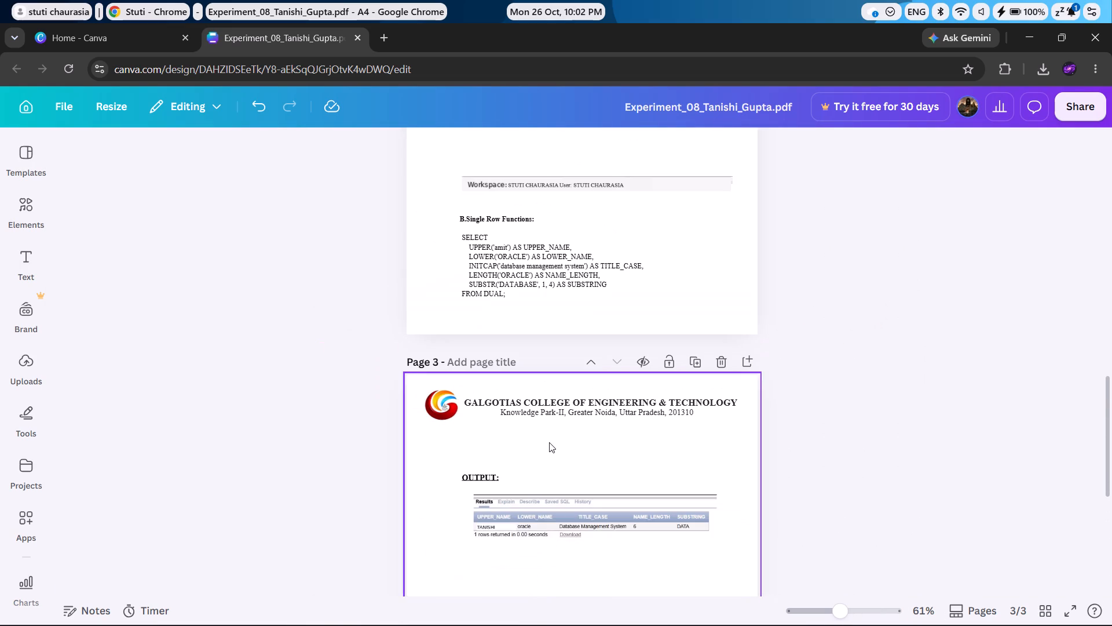
left_click(478, 469)
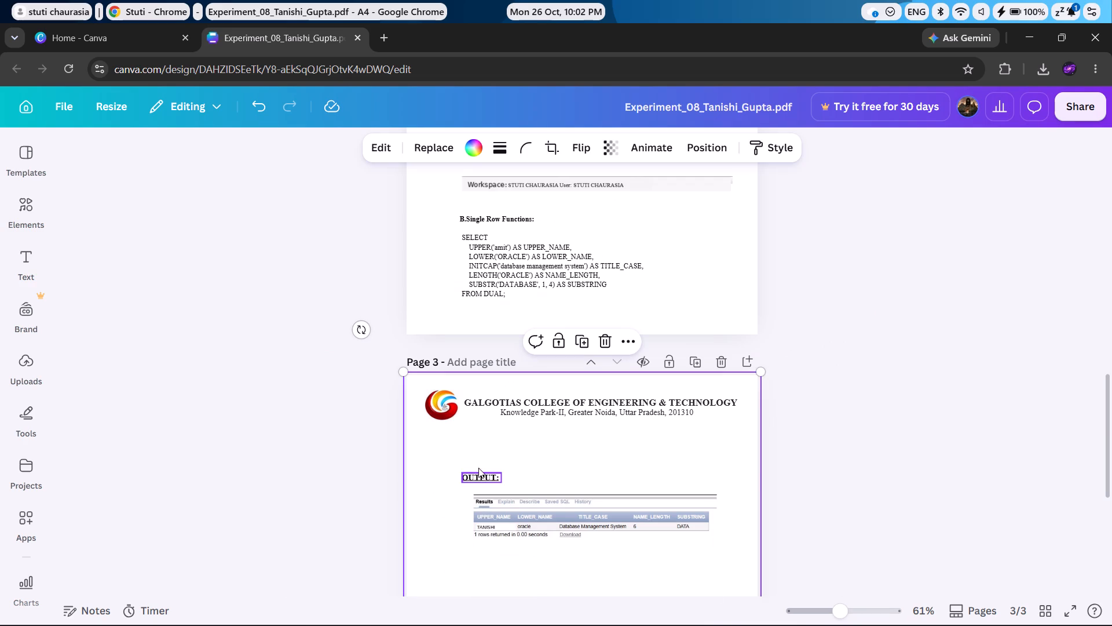
scroll(478, 462, "up", 4)
scroll(478, 462, "down", 1)
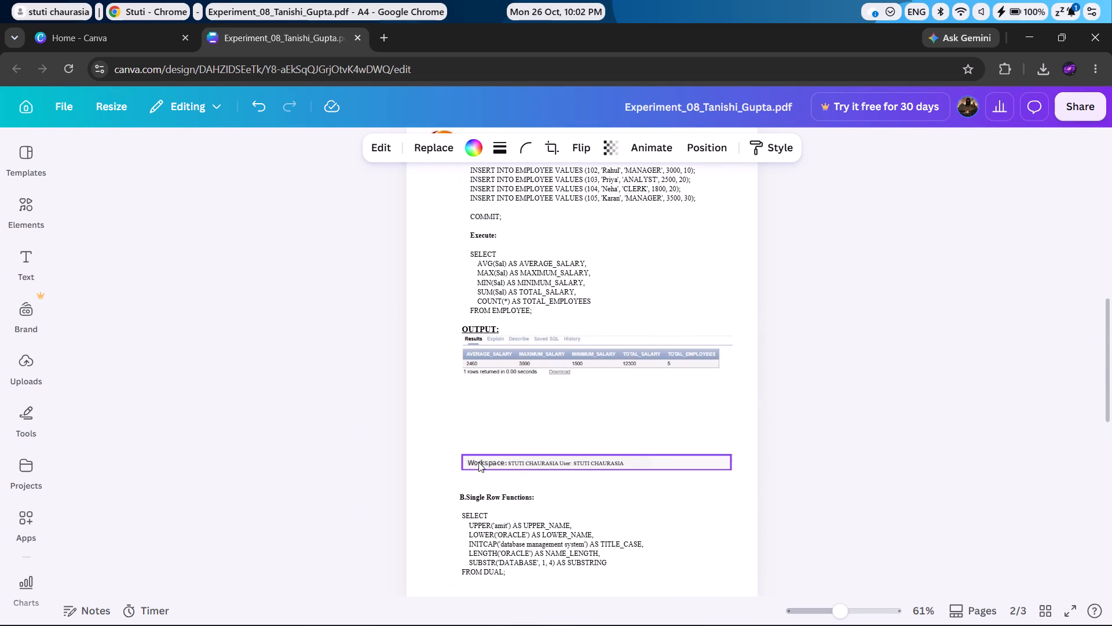
scroll(478, 462, "down", 1)
scroll(473, 529, "down", 1)
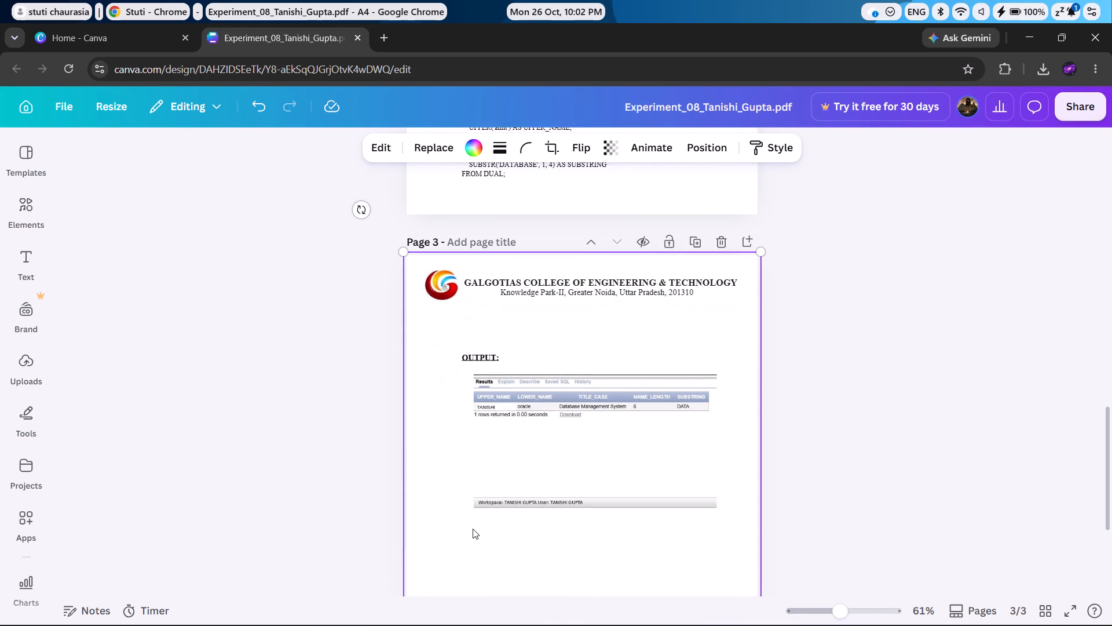
scroll(473, 529, "down", 1)
left_click(507, 551)
key("ctrl+v")
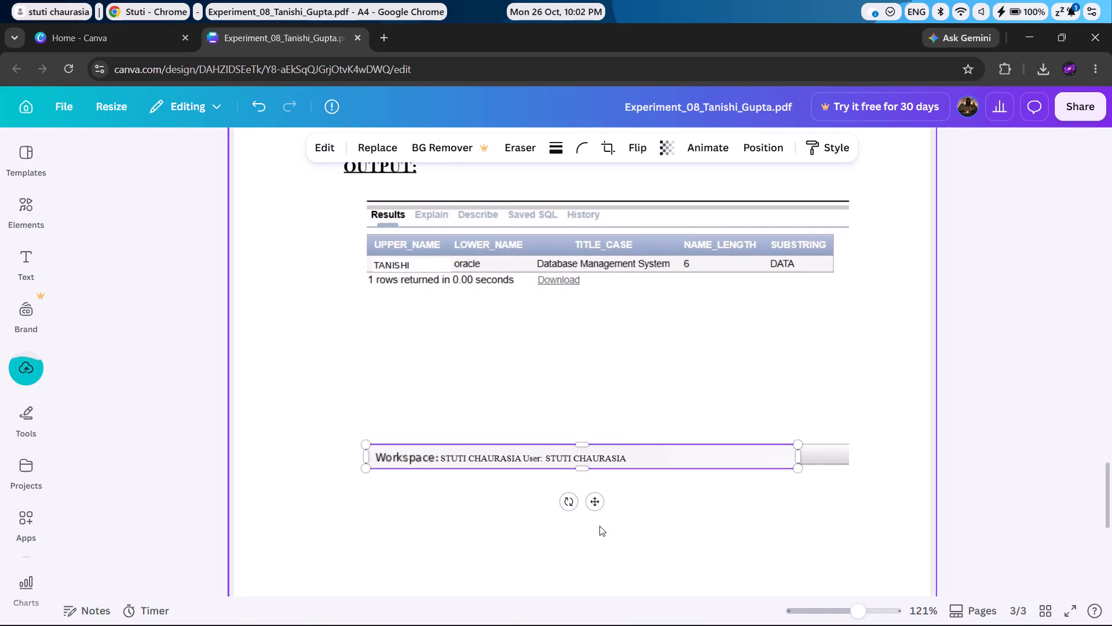
left_click_drag(798, 458, 827, 456)
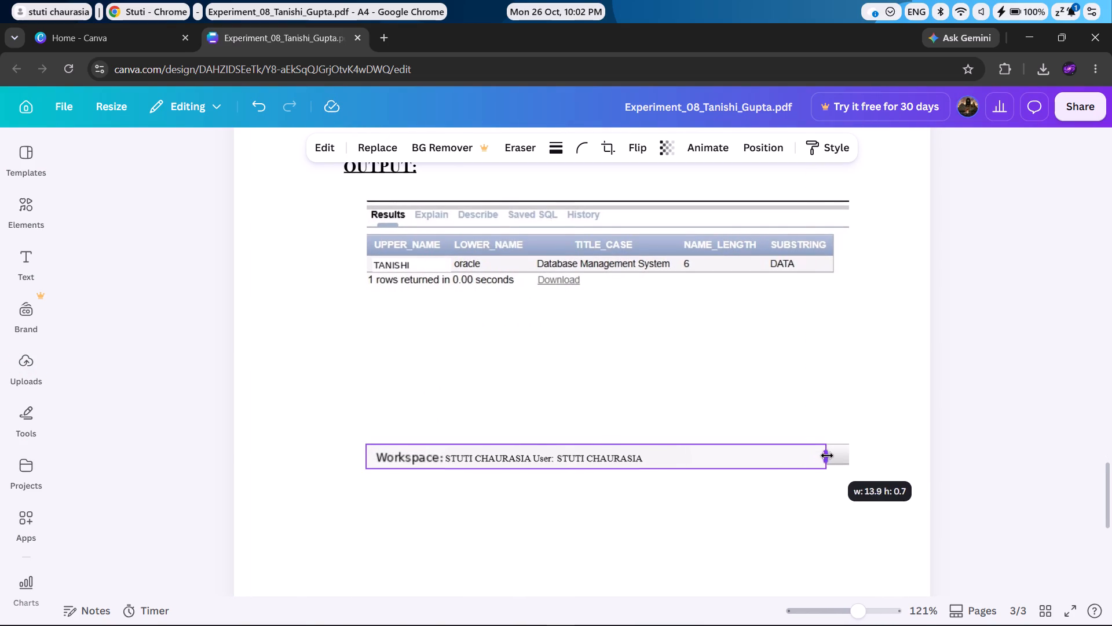
left_click_drag(827, 456, 848, 456)
left_click(785, 526)
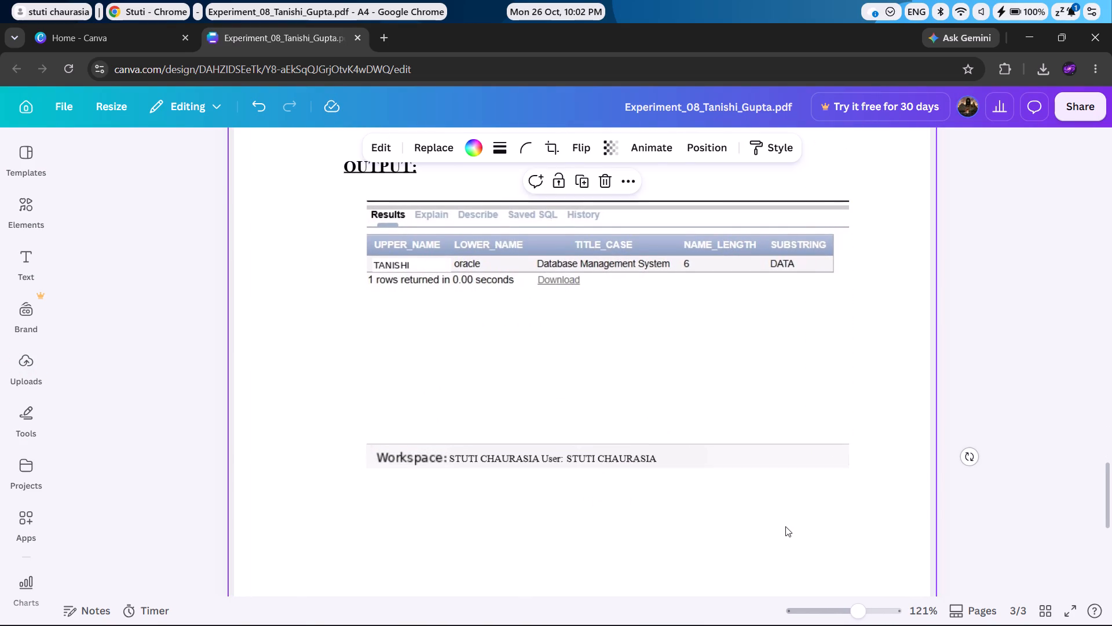
Examine page 3's college header, OUTPUT heading and output image for placement and remaining text to replace.
scroll(785, 526, "up", 6)
scroll(533, 577, "down", 3)
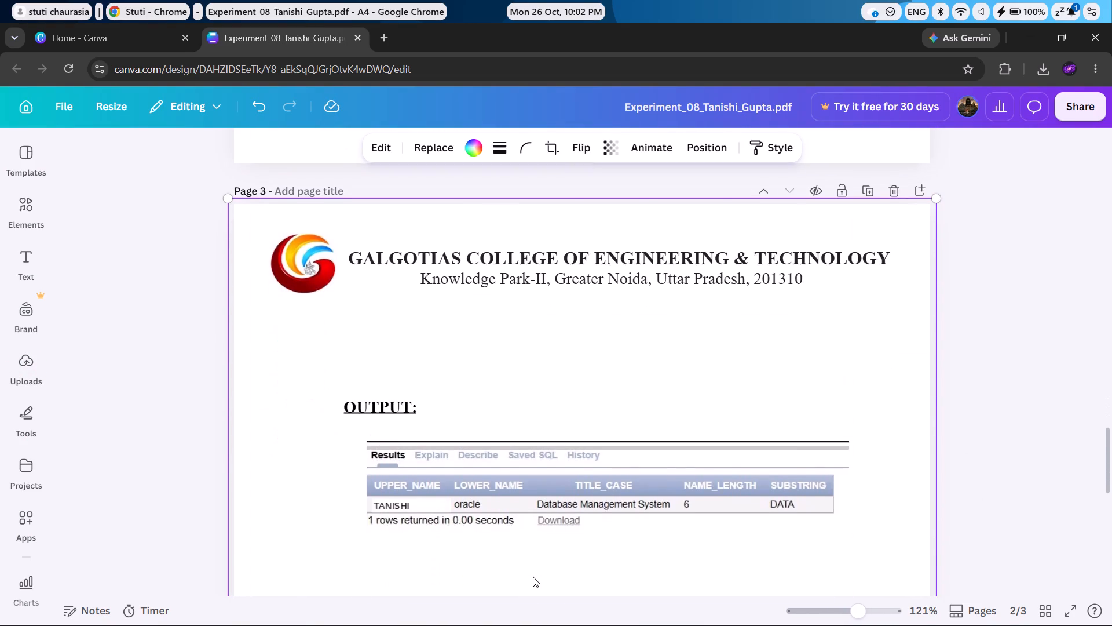
scroll(533, 577, "down", 1)
scroll(404, 354, "left", 1)
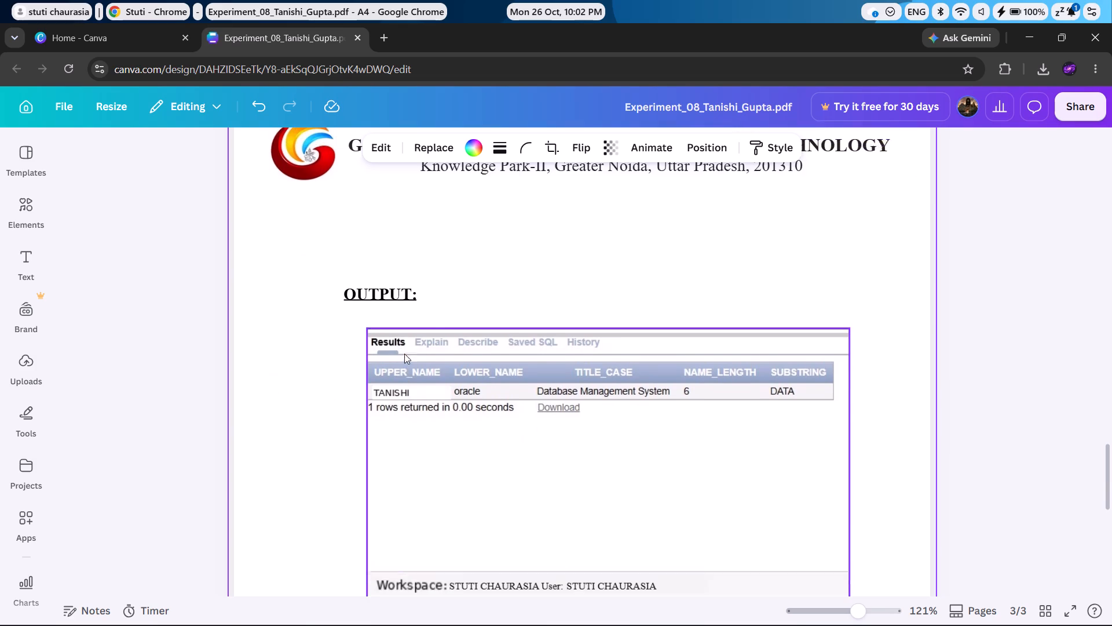
scroll(404, 354, "left", 1)
scroll(404, 354, "up", 4)
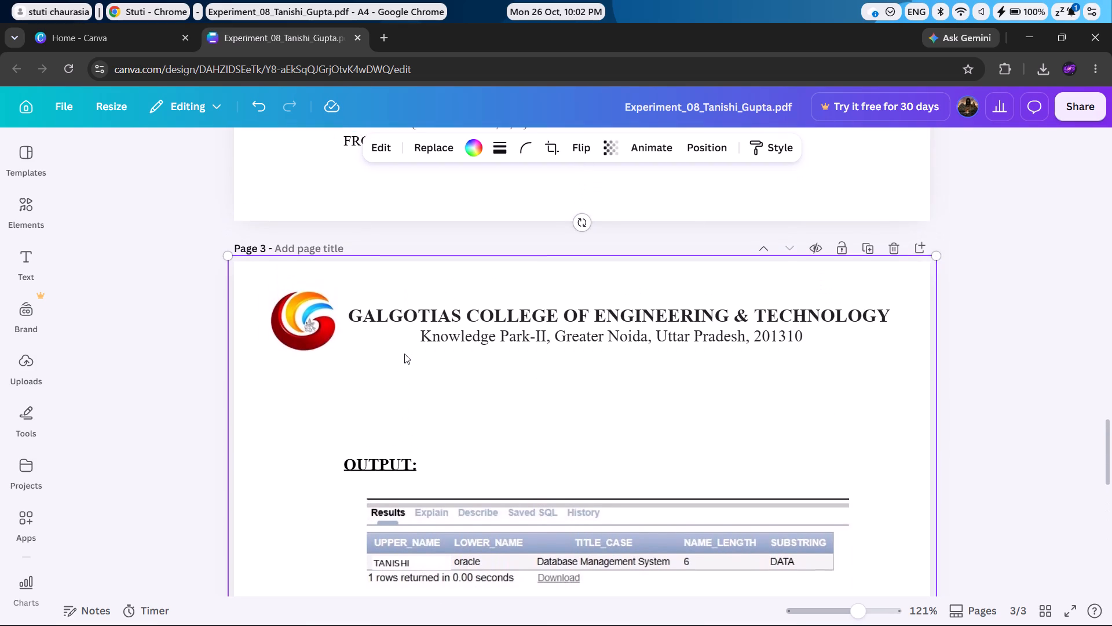
scroll(404, 354, "down", 3)
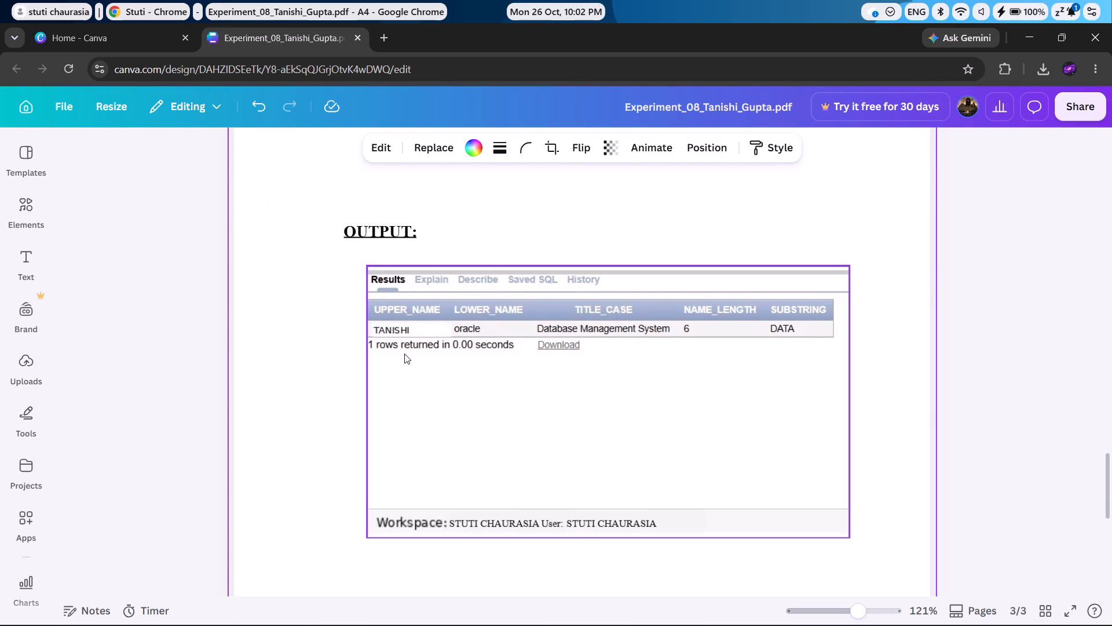
scroll(404, 354, "up", 3)
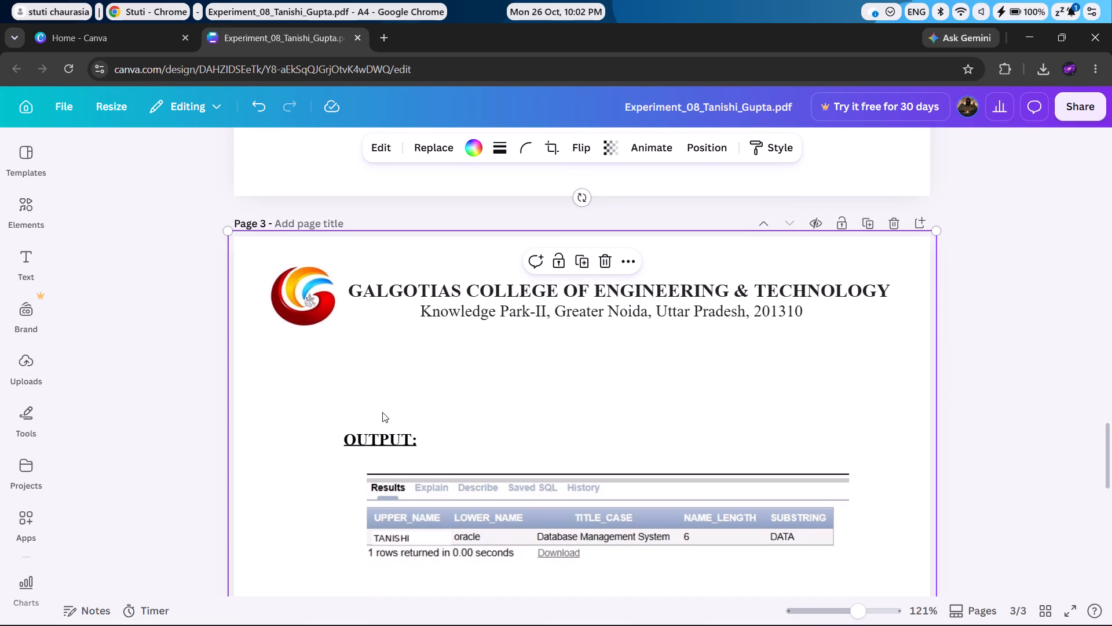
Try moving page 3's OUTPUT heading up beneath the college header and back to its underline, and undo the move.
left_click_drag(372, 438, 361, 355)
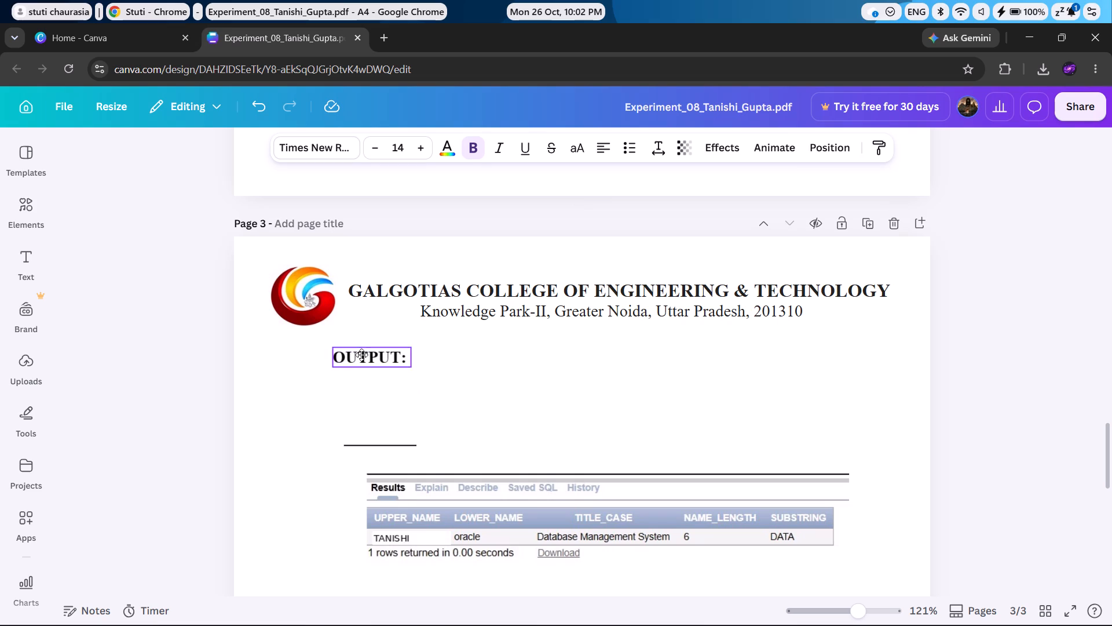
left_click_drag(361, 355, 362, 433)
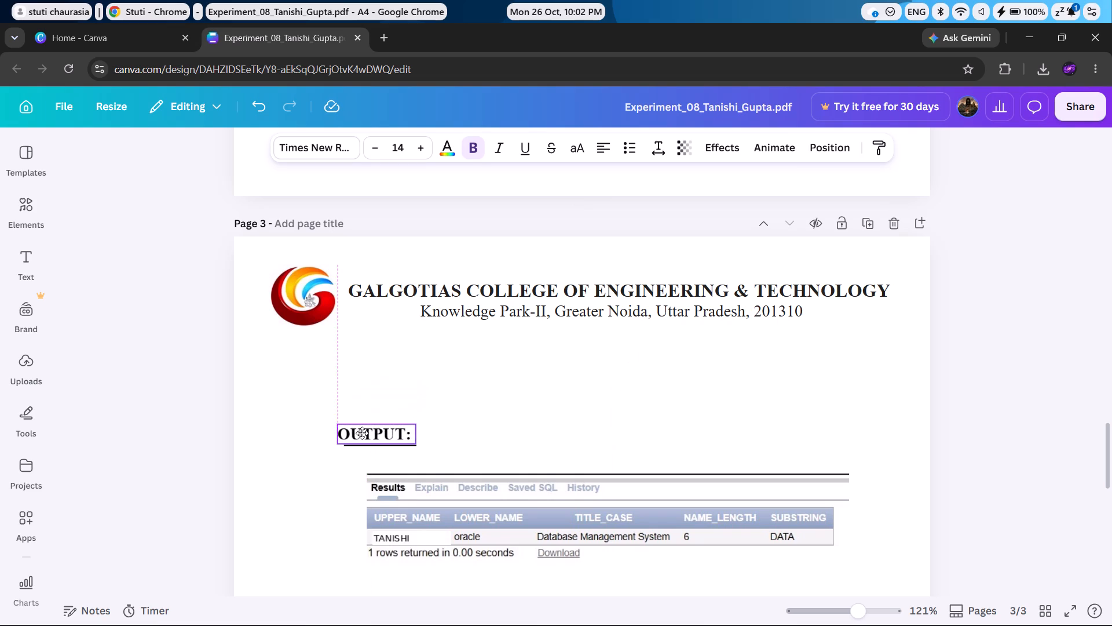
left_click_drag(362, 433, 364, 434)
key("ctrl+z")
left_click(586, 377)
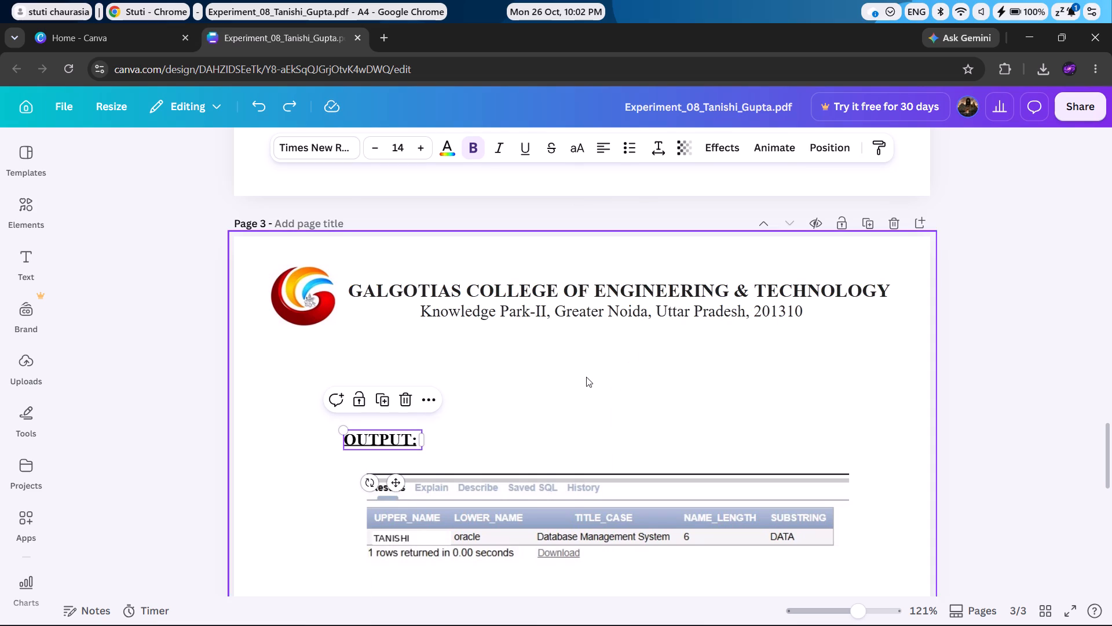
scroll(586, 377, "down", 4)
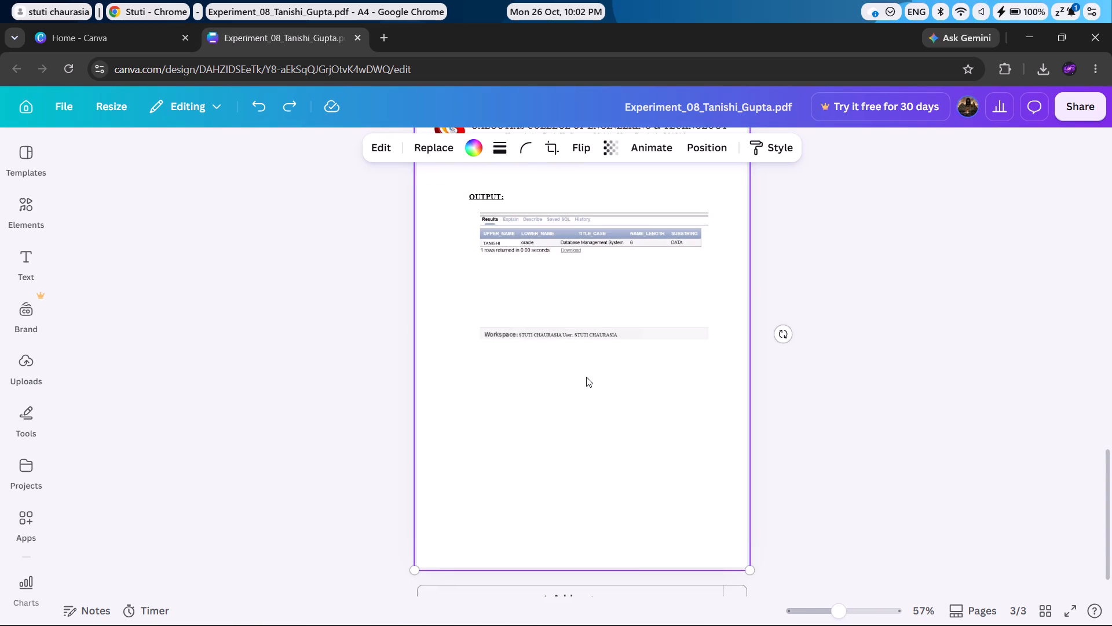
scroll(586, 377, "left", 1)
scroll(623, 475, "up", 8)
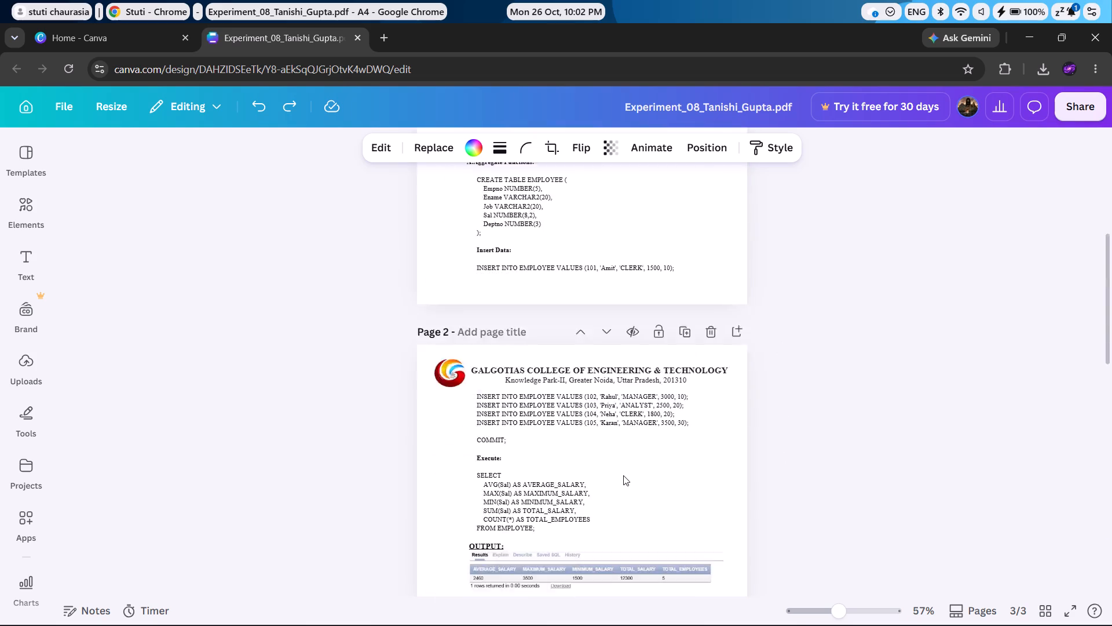
scroll(623, 475, "up", 3)
scroll(623, 475, "down", 1)
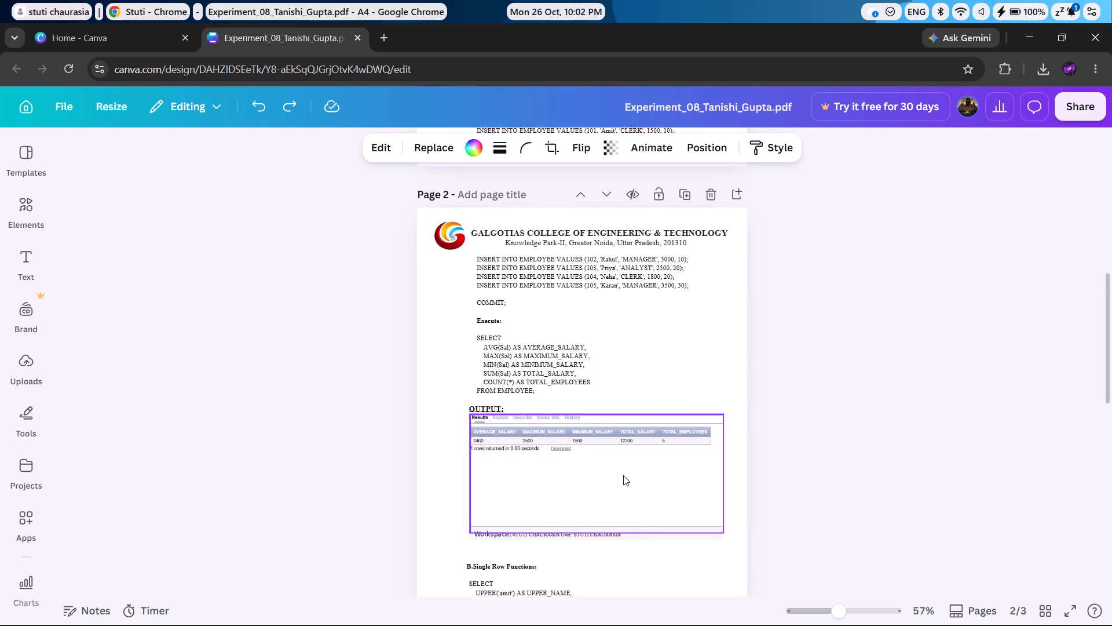
scroll(623, 475, "down", 2)
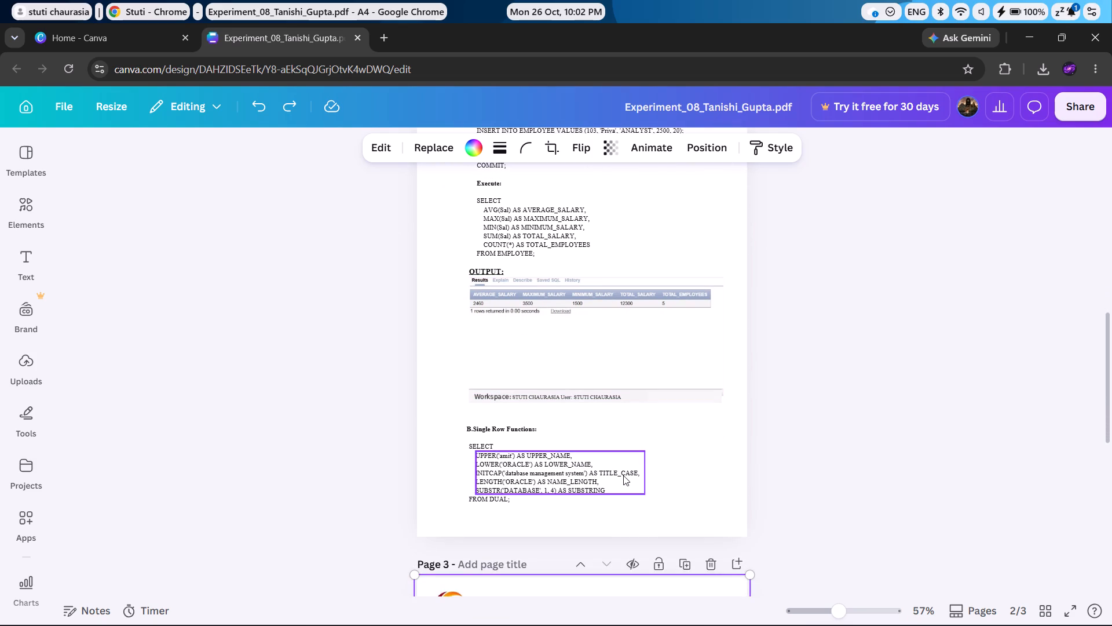
Widen the Workspace/User name strip under page 2's output image slightly so it reaches the image's right edge.
left_click(703, 395)
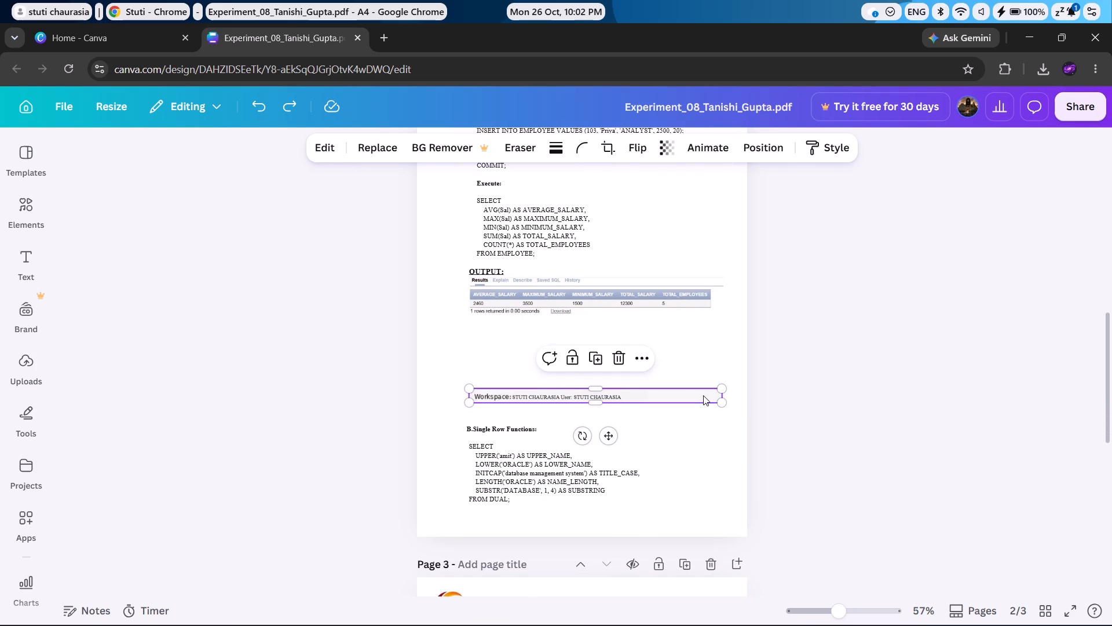
left_click(795, 471)
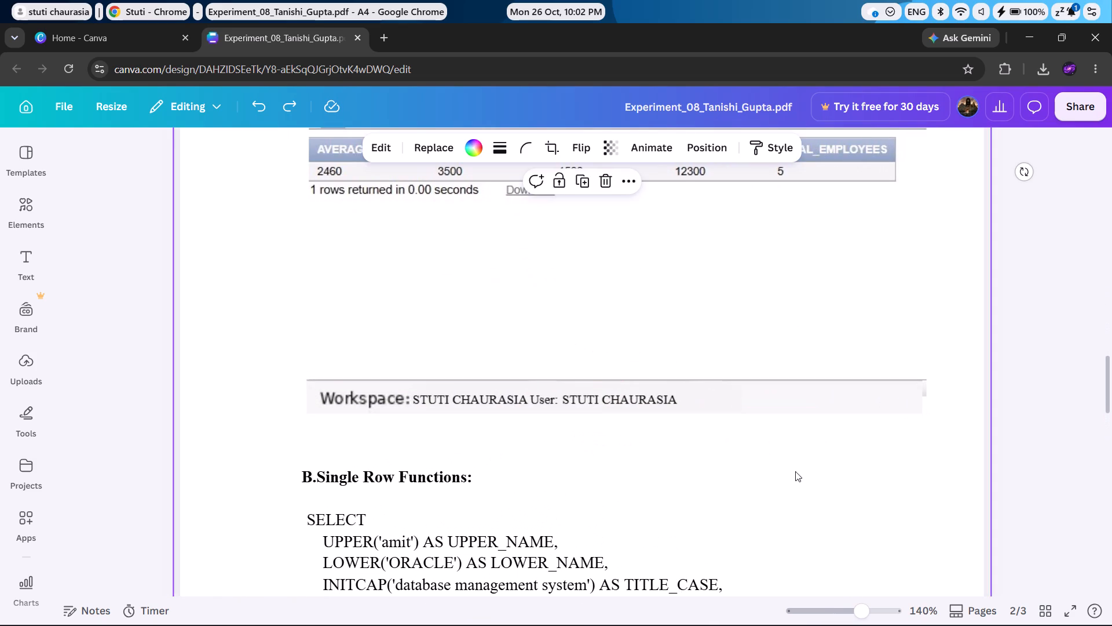
left_click(858, 416)
left_click(860, 403)
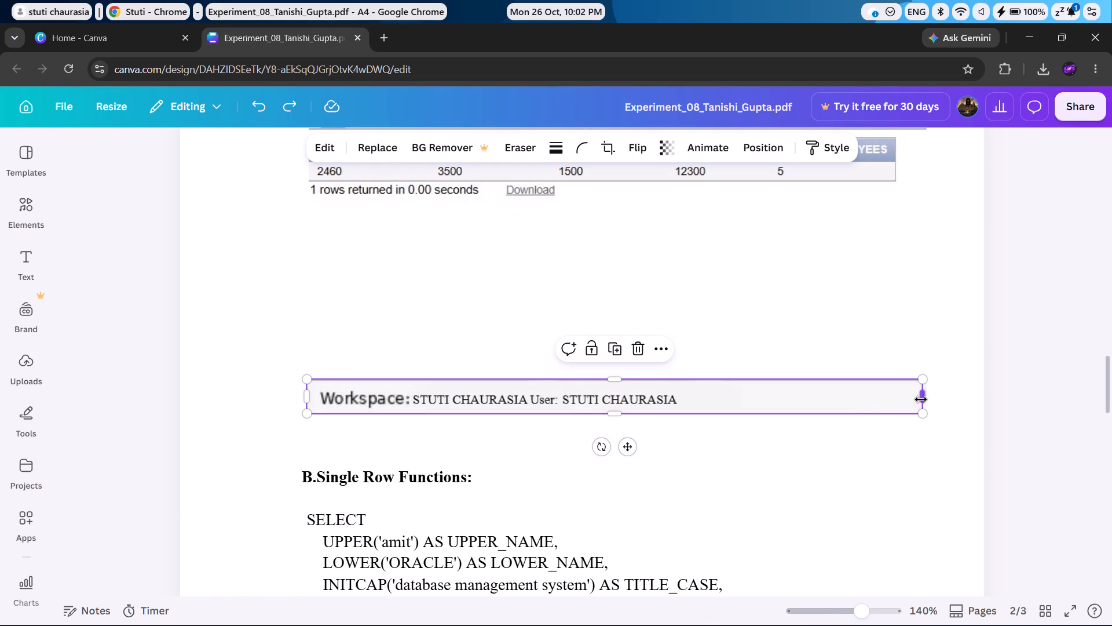
left_click_drag(921, 396, 927, 397)
left_click(869, 487)
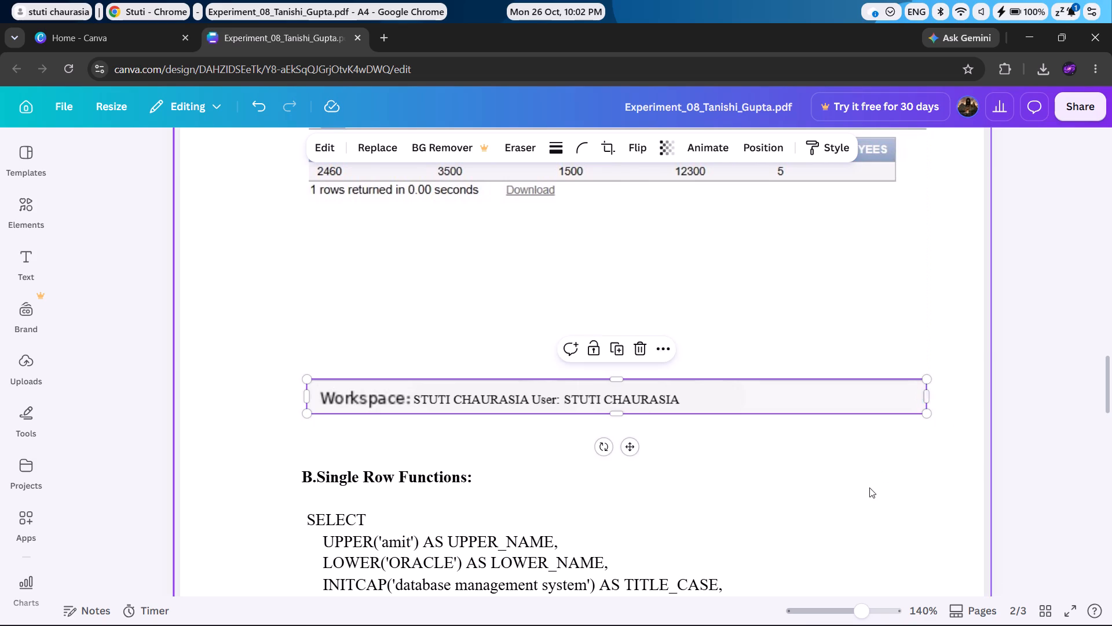
Try shifting the left side of the "FROM DUAL;" line slightly rightward in page 2's Single Row Functions query.
scroll(869, 487, "down", 6)
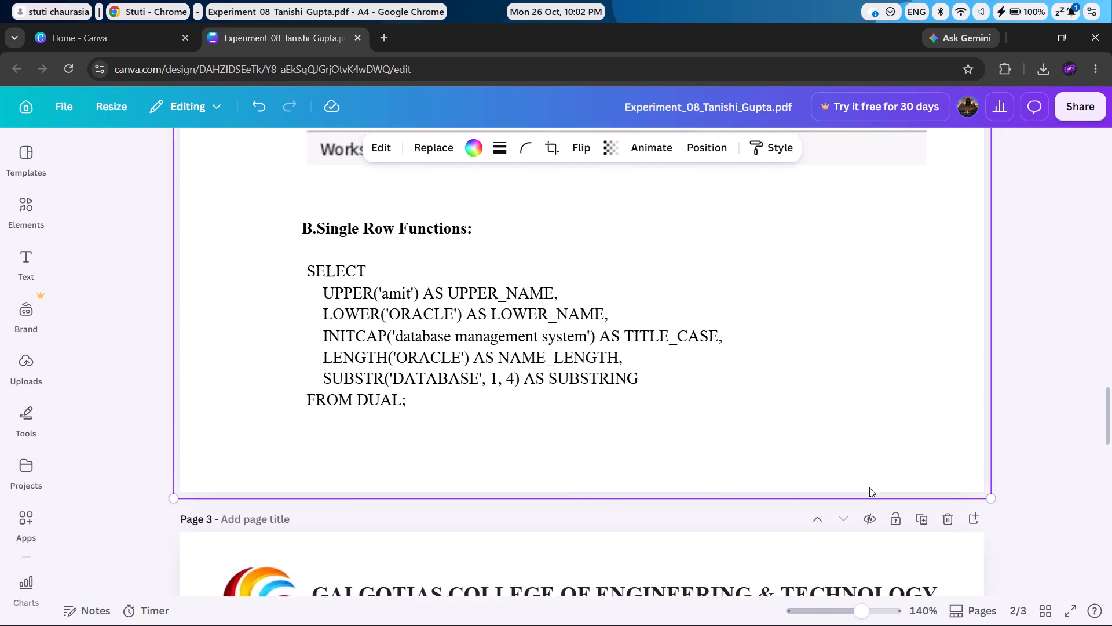
scroll(869, 487, "down", 2)
scroll(869, 487, "up", 2)
left_click(308, 358)
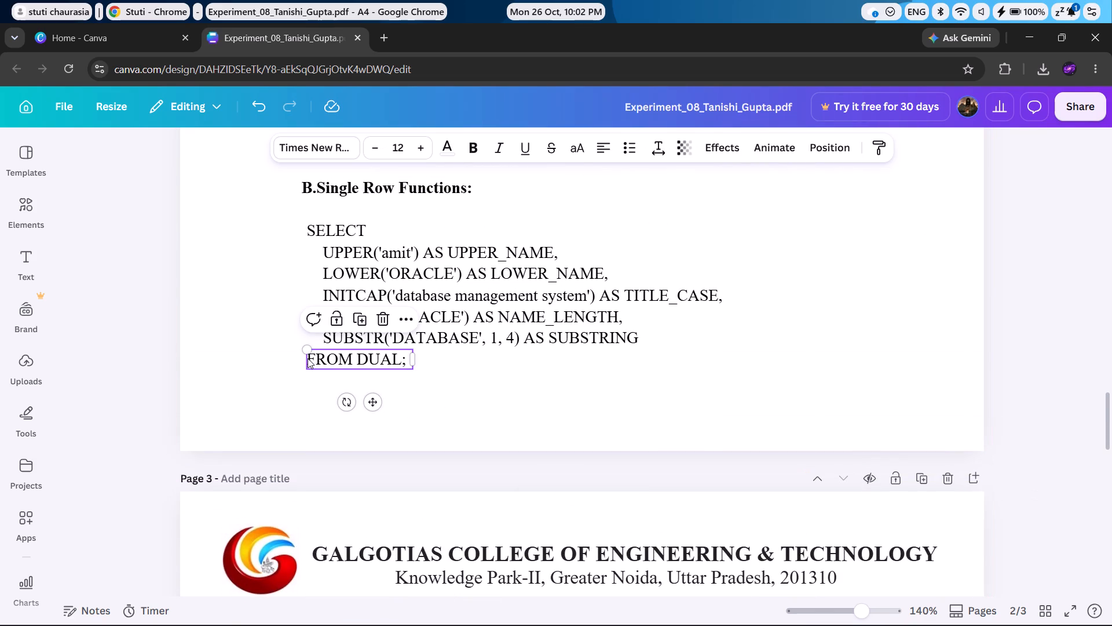
left_click_drag(308, 358, 323, 359)
left_click(619, 469)
Check page 3's output section and download all pages of the Experiment 8 design as a PDF with the Digital preset.
scroll(619, 469, "down", 4)
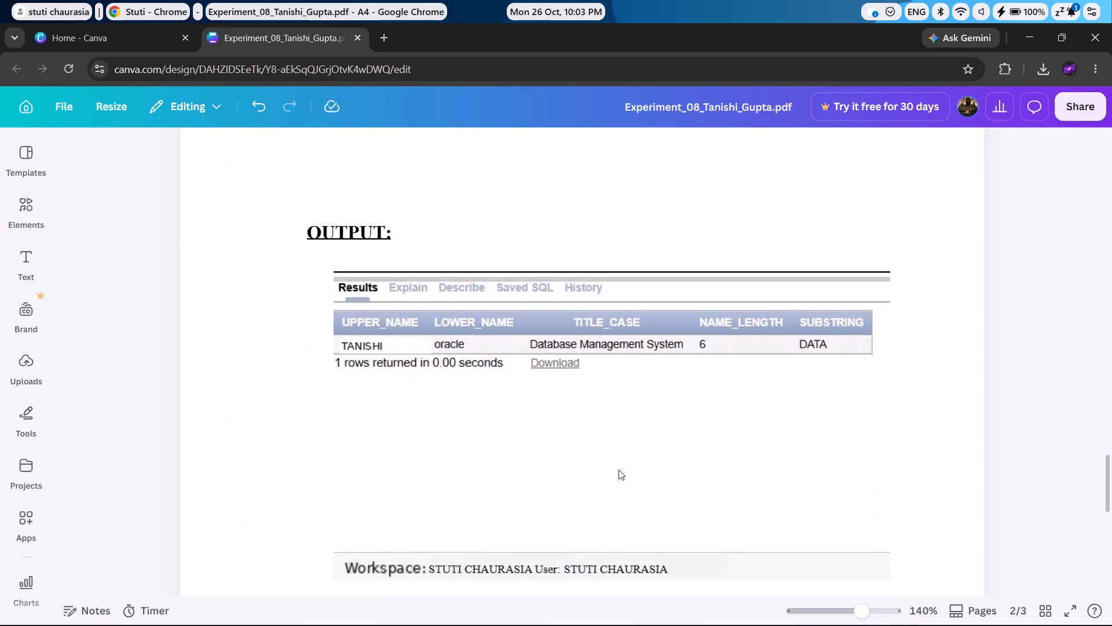
scroll(619, 469, "down", 4)
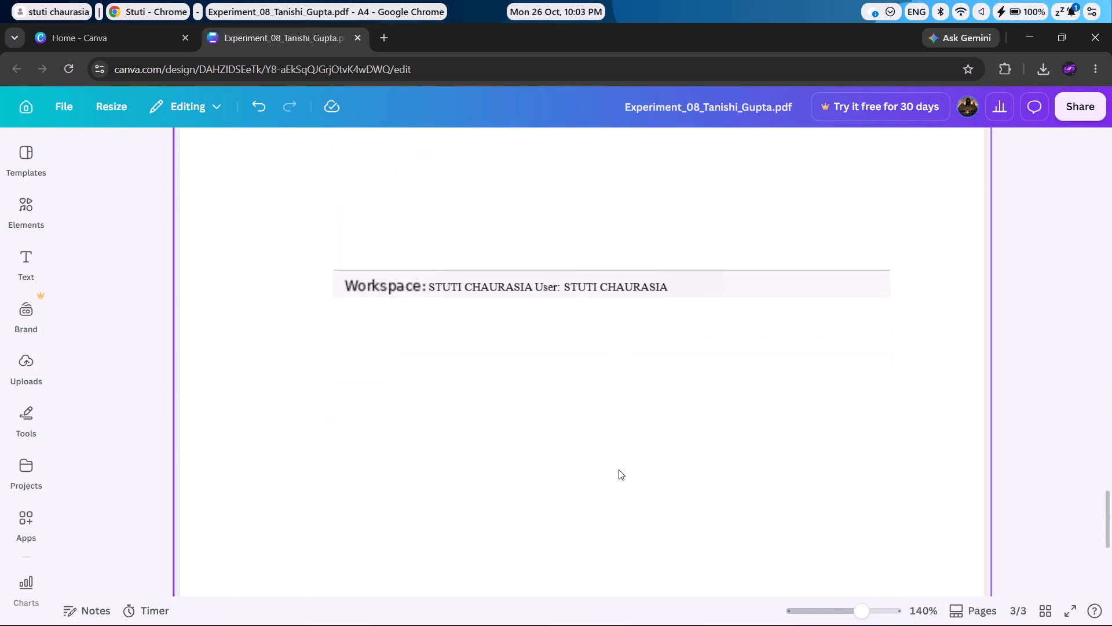
scroll(619, 469, "down", 2)
scroll(619, 469, "up", 13)
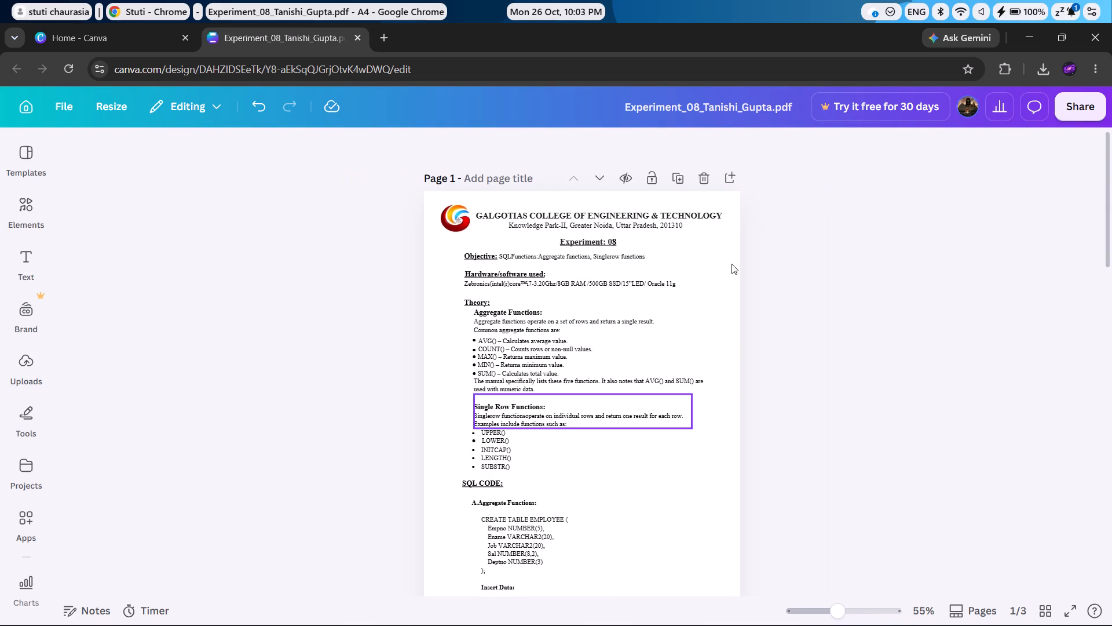
left_click(1084, 100)
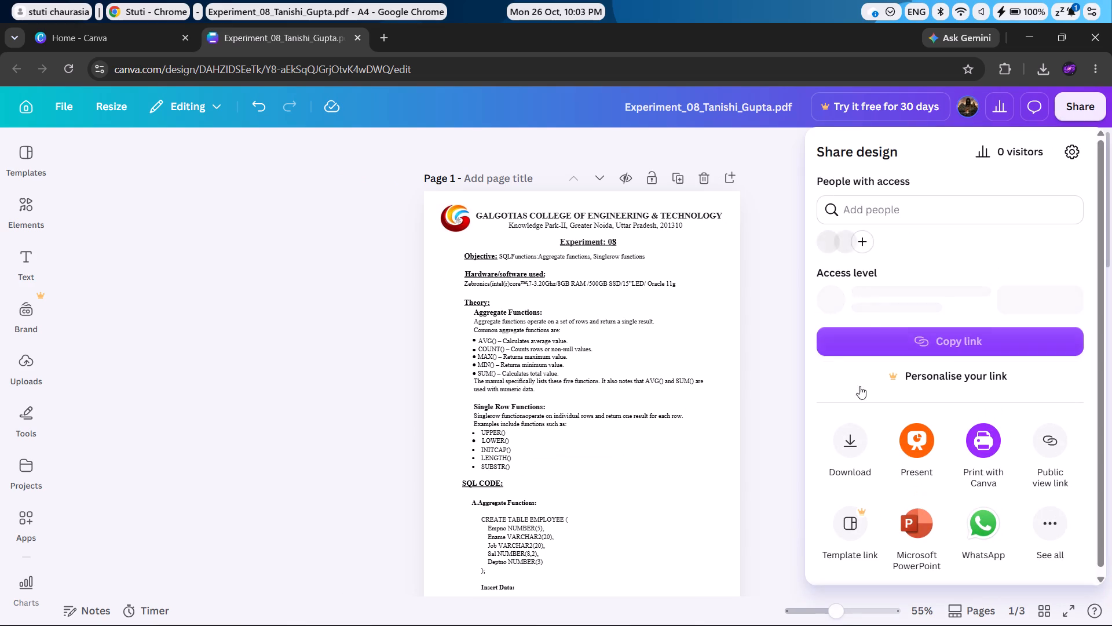
left_click(846, 446)
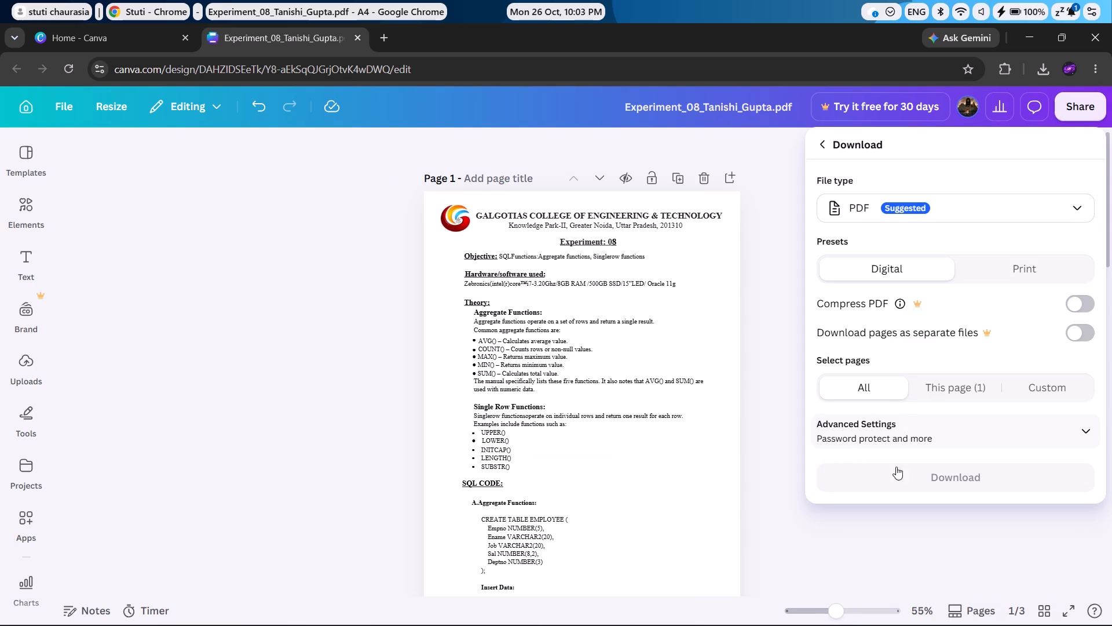
left_click(886, 481)
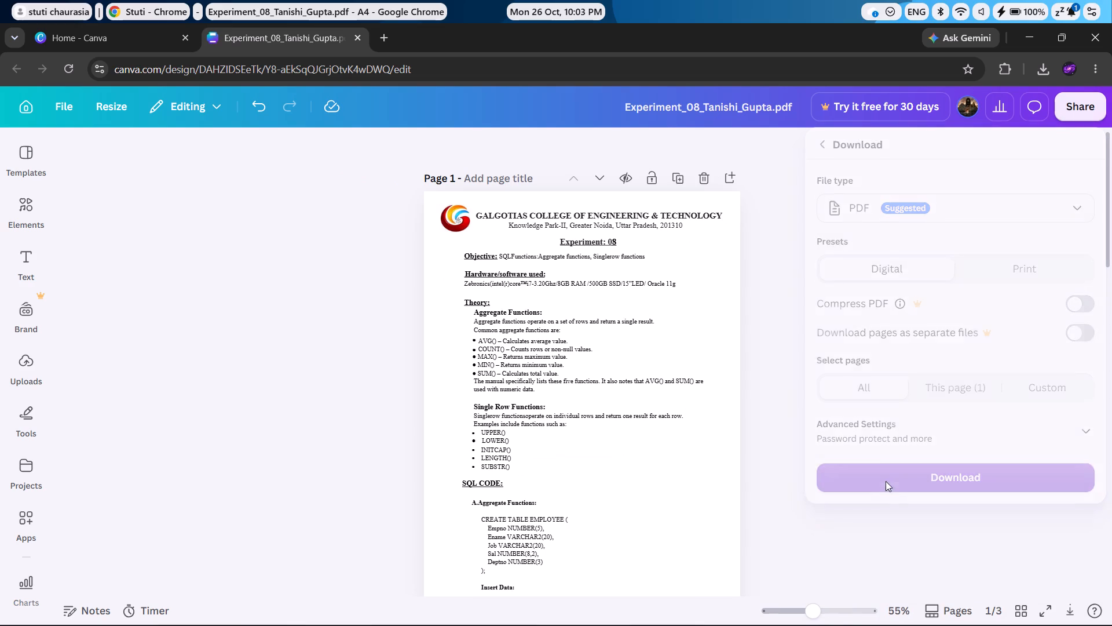
scroll(685, 386, "down", 4)
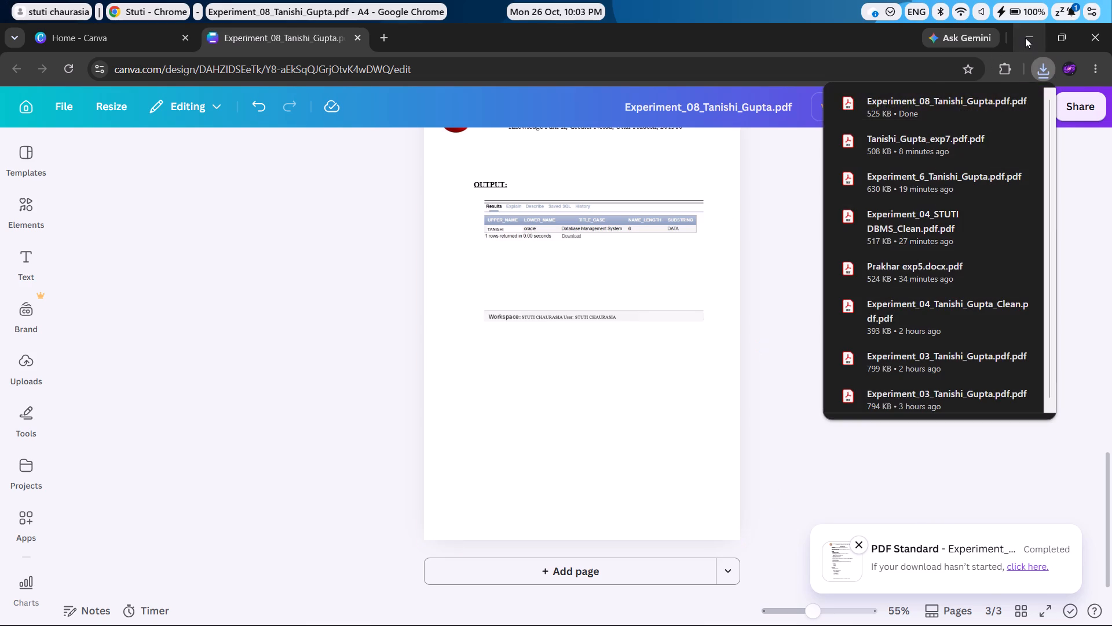
Switch to File Explorer, refresh the Downloads folder and delete the original, unedited Experiment 08 PDF.
left_click(1026, 36)
left_click(377, 610)
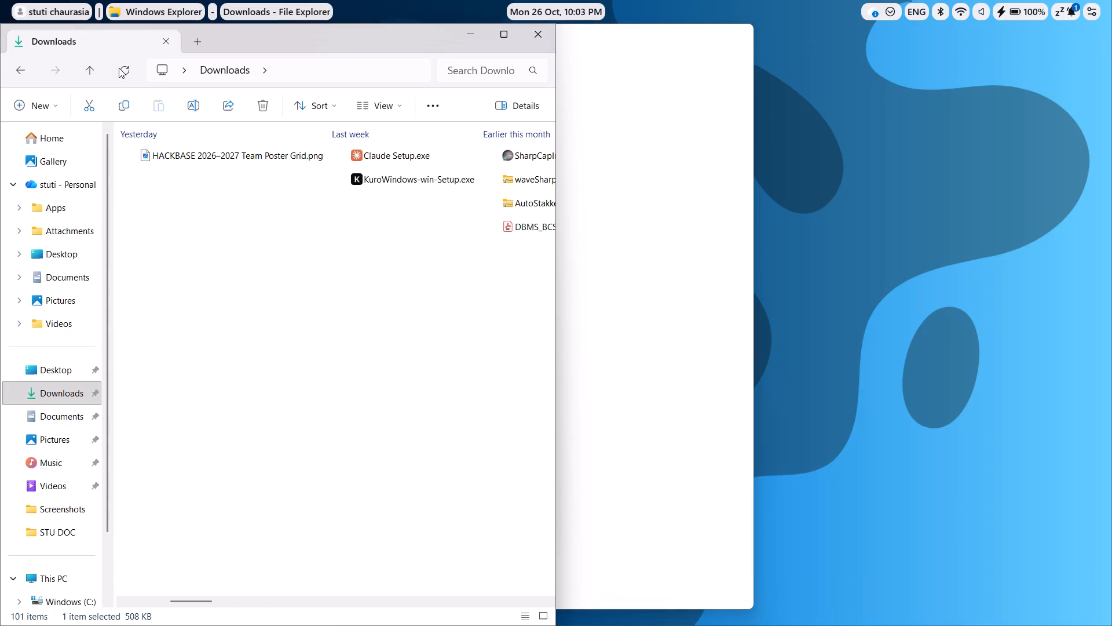
left_click(123, 72)
left_click(125, 73)
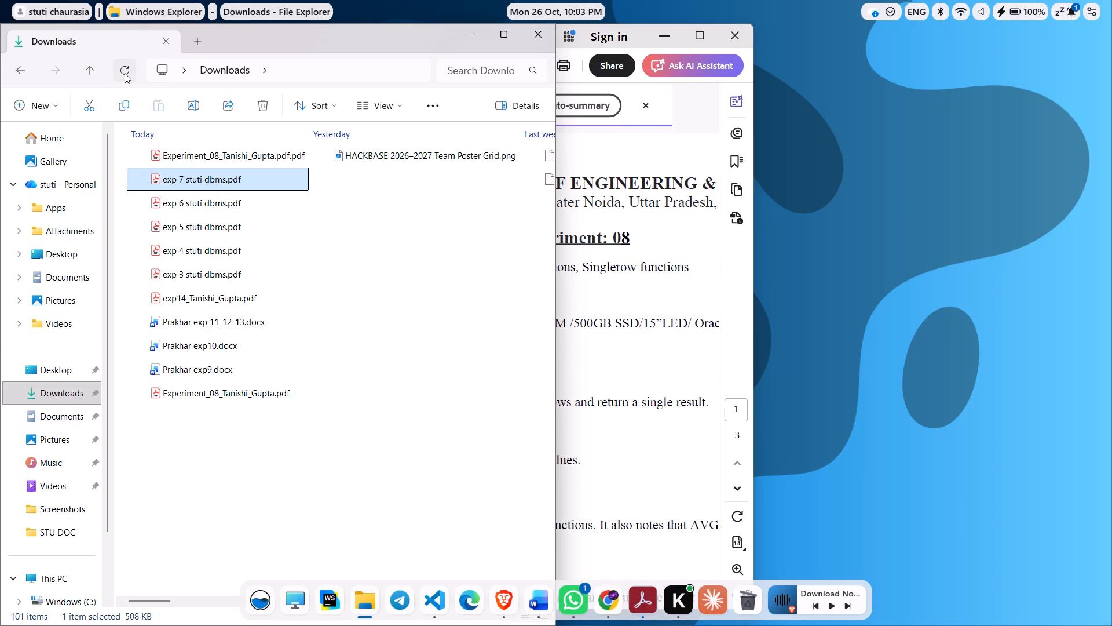
left_click(220, 396)
key("Delete")
Close the Acrobat window and rename the newly downloaded Experiment 08 PDF as "exp 8 stuti dbms".
left_click(250, 154)
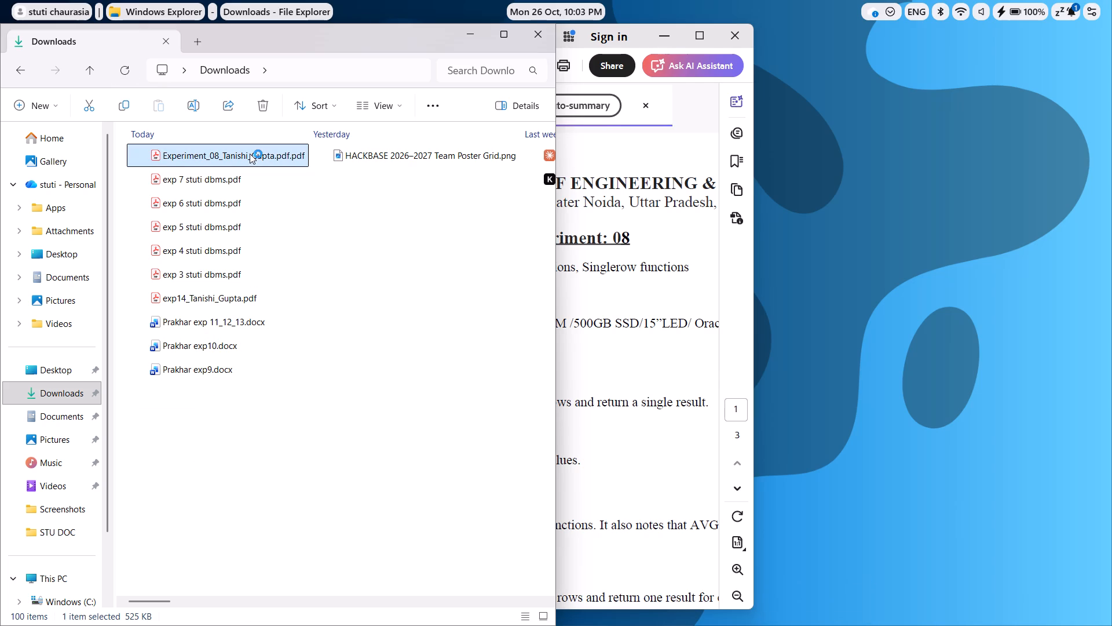
left_click(731, 38)
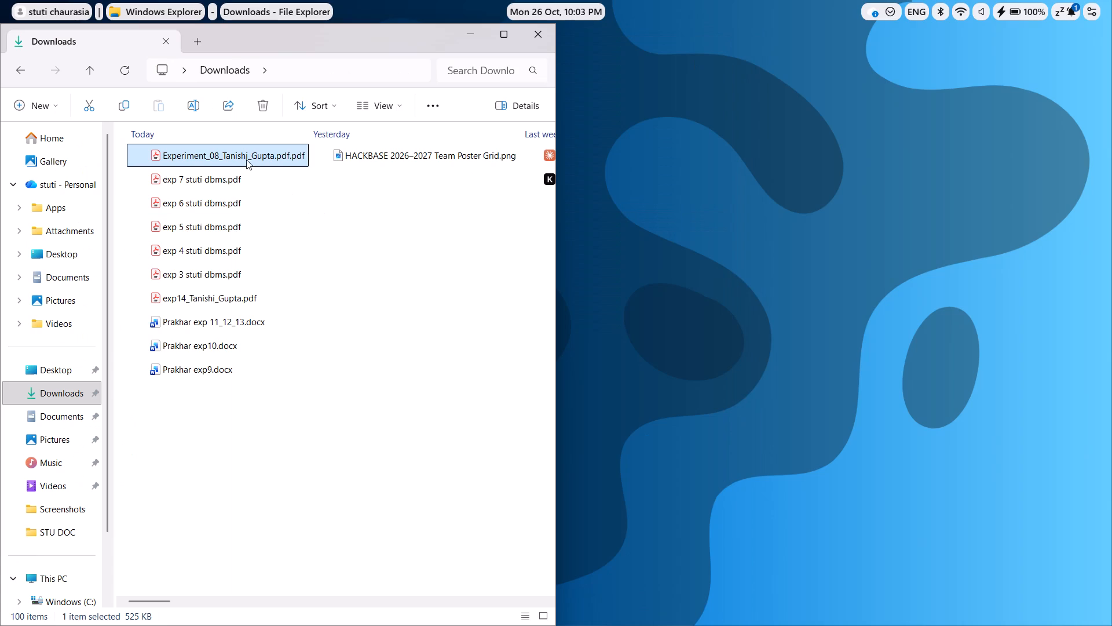
left_click(246, 156)
right_click(246, 156)
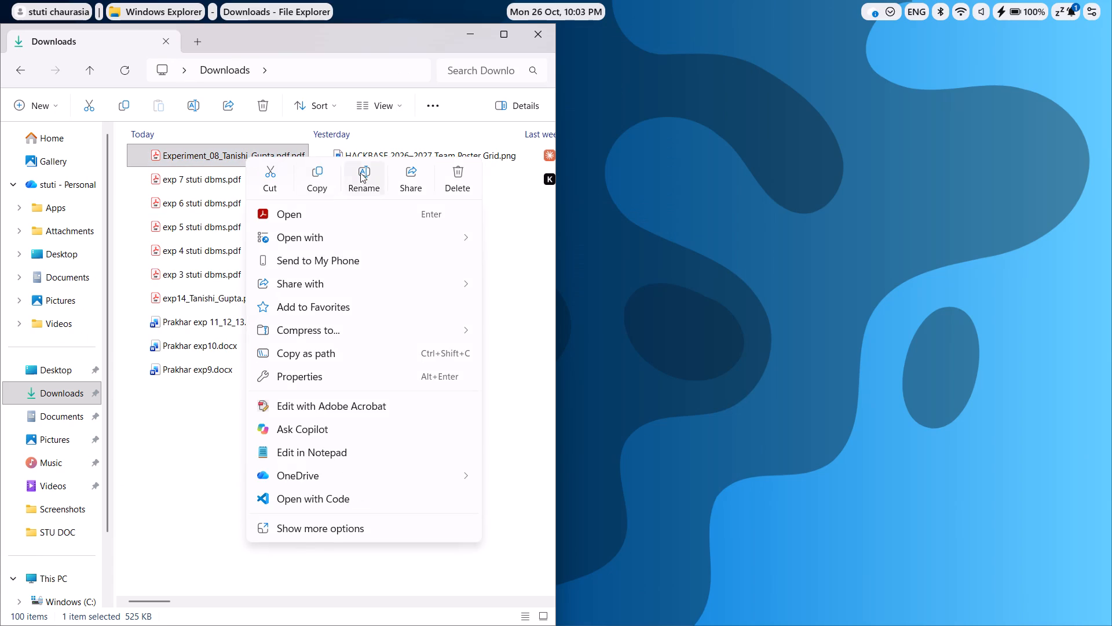
left_click(368, 176)
key("BackSpace")
type("exp")
key("space")
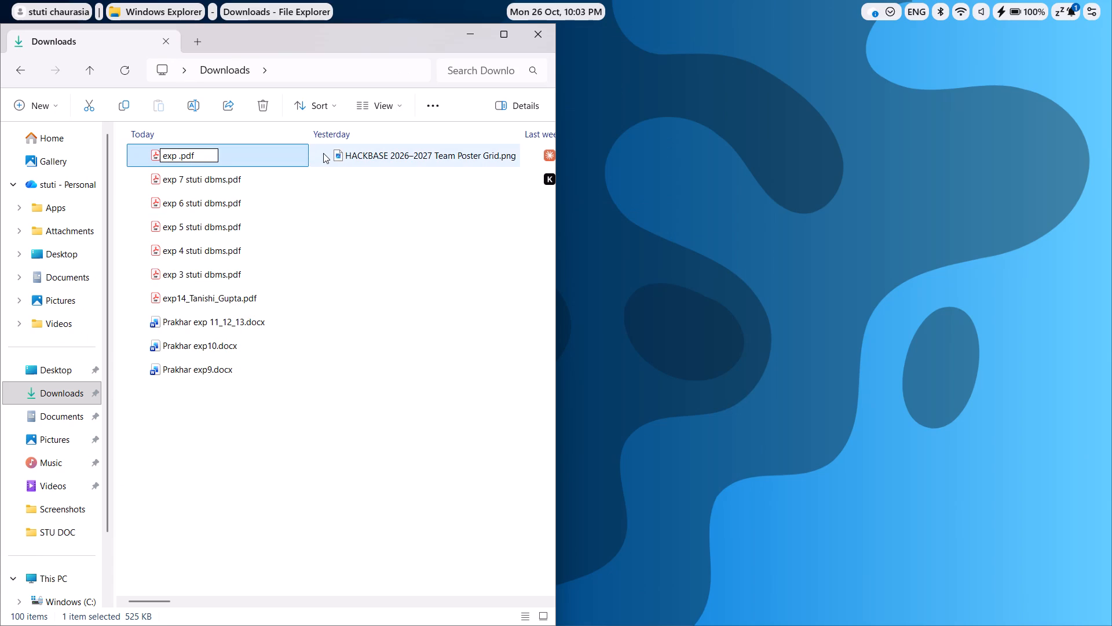
type("8 stut dbms")
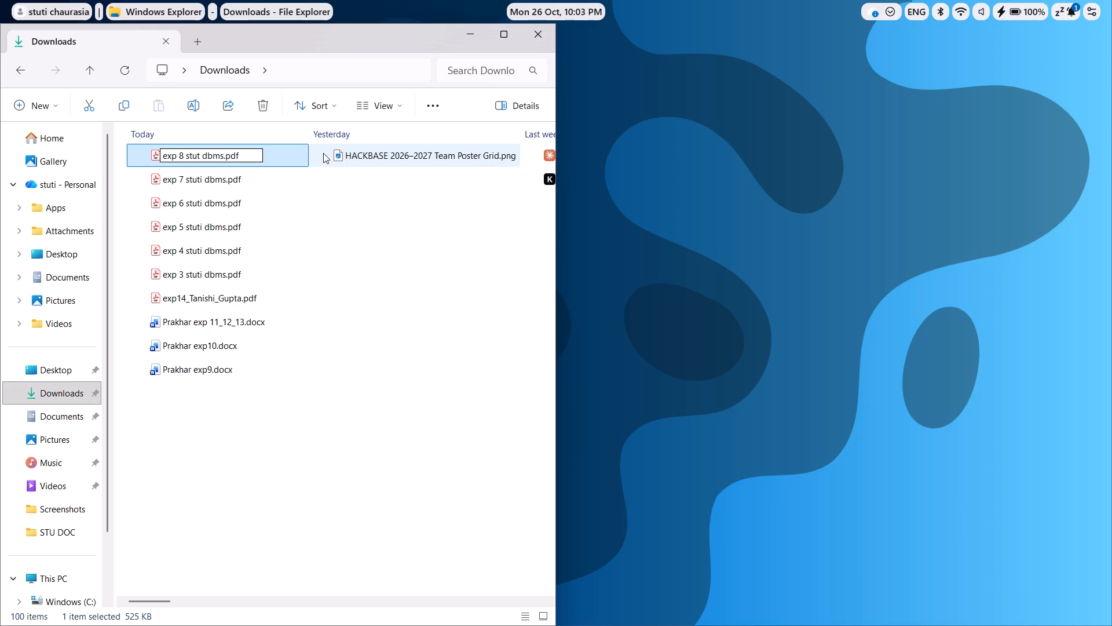
left_click(199, 159)
key("i")
key("Return")
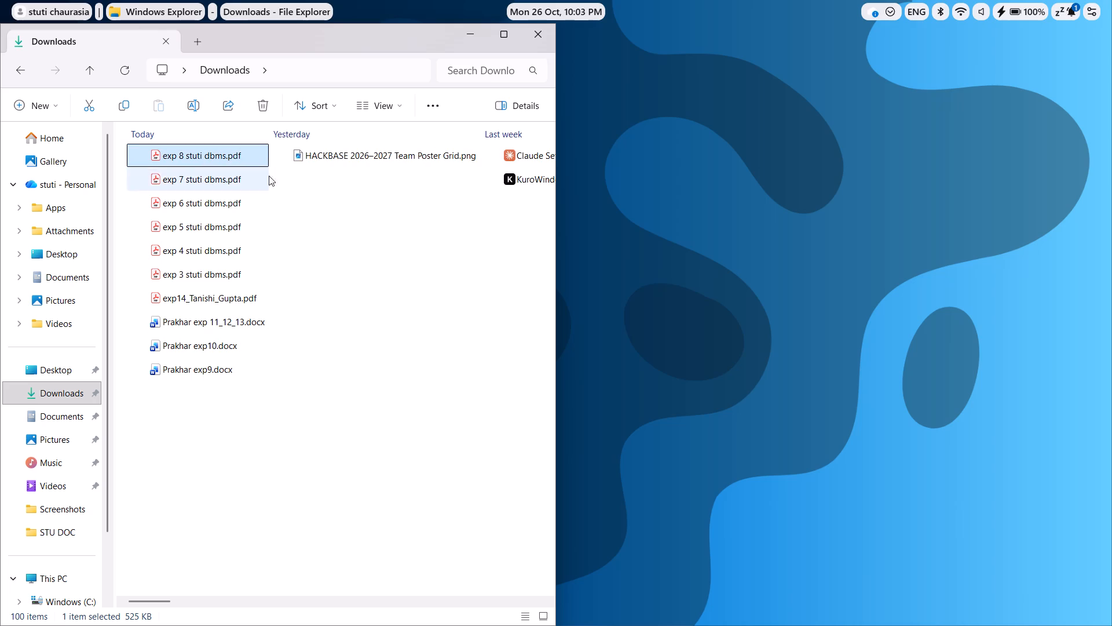
Open "exp 8 stuti dbms.pdf" in Adobe Acrobat, look through its pages and output images, and close it.
double_click(206, 151)
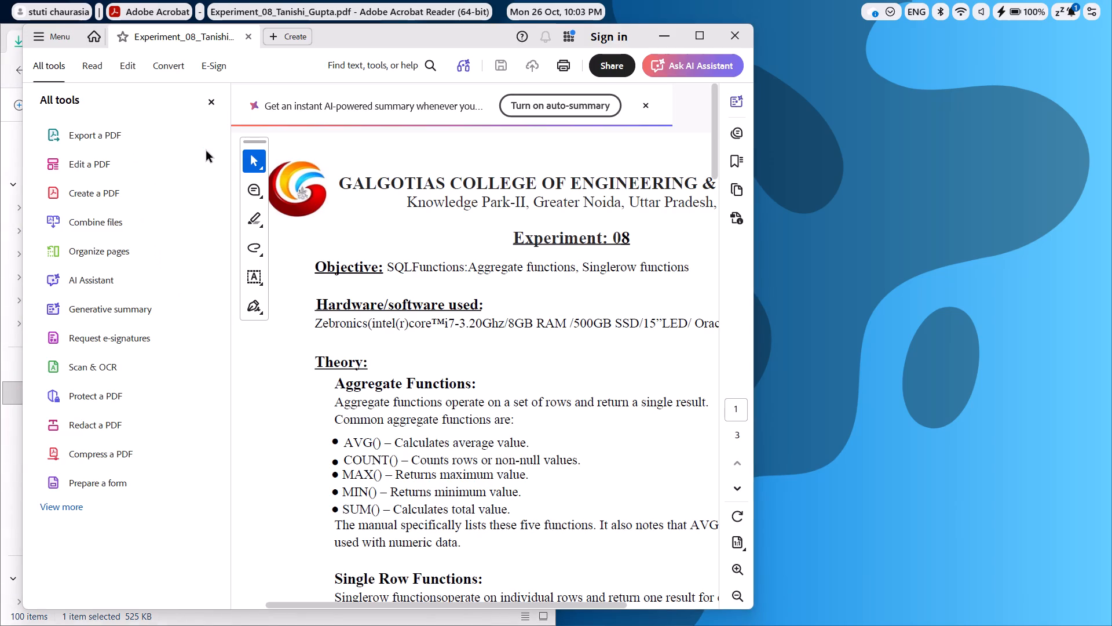
scroll(365, 311, "down", 8)
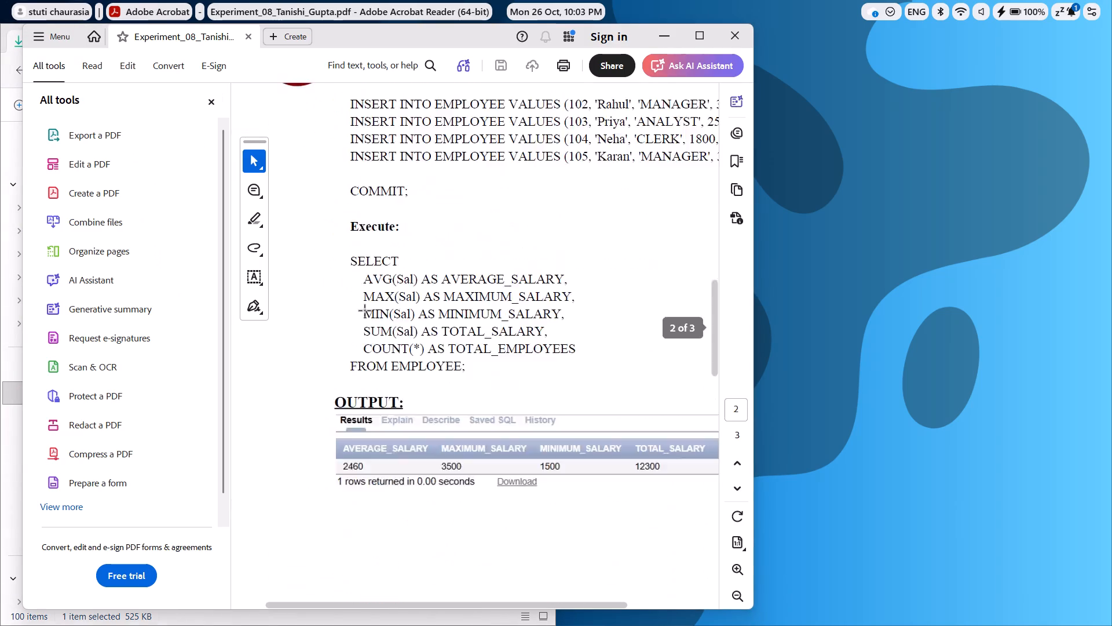
scroll(365, 311, "down", 1)
left_click(734, 35)
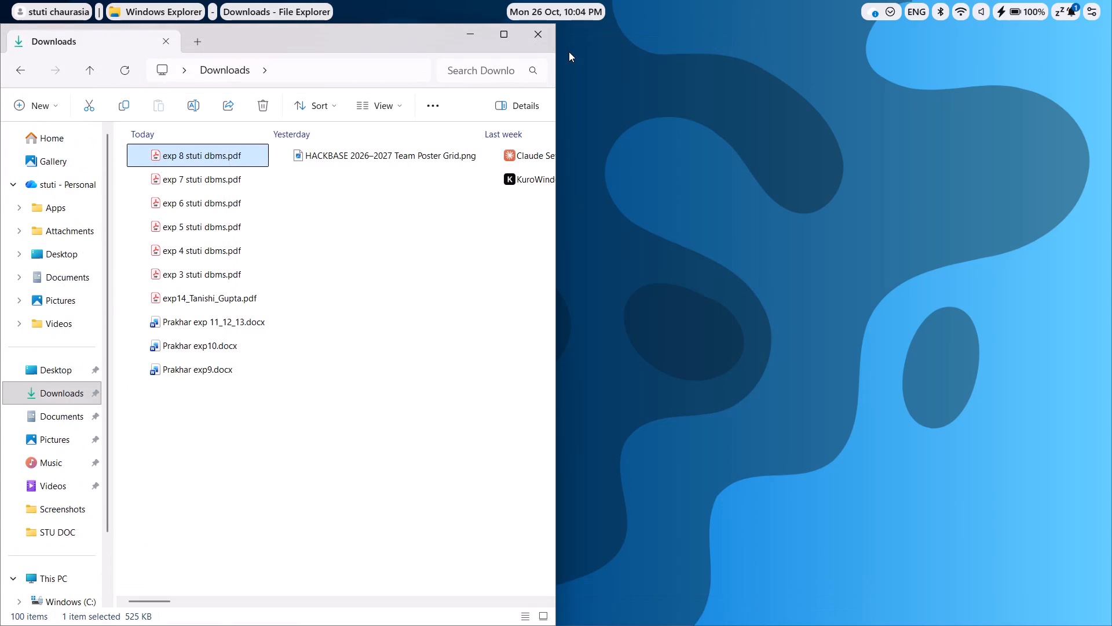
Minimise the Downloads window, return to the Experiment 8 design in Chrome and bring up the Kuro app.
left_click(463, 37)
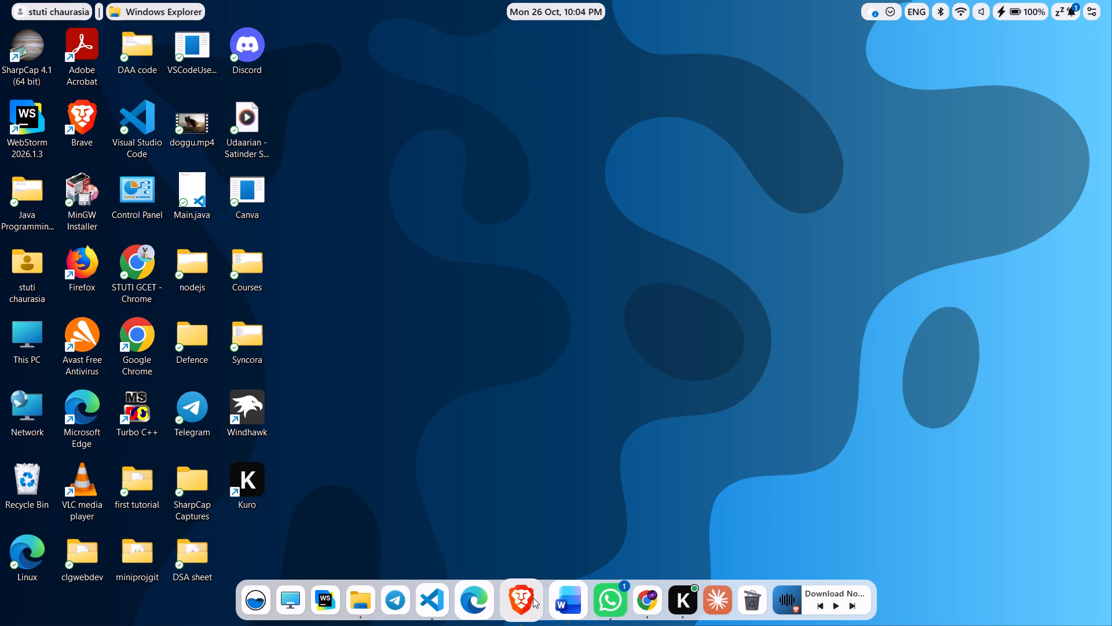
left_click(629, 599)
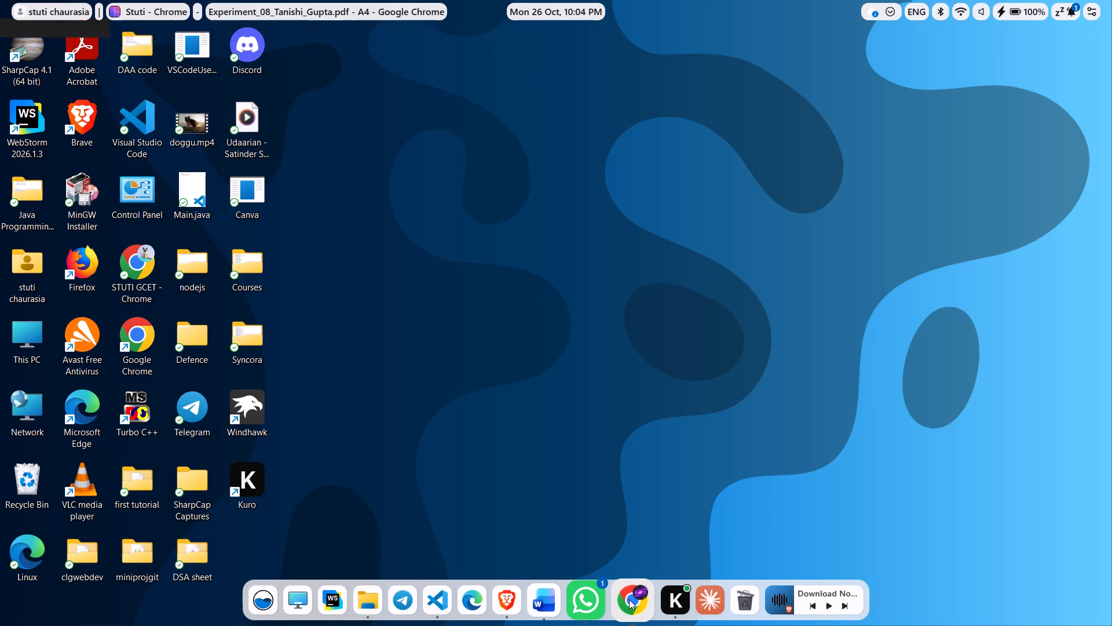
left_click(676, 597)
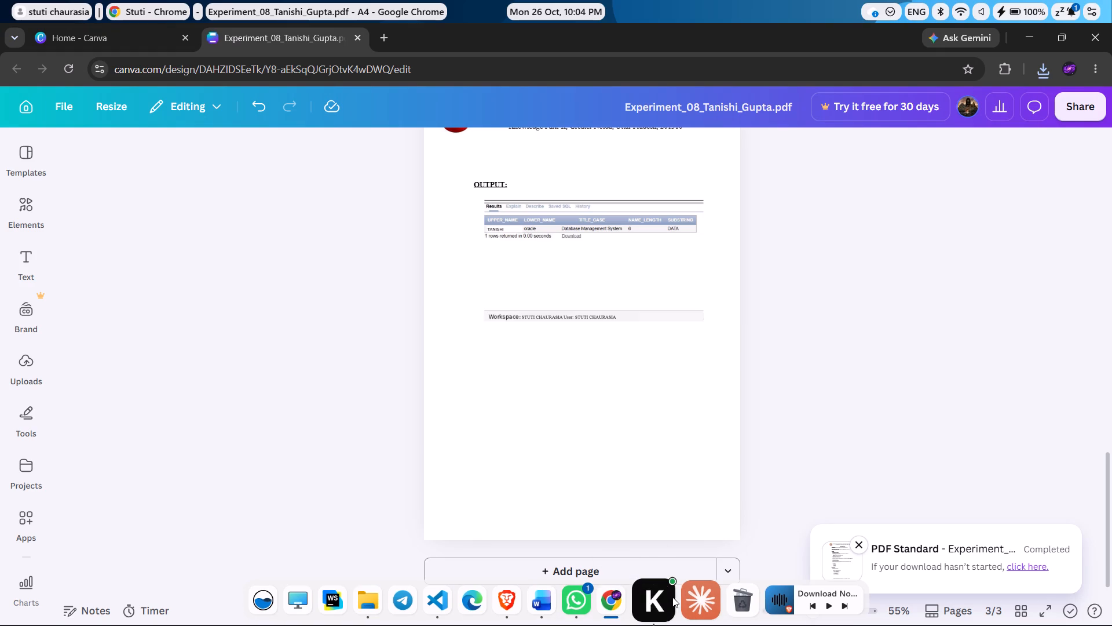